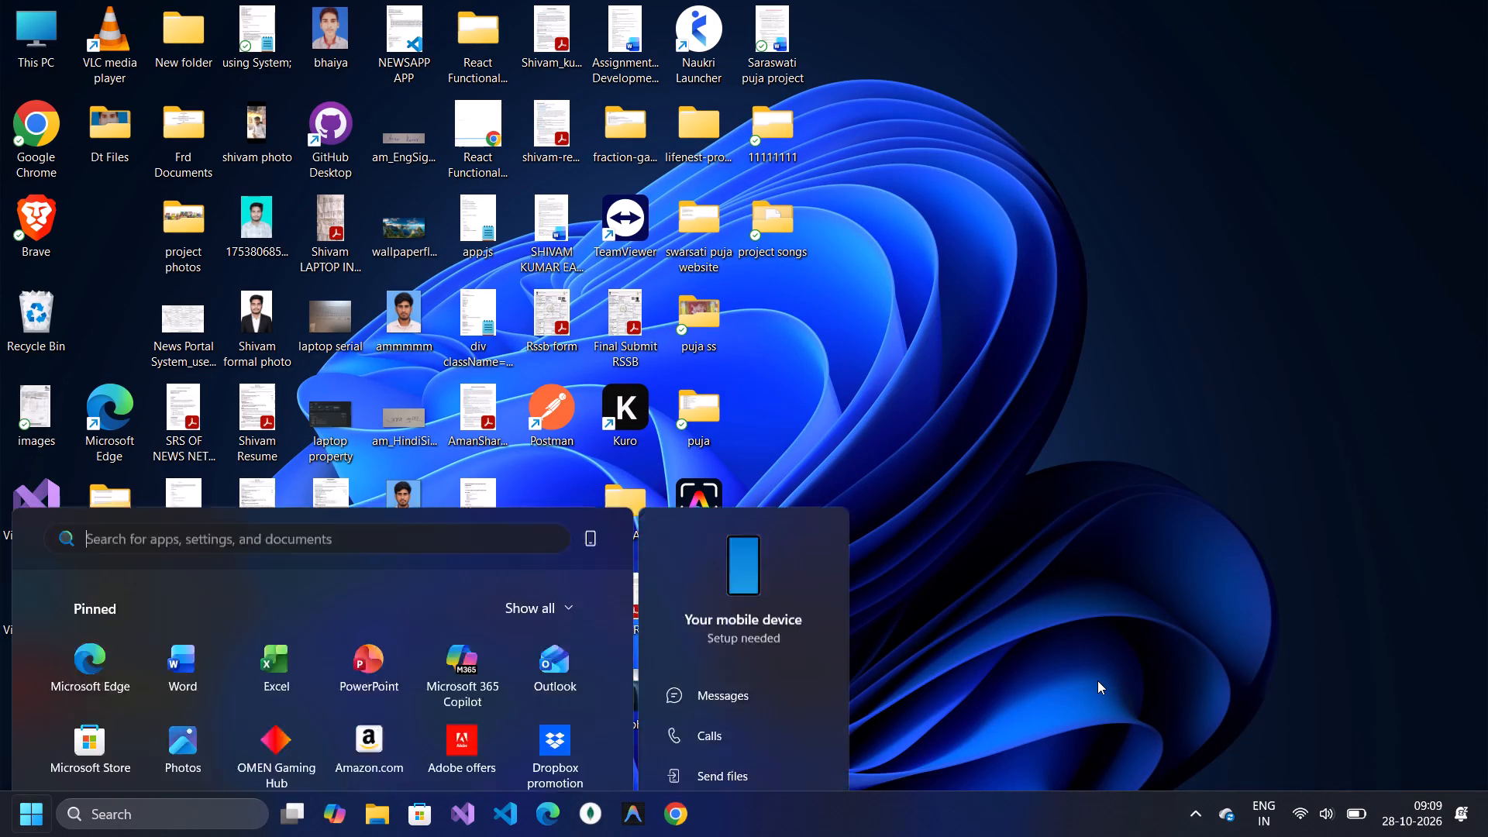
Search the computer for the WhatsApp app and launch it.
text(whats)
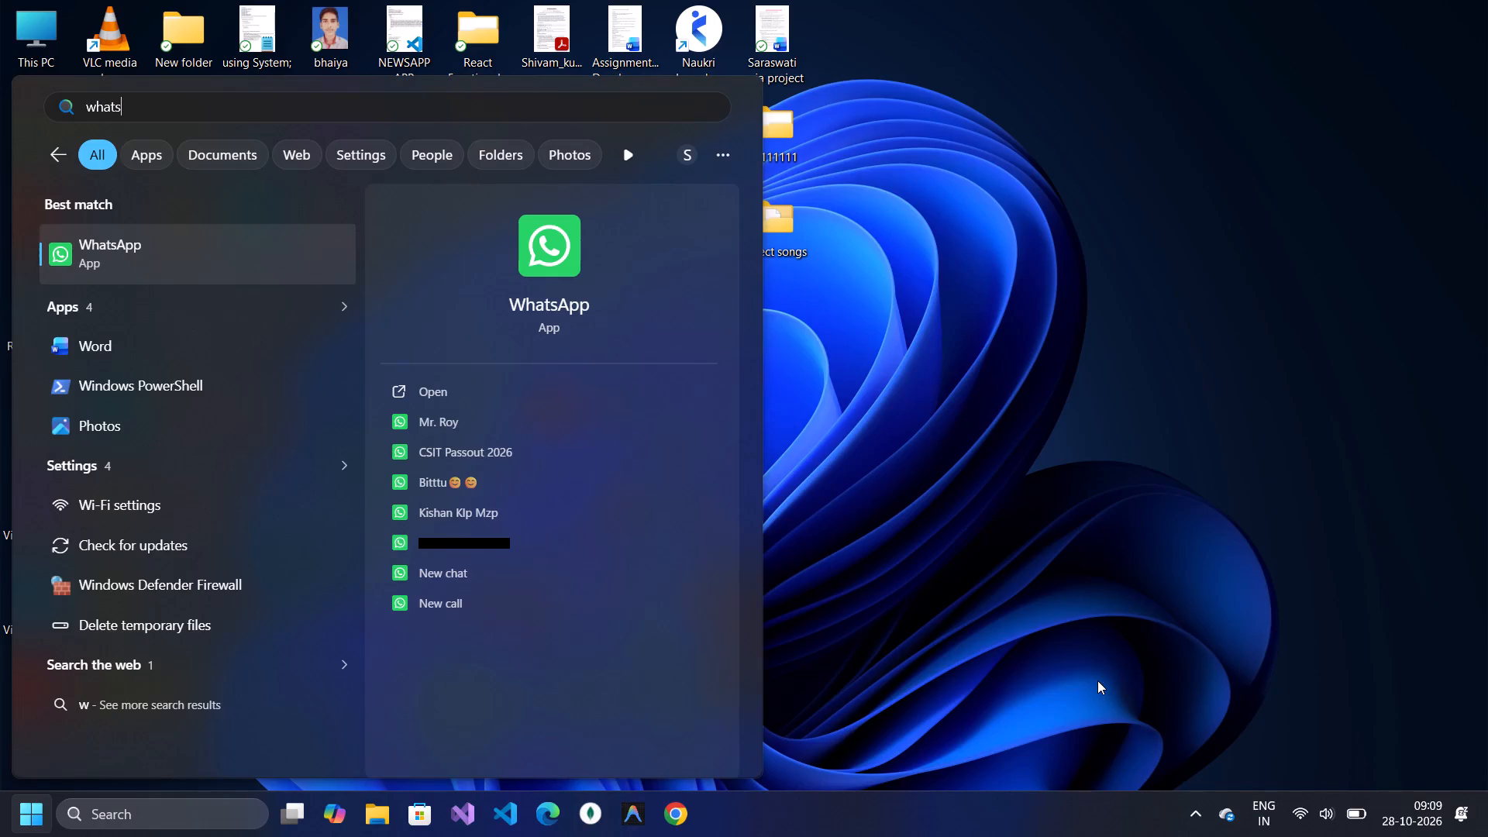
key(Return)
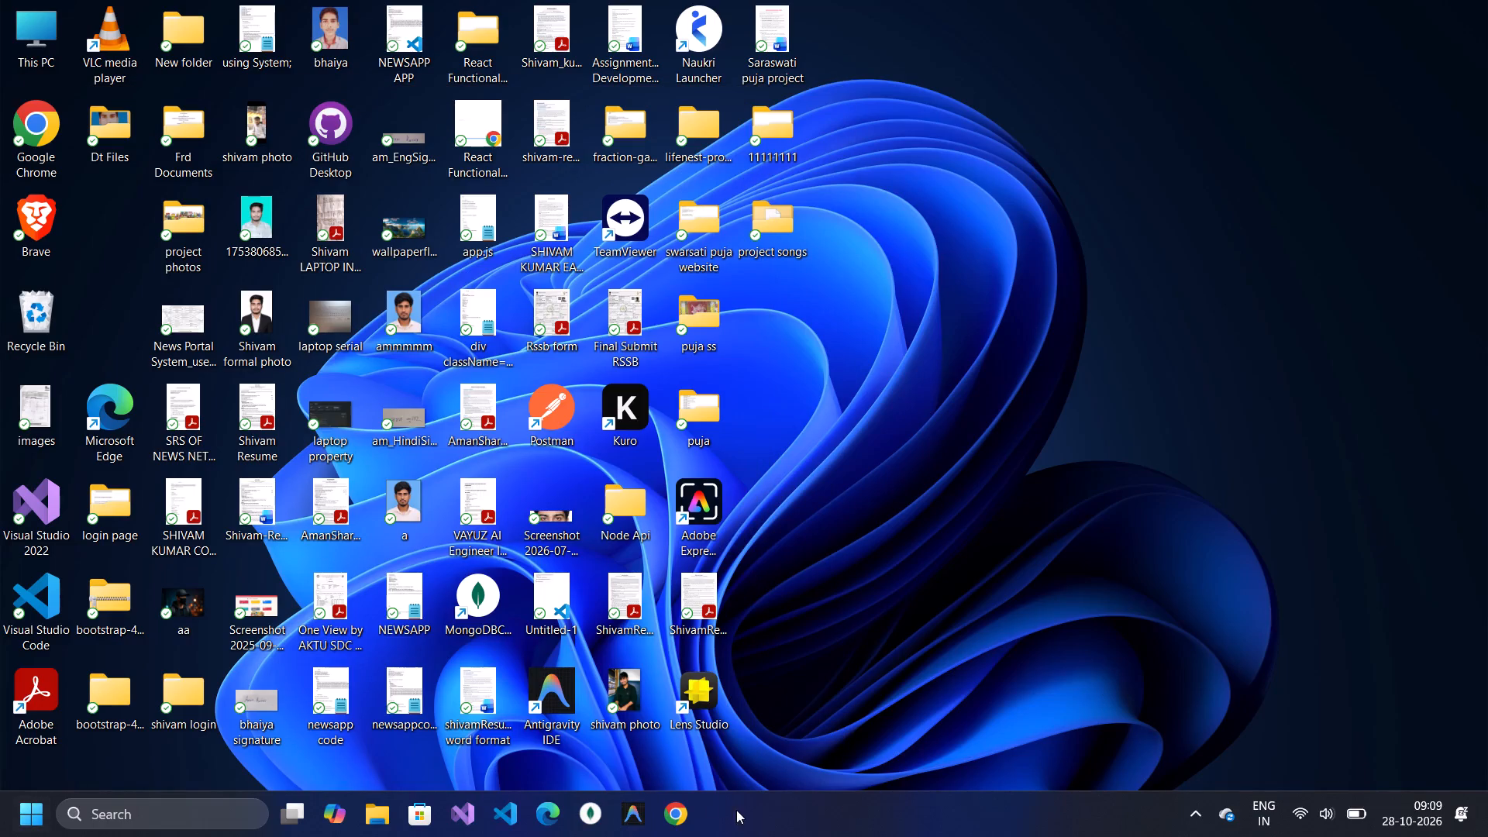
click(226, 815)
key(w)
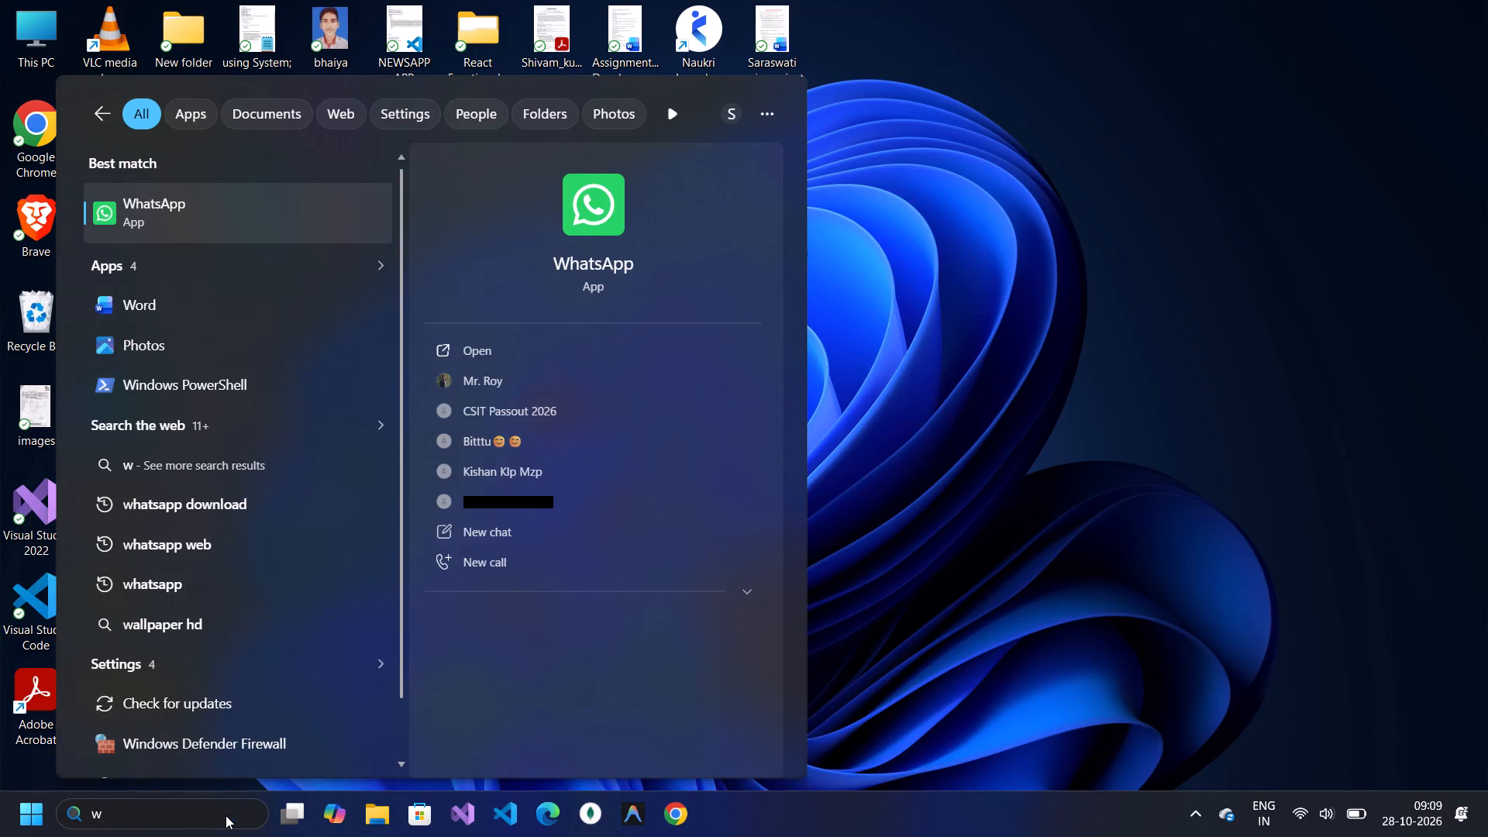
click(315, 201)
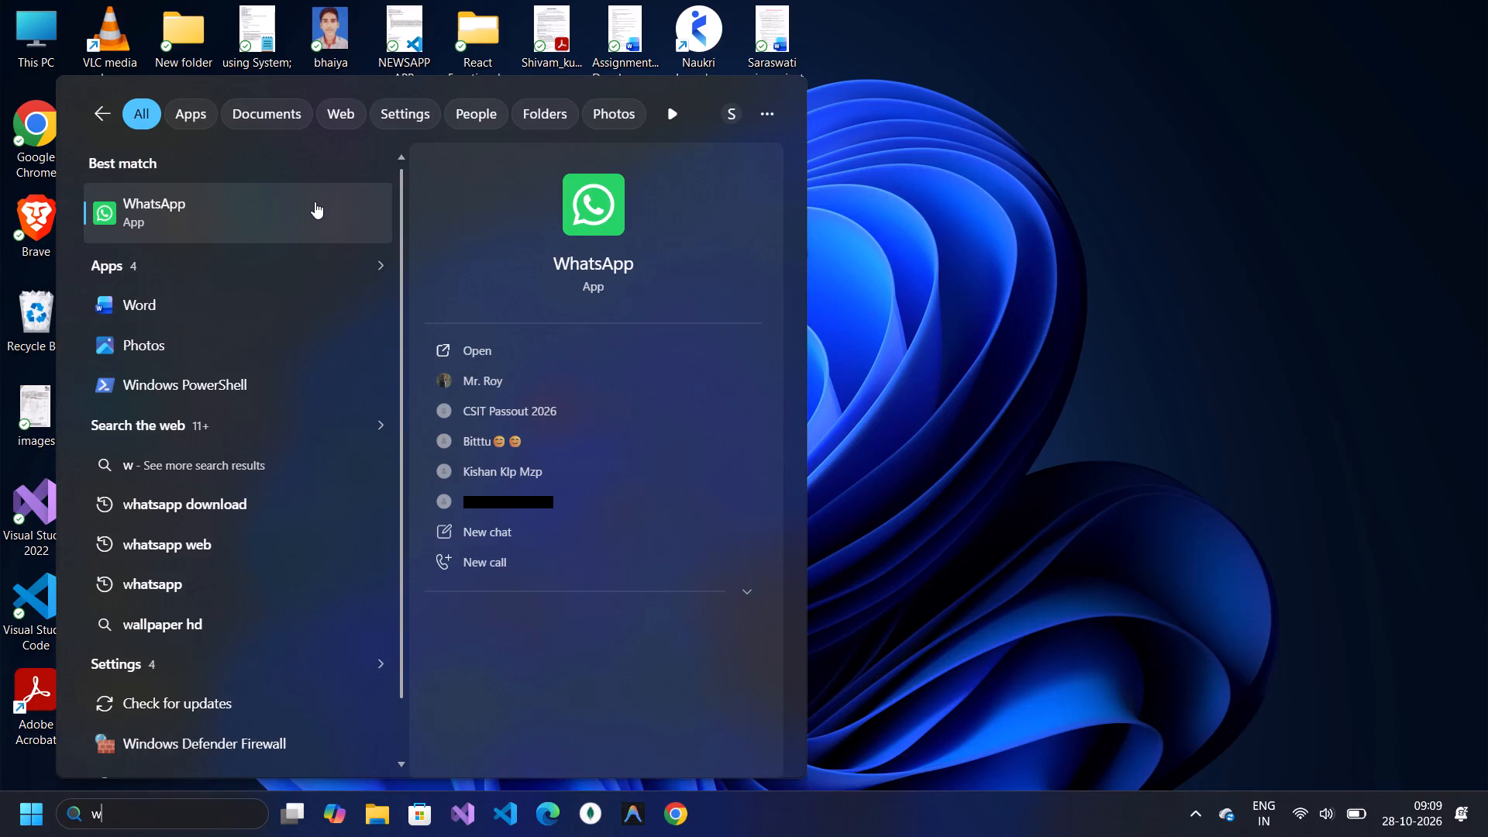
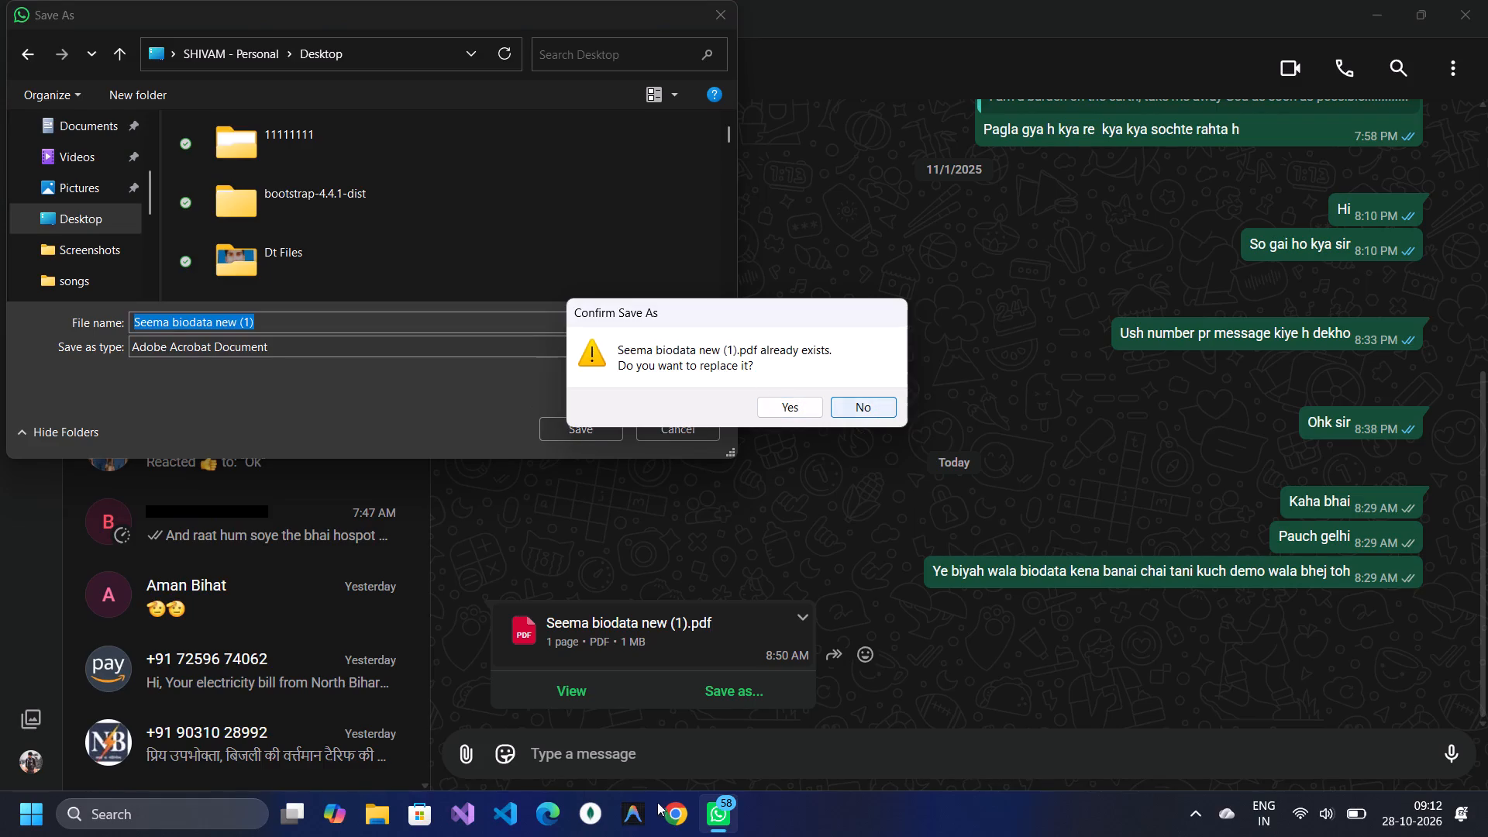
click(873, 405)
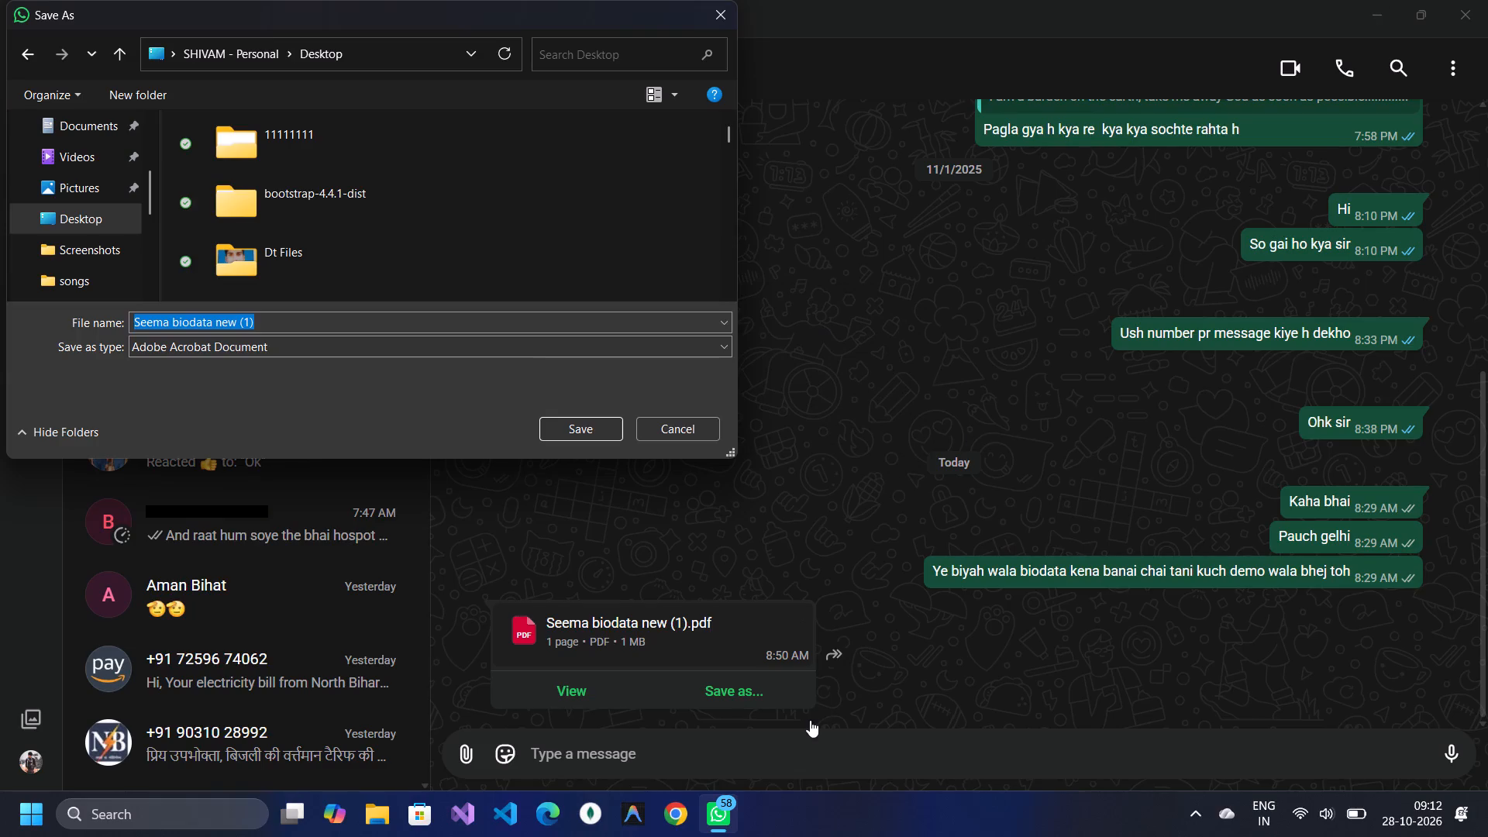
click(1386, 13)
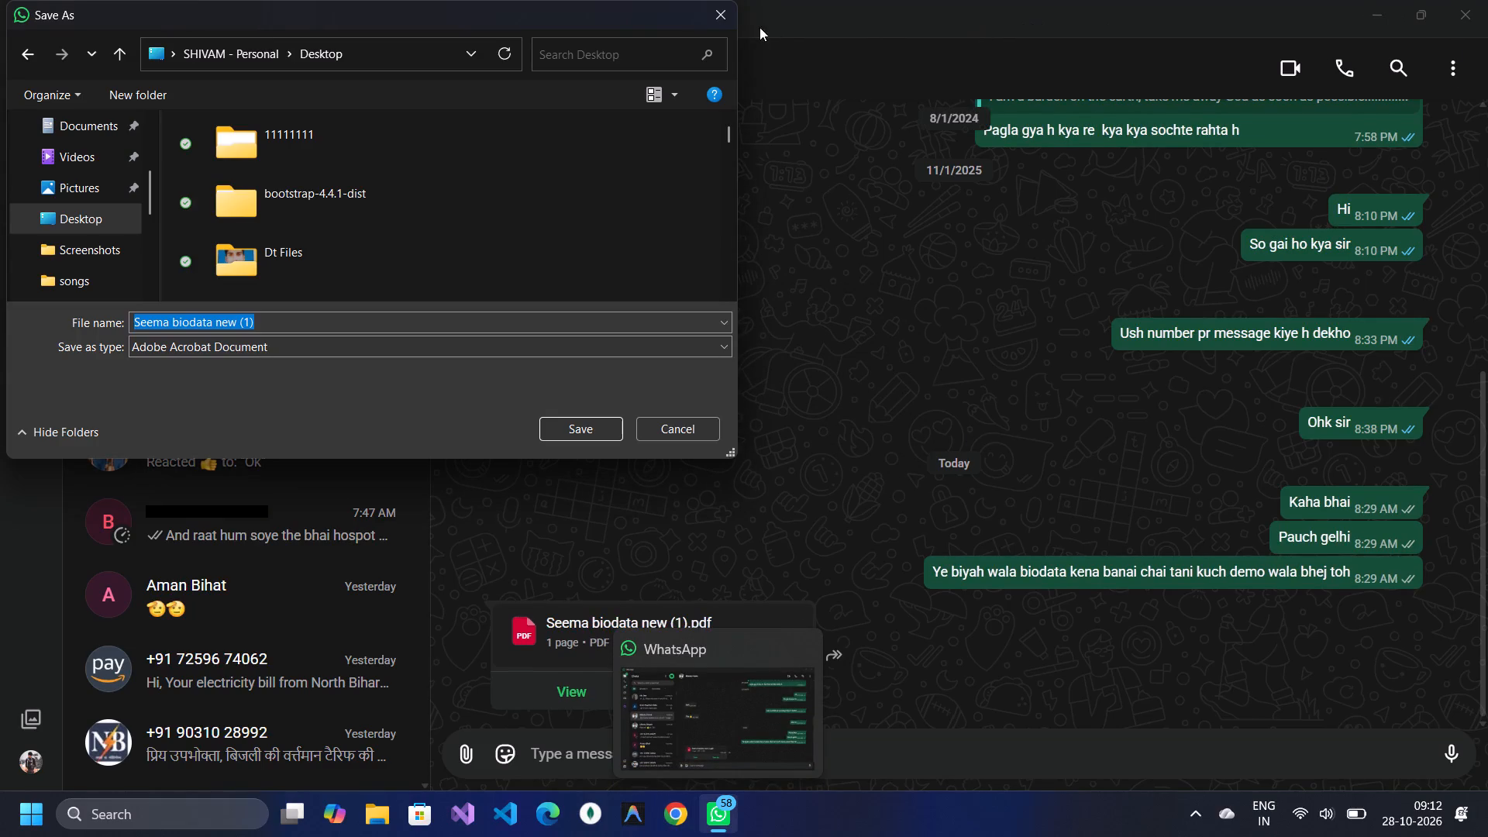
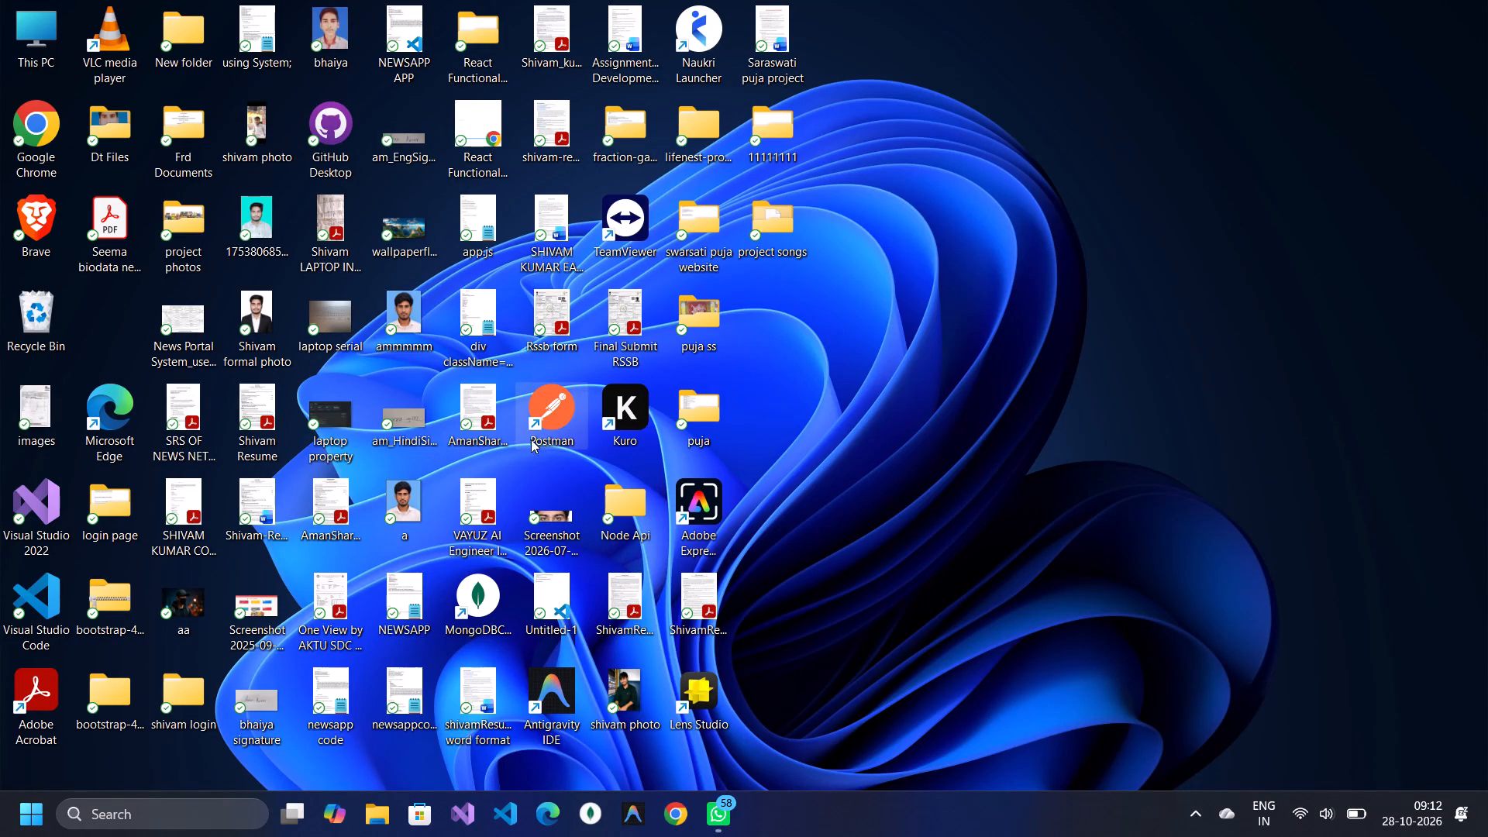
Locate the existing biodata PDF on the Desktop and bring up its available file actions.
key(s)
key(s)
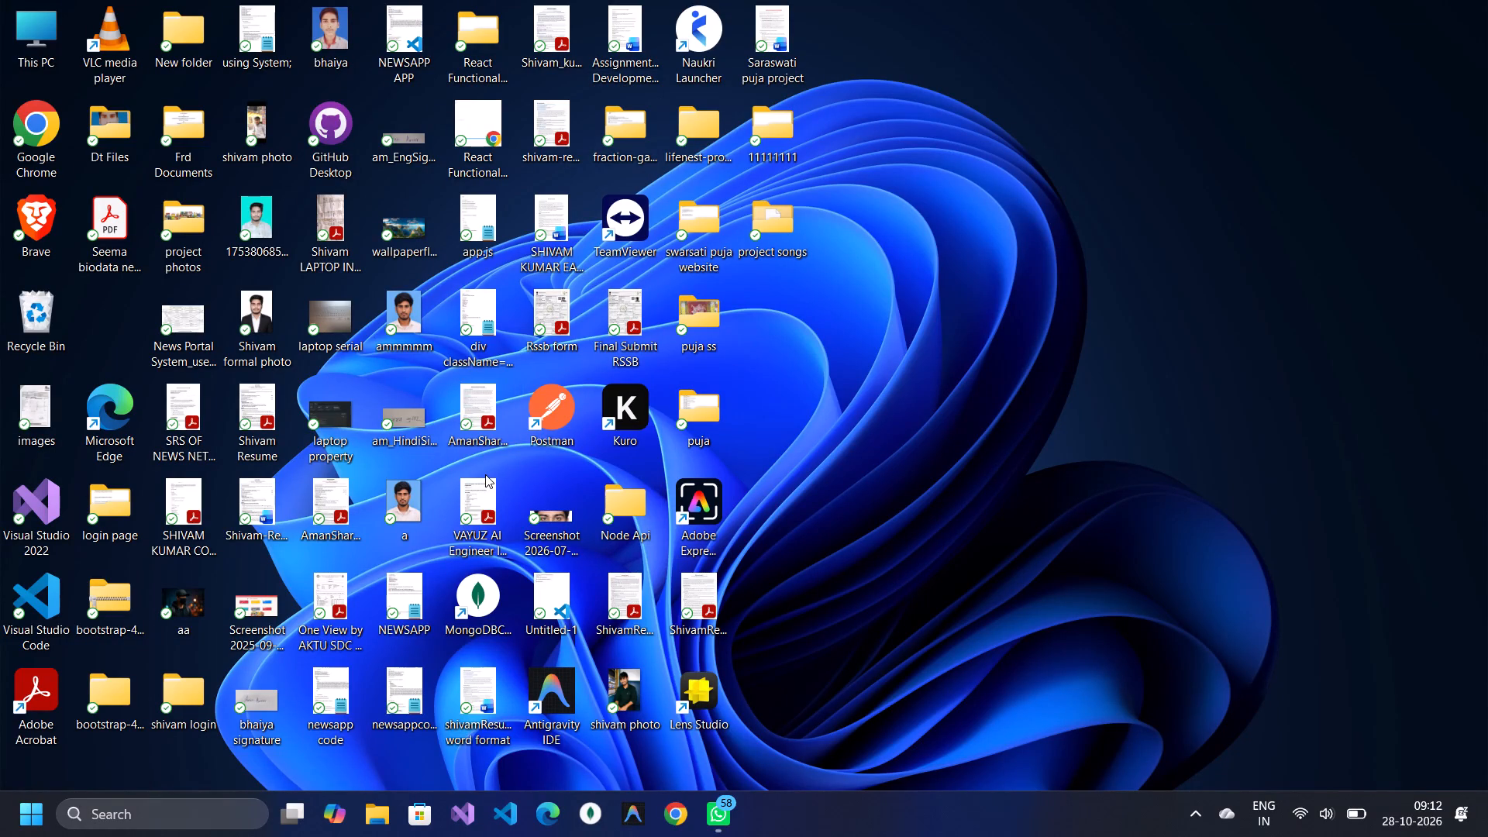
right_click(126, 220)
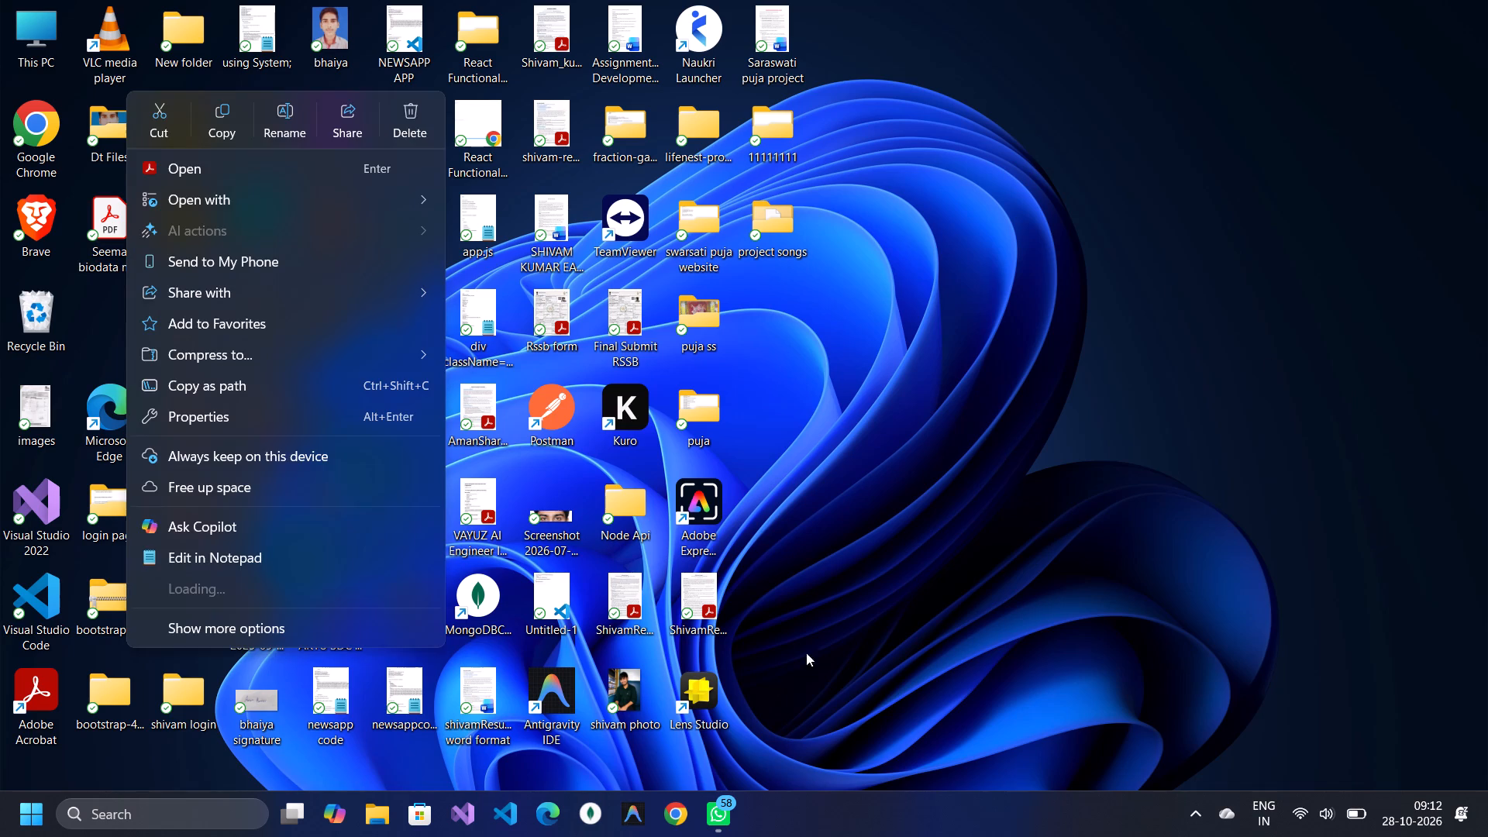
In Chrome, search for "ilovepdf pdf to word" and open the iLovePDF PDF to Word converter page.
click(665, 831)
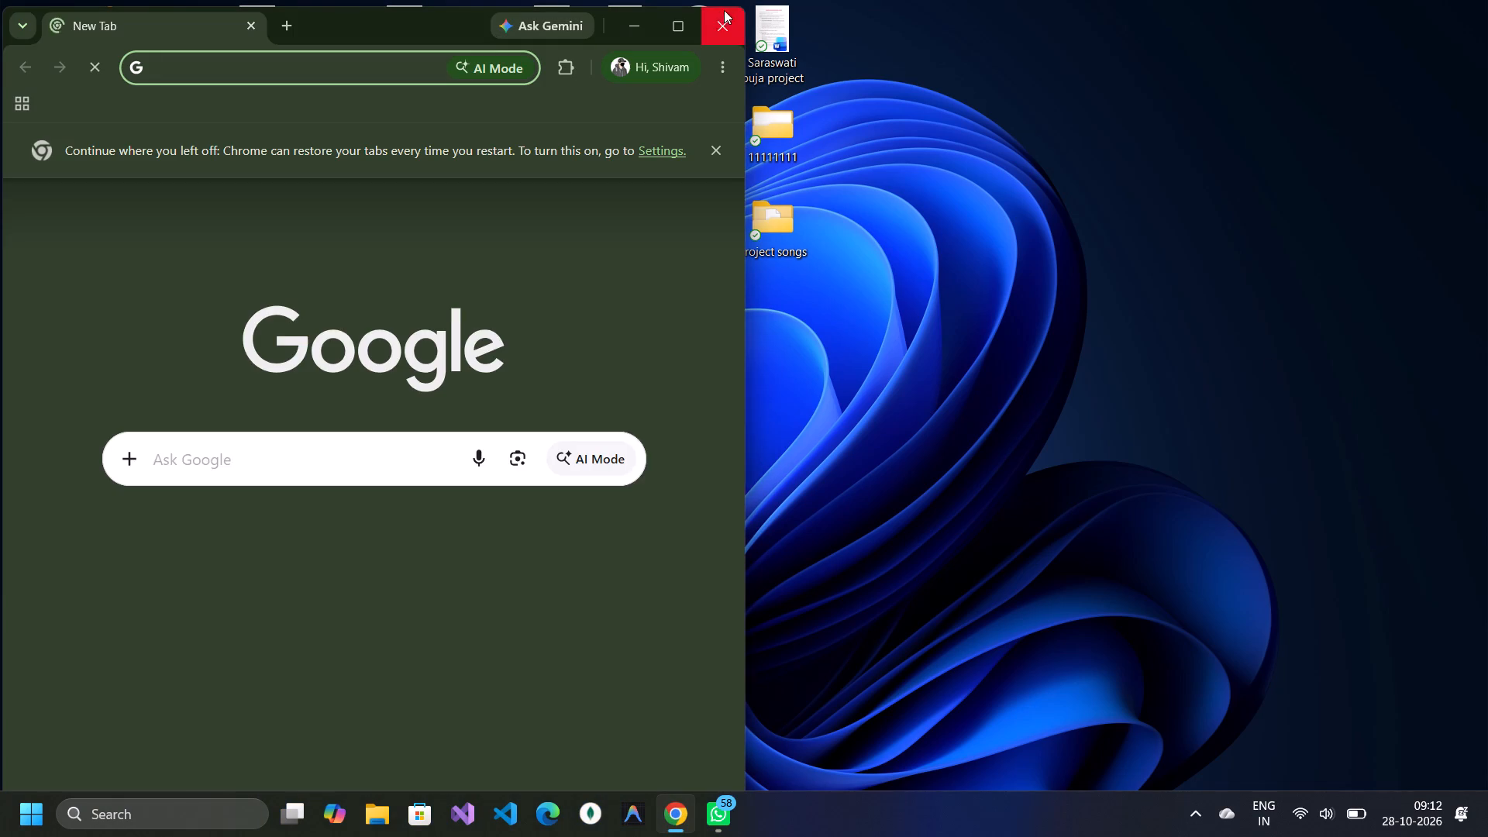
click(680, 20)
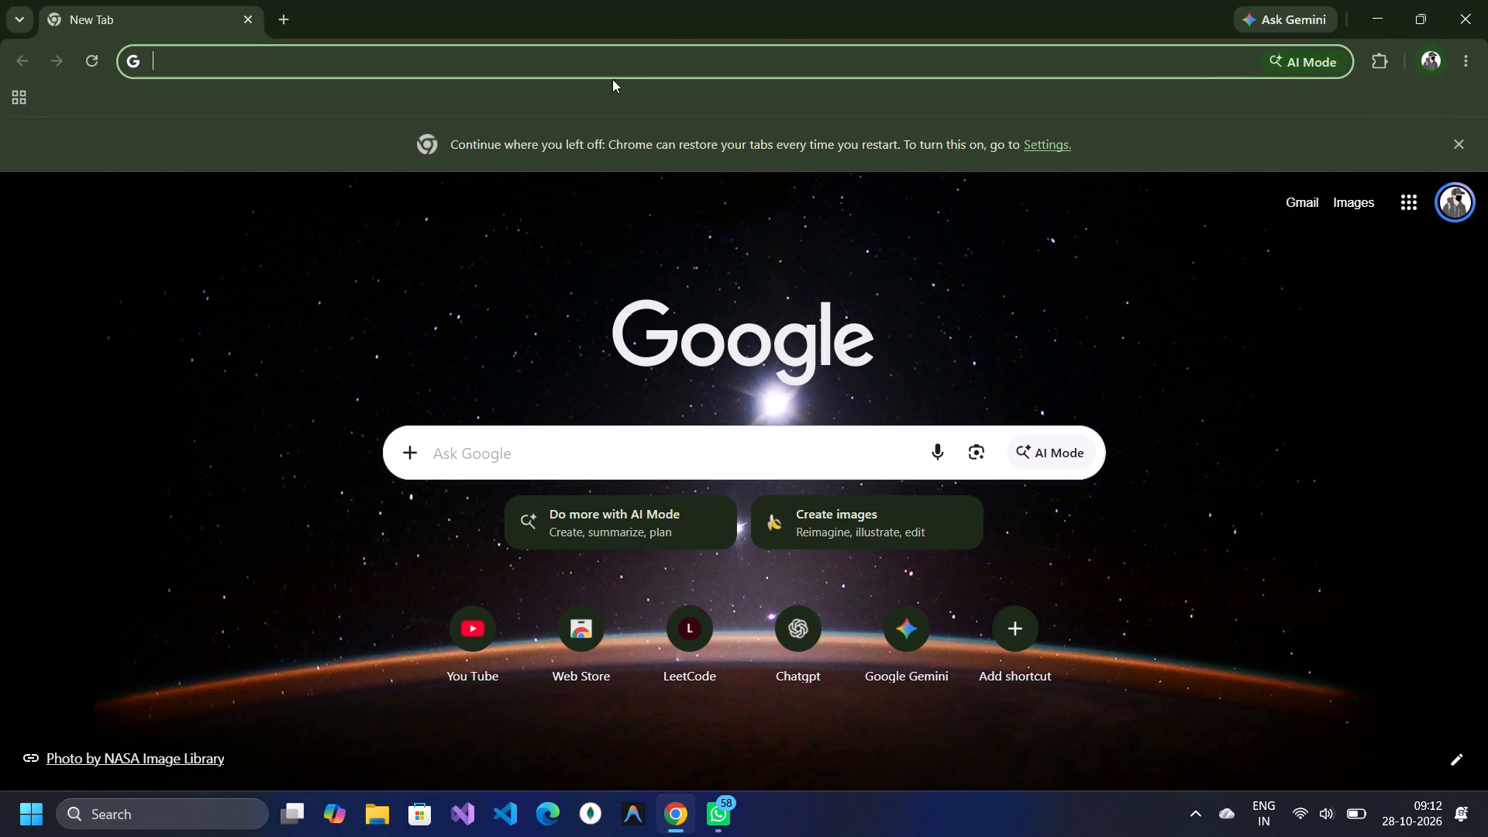
click(601, 61)
text(iliove)
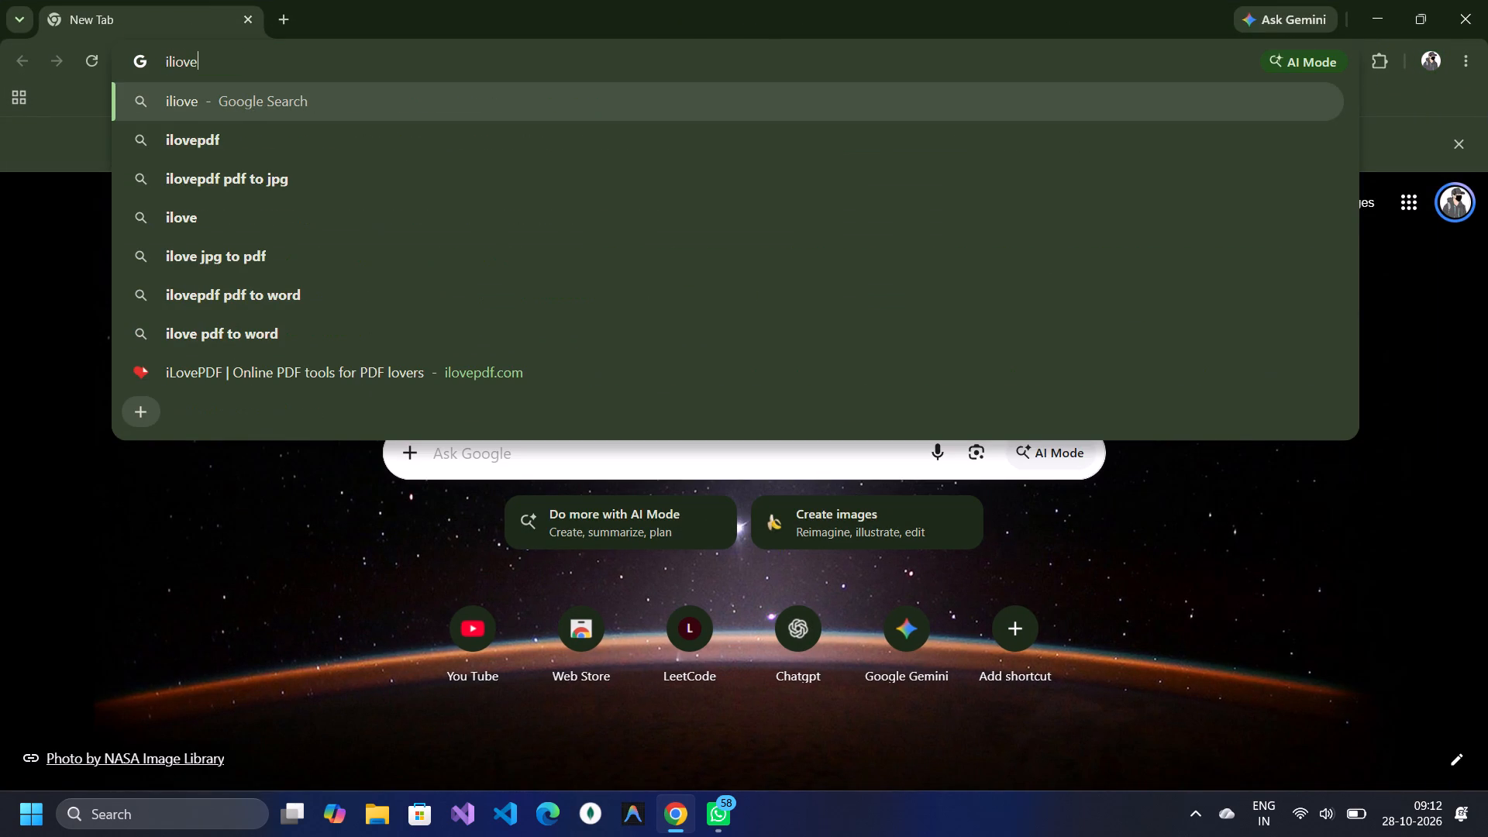
key(Down)
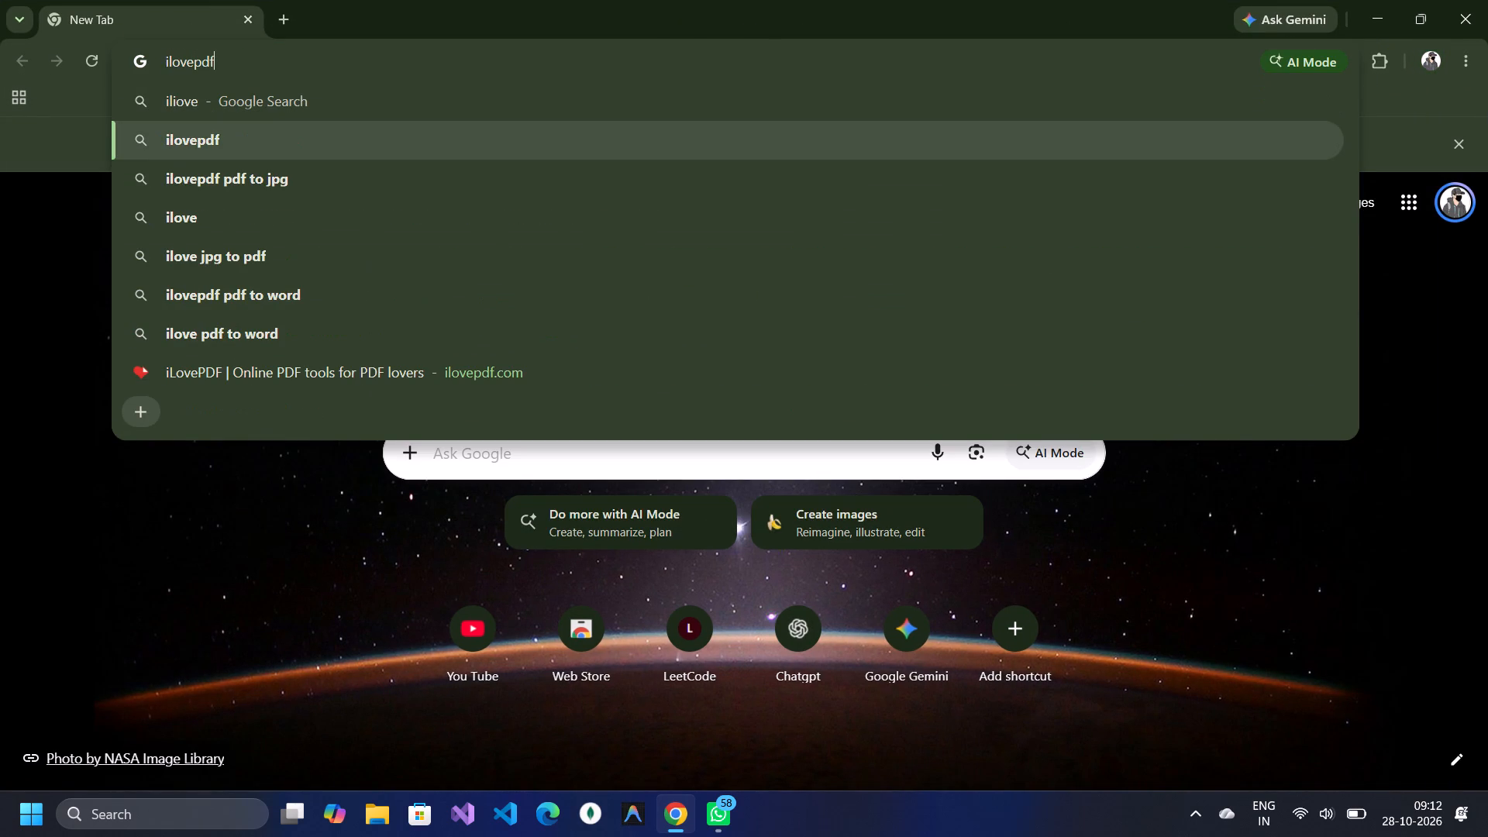
click(296, 301)
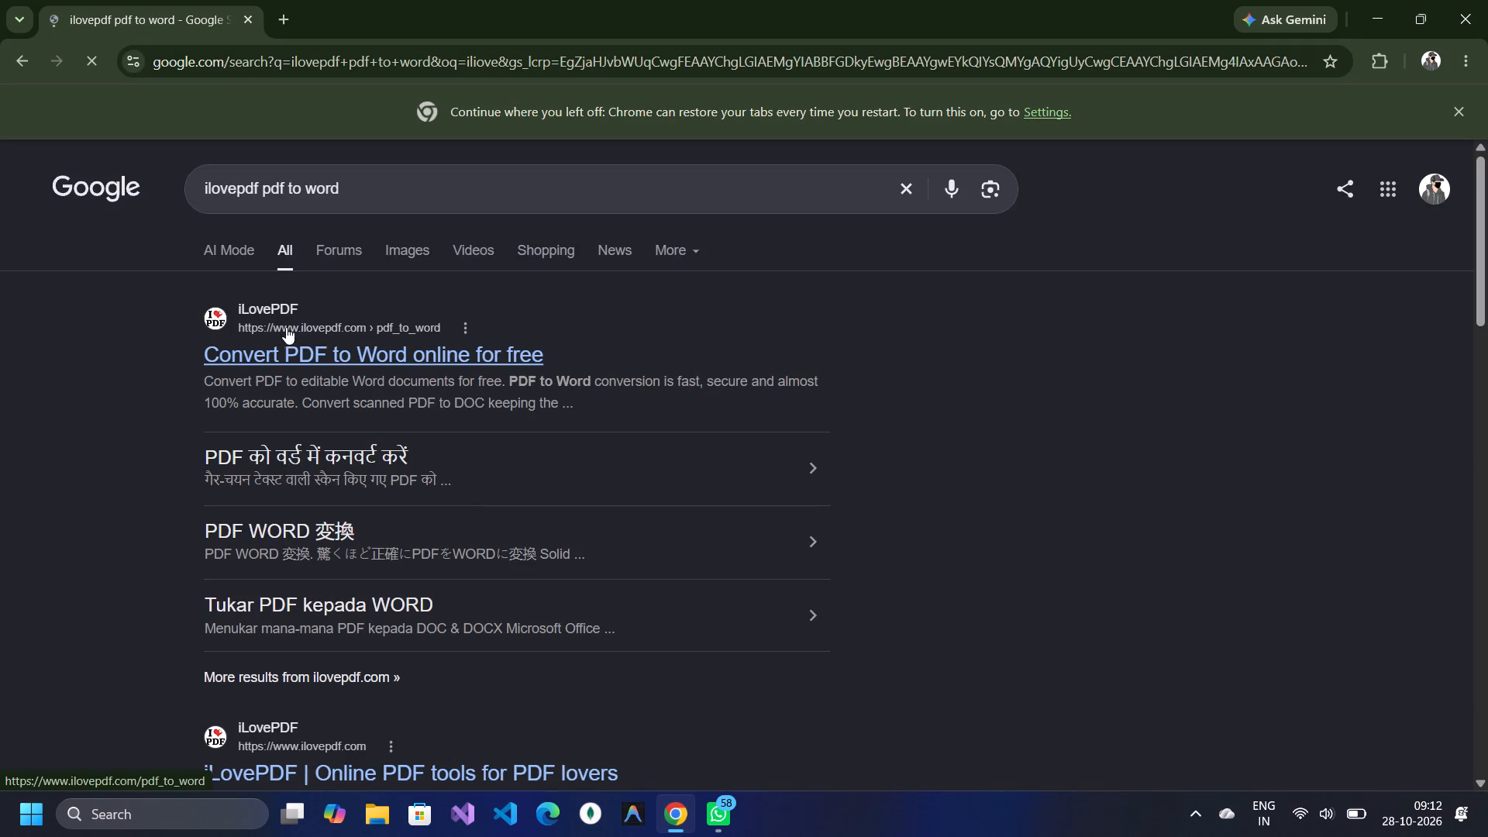
click(279, 363)
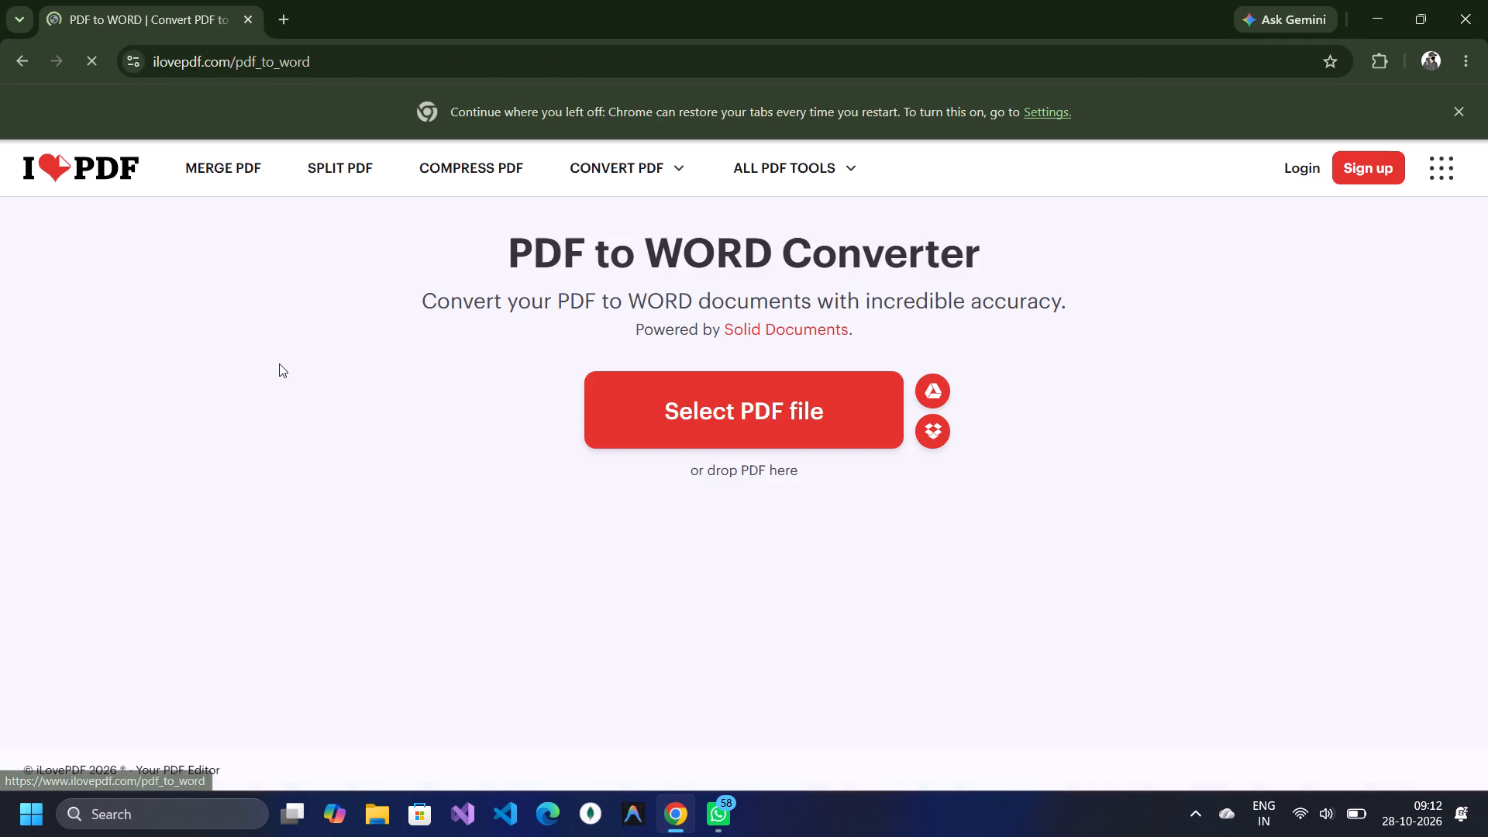
Load the biodata PDF, the "new (1)" file in the Desktop folder, into the PDF to Word converter.
click(788, 403)
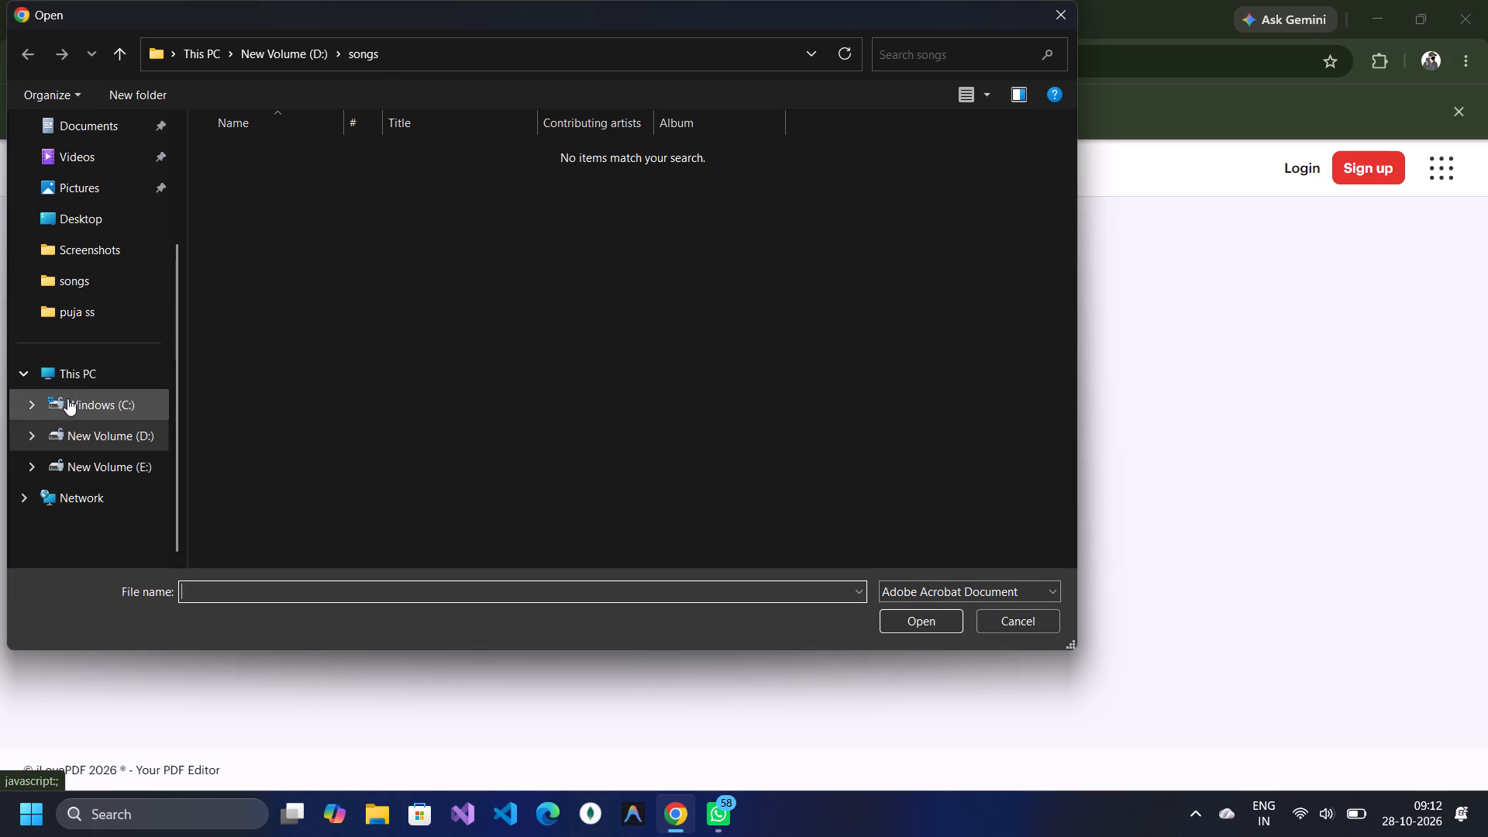
click(129, 226)
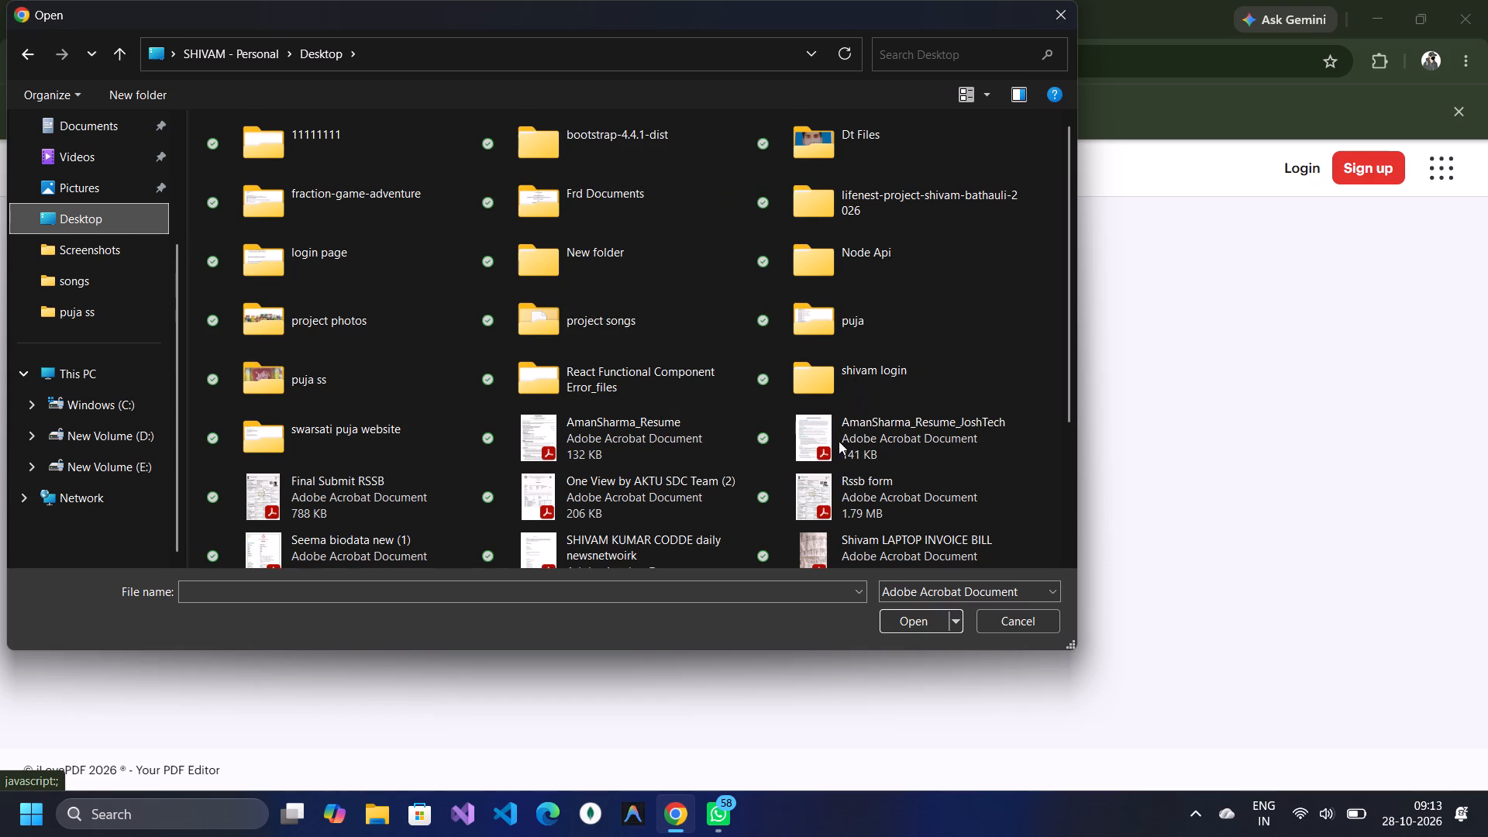
key(s)
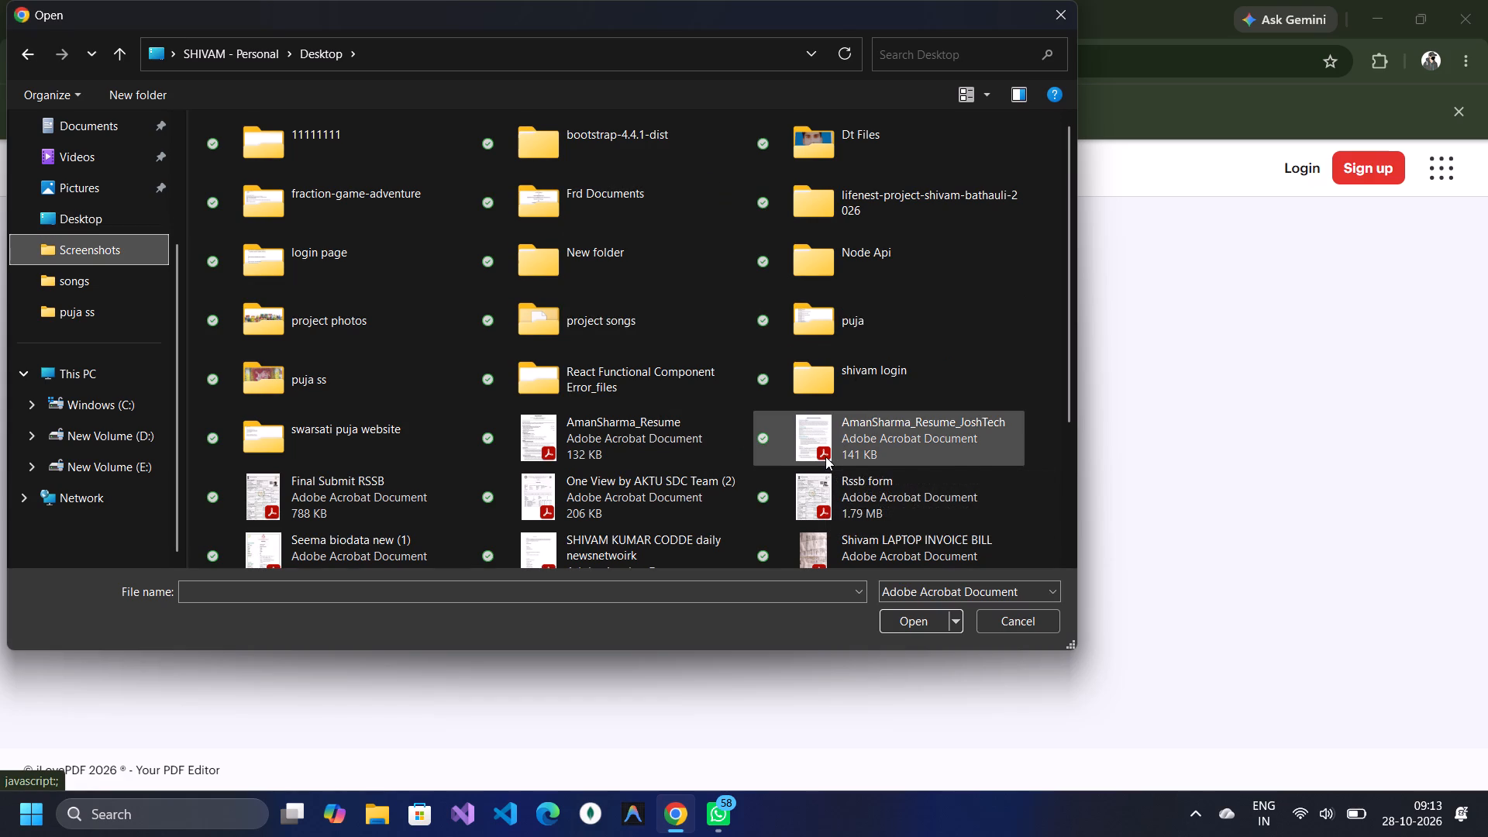
scroll(364, 413, down, 1)
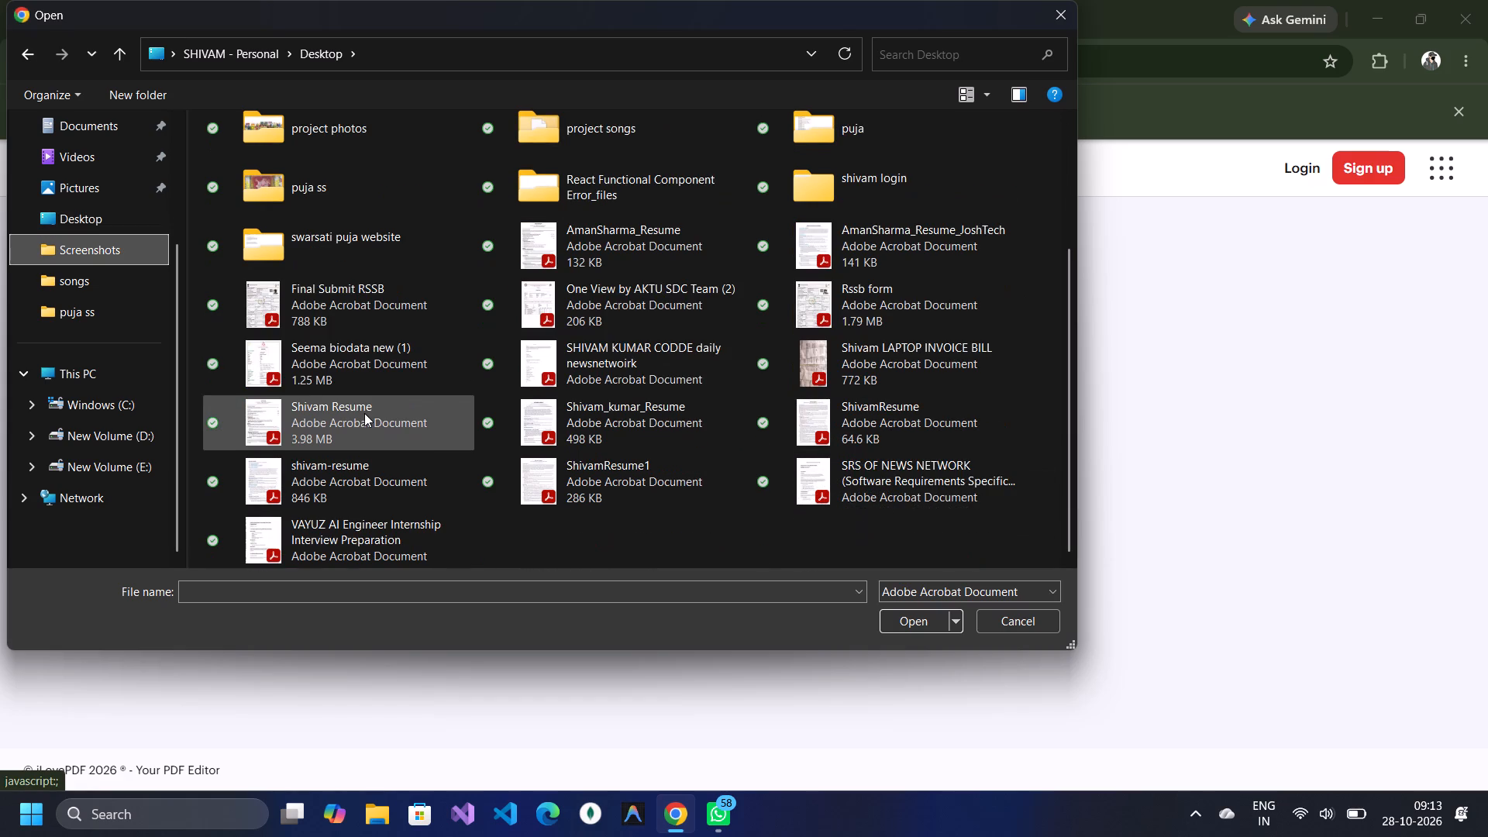
scroll(364, 413, down, 1)
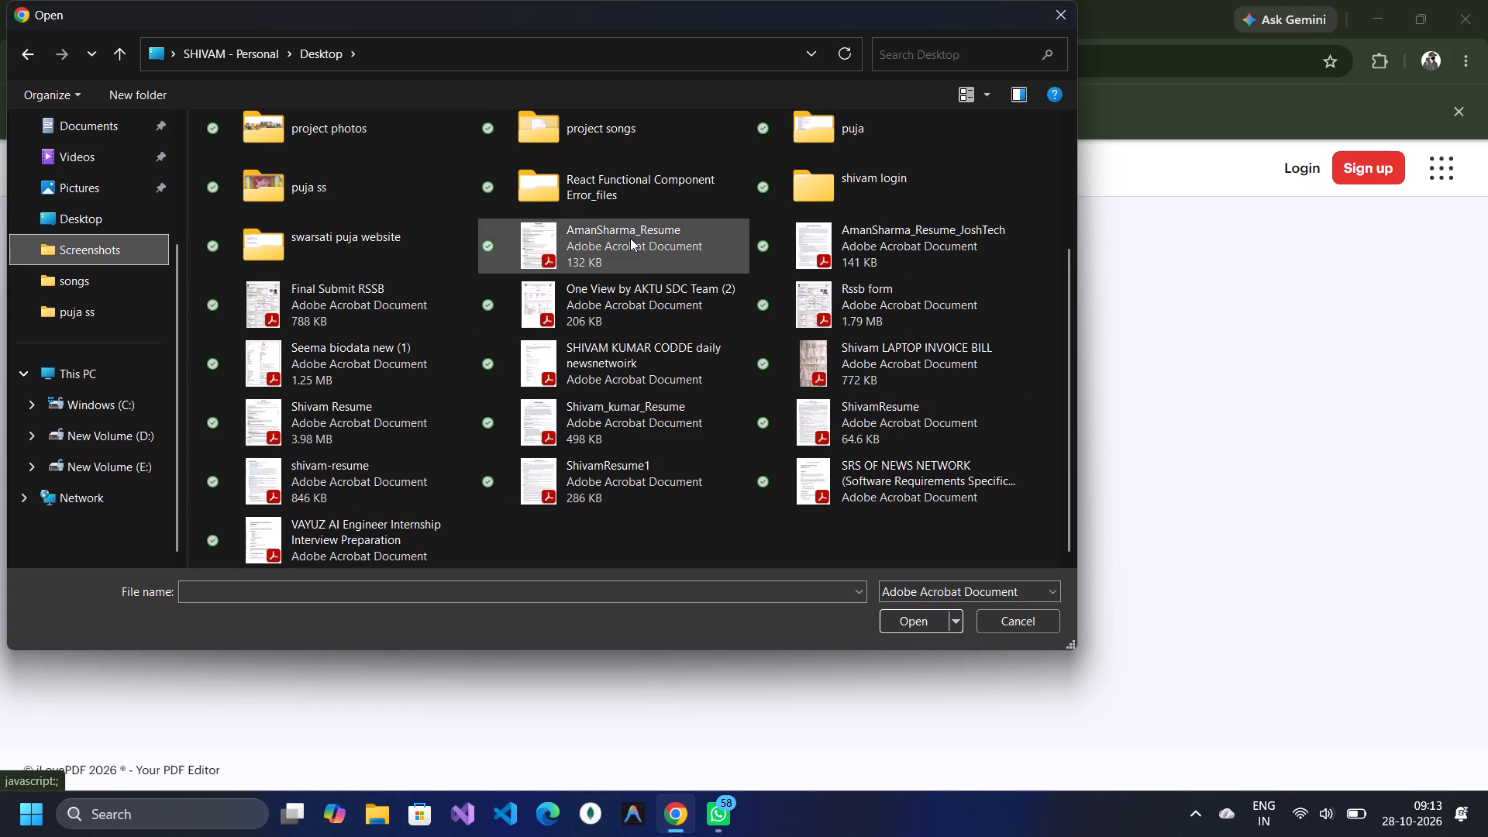
click(369, 360)
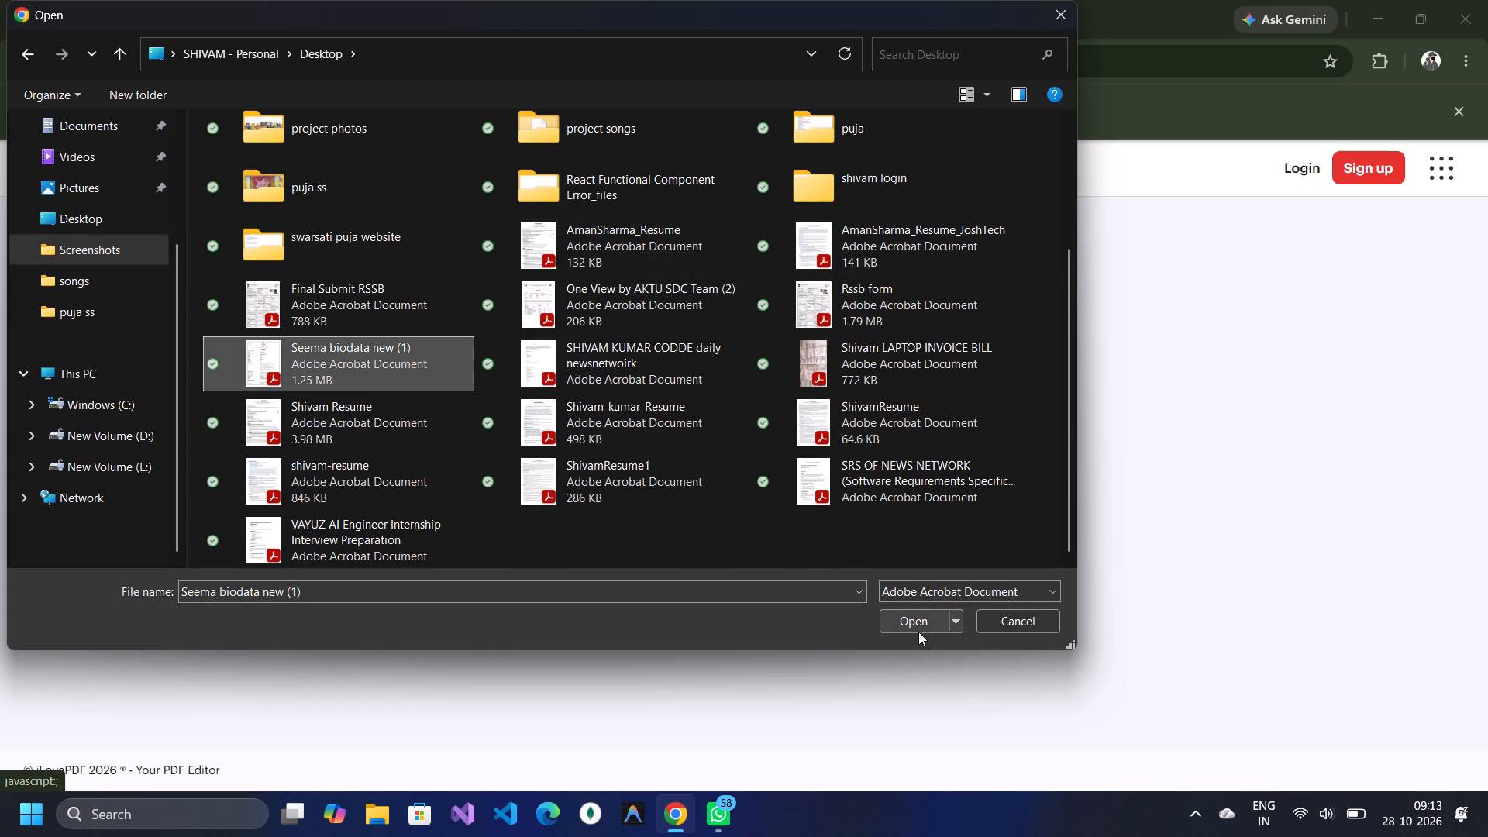
click(918, 632)
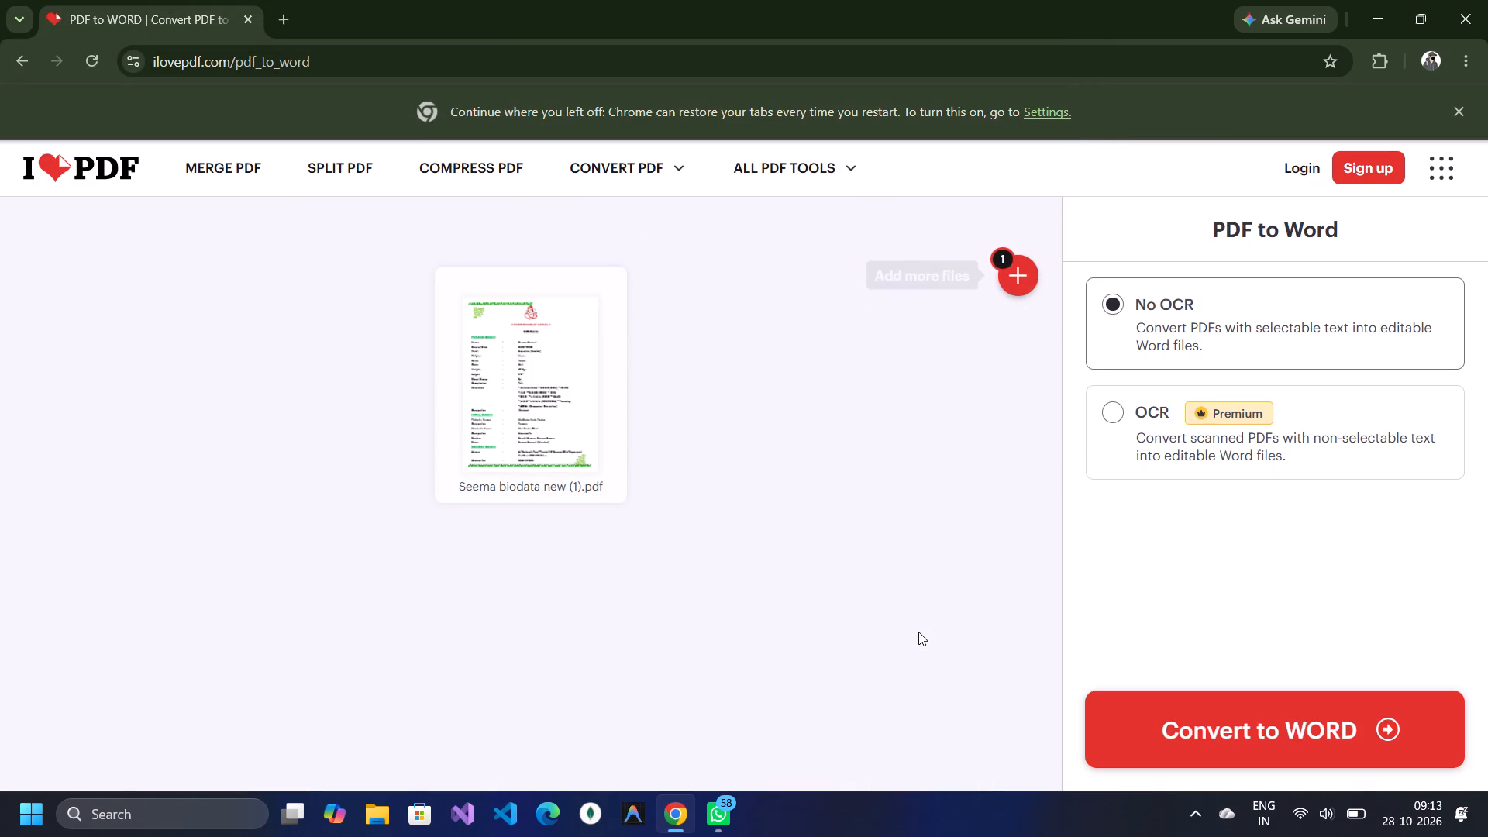
click(1395, 738)
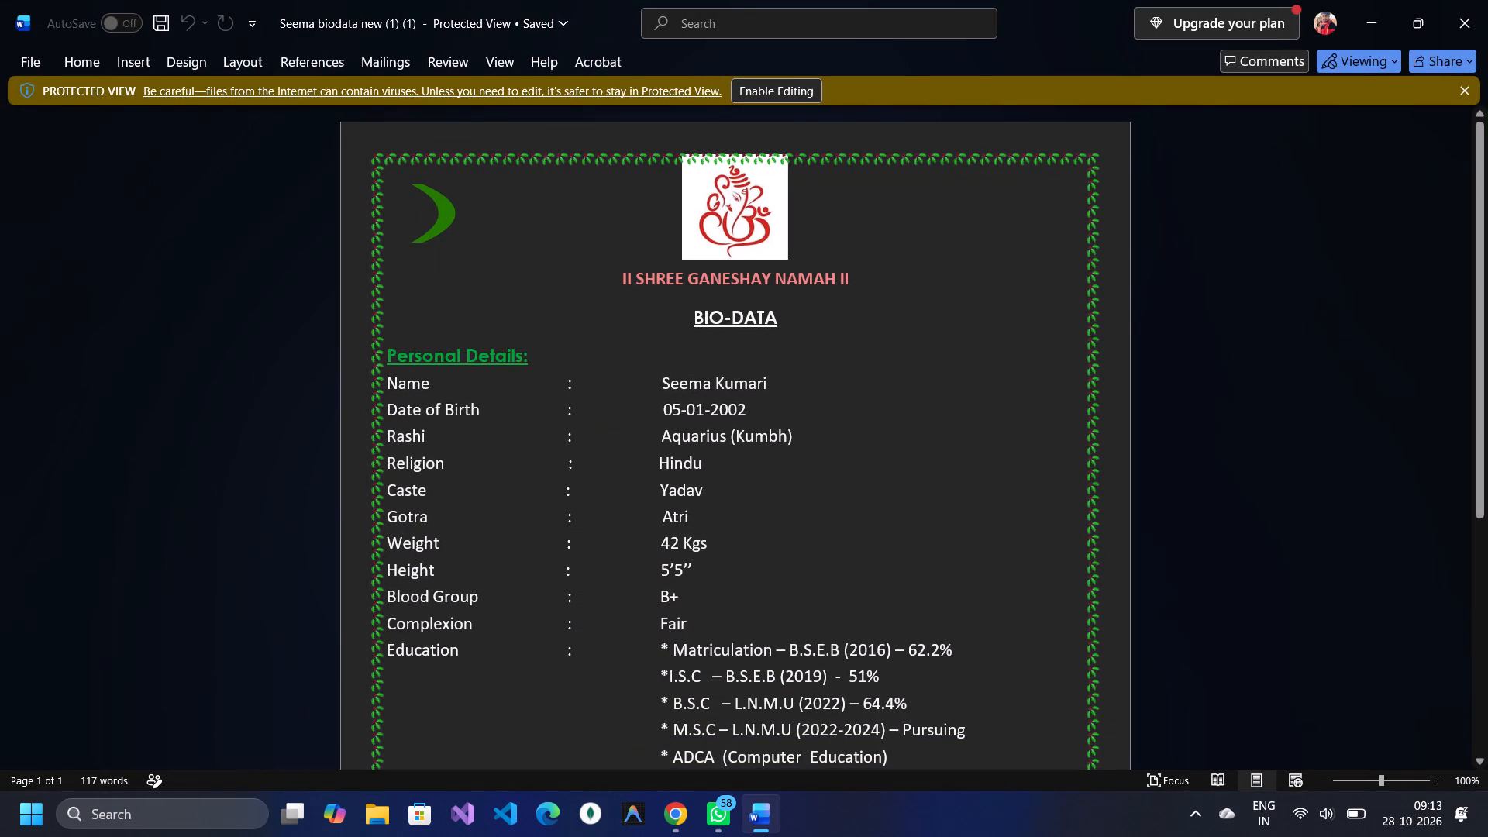
scroll(690, 379, down, 1)
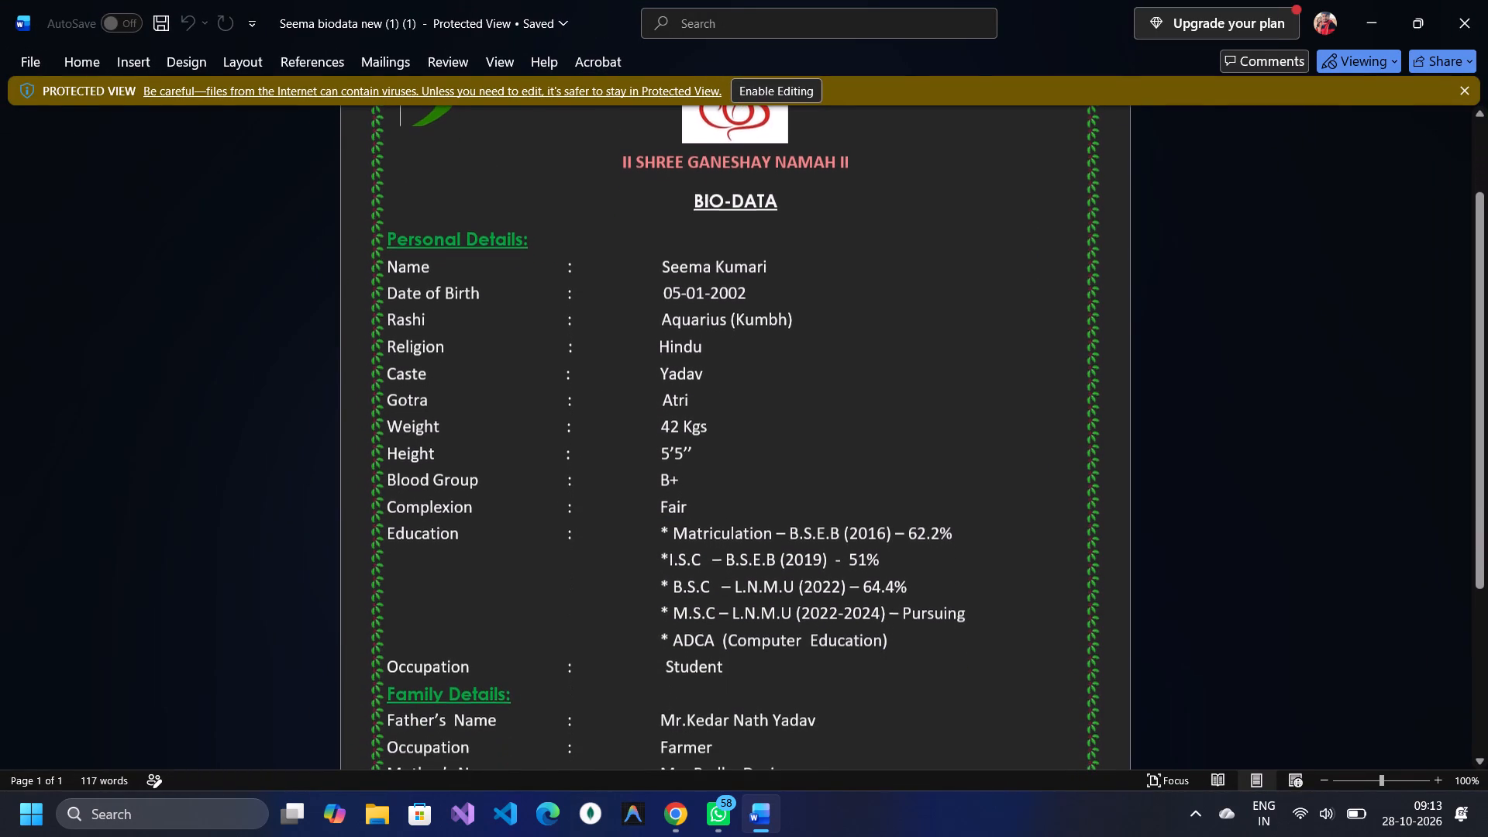
scroll(690, 379, down, 1)
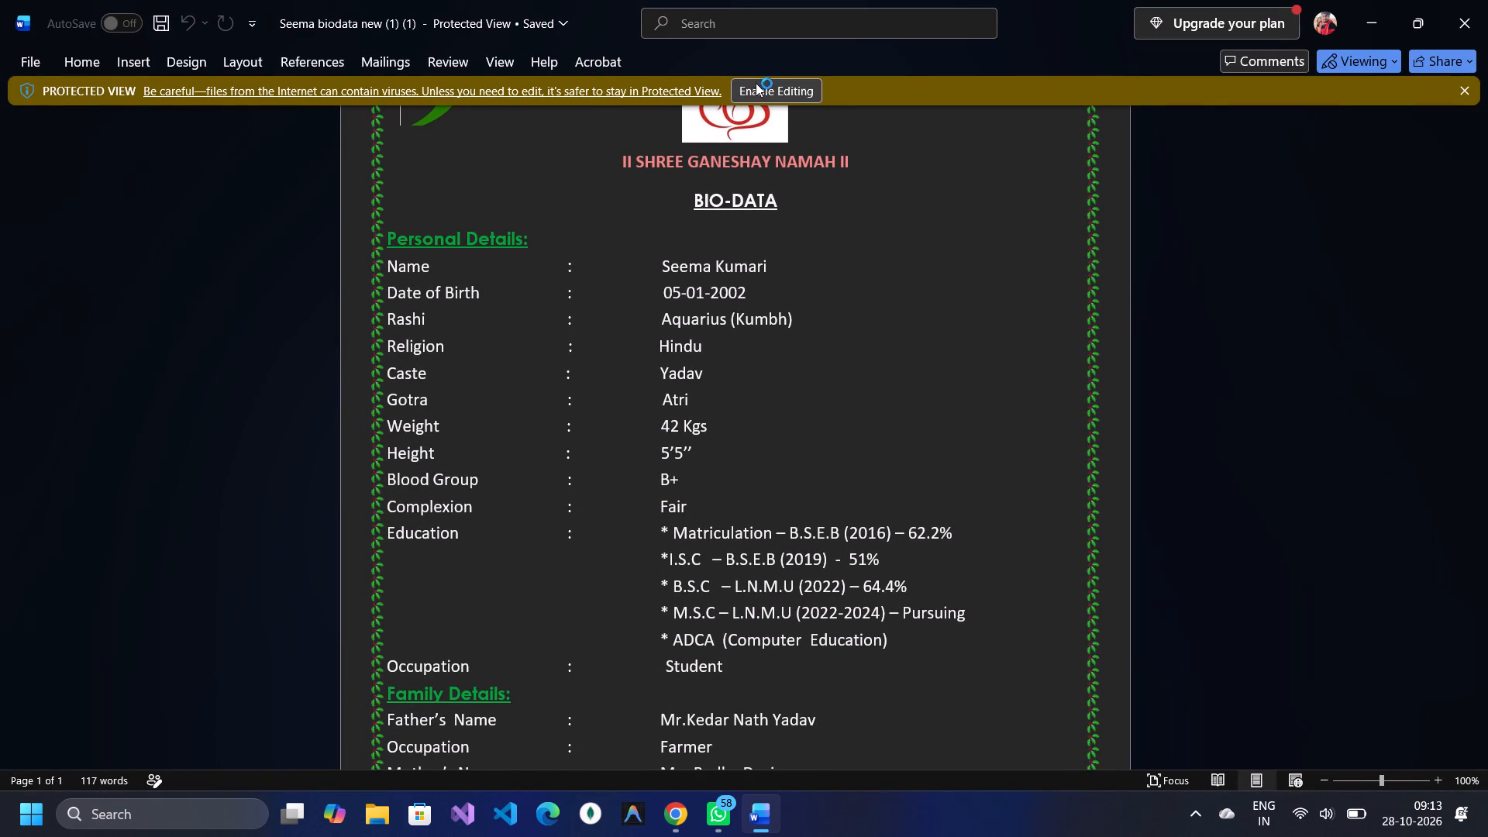
click(759, 85)
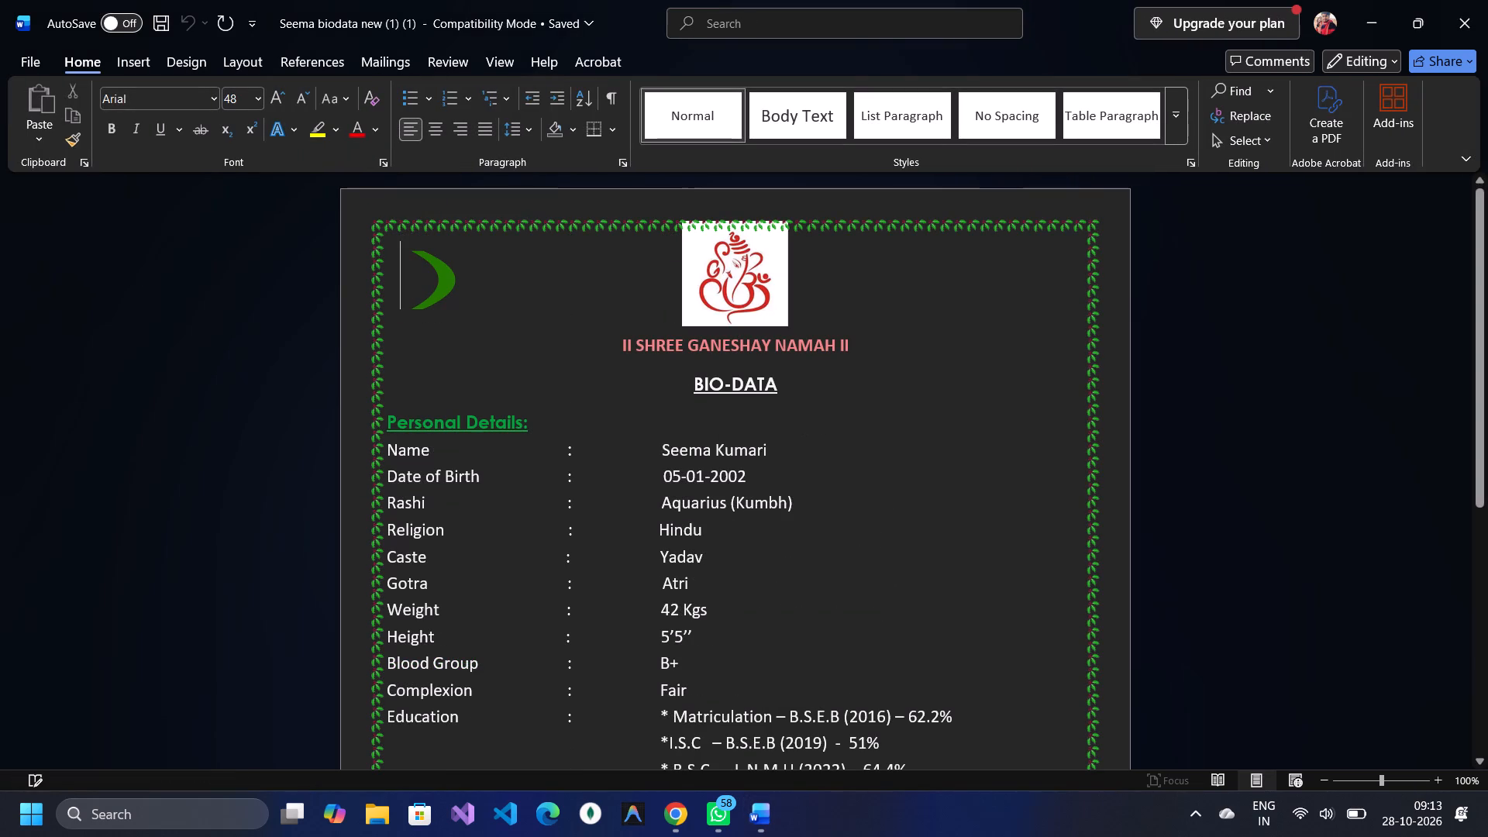
Replace the first name in the Name row of Personal Details with "Jyoti", keeping the surname.
click(780, 455)
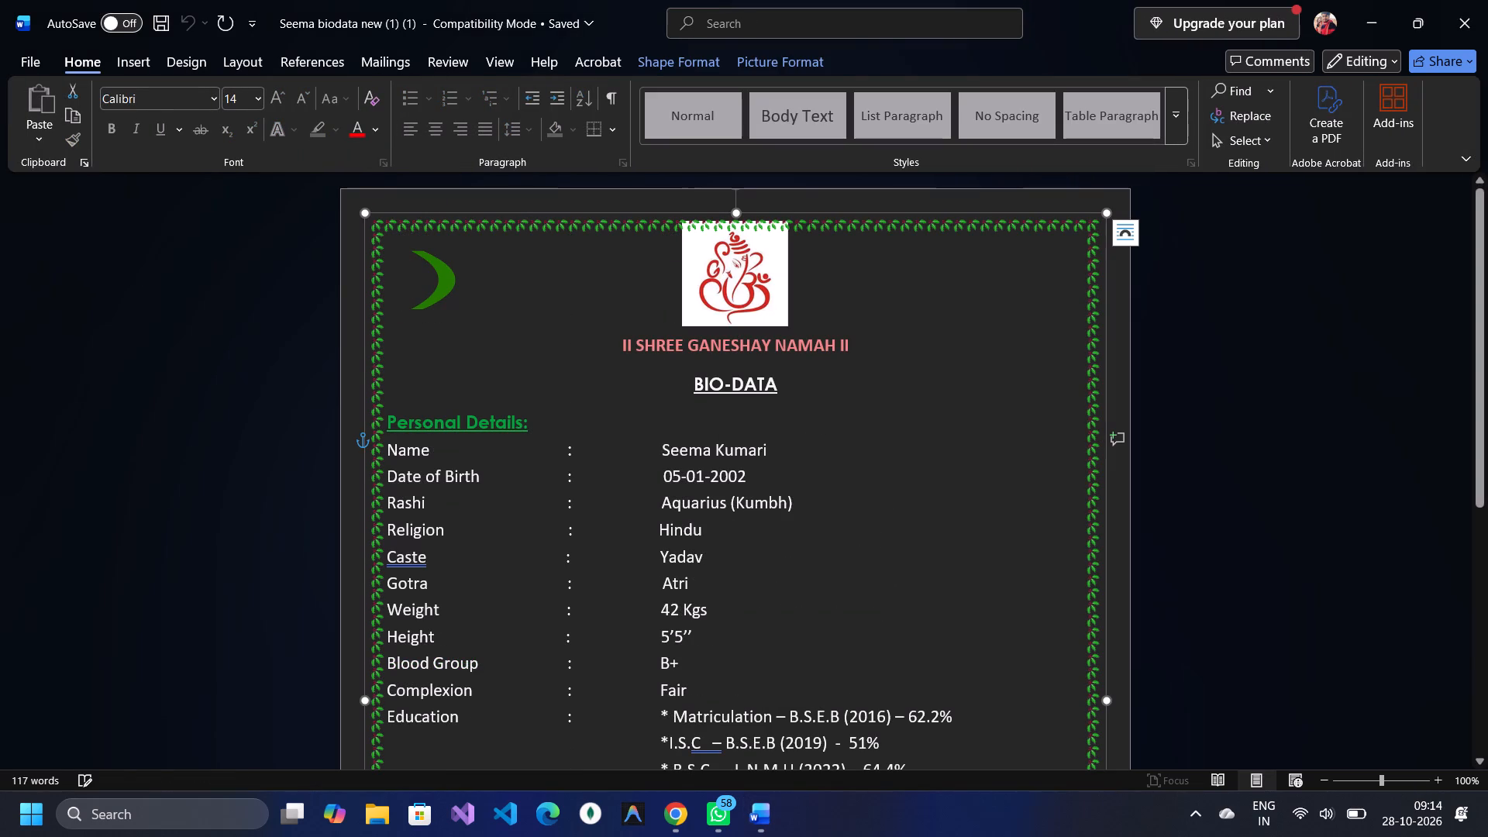
click(782, 451)
scroll(734, 201, up, 1)
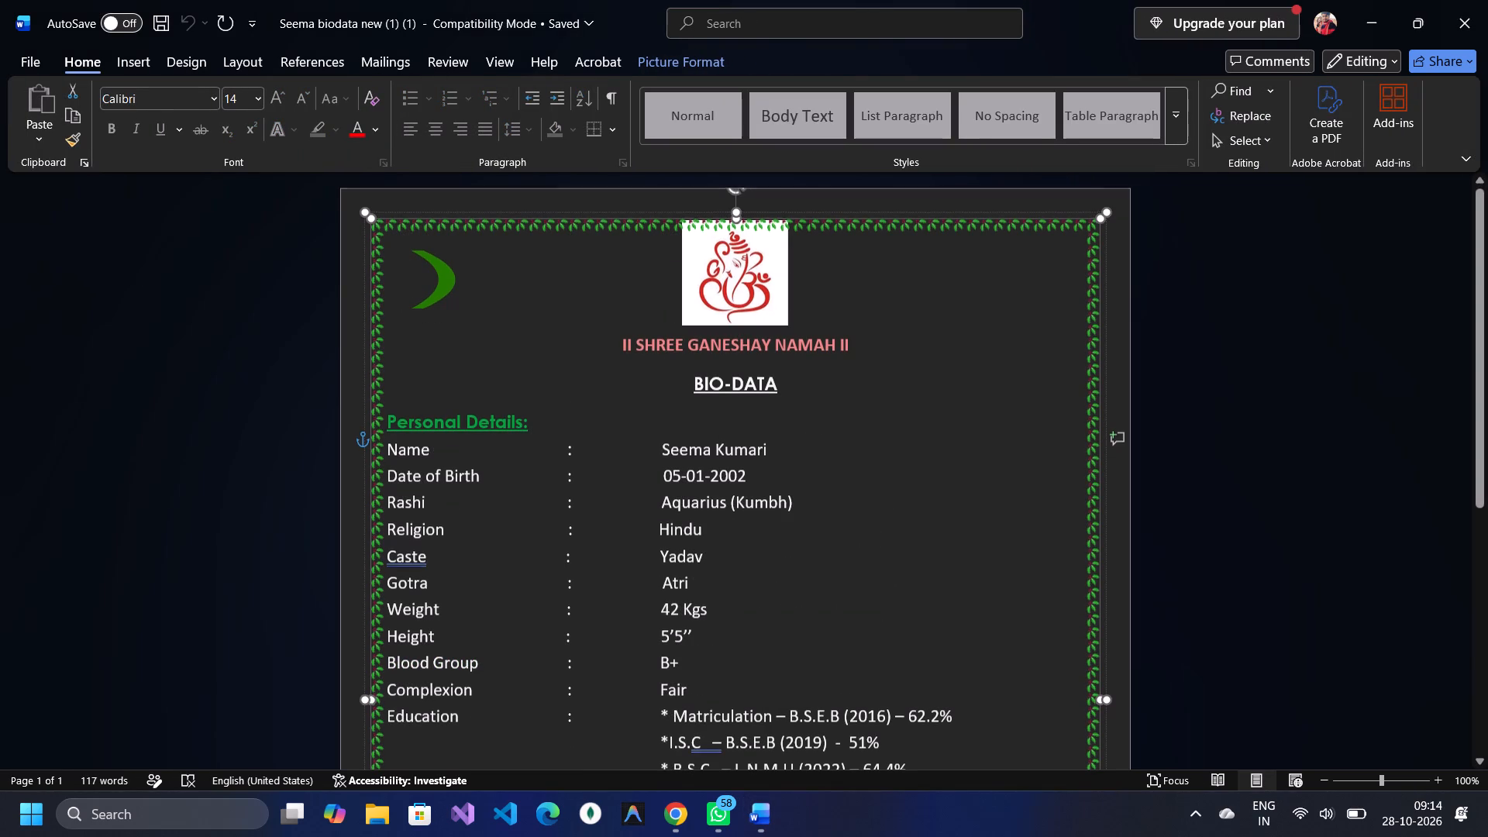
scroll(734, 201, up, 1)
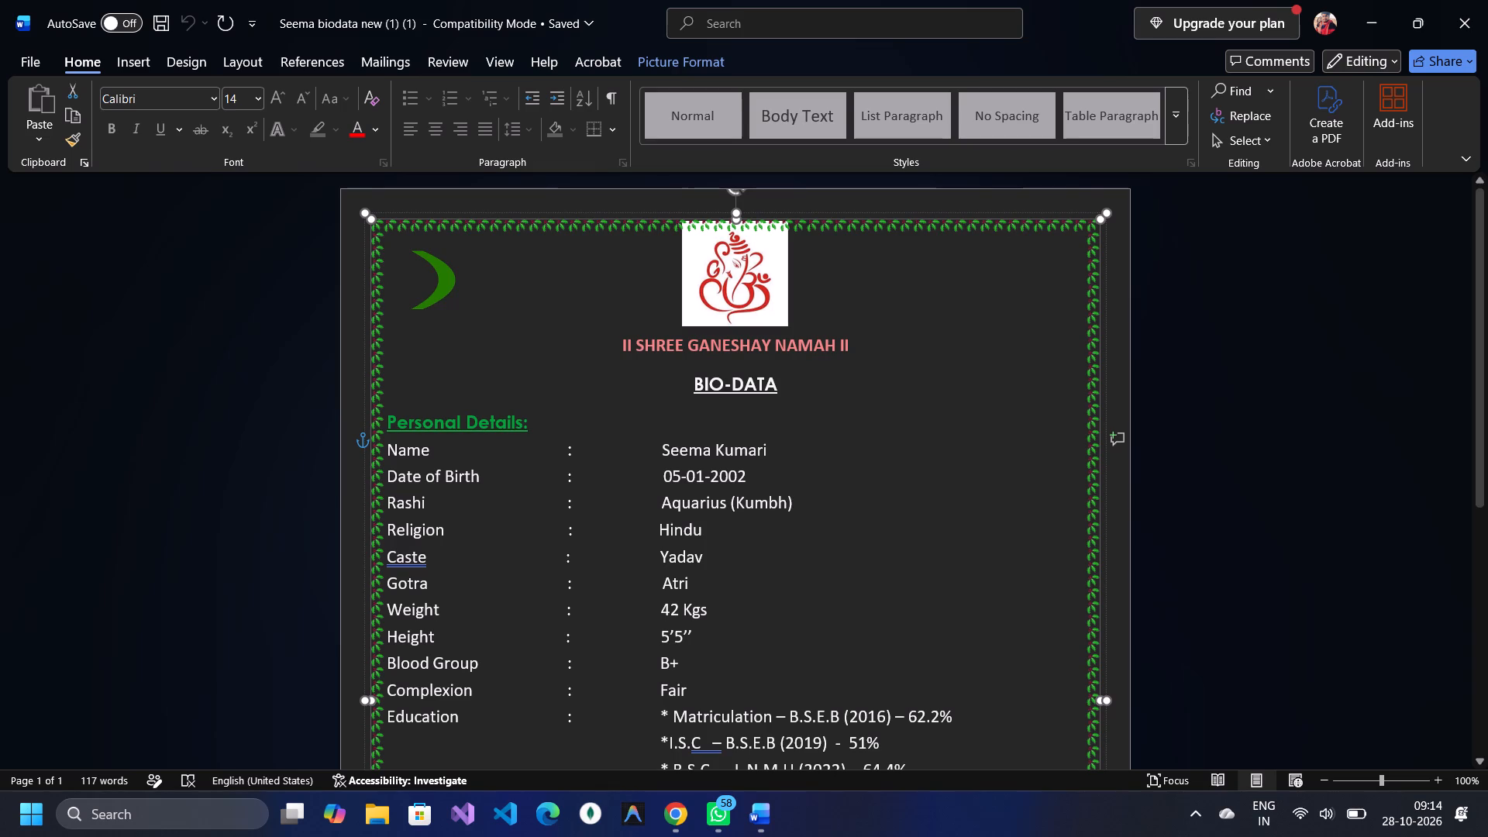
click(433, 459)
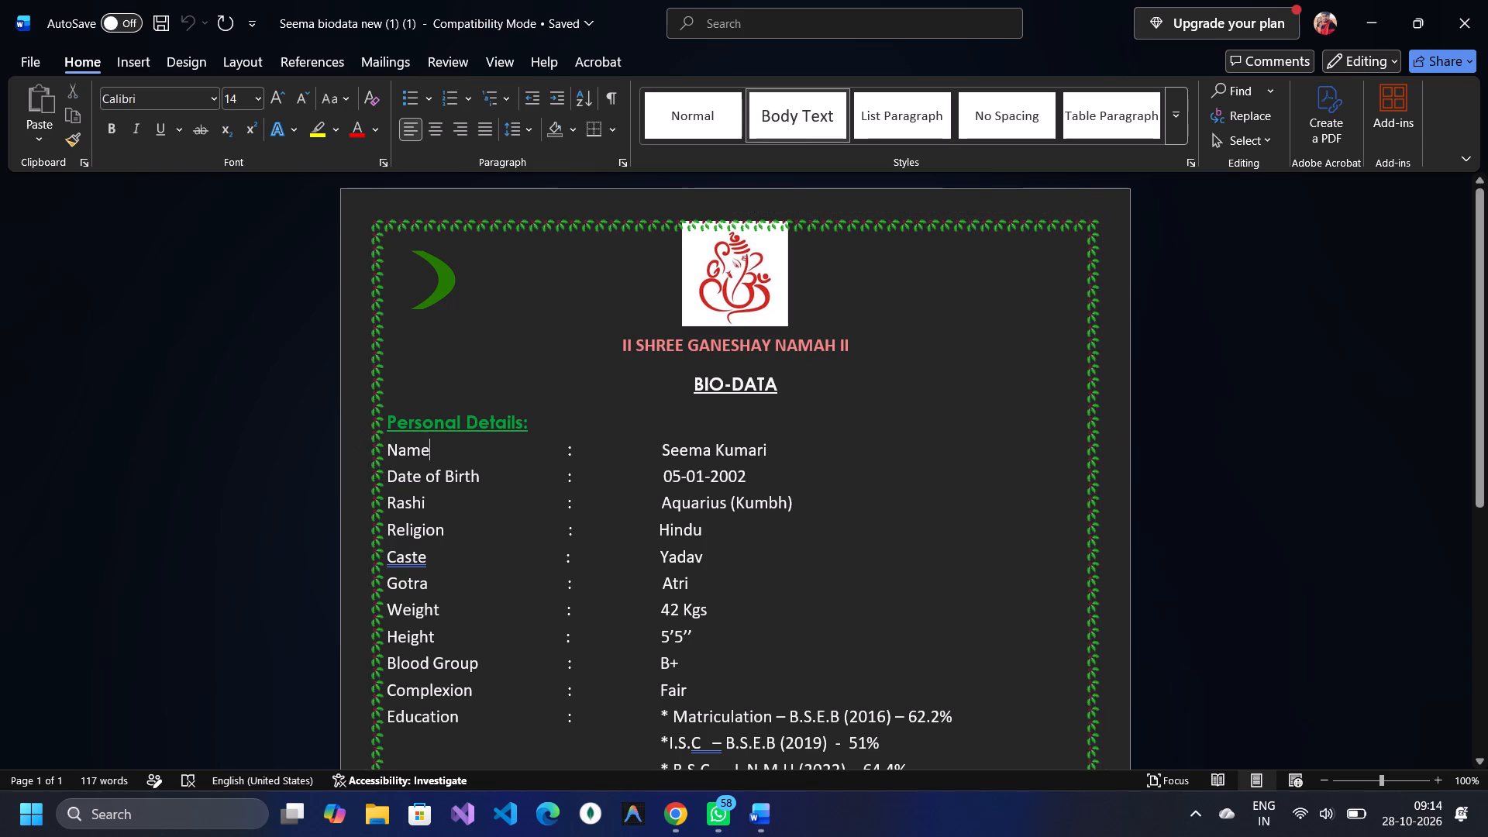
click(770, 443)
key(Left)
key(Left)
key(Left)
key(Left)
key(Left)
key(Left)
key(Left)
key(BackSpace)
key(BackSpace)
key(BackSpace)
key(BackSpace)
key(BackSpace)
text(Jyoti)
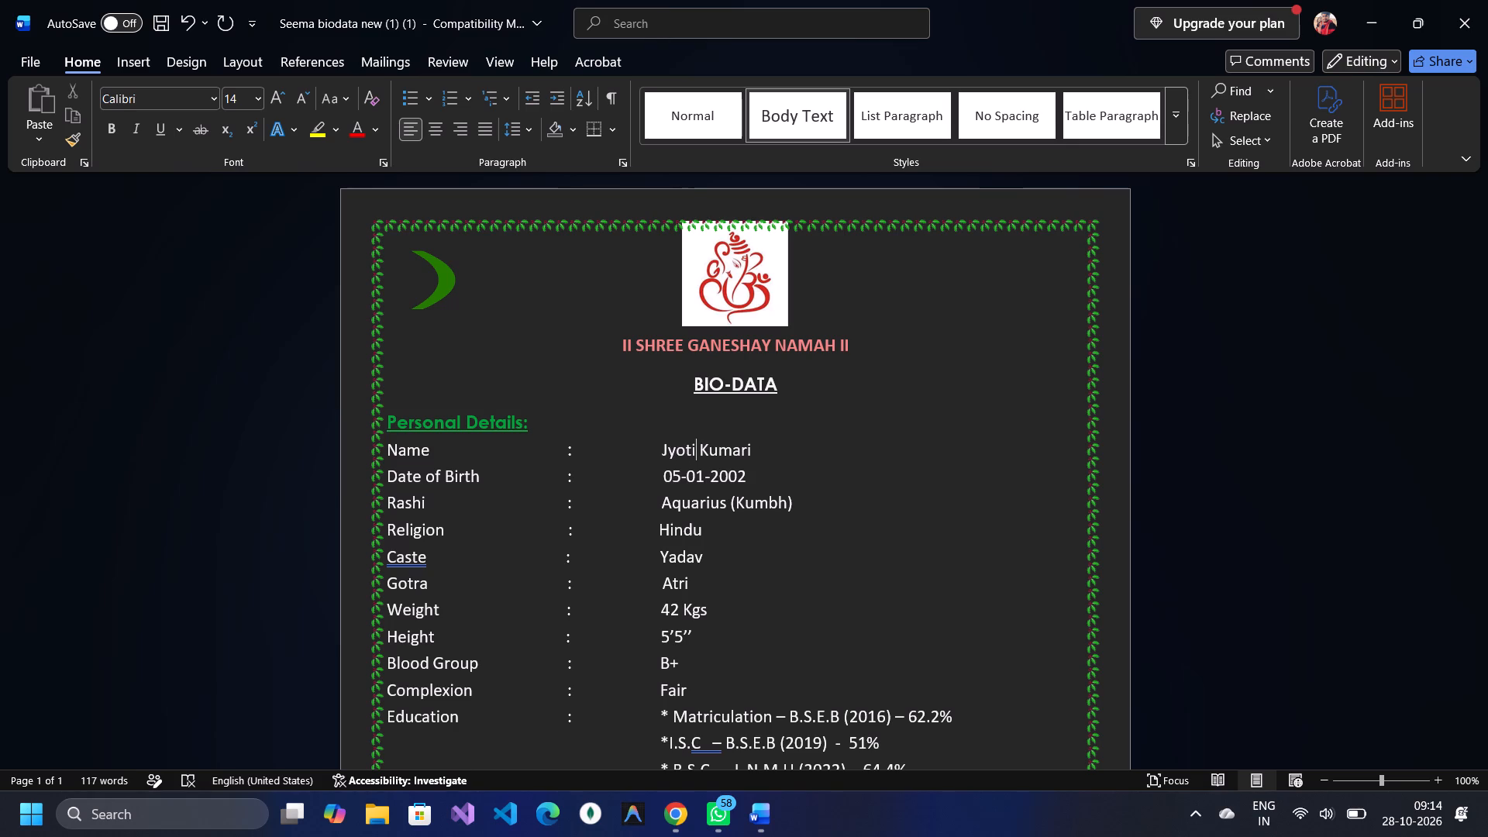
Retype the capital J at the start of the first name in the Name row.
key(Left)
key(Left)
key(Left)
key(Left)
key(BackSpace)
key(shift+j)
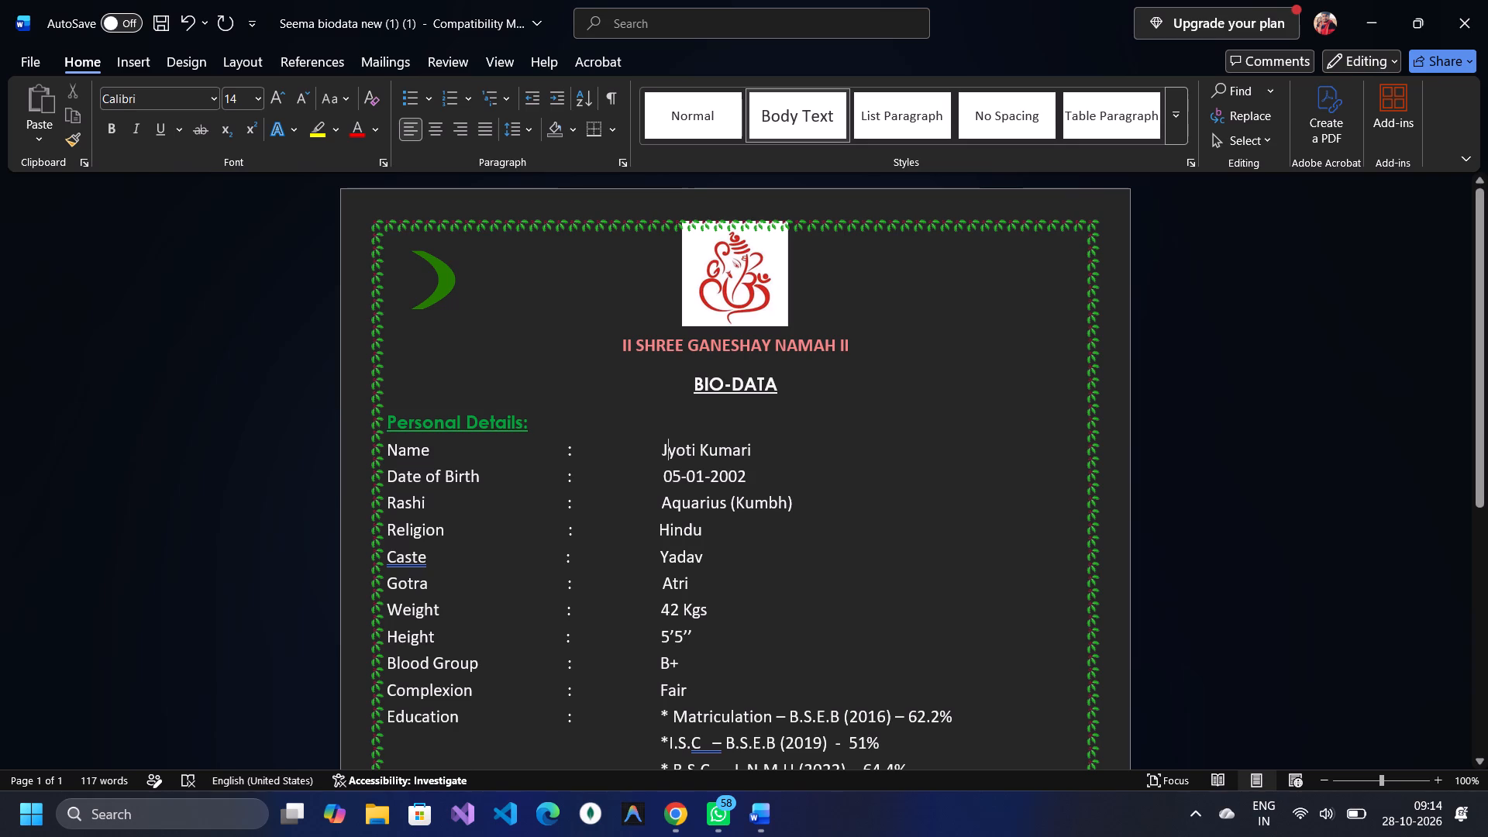
Replace the day and month in the Date of Birth row with the new person's values.
key(Down)
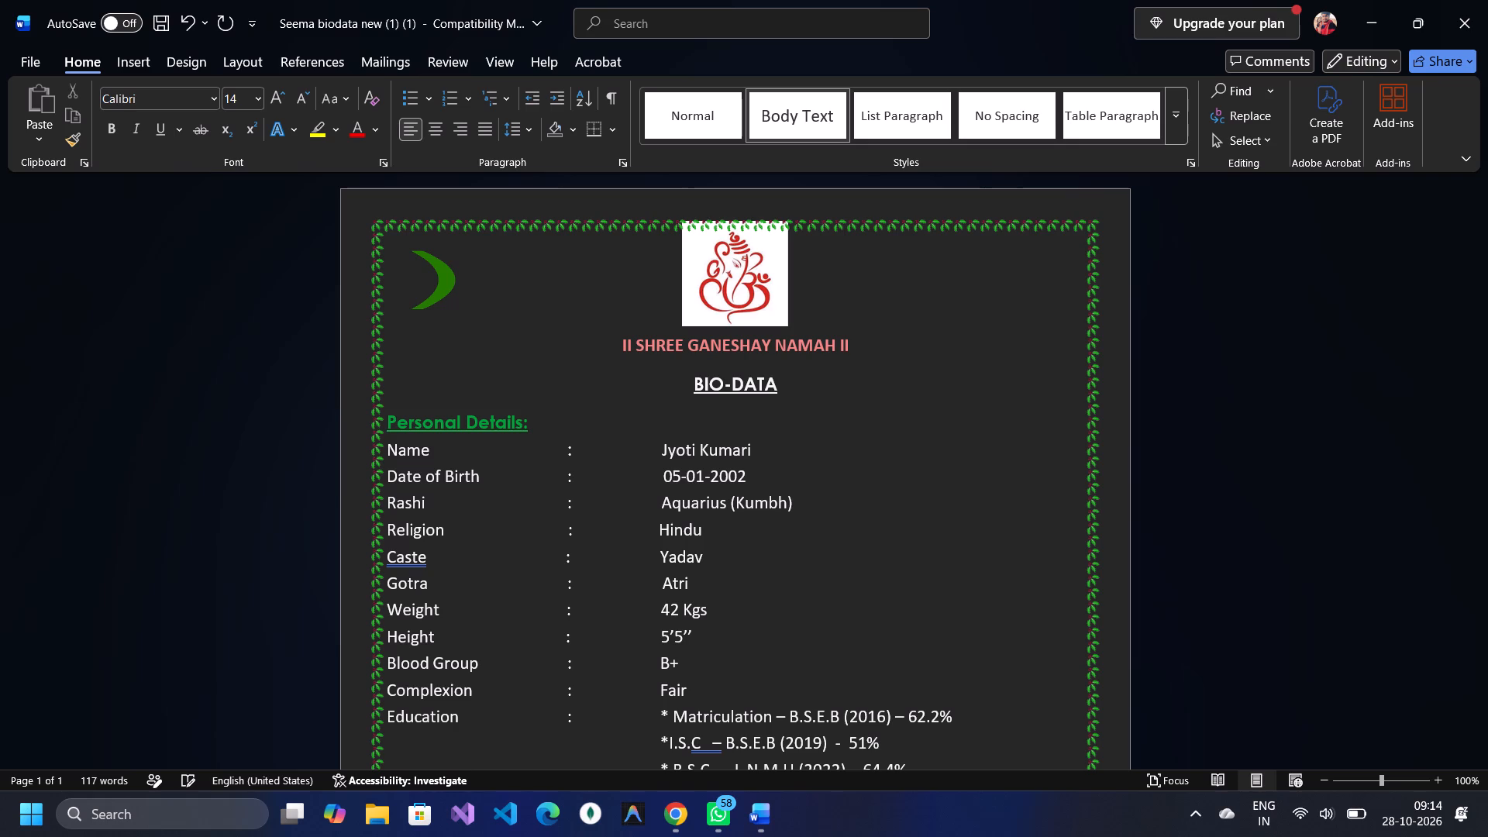
key(Right)
key(BackSpace)
key(BackSpace)
text(25)
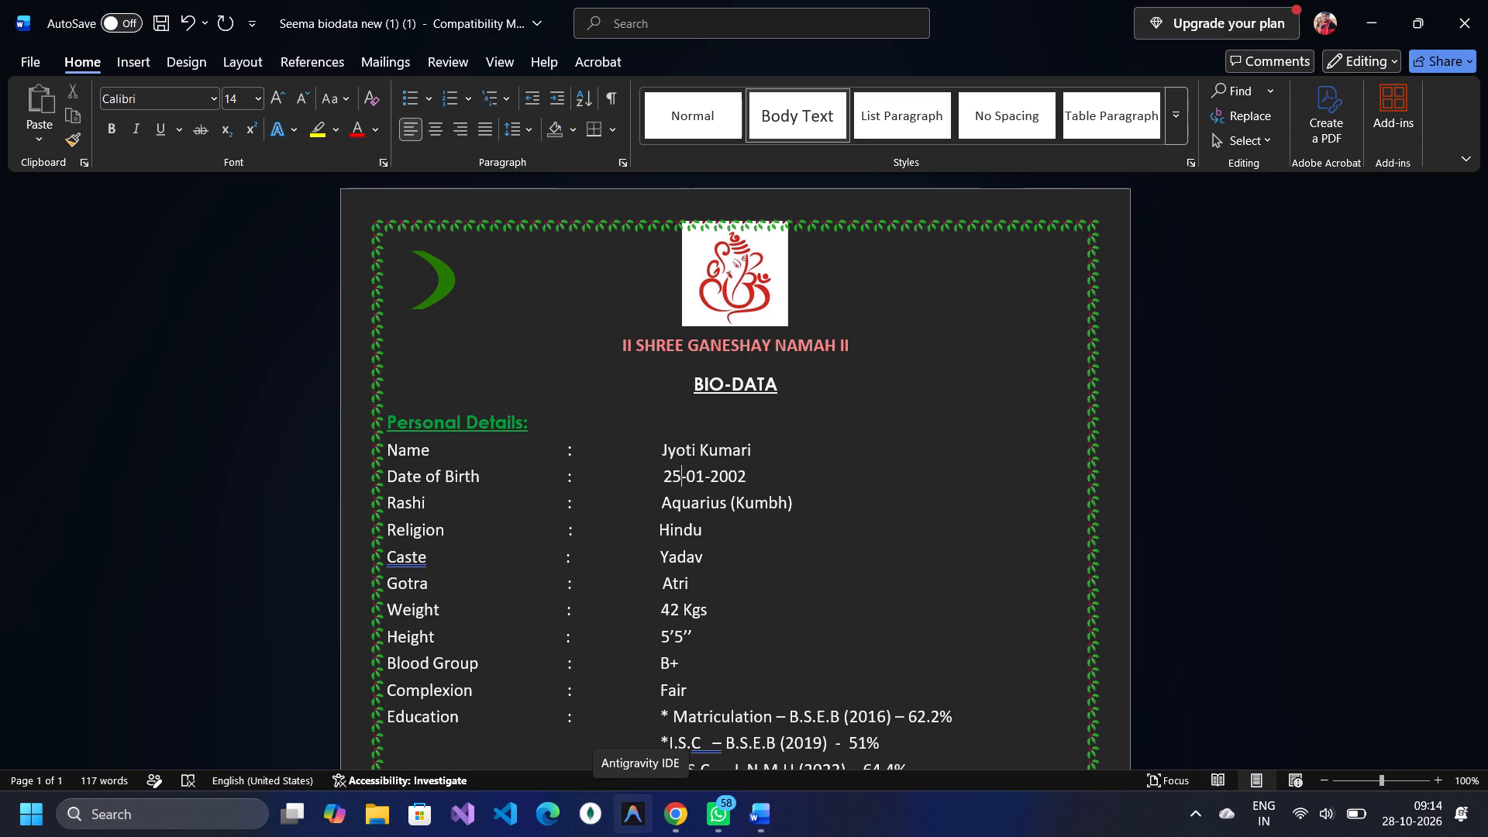
key(Right)
key(Right)
key(Right)
key(BackSpace)
key(2)
Add a zero to the month and replace the final digit of the year in the Date of Birth row.
key(0)
key(Right)
key(Right)
key(Right)
key(Right)
key(Right)
key(BackSpace)
key(8)
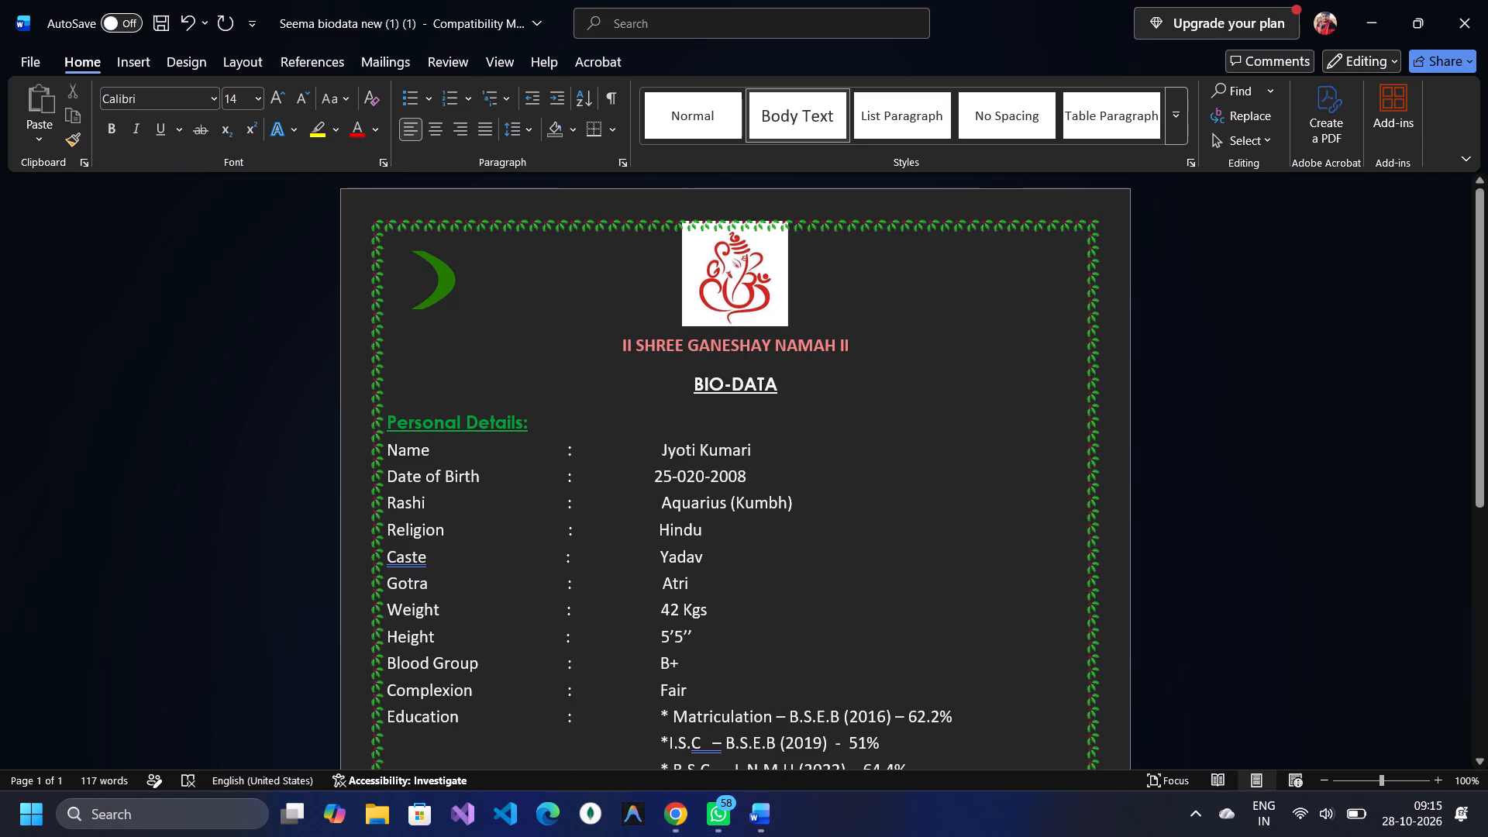
Replace the whole value in the Rashi row with "Makar(Capricon)".
key(Down)
key(Right)
key(Right)
key(Right)
key(Right)
key(Right)
key(BackSpace)
key(BackSpace)
key(BackSpace)
key(BackSpace)
key(BackSpace)
key(BackSpace)
key(BackSpace)
key(BackSpace)
key(BackSpace)
key(BackSpace)
key(BackSpace)
key(BackSpace)
key(BackSpace)
key(BackSpace)
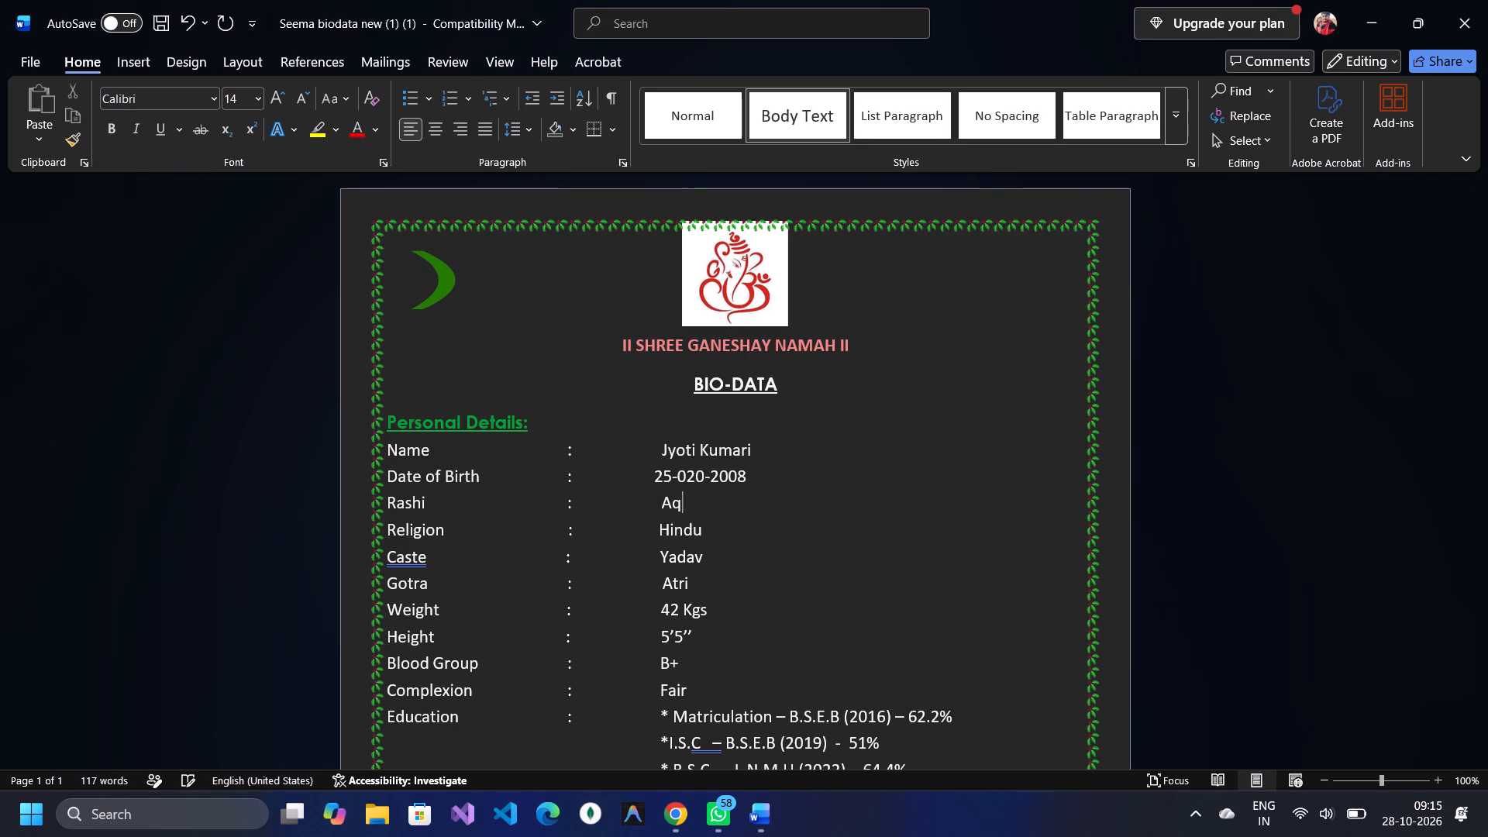
key(BackSpace)
key(BackSpace)
key(m)
key(BackSpace)
text(Makar)
key(shift+parenleft)
key(shift+parenright)
key(Left)
text(Capricon)
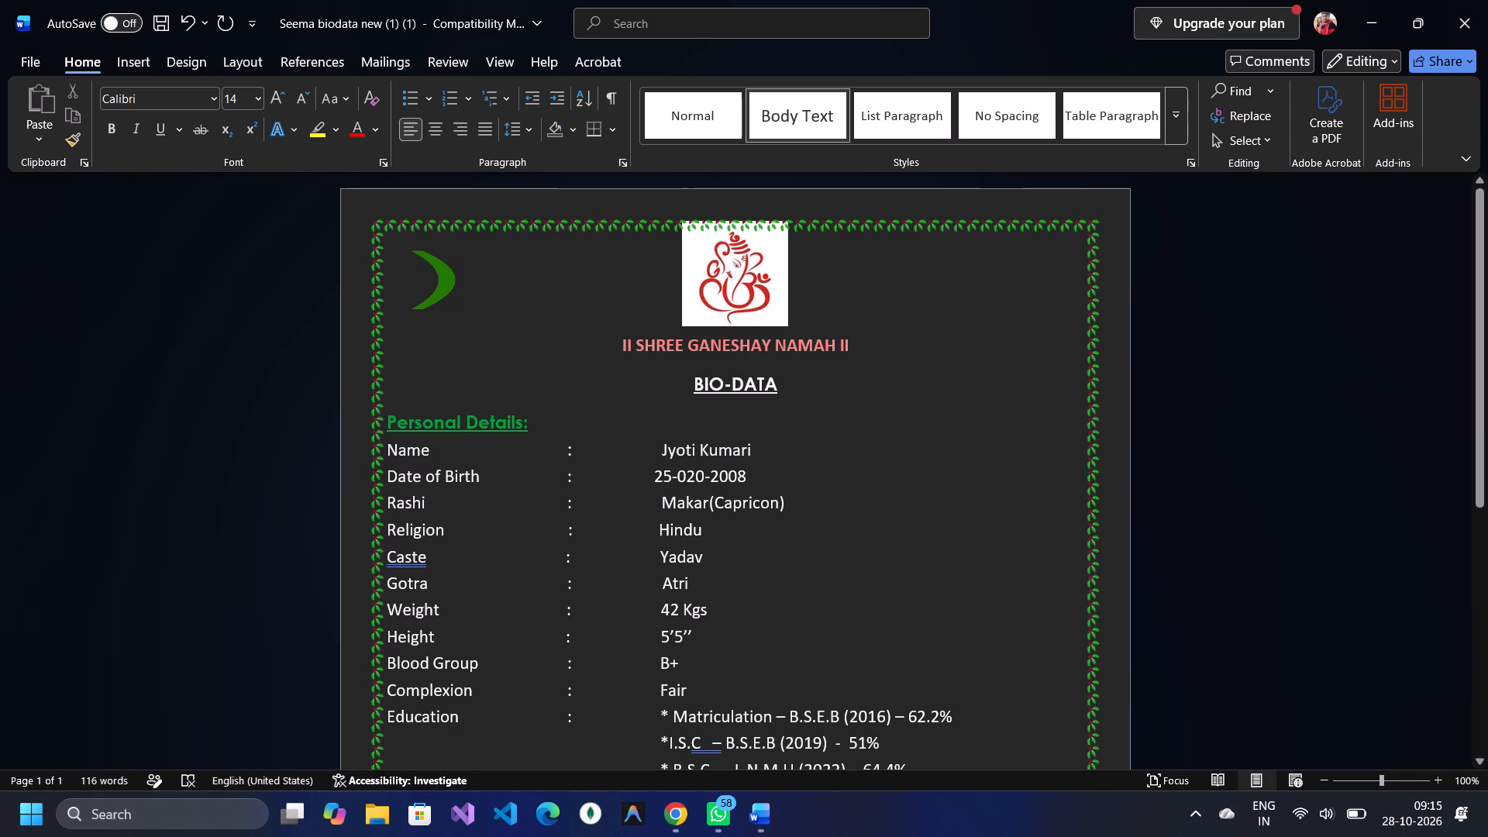
Correct the spelling of the zodiac sign in the Rashi row to "Capricorn" by inserting the missing r.
scroll(699, 588, down, 1)
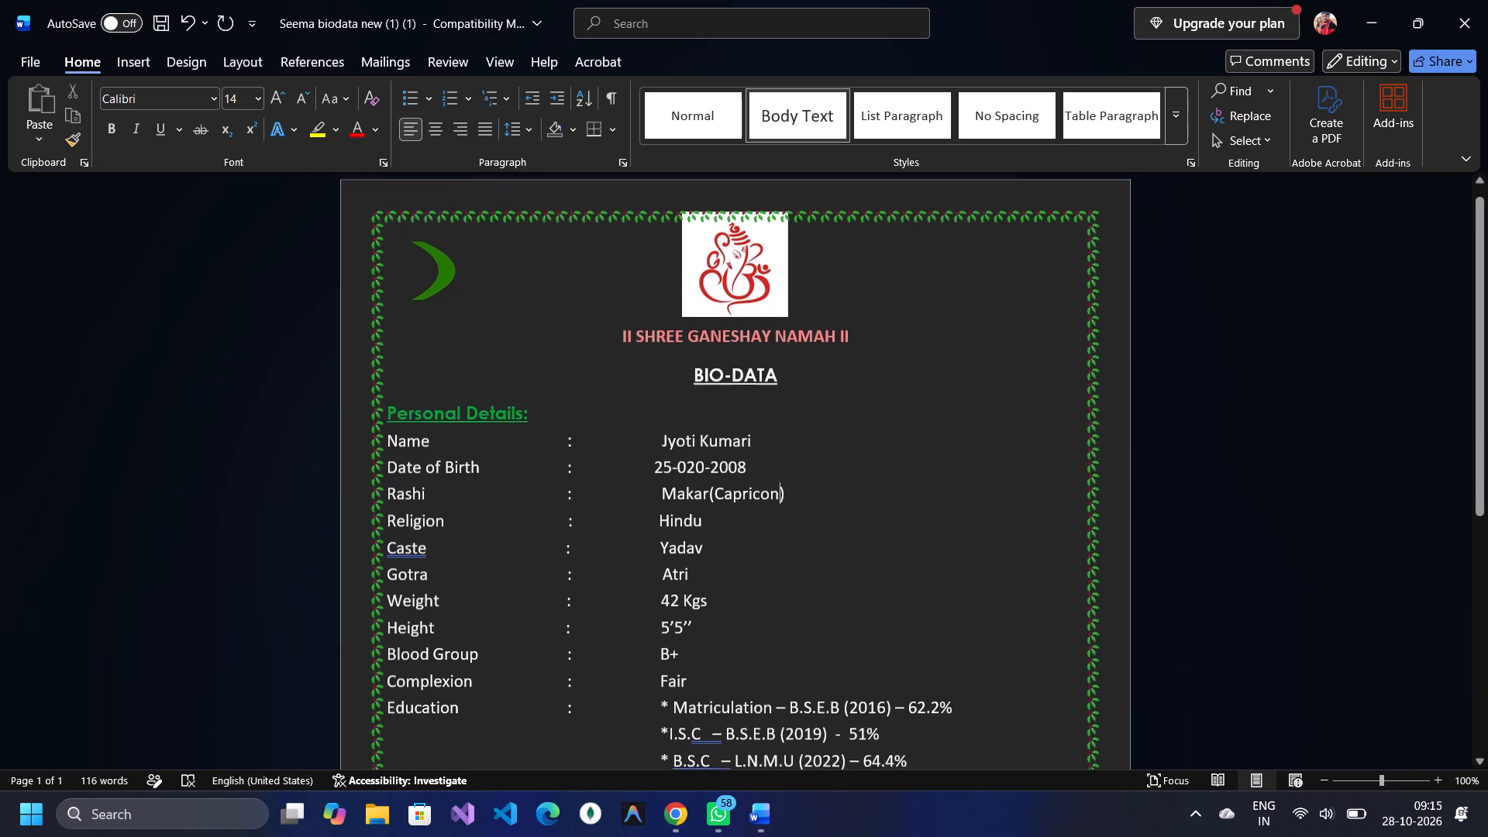
scroll(699, 588, down, 1)
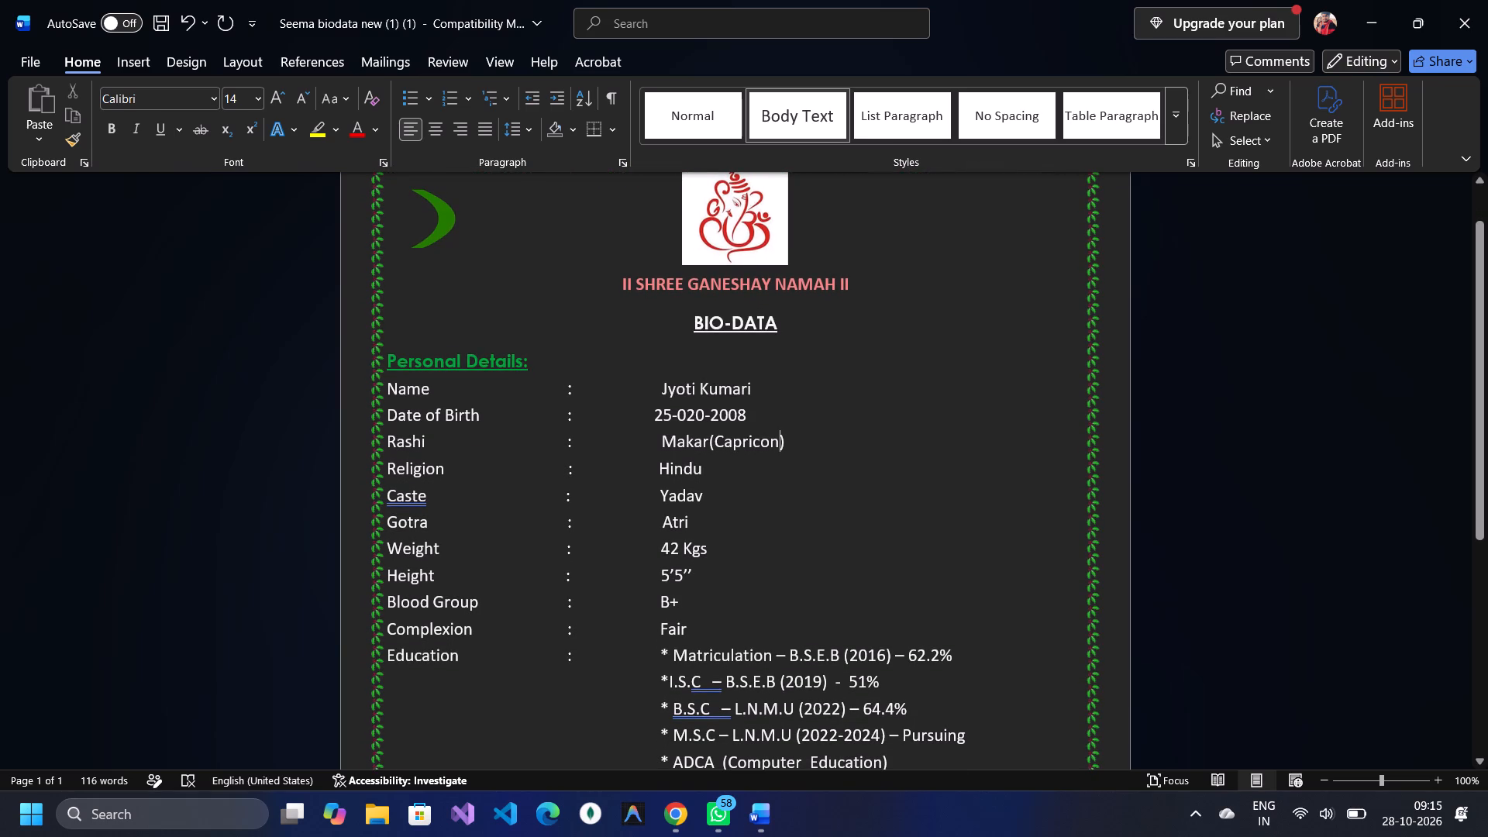
click(676, 545)
click(769, 445)
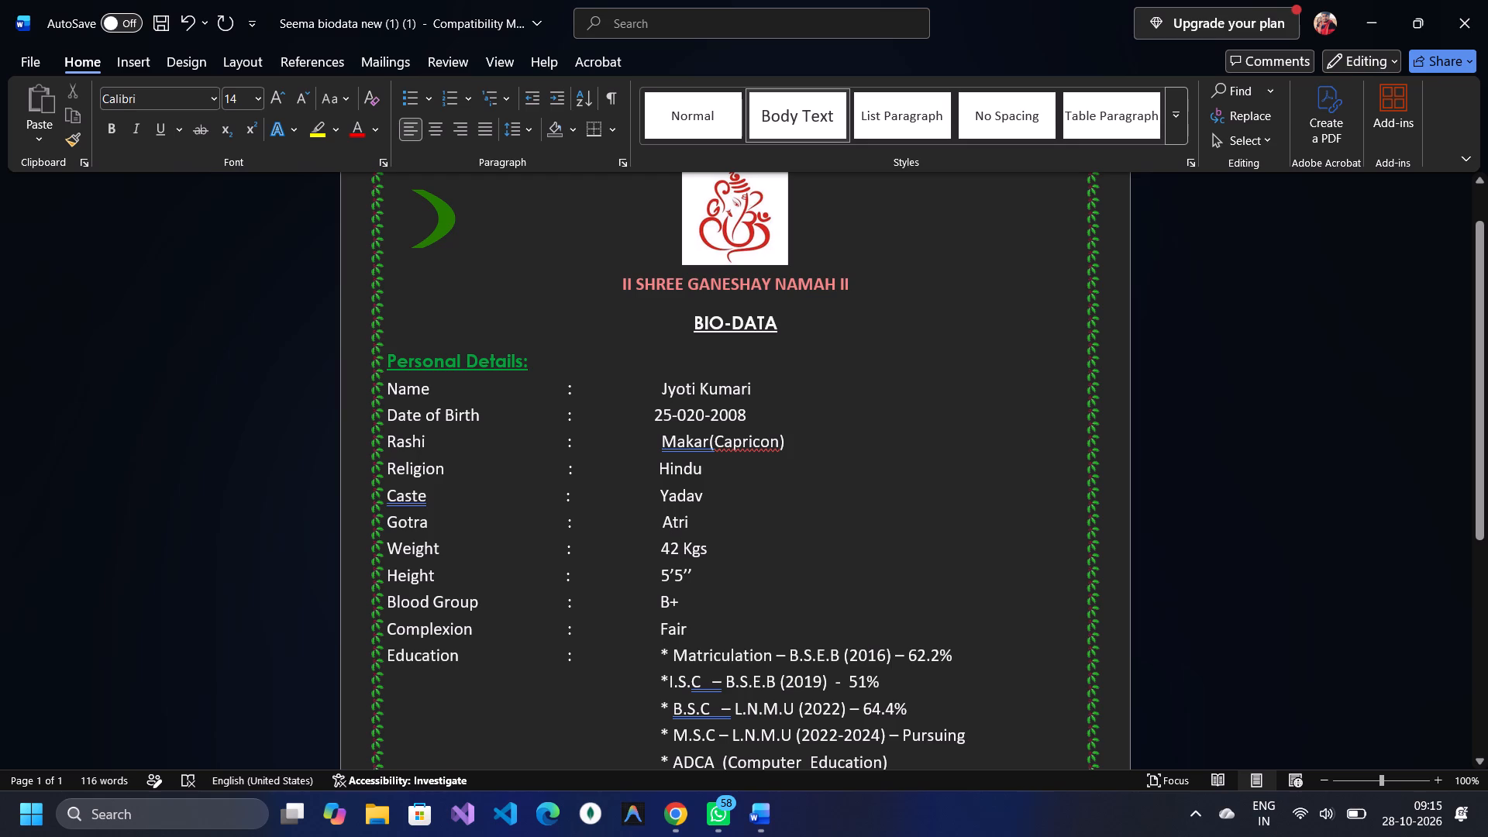
key(r)
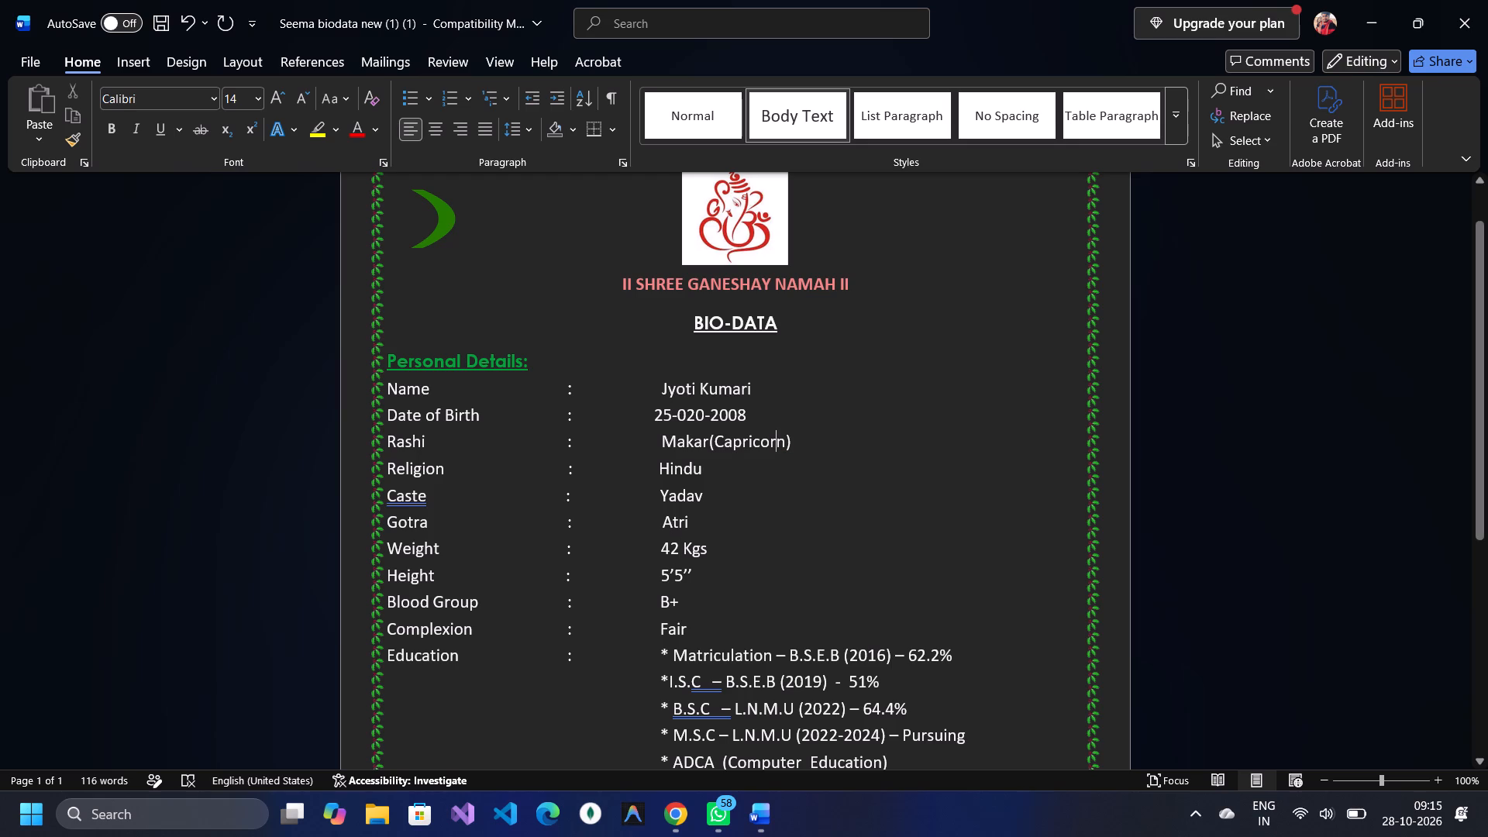
Delete the entire Weight row from Personal Details, including its label, colon and value, leaving the Gotra row intact.
click(444, 553)
key(BackSpace)
key(BackSpace)
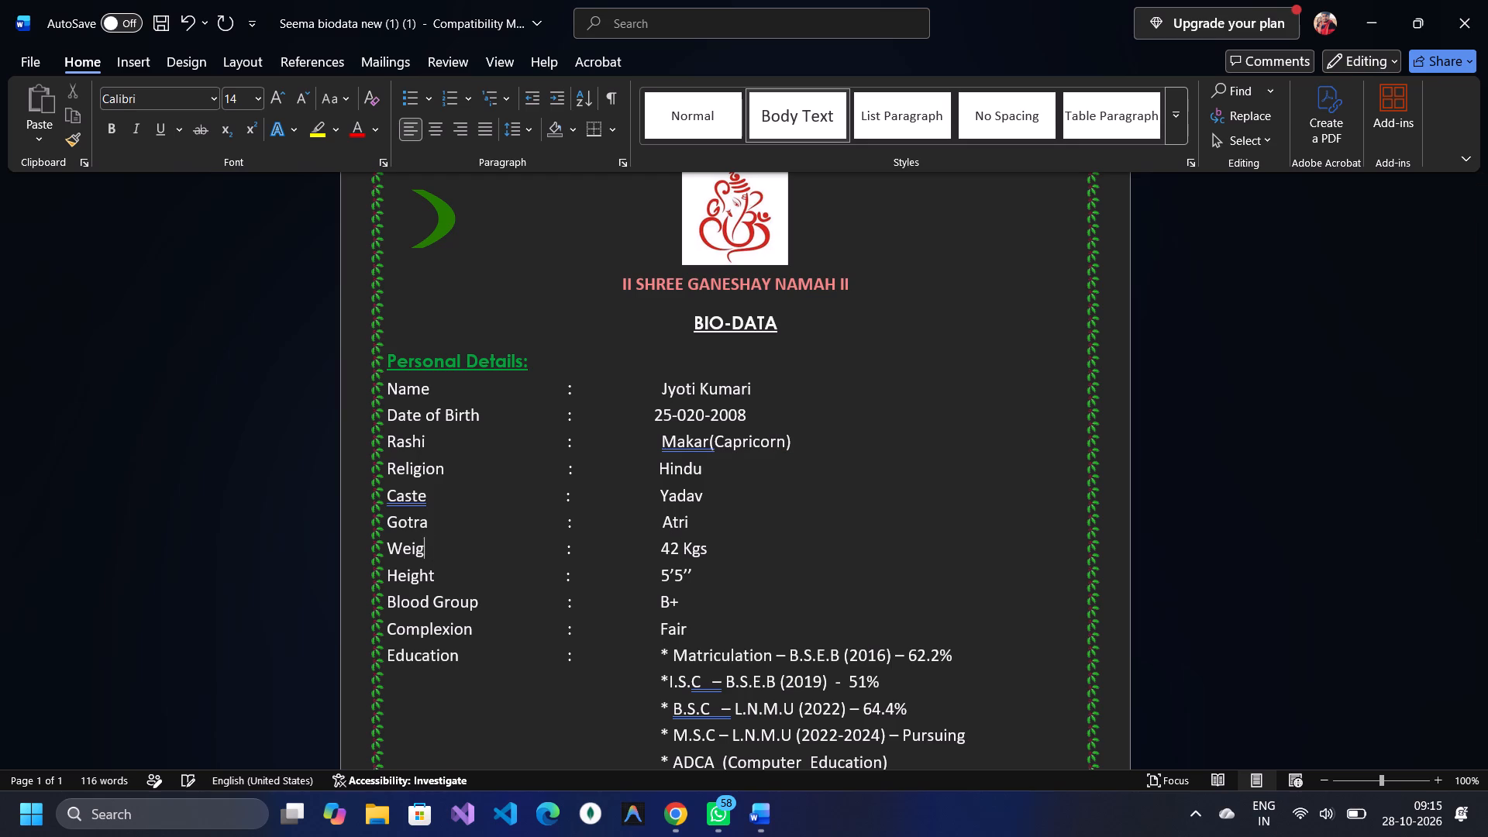
key(BackSpace)
key(BackSpace)
key(BackSpace)
key(BackSpace)
key(BackSpace)
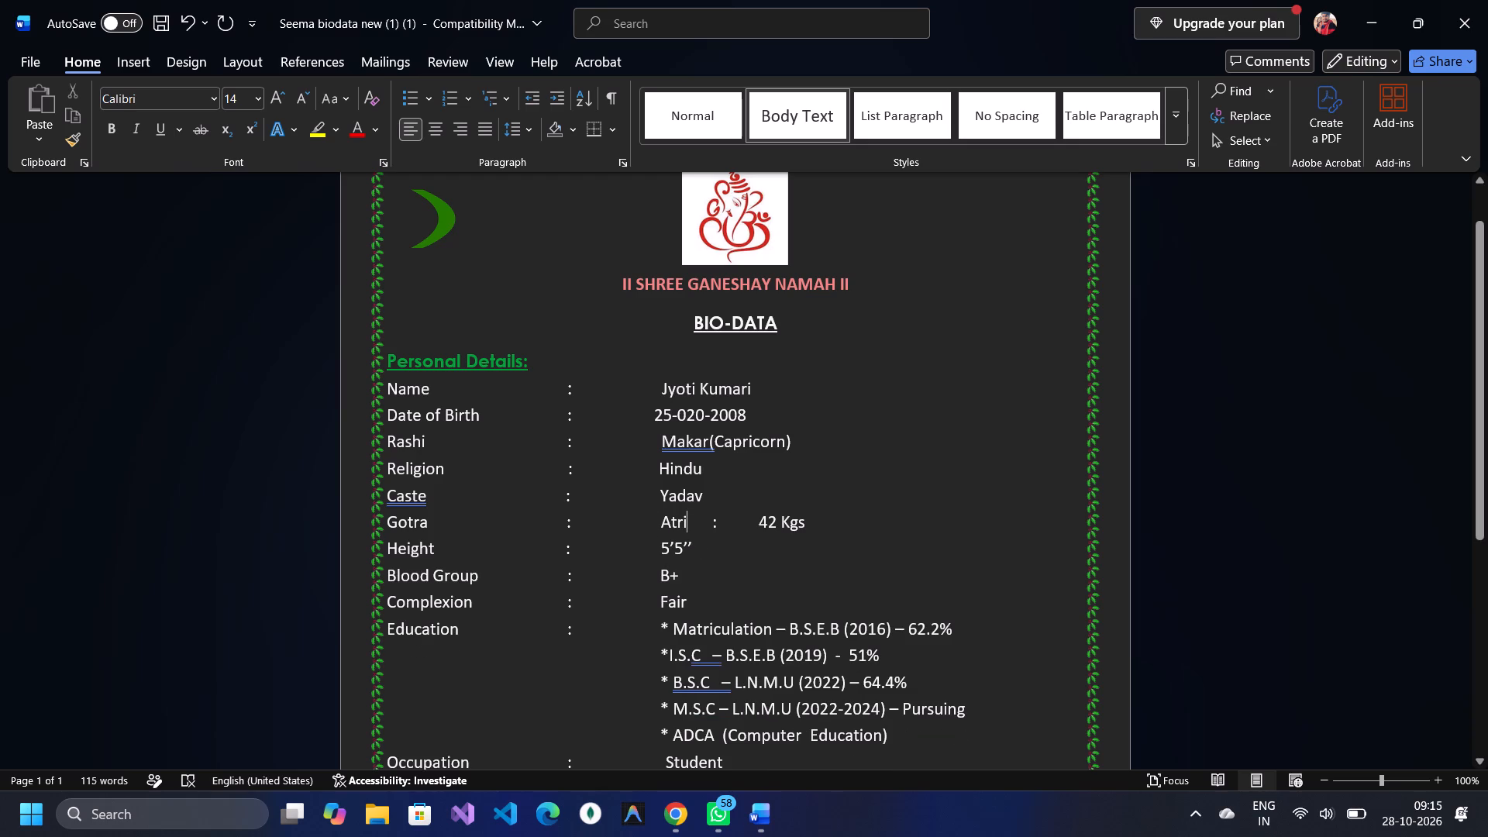
click(835, 516)
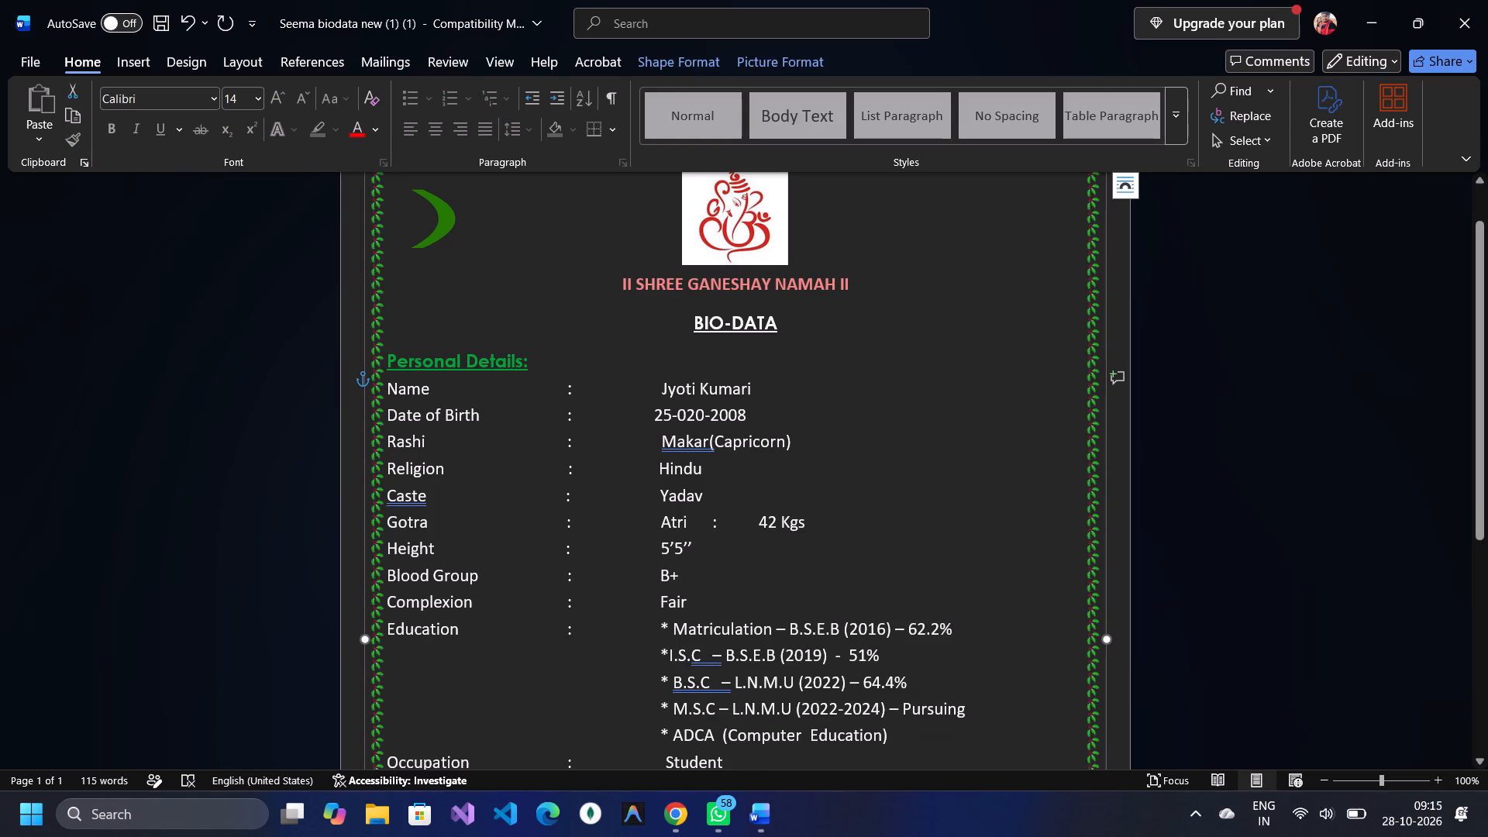
click(808, 518)
key(BackSpace)
key(BackSpace)
key(BackSpace)
key(BackSpace)
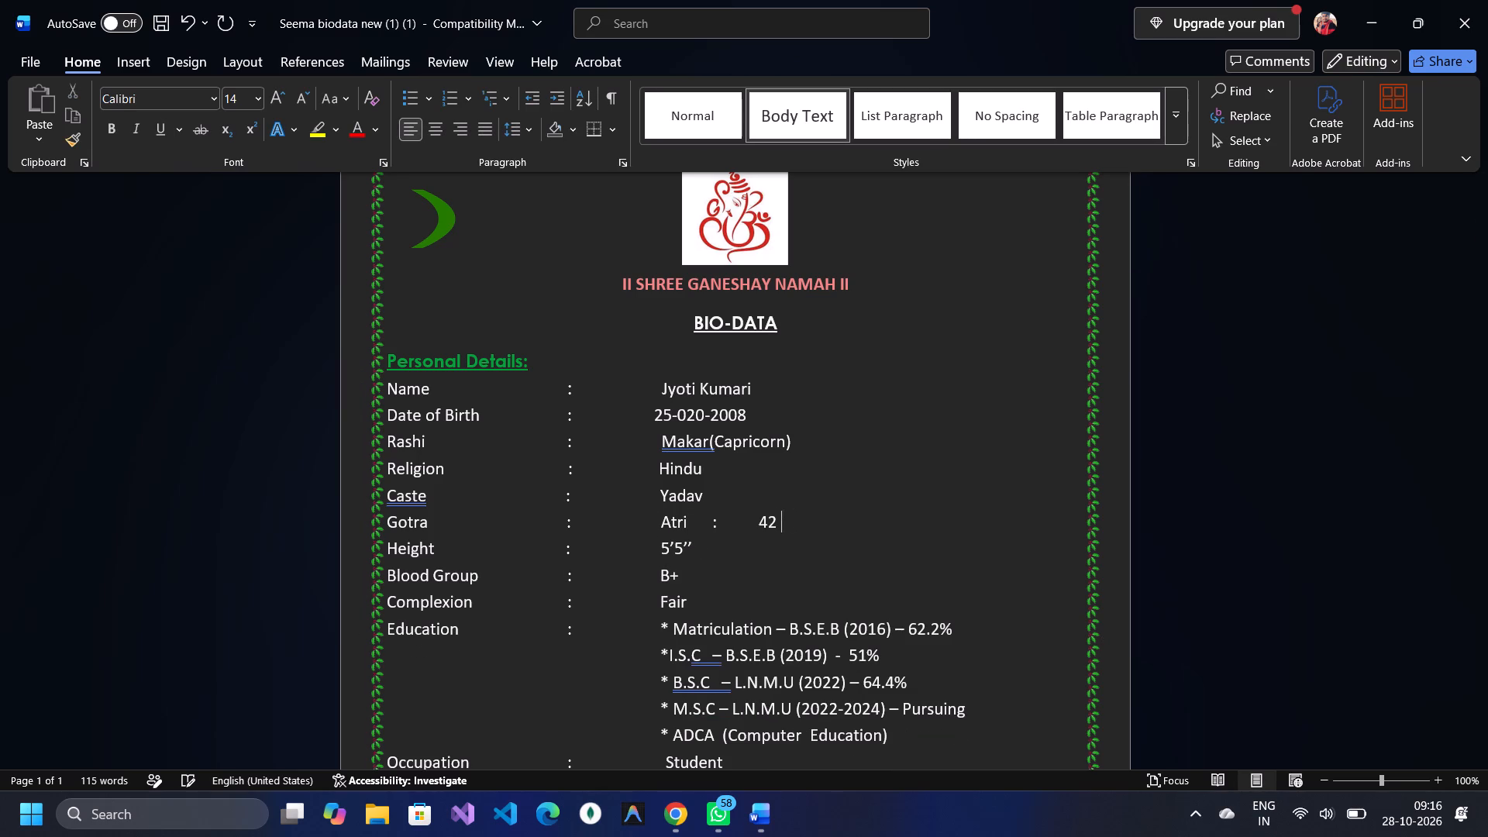
key(BackSpace)
key(BackSpace)
key(BackSpace)
key(BackSpace)
key(BackSpace)
Set the value in the Height row to 5’2’’.
click(680, 543)
key(BackSpace)
key(2)
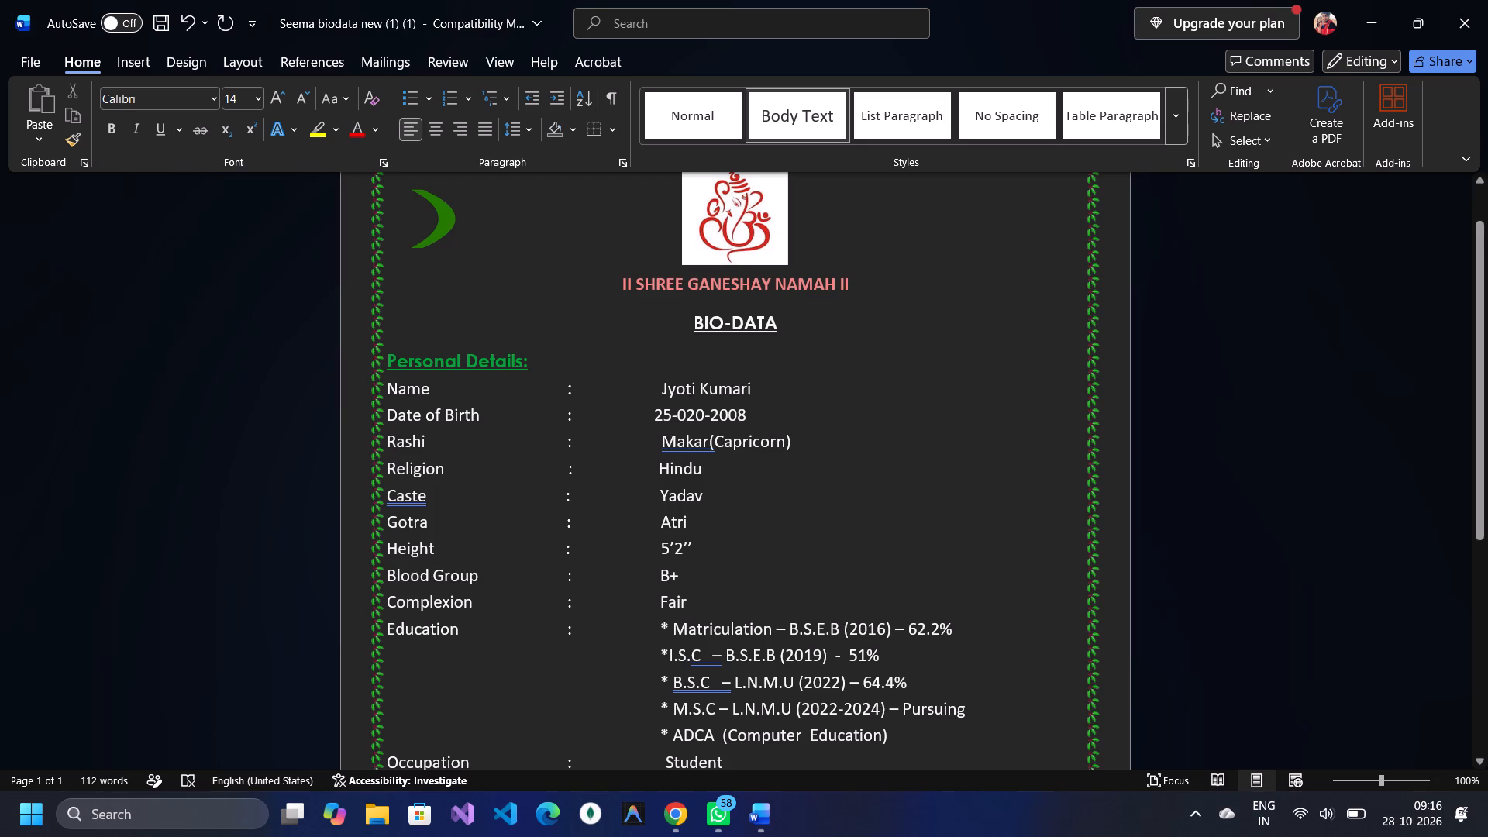
Update the Matriculation entry under Education to year 2023 and 61%.
scroll(678, 573, down, 2)
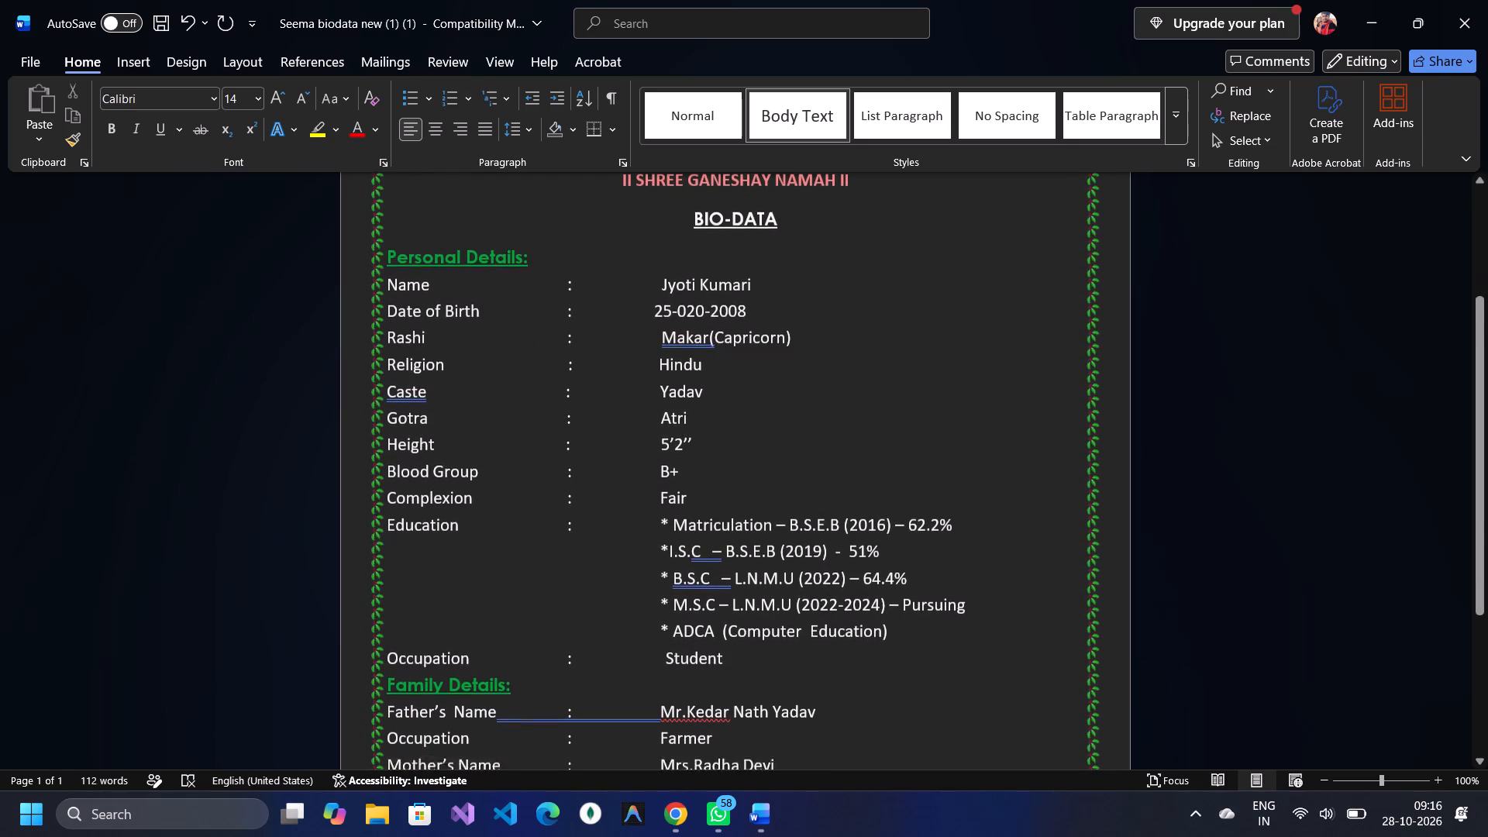
scroll(678, 573, down, 1)
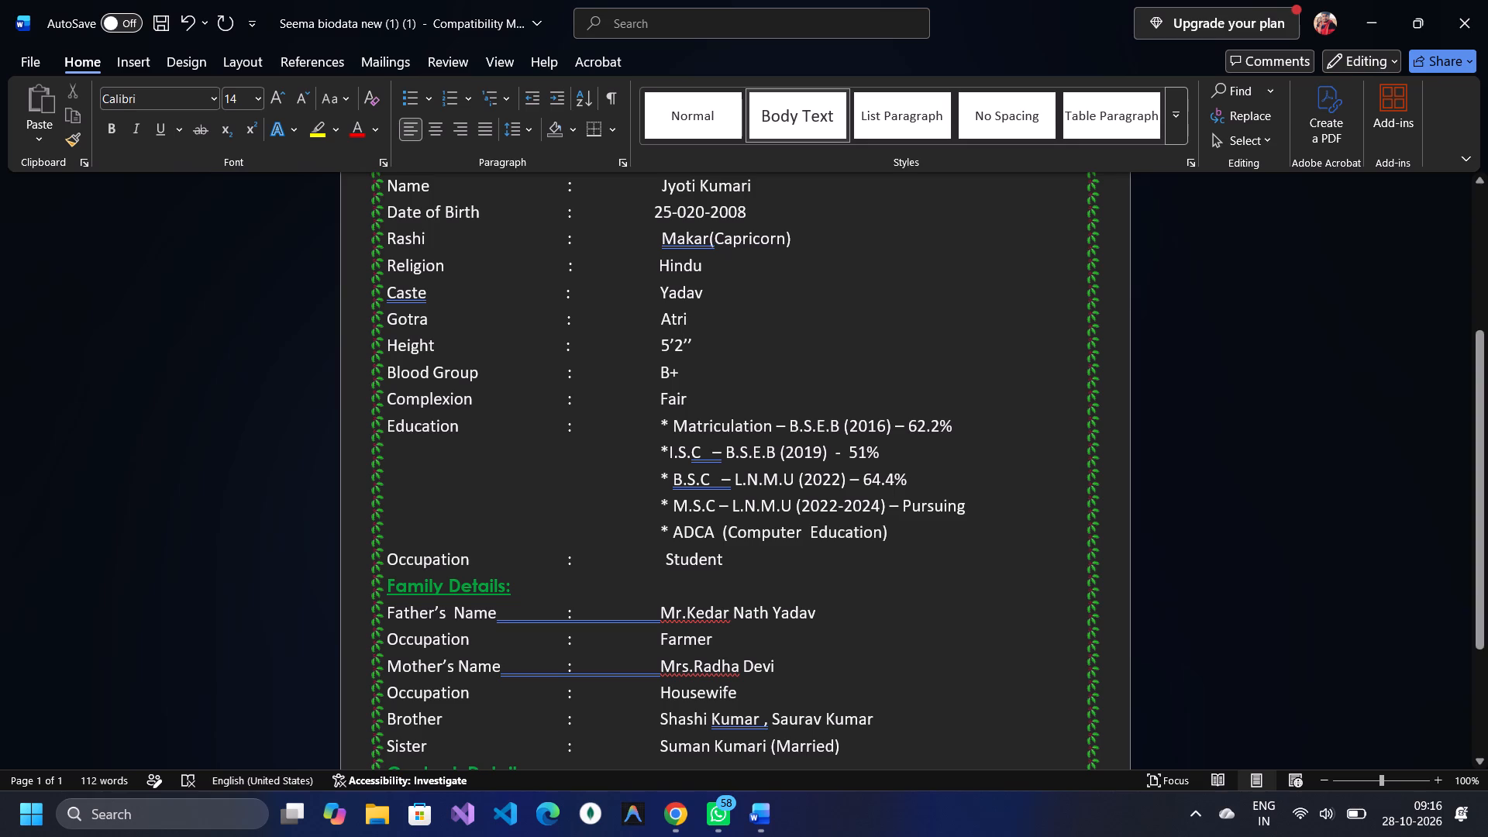
click(885, 425)
key(BackSpace)
key(BackSpace)
text(23)
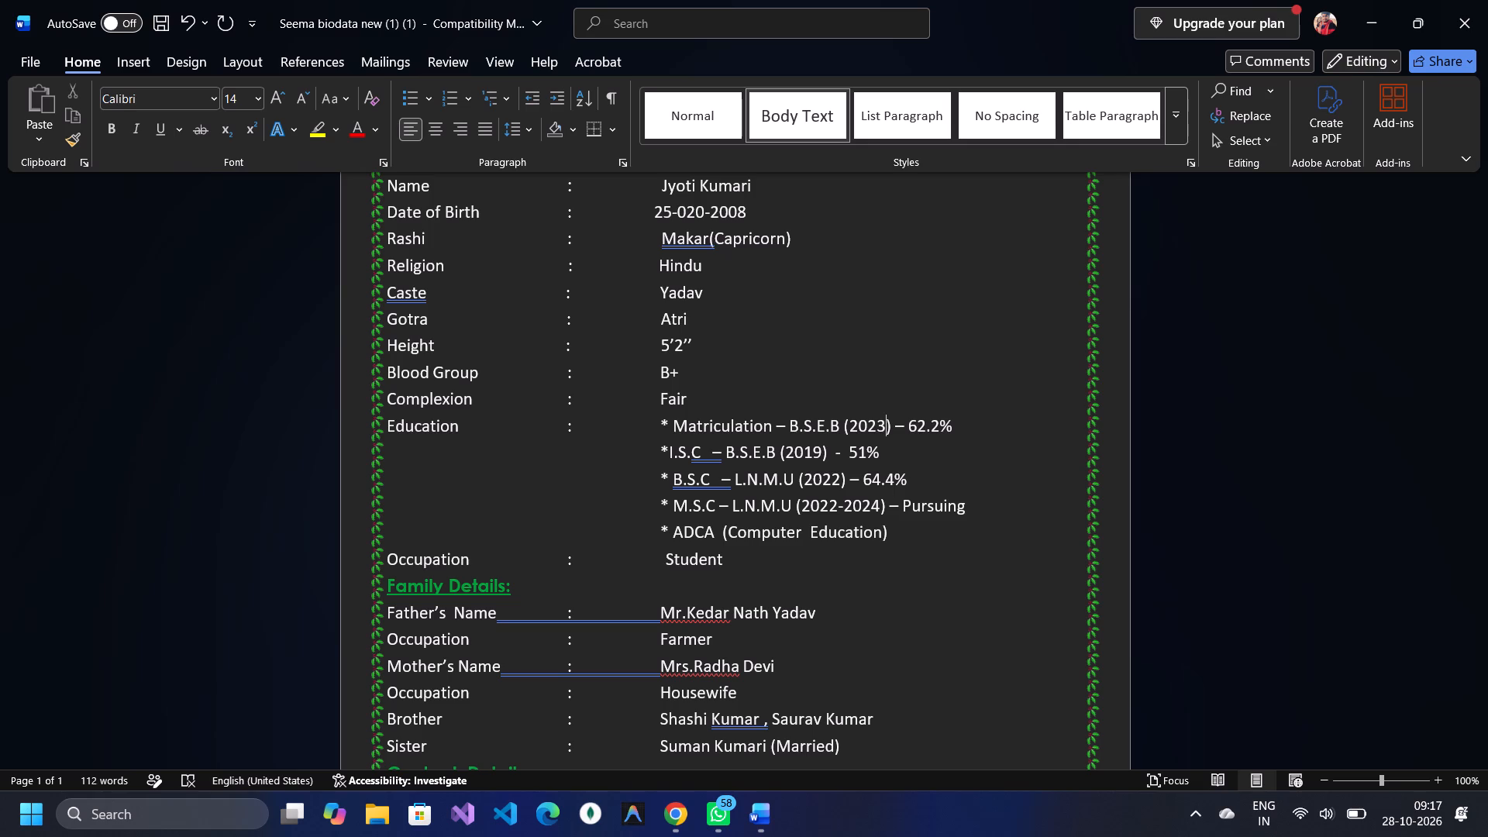
click(941, 425)
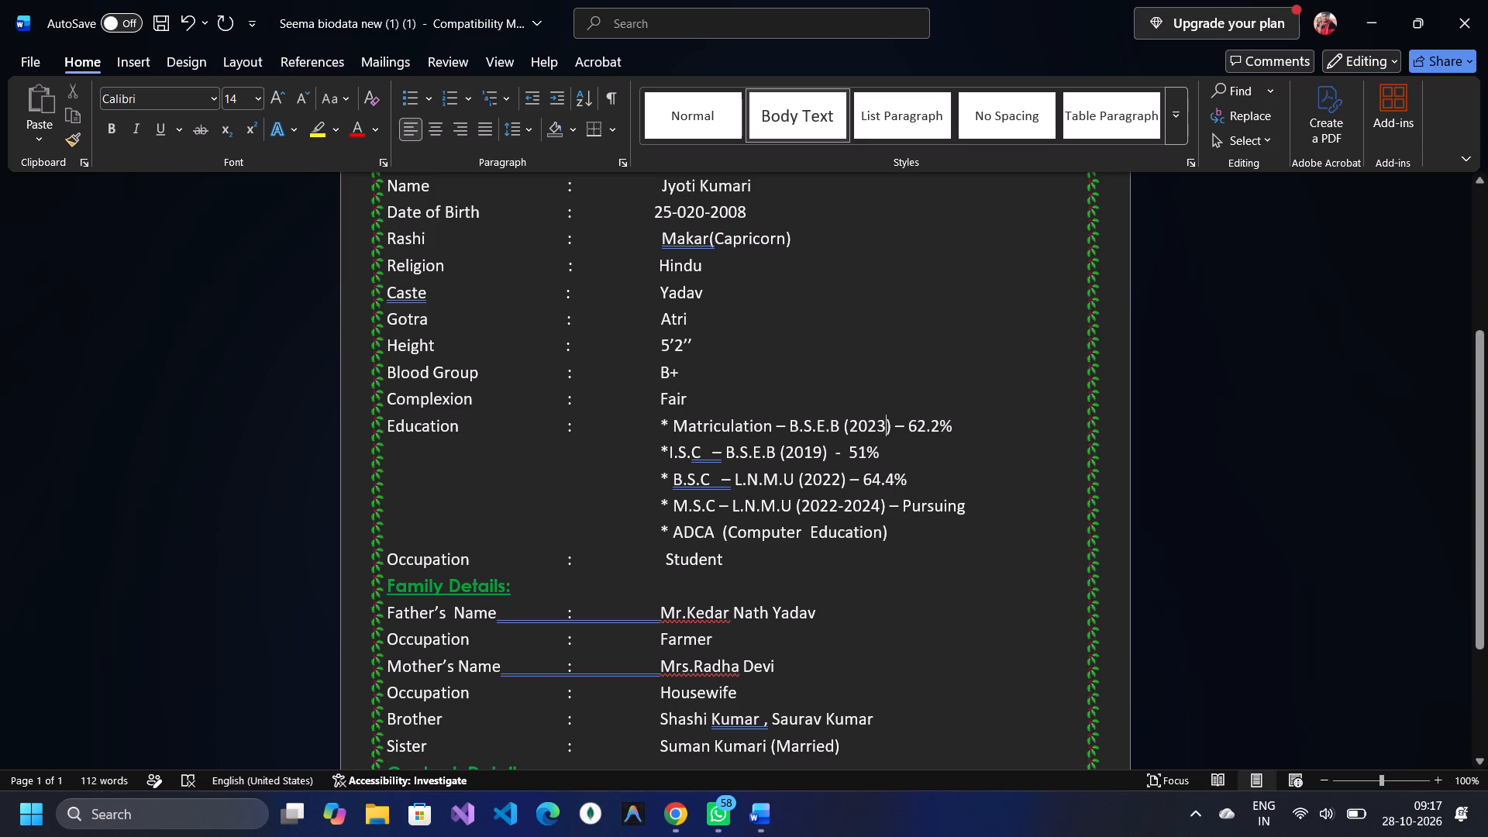
key(BackSpace)
key(BackSpace)
key(BackSpace)
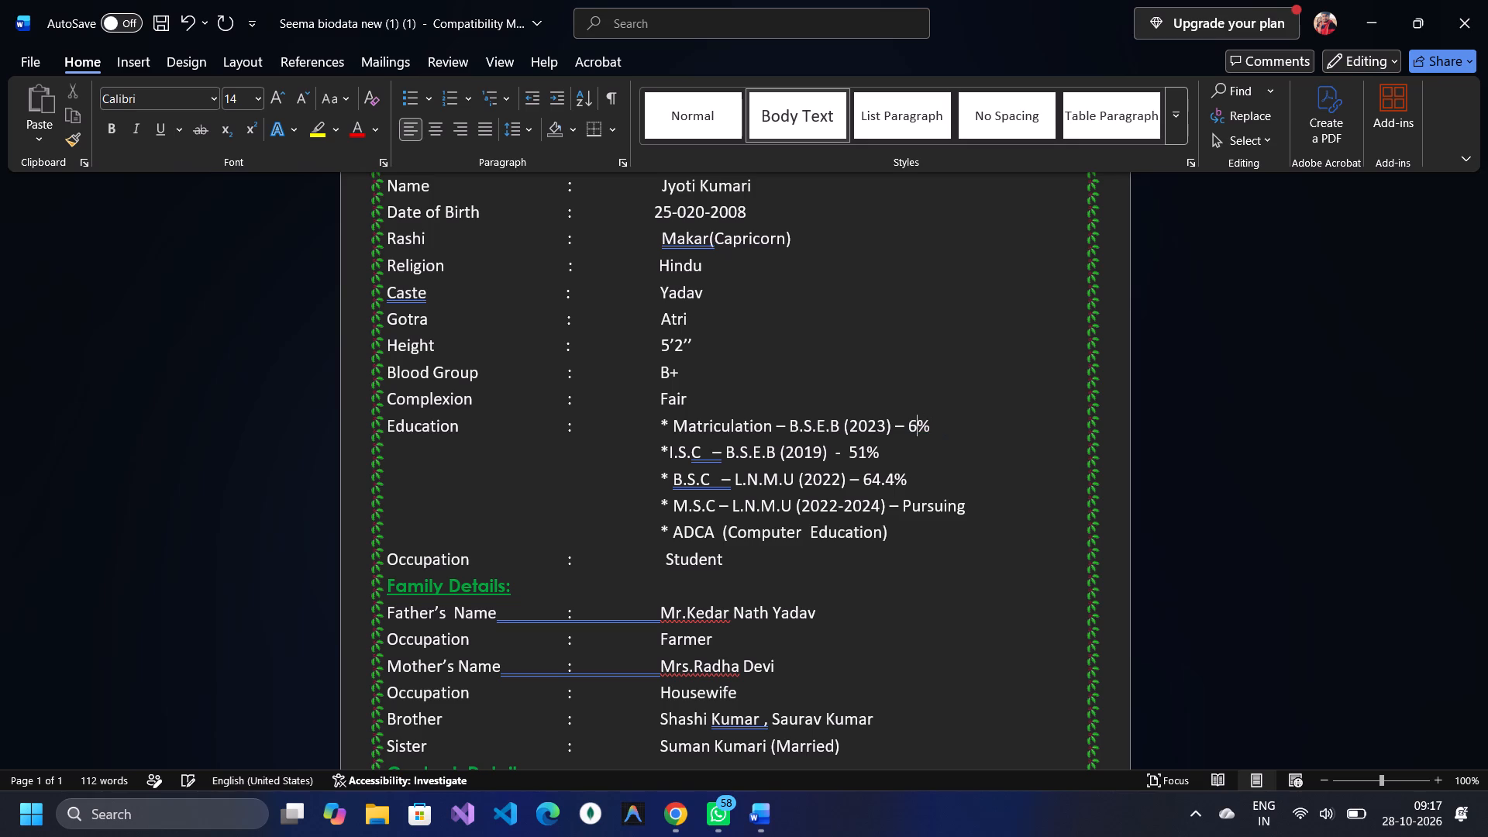
key(1)
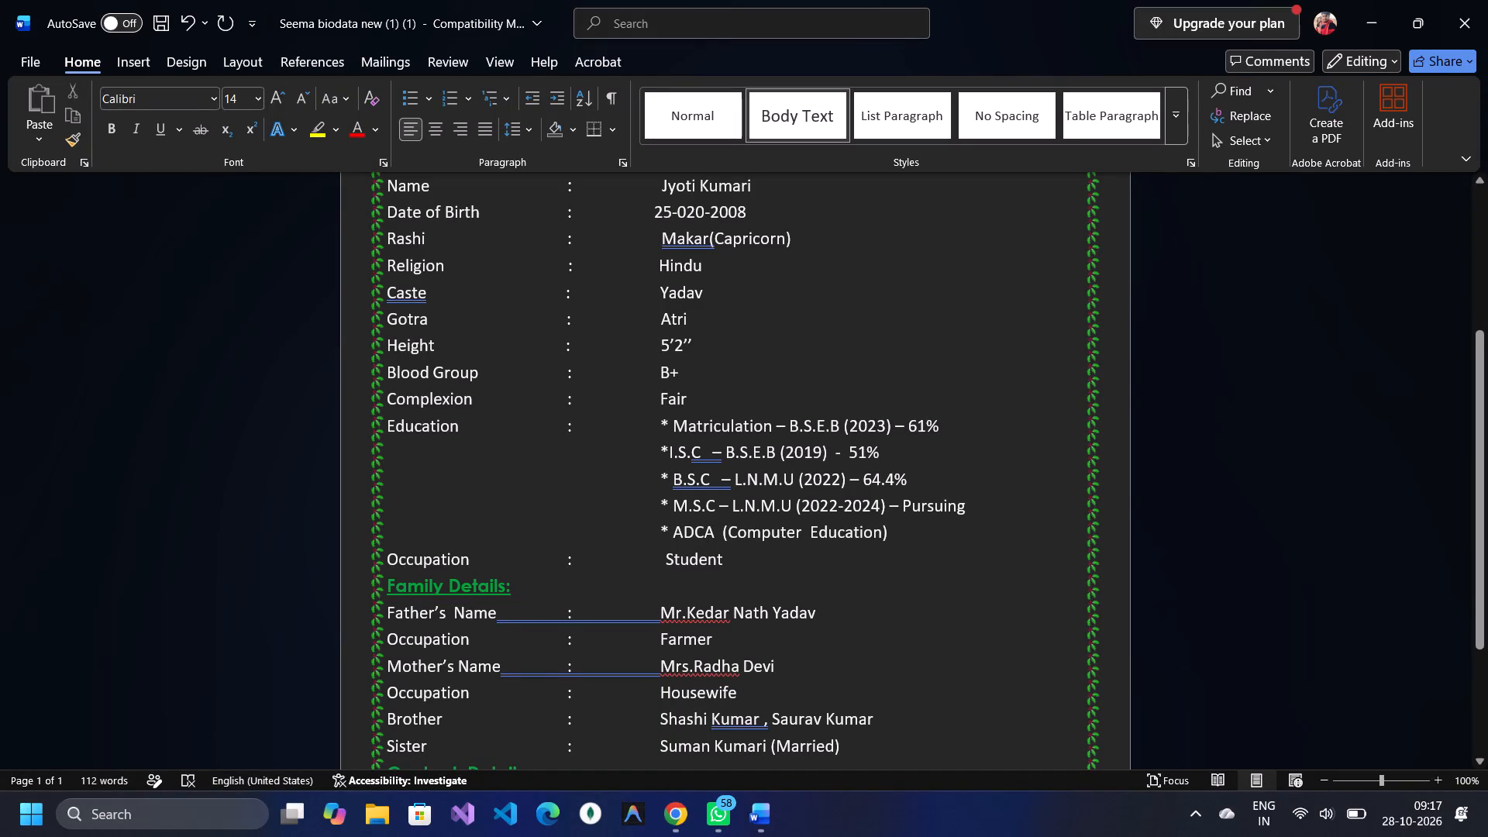
Delete the M.S.C and ADCA (Computer Education) entries from Education, along with the empty line they leave.
click(908, 538)
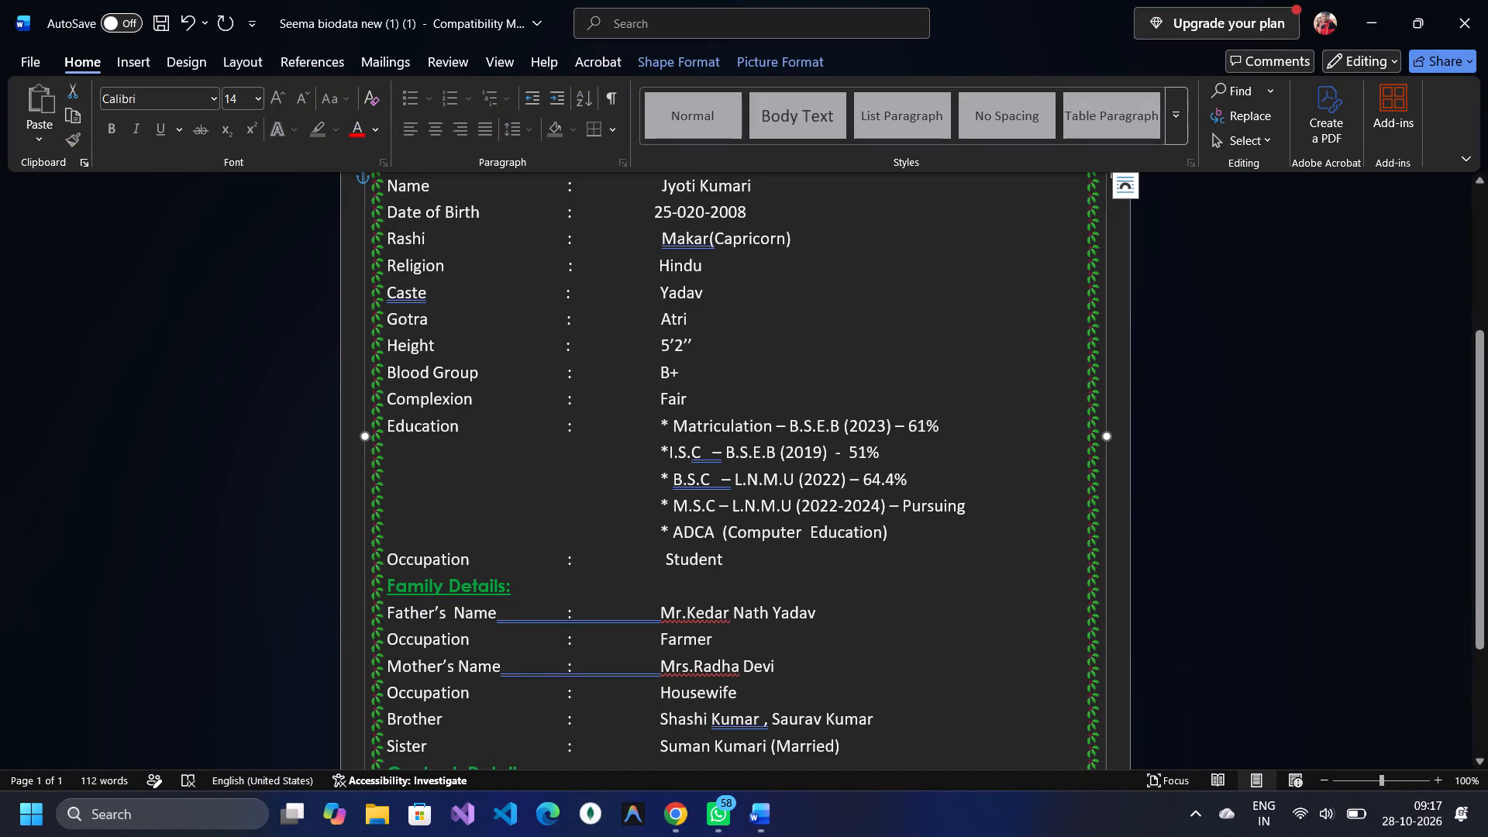
drag(892, 526, 777, 528)
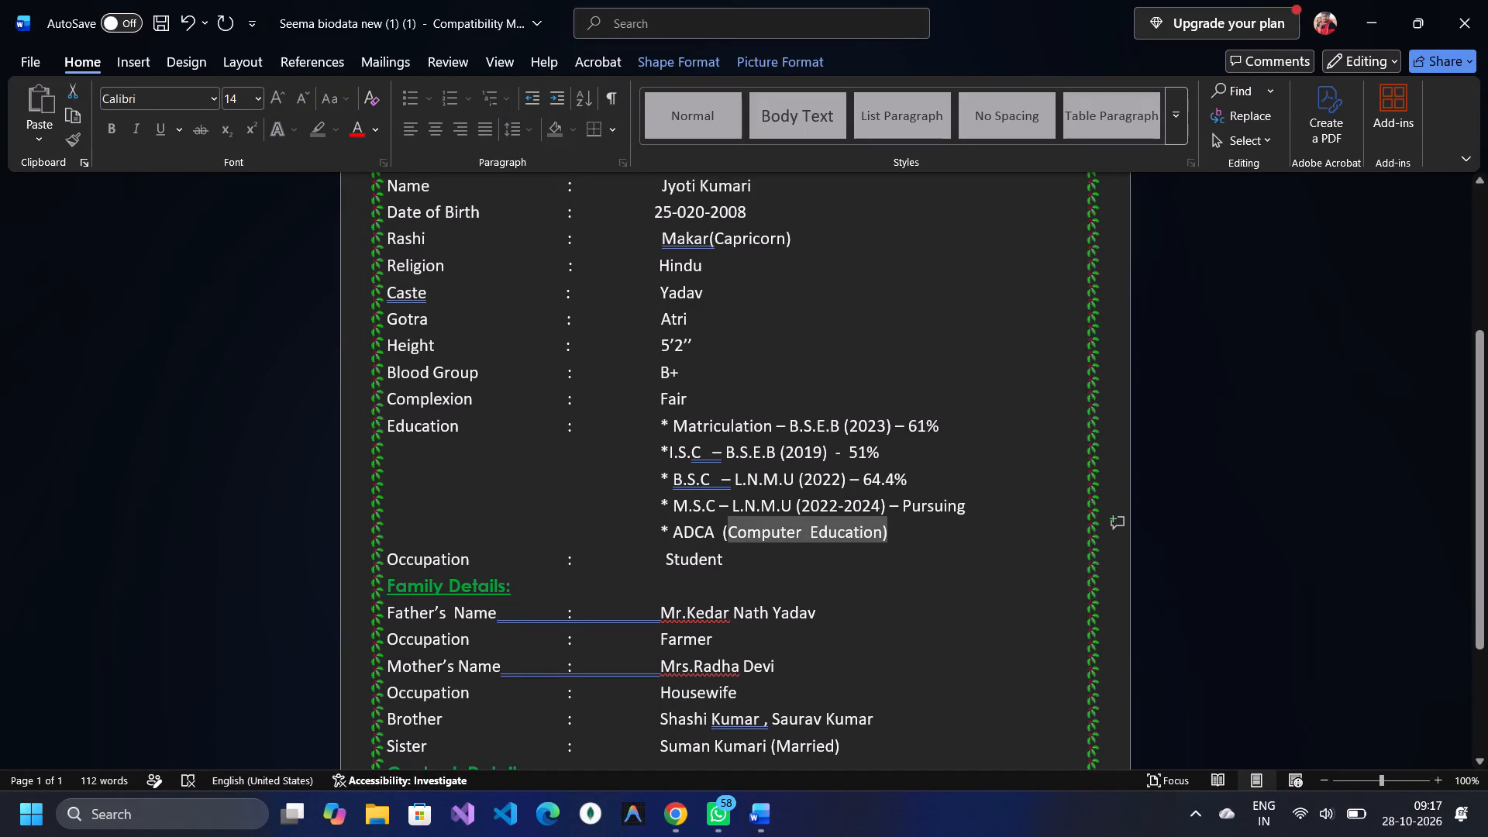
drag(777, 528, 659, 510)
key(space)
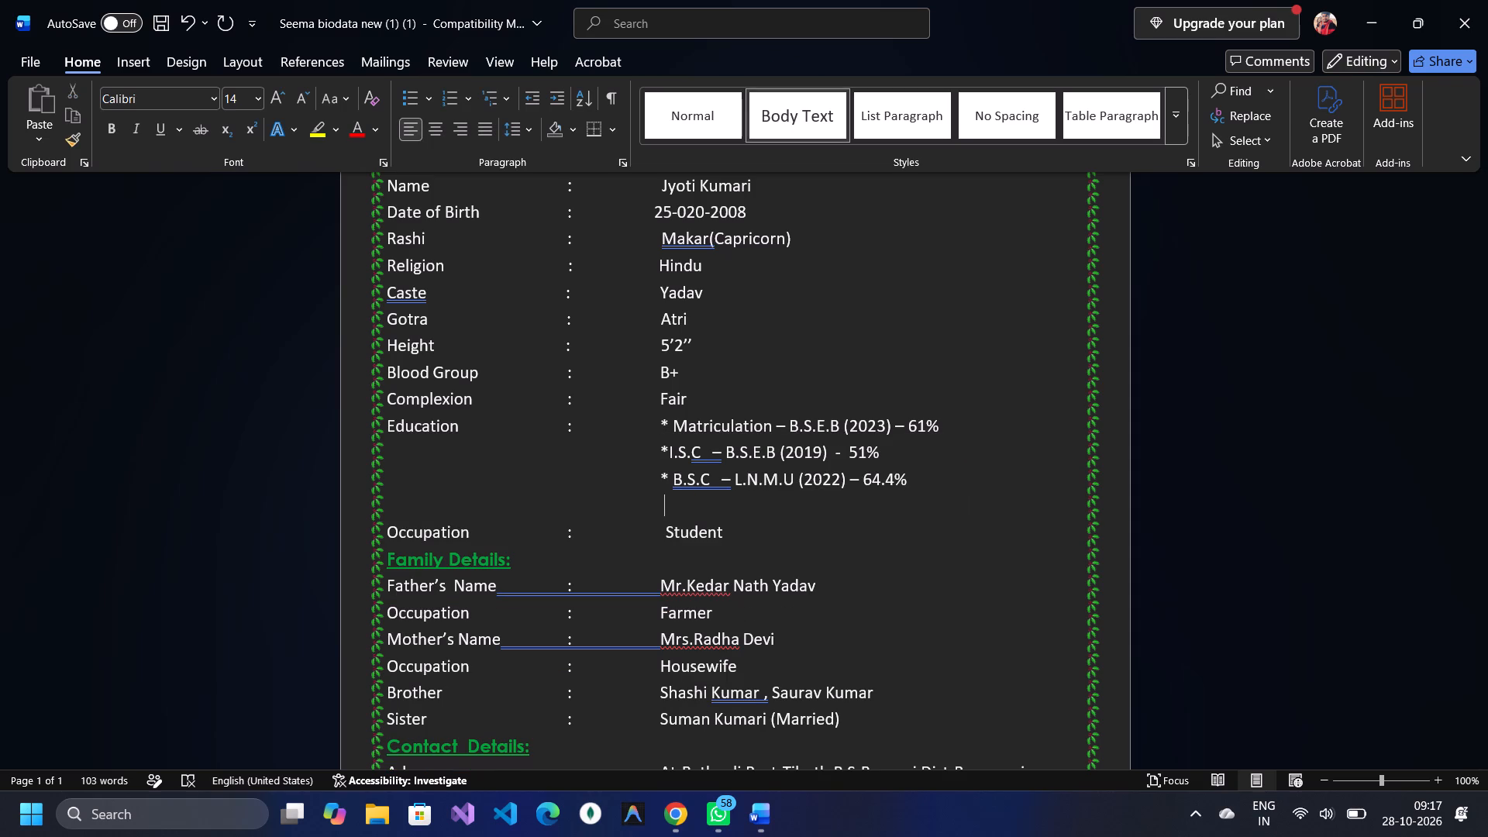
key(BackSpace)
key(BackSpace)
key(BackSpace)
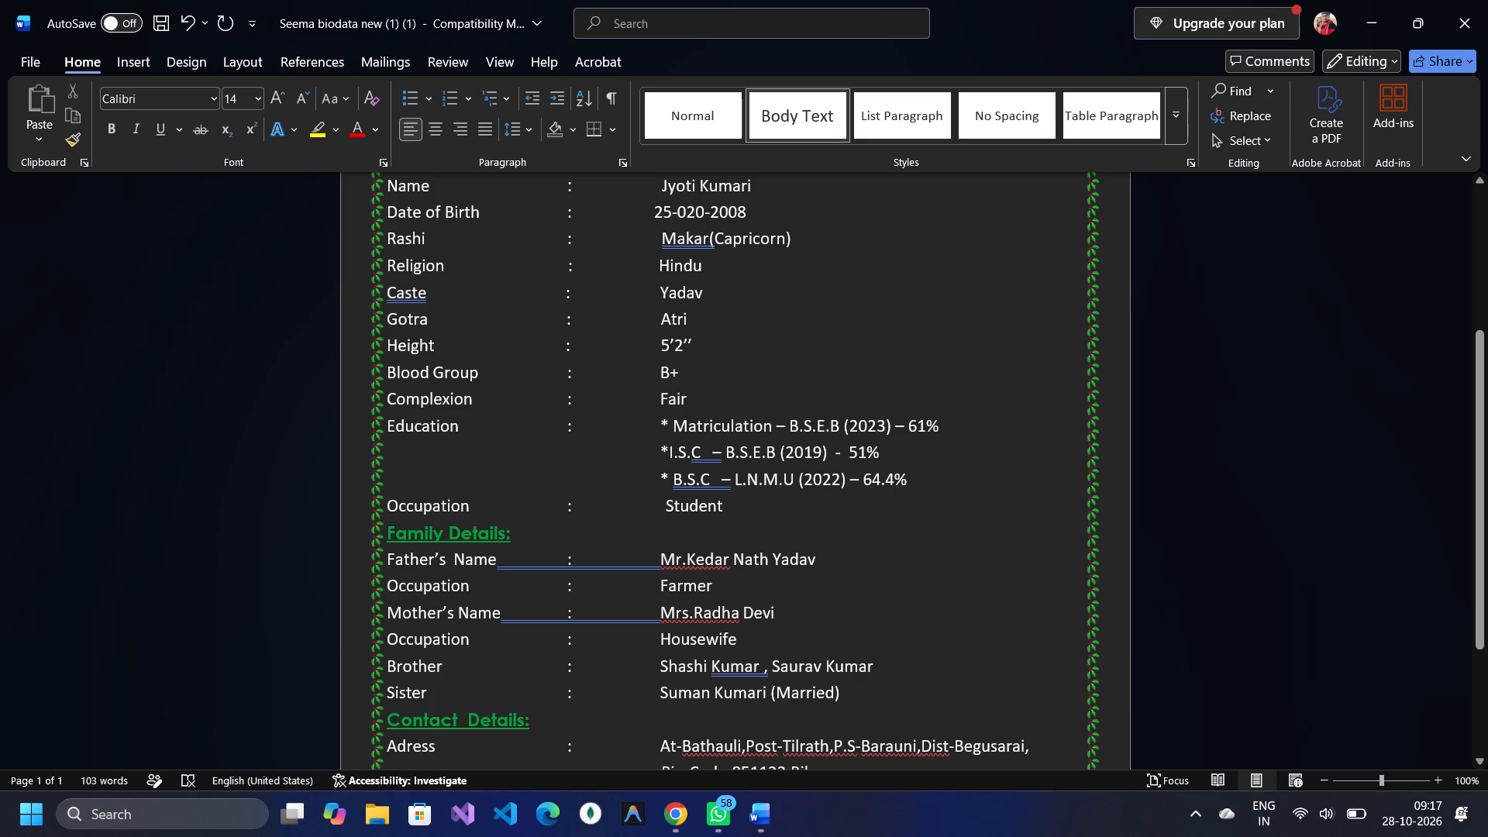
Set the percentage in the I.S.C entry under Education to 74.2%.
click(870, 453)
key(BackSpace)
key(BackSpace)
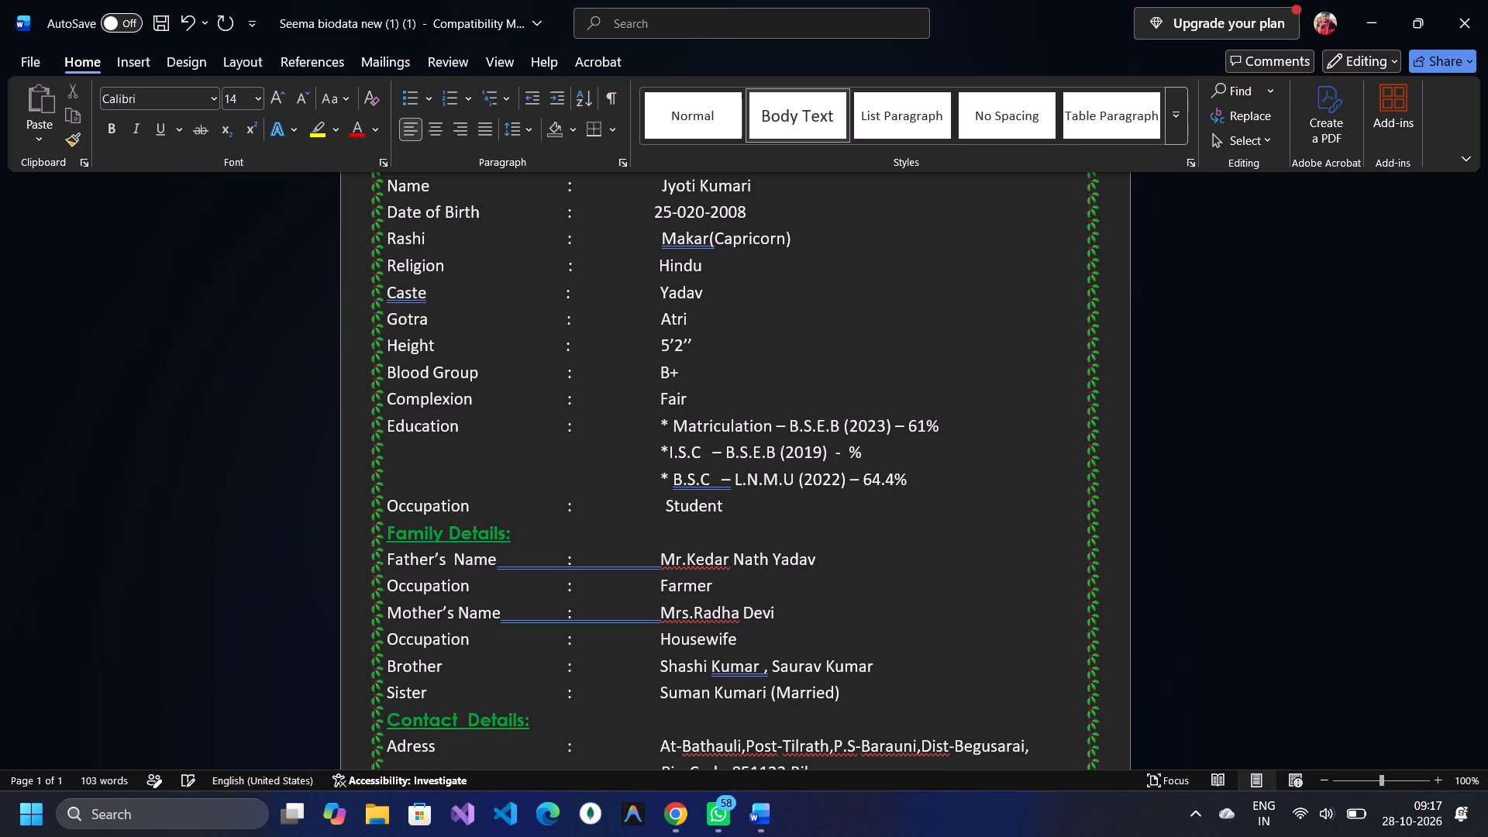
text(74)
key(period)
key(2)
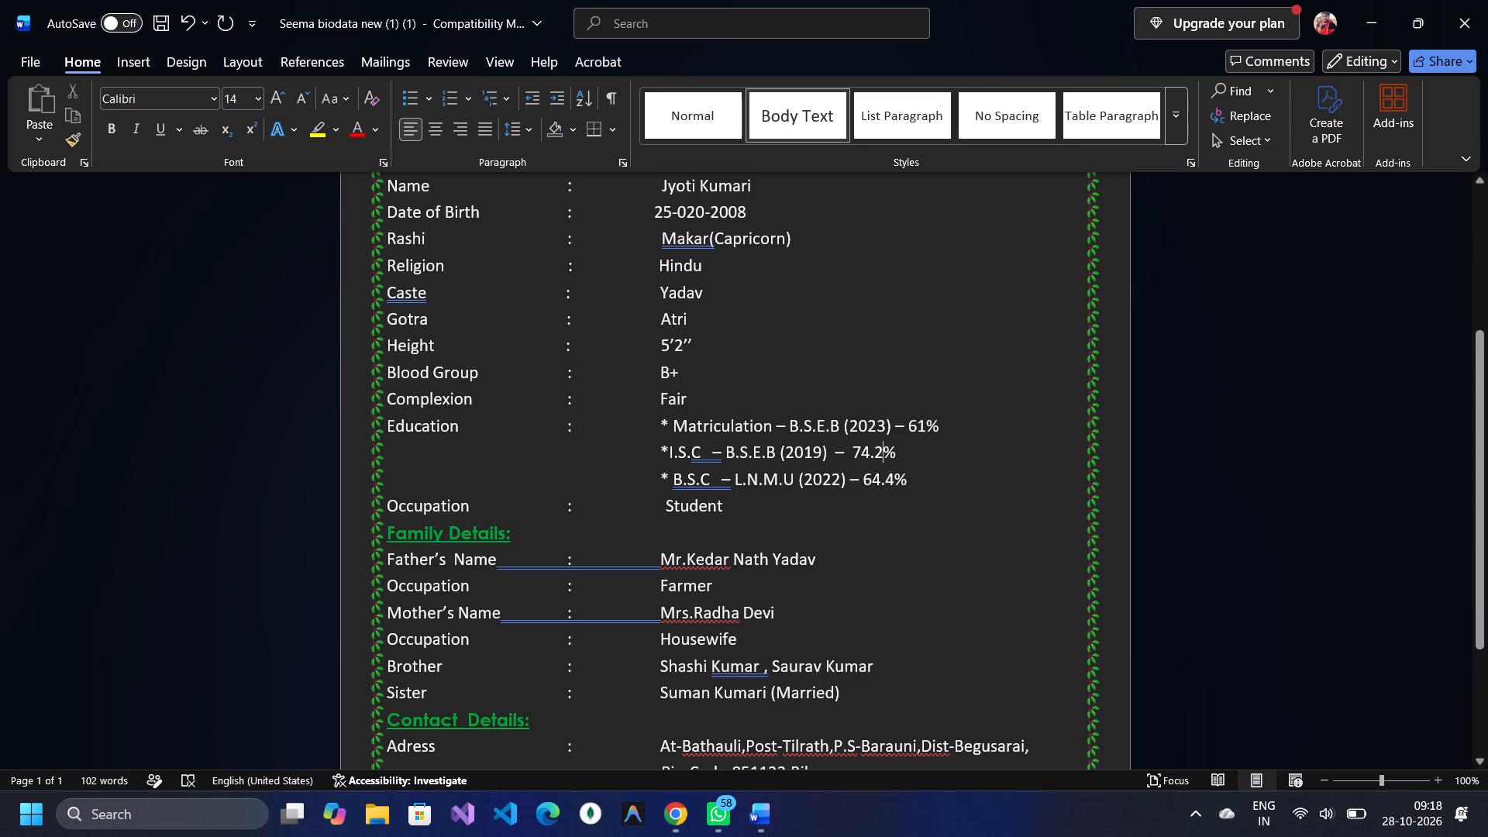
Remove the year and percentage from the B.S.C entry under Education, leaving only L.N.M.U after the dash.
click(923, 485)
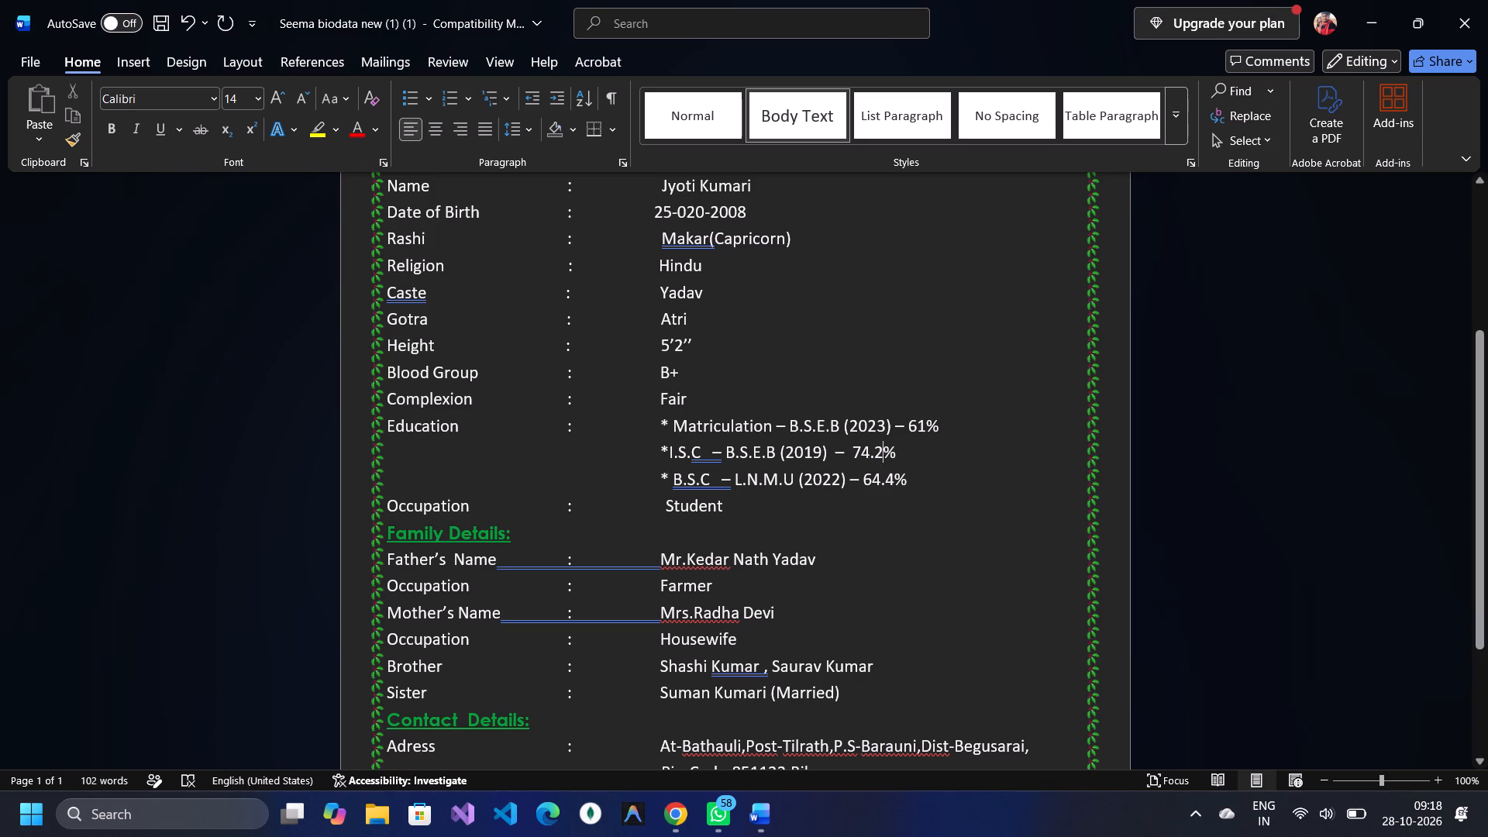
click(914, 480)
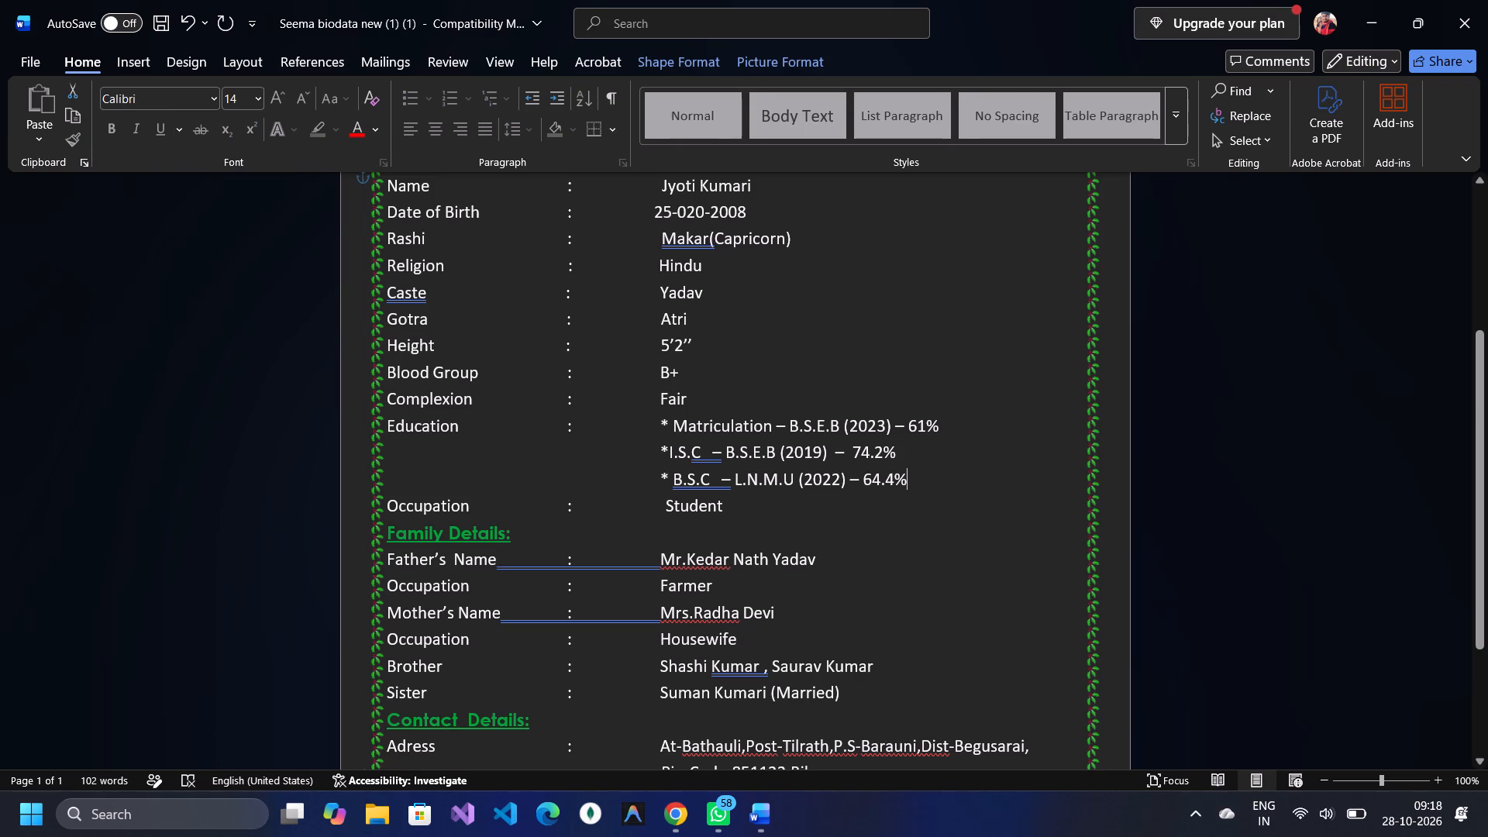
key(BackSpace)
key(BackSpace)
key(BackSpace)
key(BackSpace)
key(BackSpace)
key(BackSpace)
key(BackSpace)
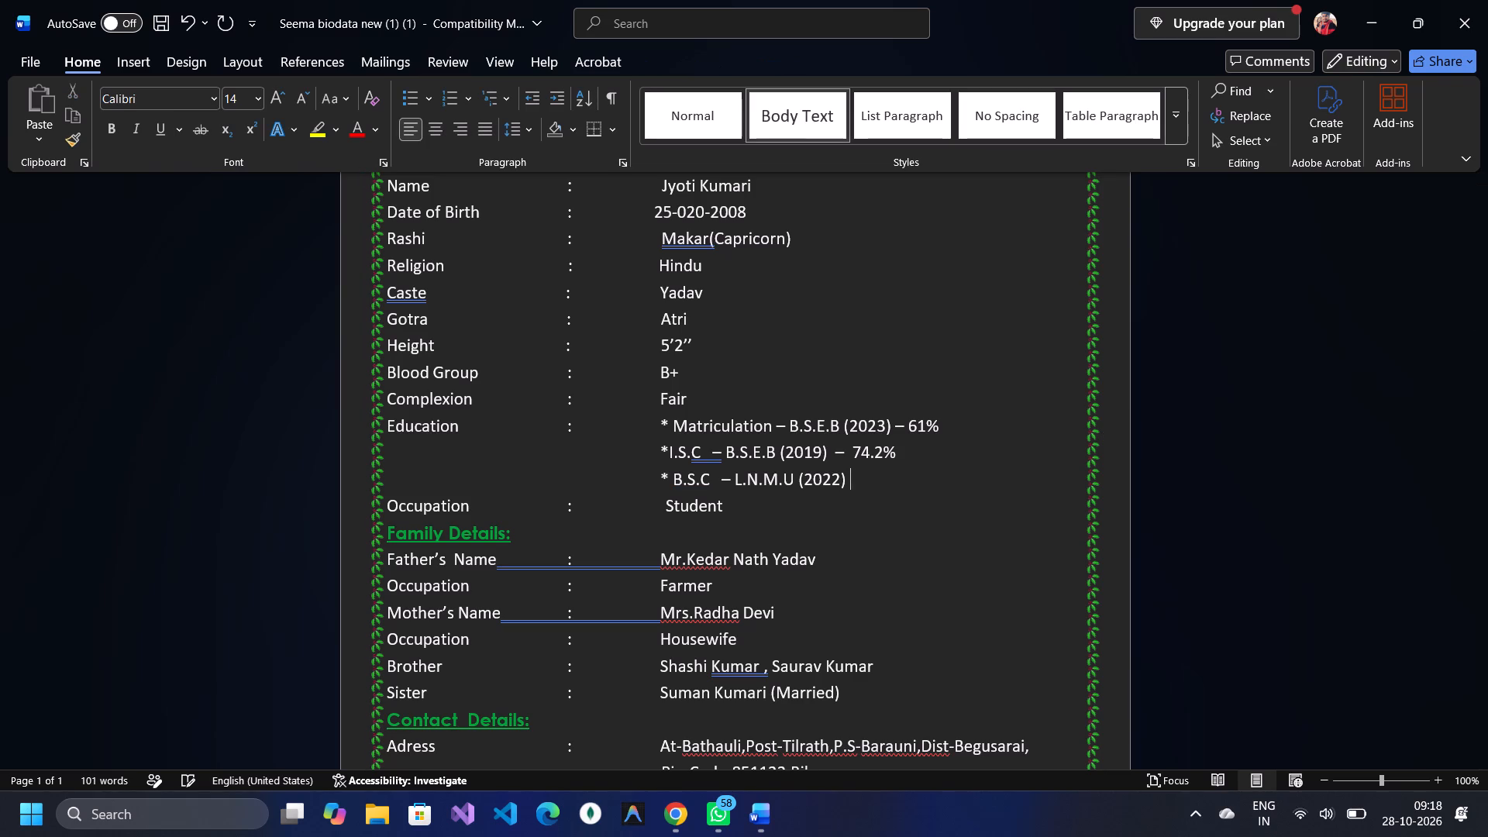
key(BackSpace)
key(BackSpace)
key(BackSpace)
key(BackSpace)
key(BackSpace)
key(BackSpace)
key(BackSpace)
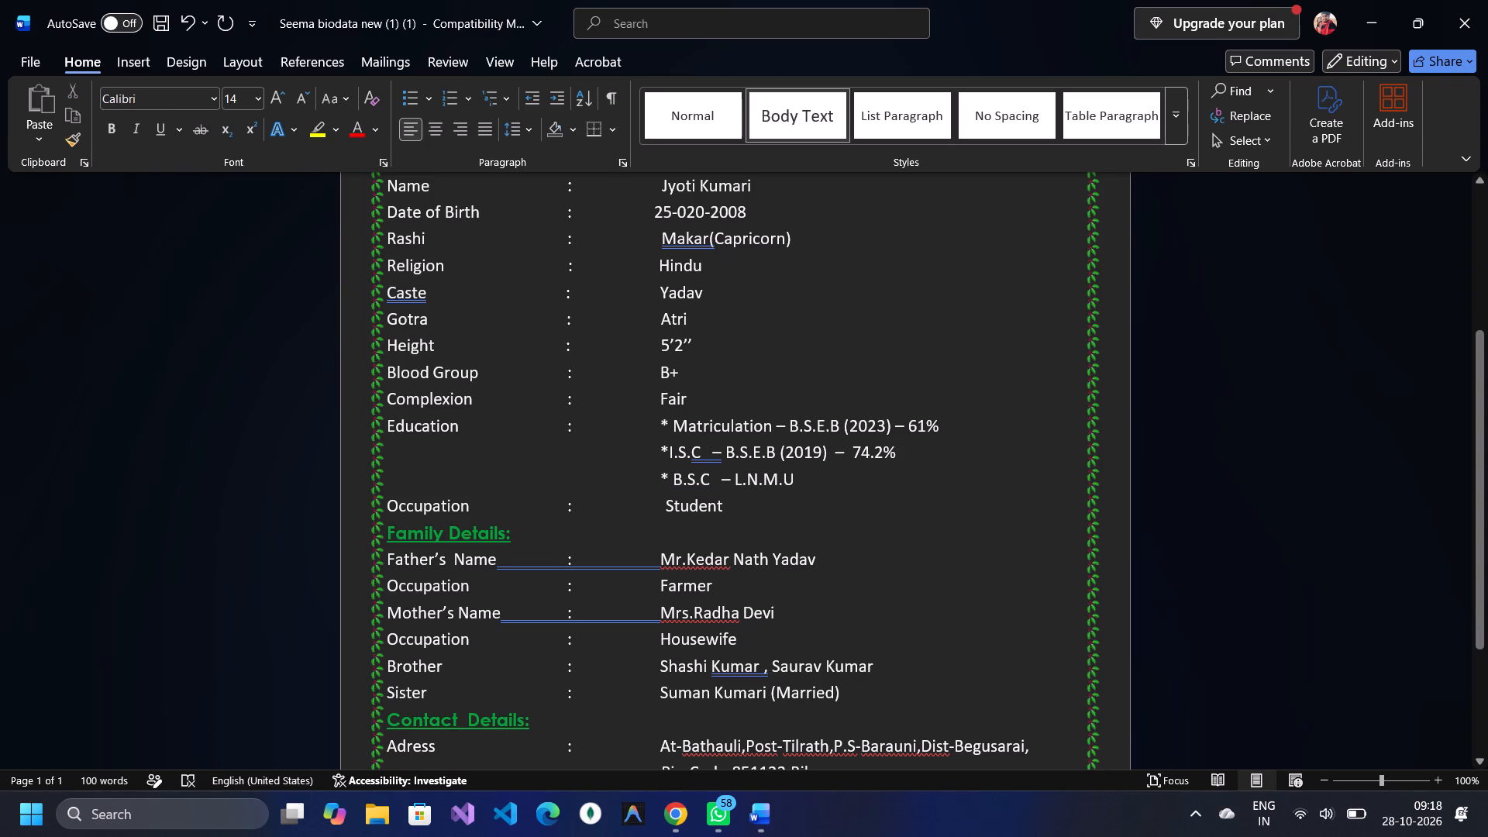
Change the qualification in the B.S.C entry under Education to B.A.
click(715, 478)
key(BackSpace)
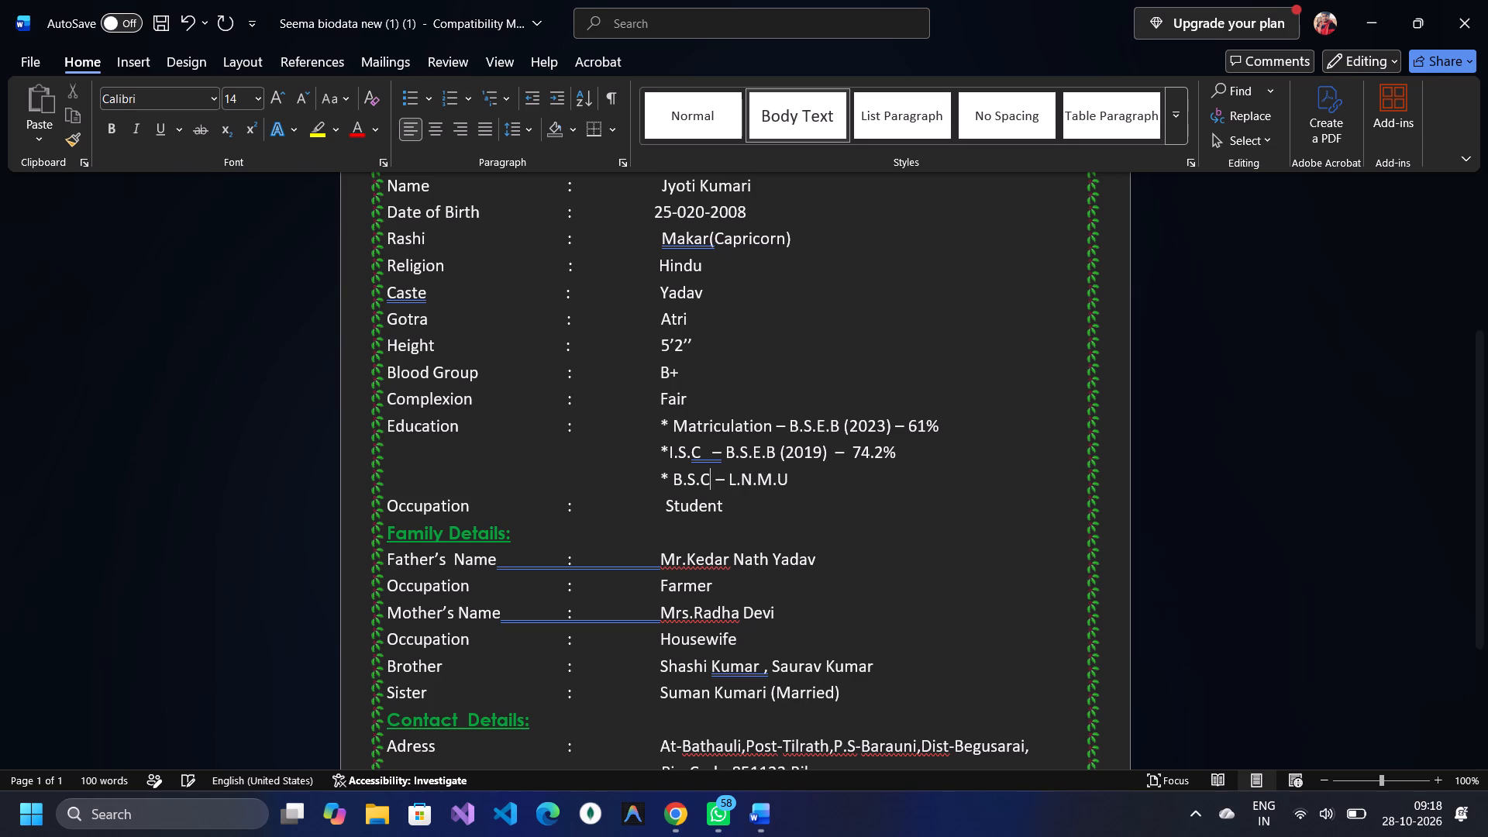
key(BackSpace)
key(BackSpace)
key(BackSpace)
key(shift+a)
Add (Pursuing) after L.N.M.U in the B.A entry under Education.
click(810, 480)
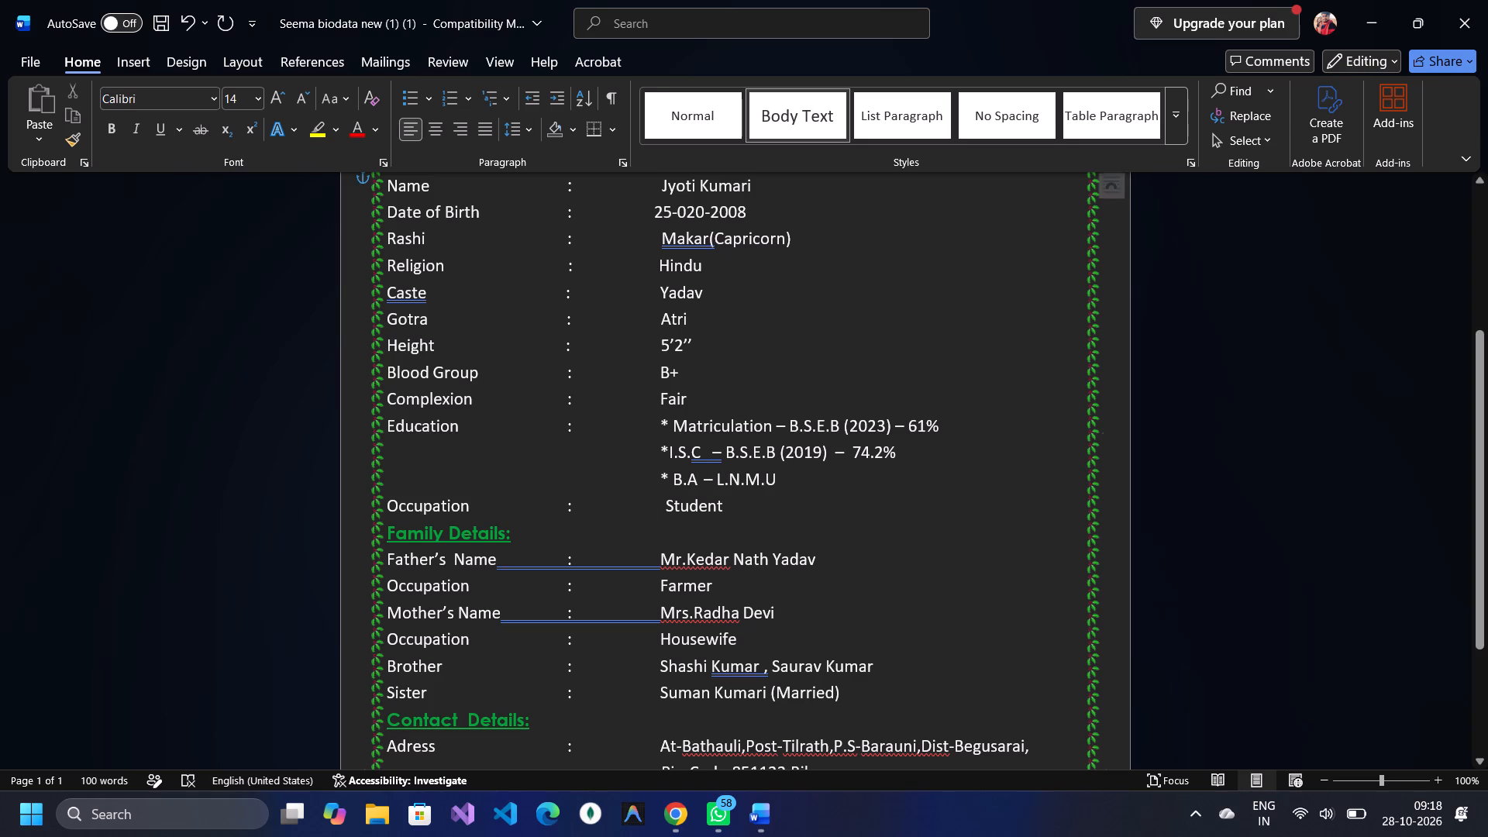
click(782, 477)
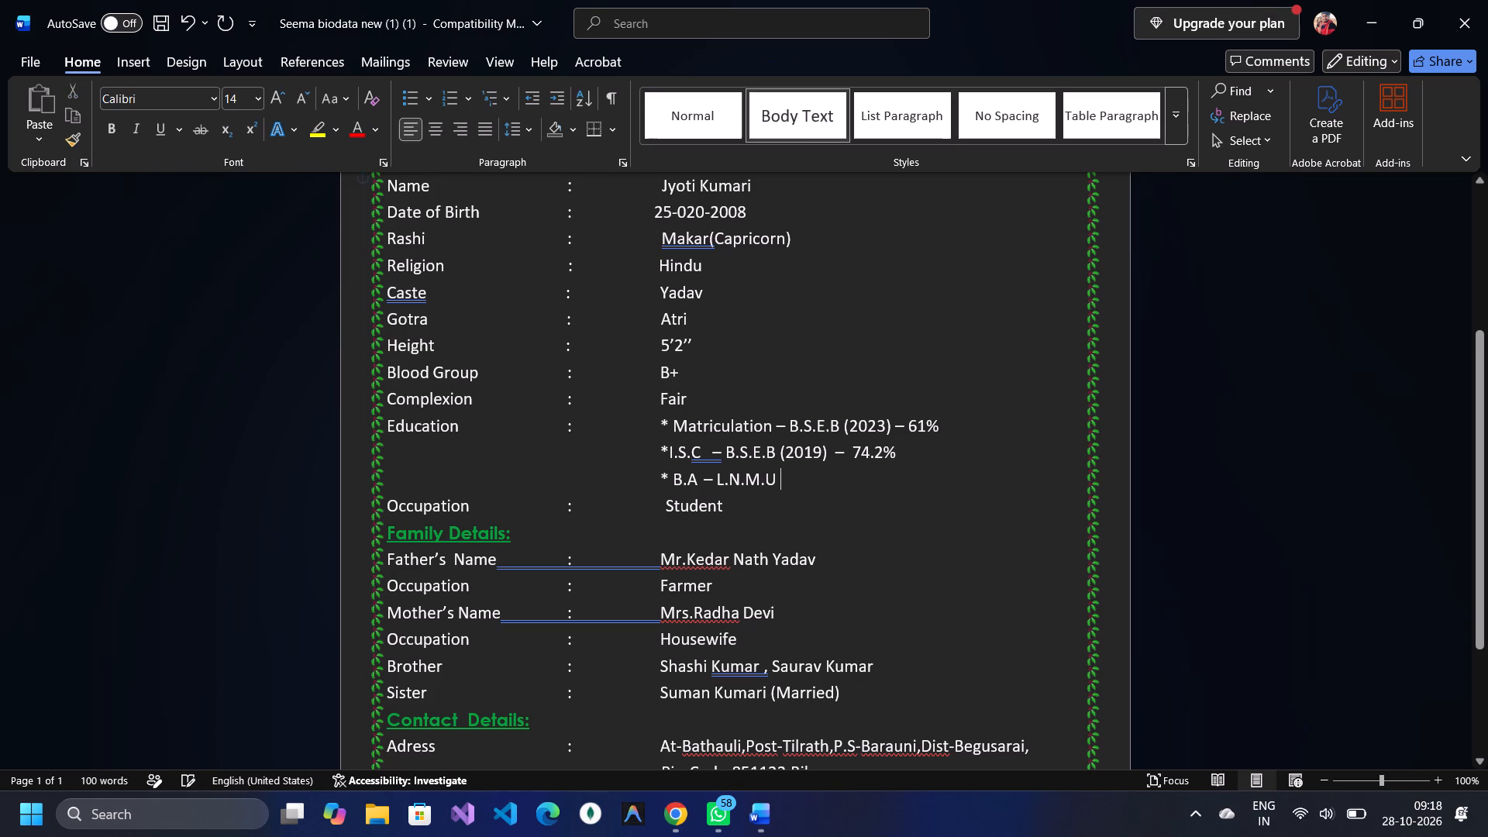
text(())
key(Left)
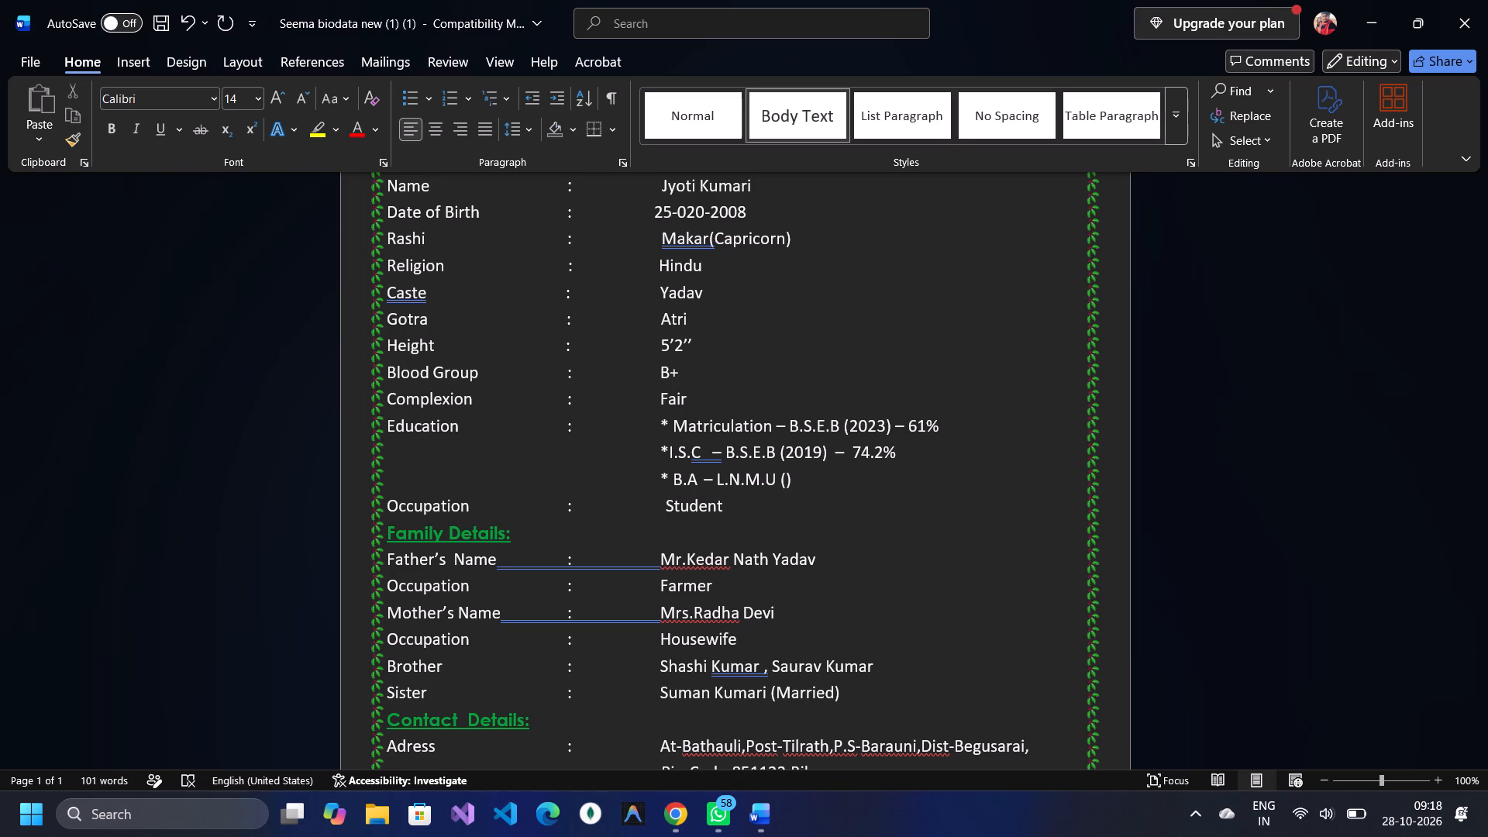
key(shift+p)
text(ersuing)
key(Left)
key(Left)
key(Left)
key(Left)
key(Left)
key(Left)
key(Left)
key(u)
key(BackSpace)
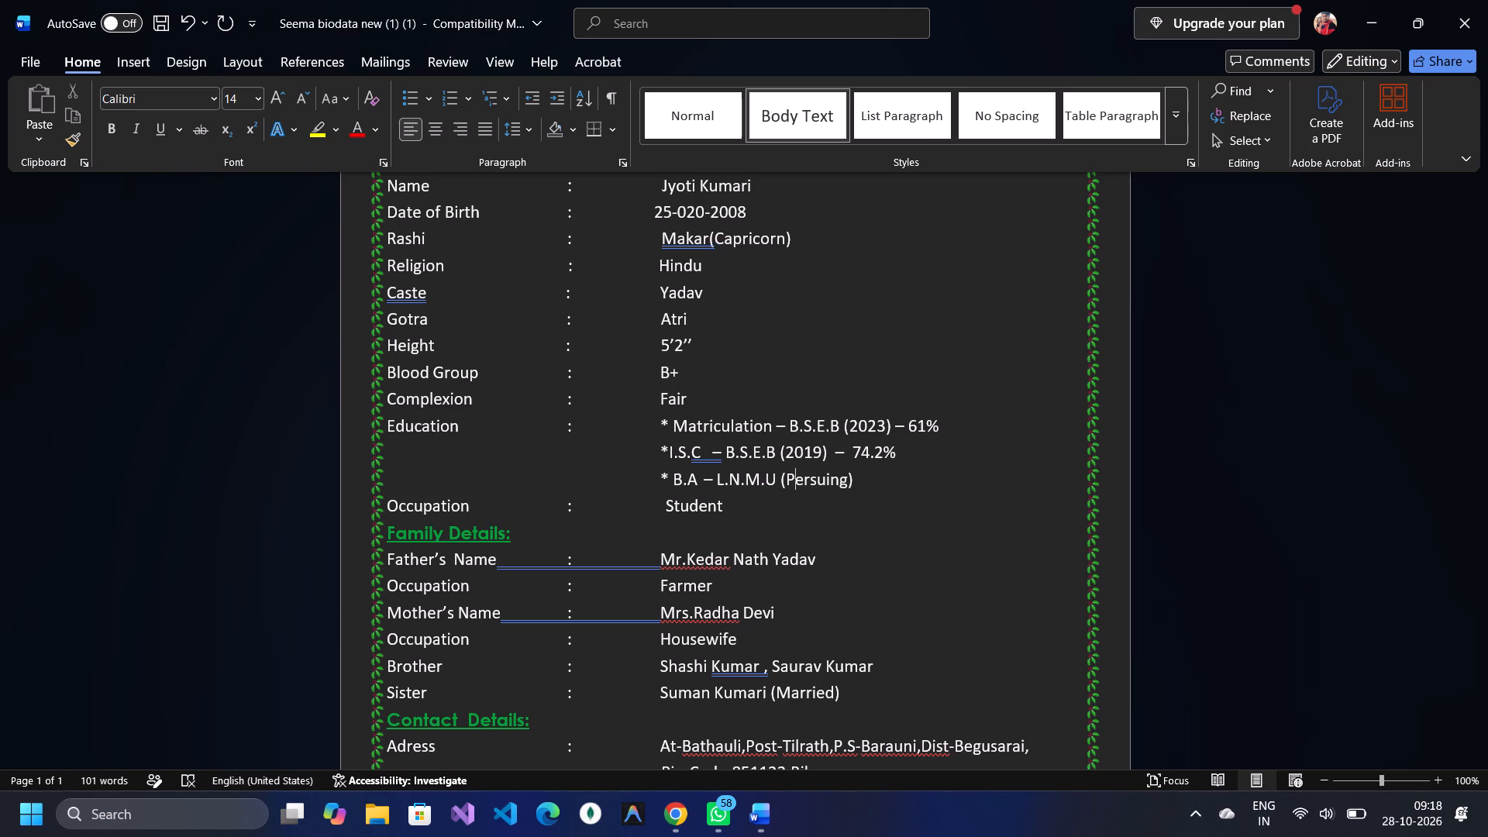
key(u)
key(Delete)
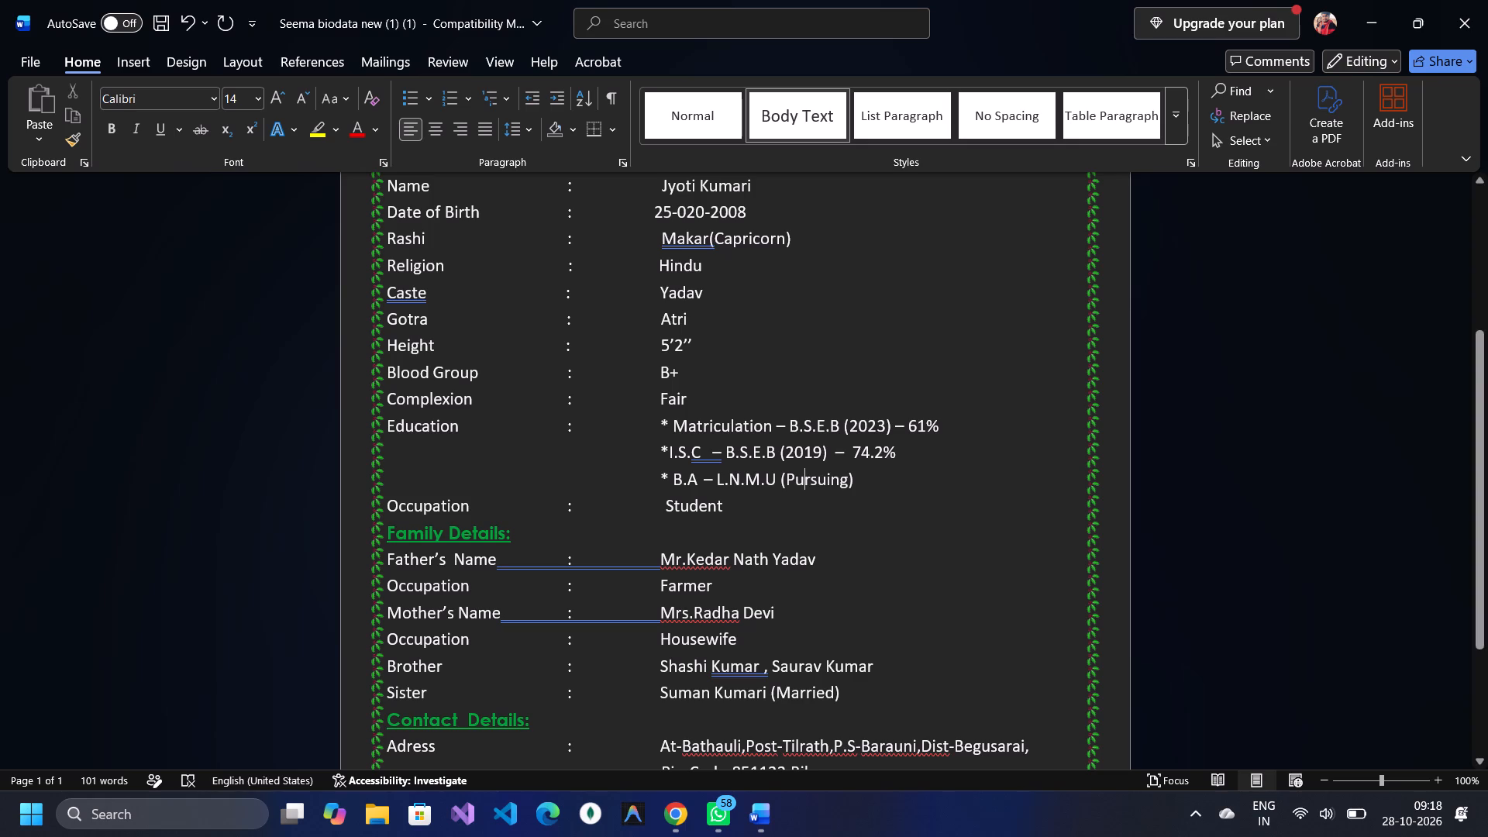
Replace the father's and mother's names under Family Details with those of the new person's parents.
click(769, 558)
drag(822, 558, 709, 553)
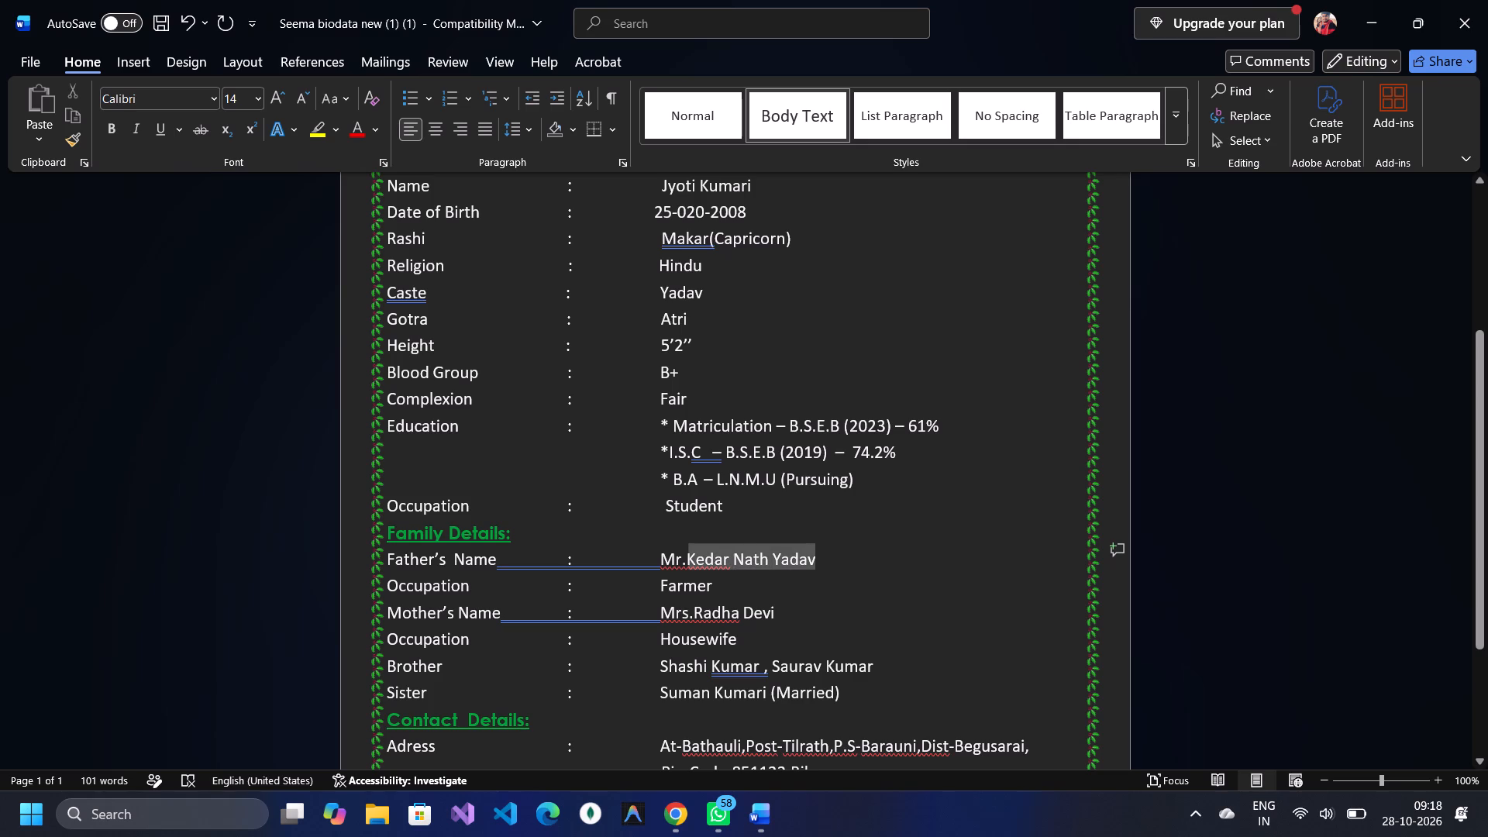
Replace the father's name under Family Details with the new father's full name, leaving a space after Mr.
drag(709, 553, 708, 553)
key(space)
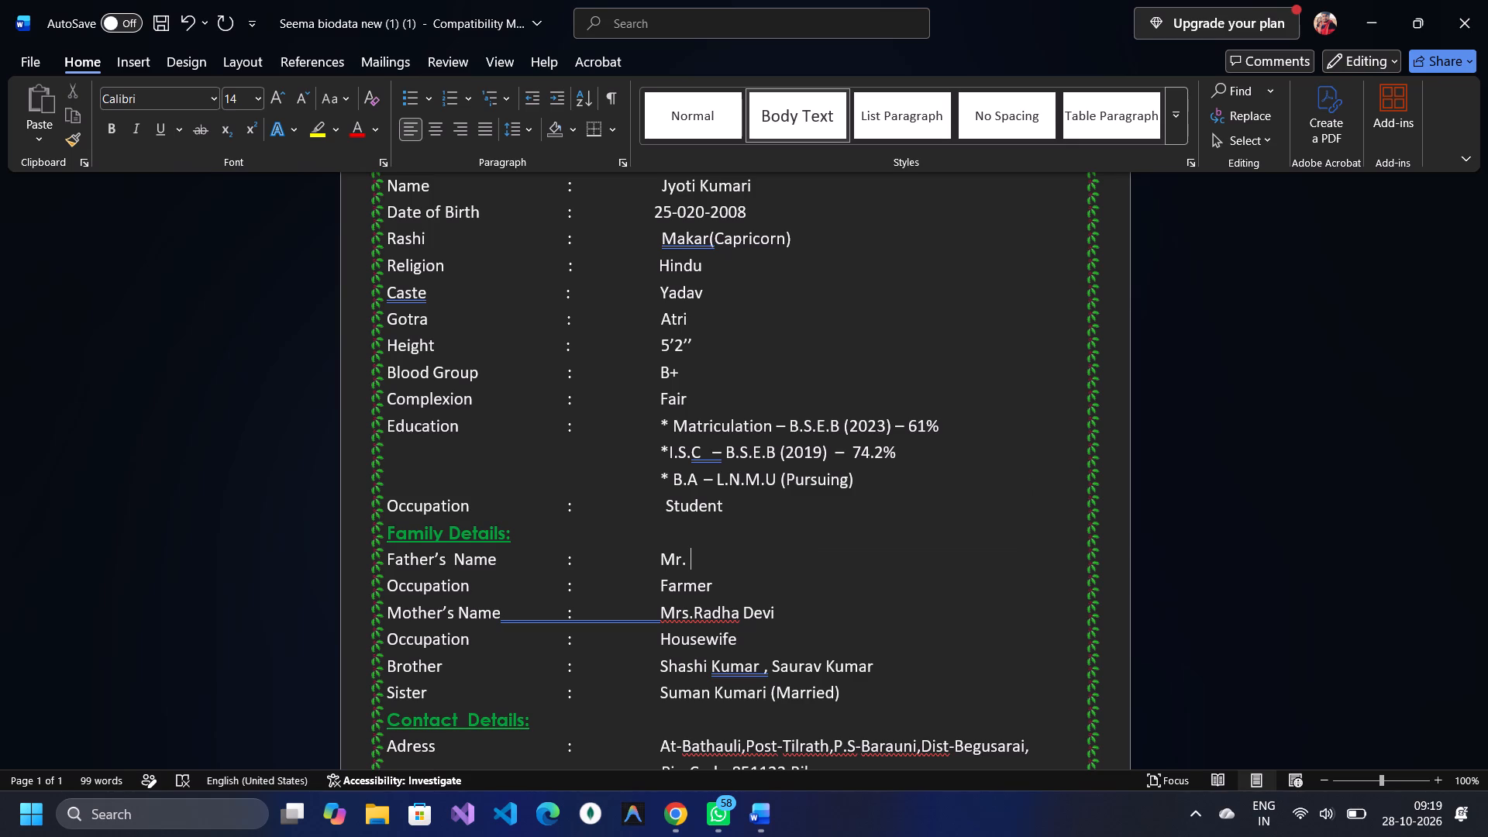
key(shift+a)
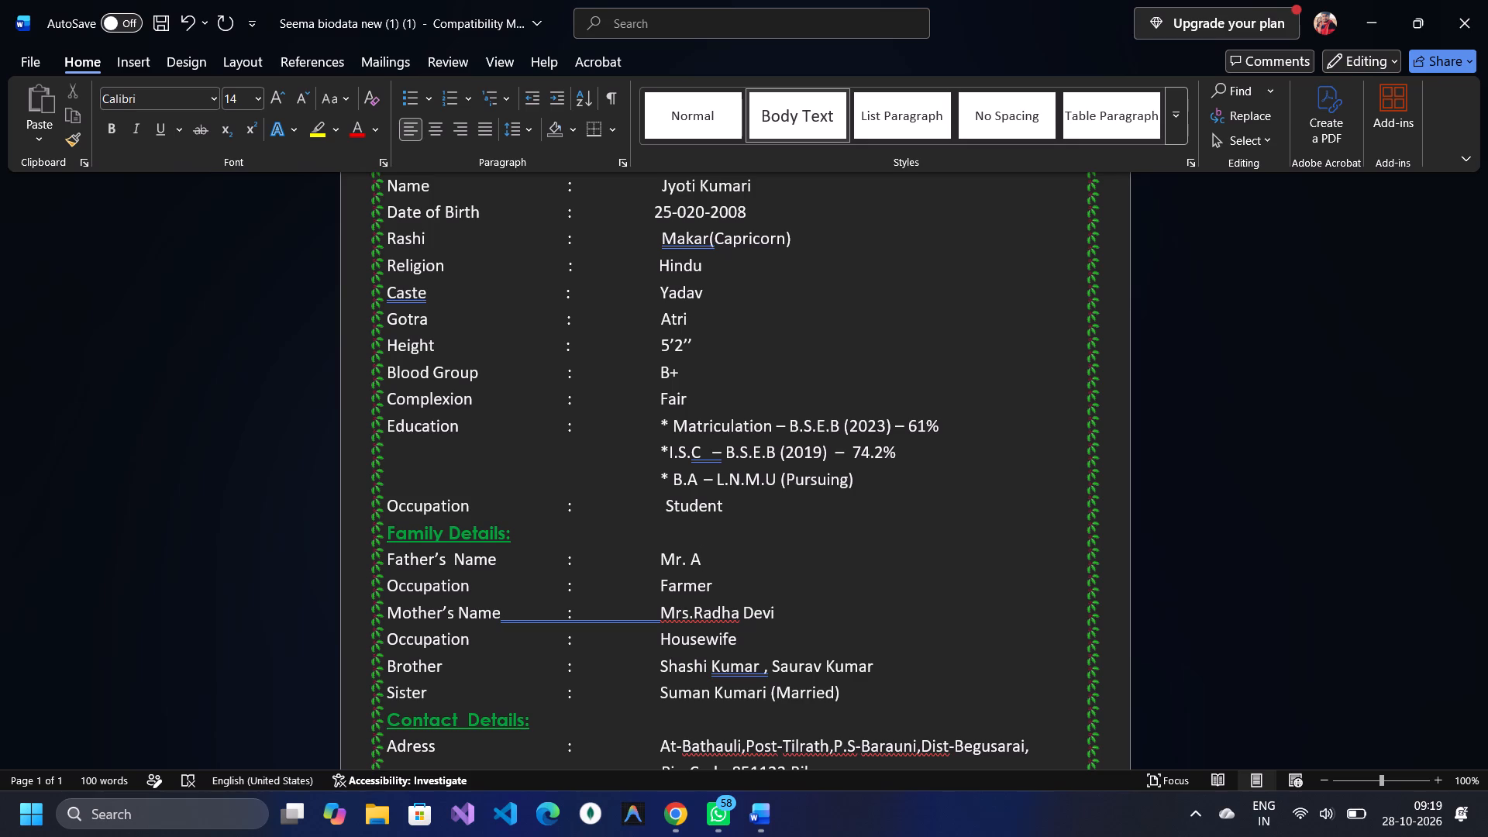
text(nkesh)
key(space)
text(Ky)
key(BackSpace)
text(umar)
Replace the mother's first name under Family Details with the new mother's first name and insert a space after Mrs.
scroll(708, 553, down, 1)
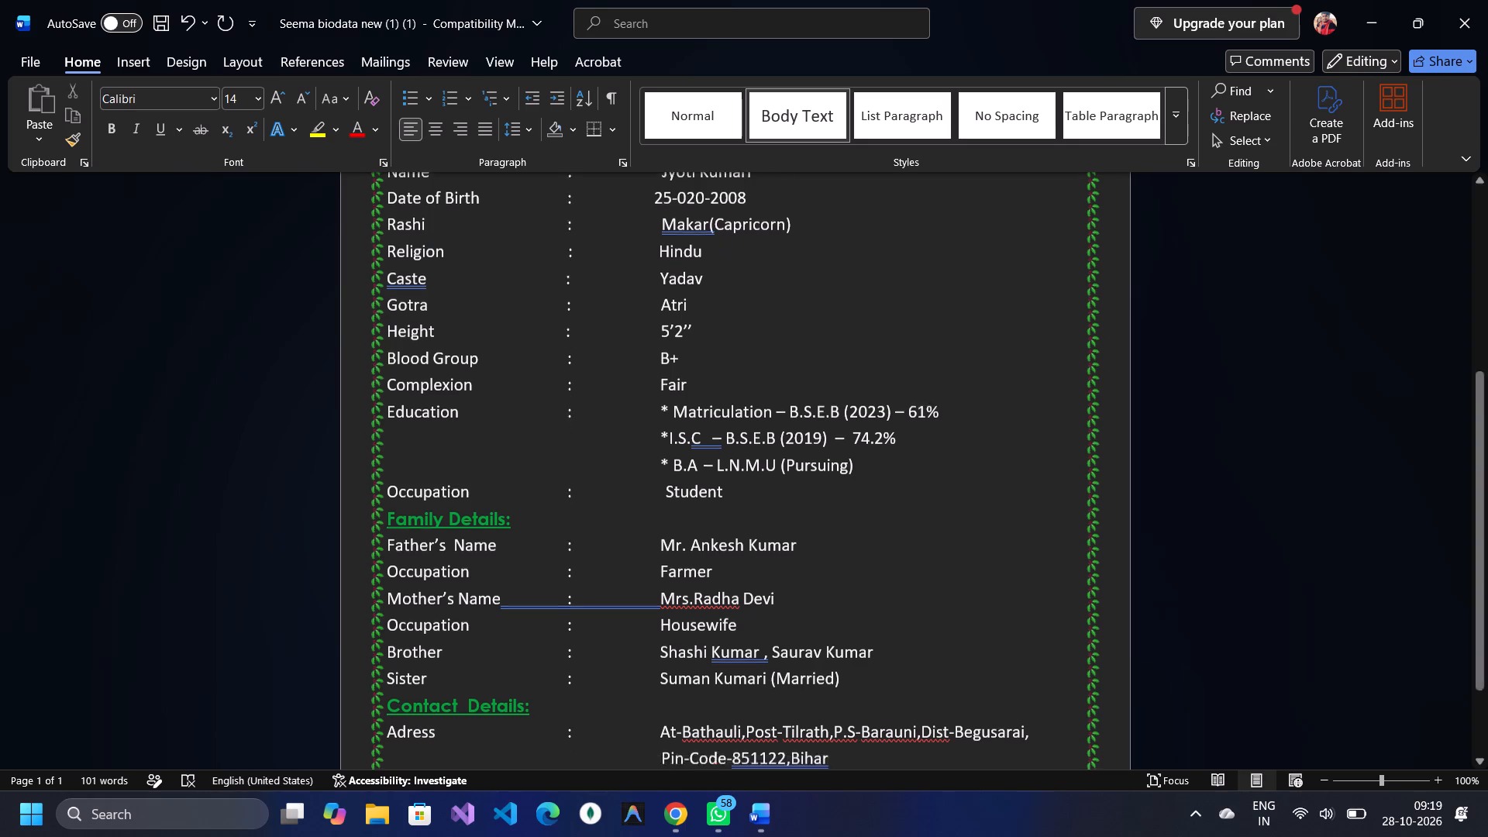
scroll(708, 553, down, 1)
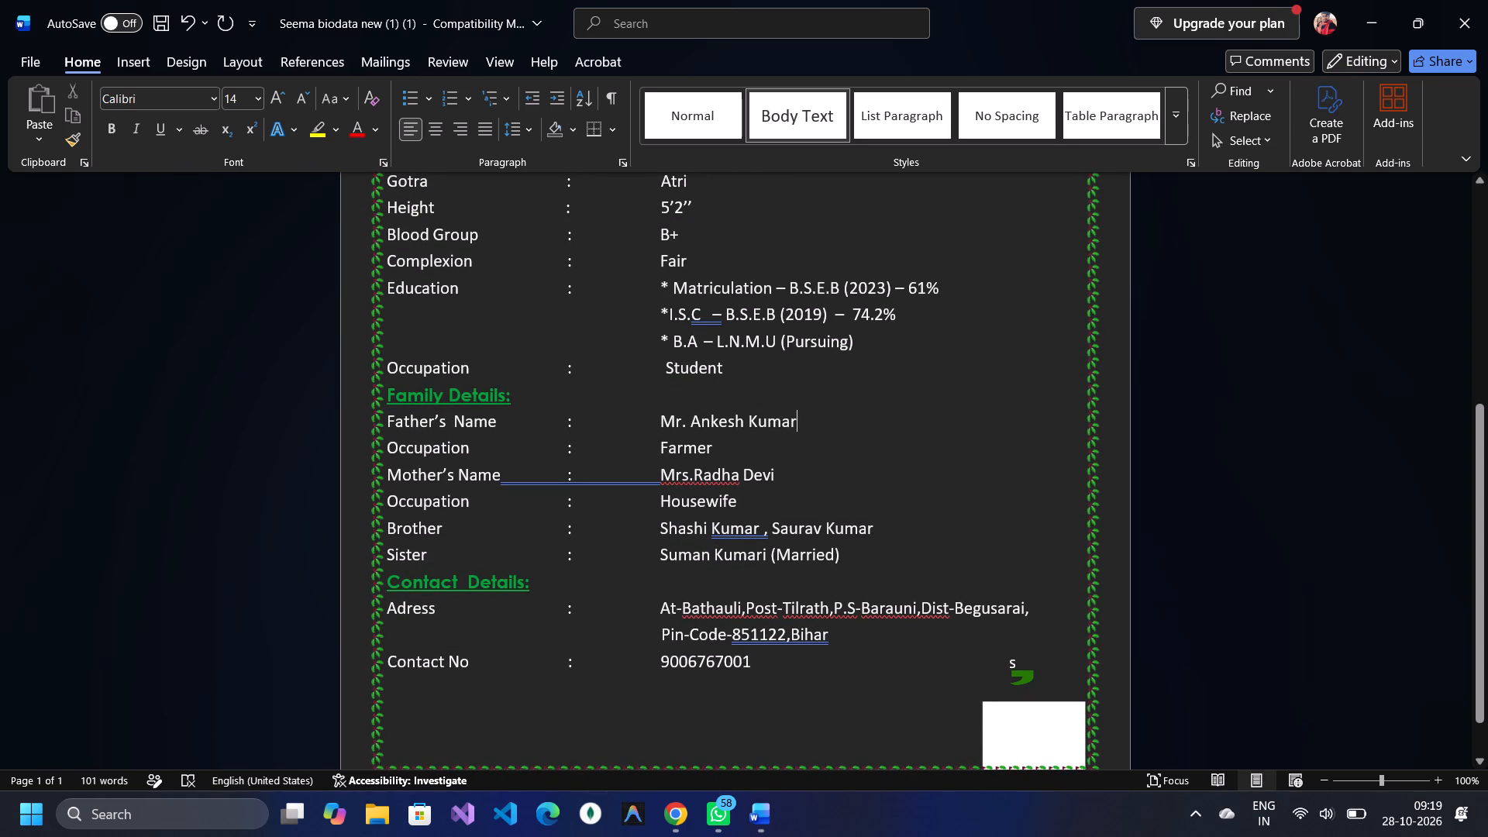
double_click(720, 483)
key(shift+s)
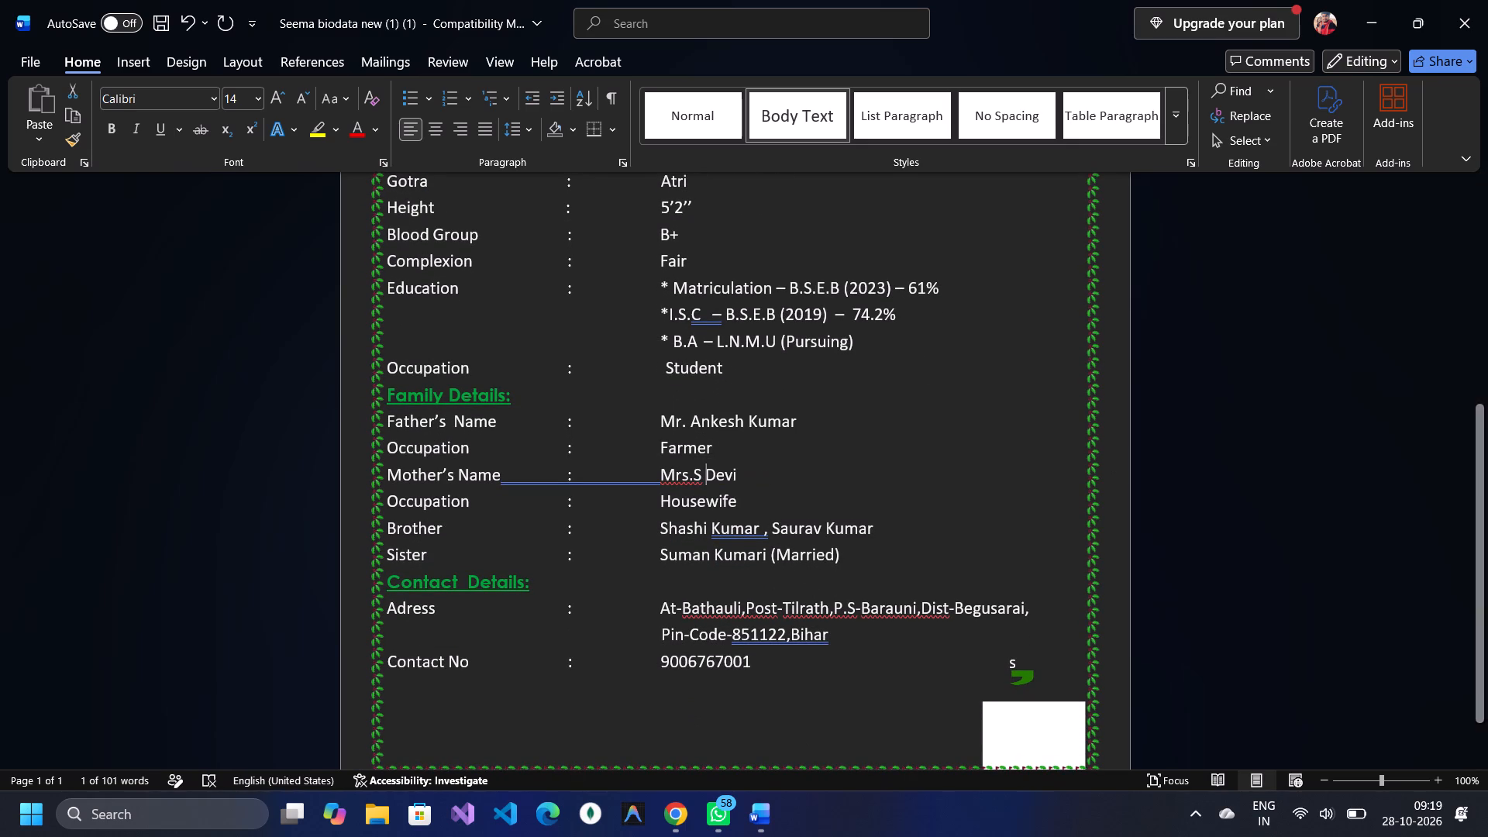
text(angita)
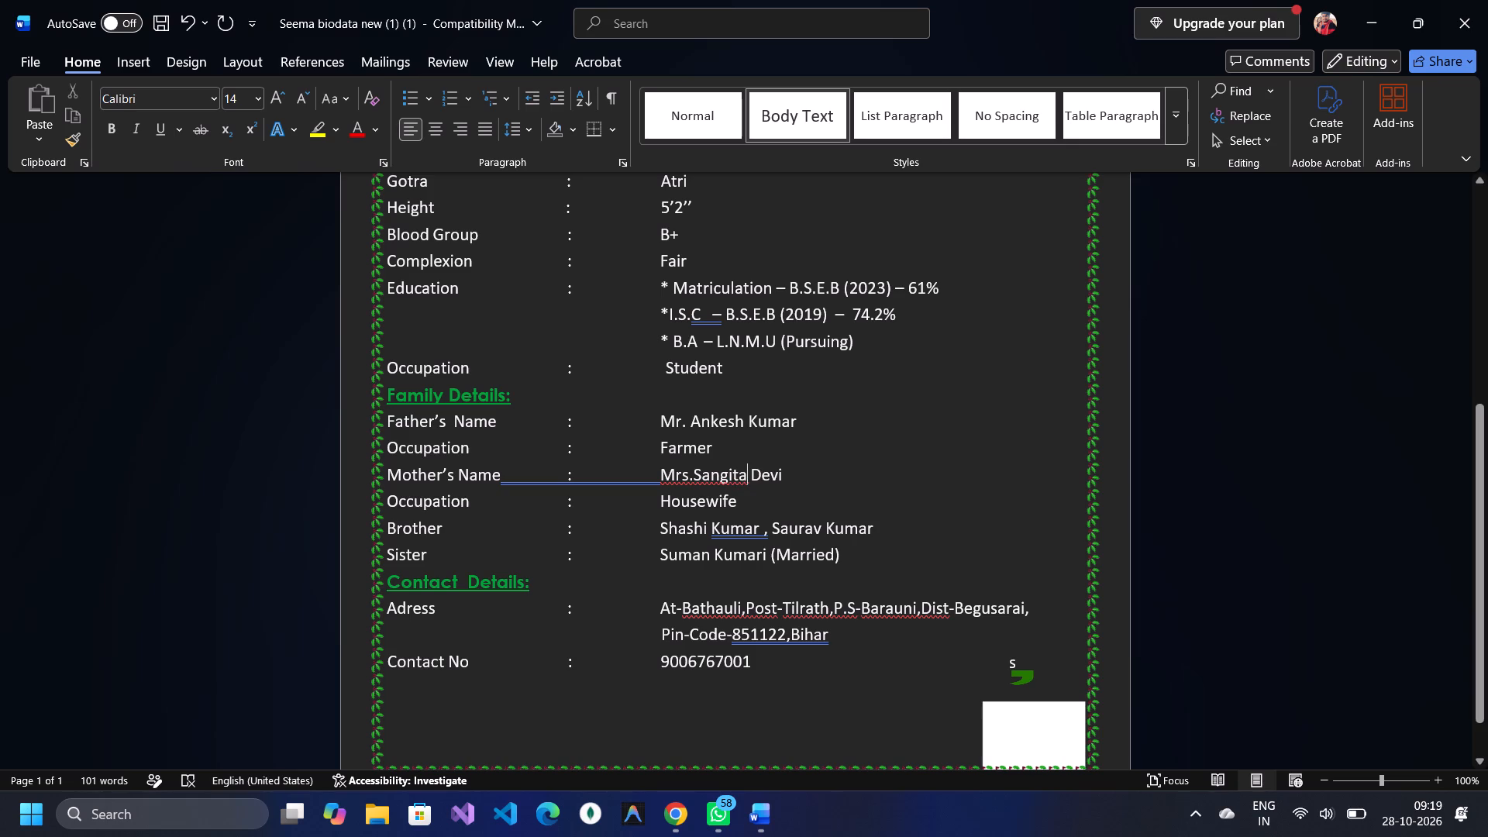
click(710, 475)
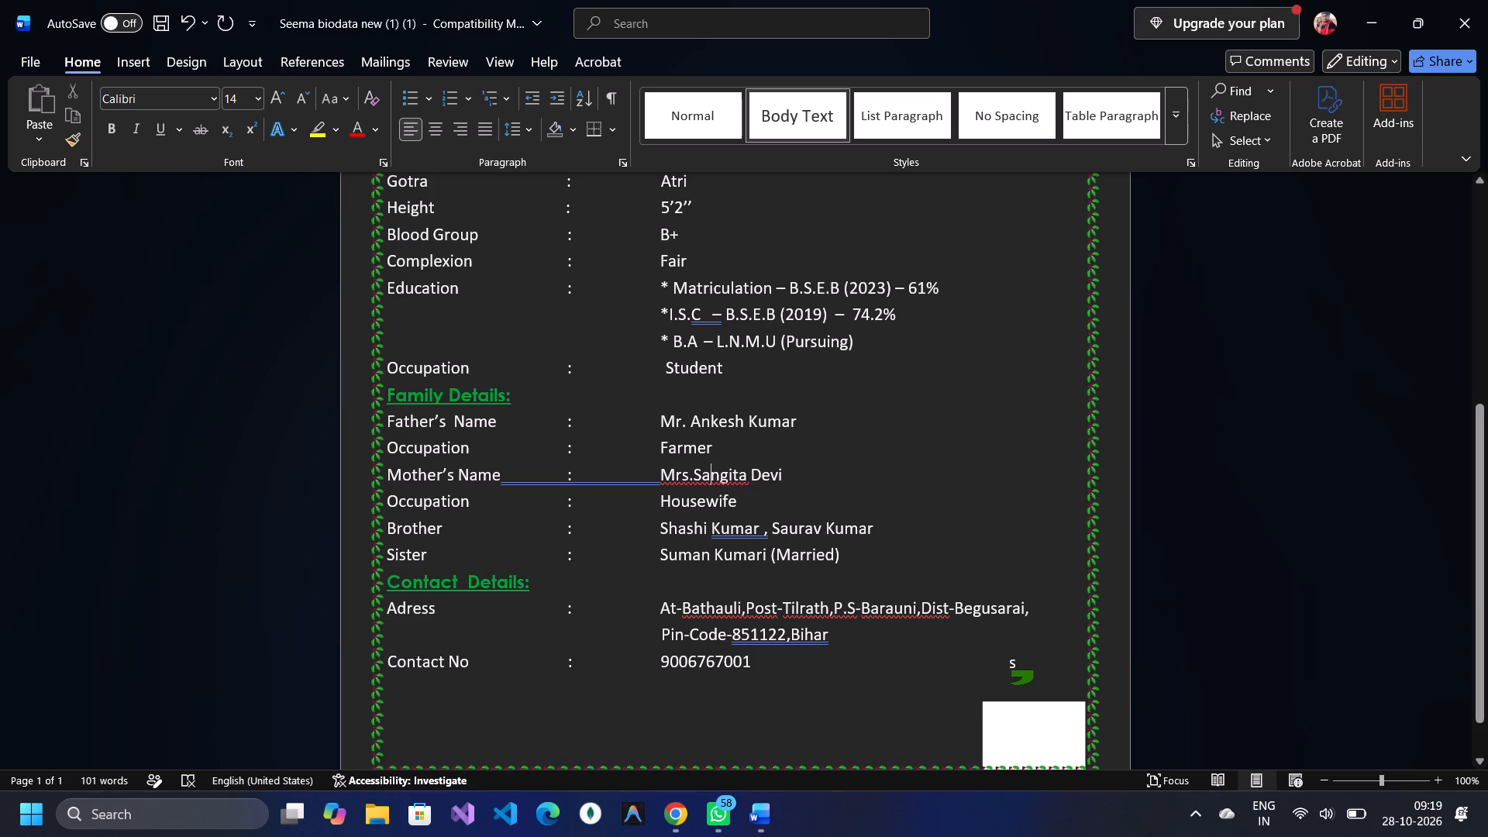
click(698, 473)
key(Left)
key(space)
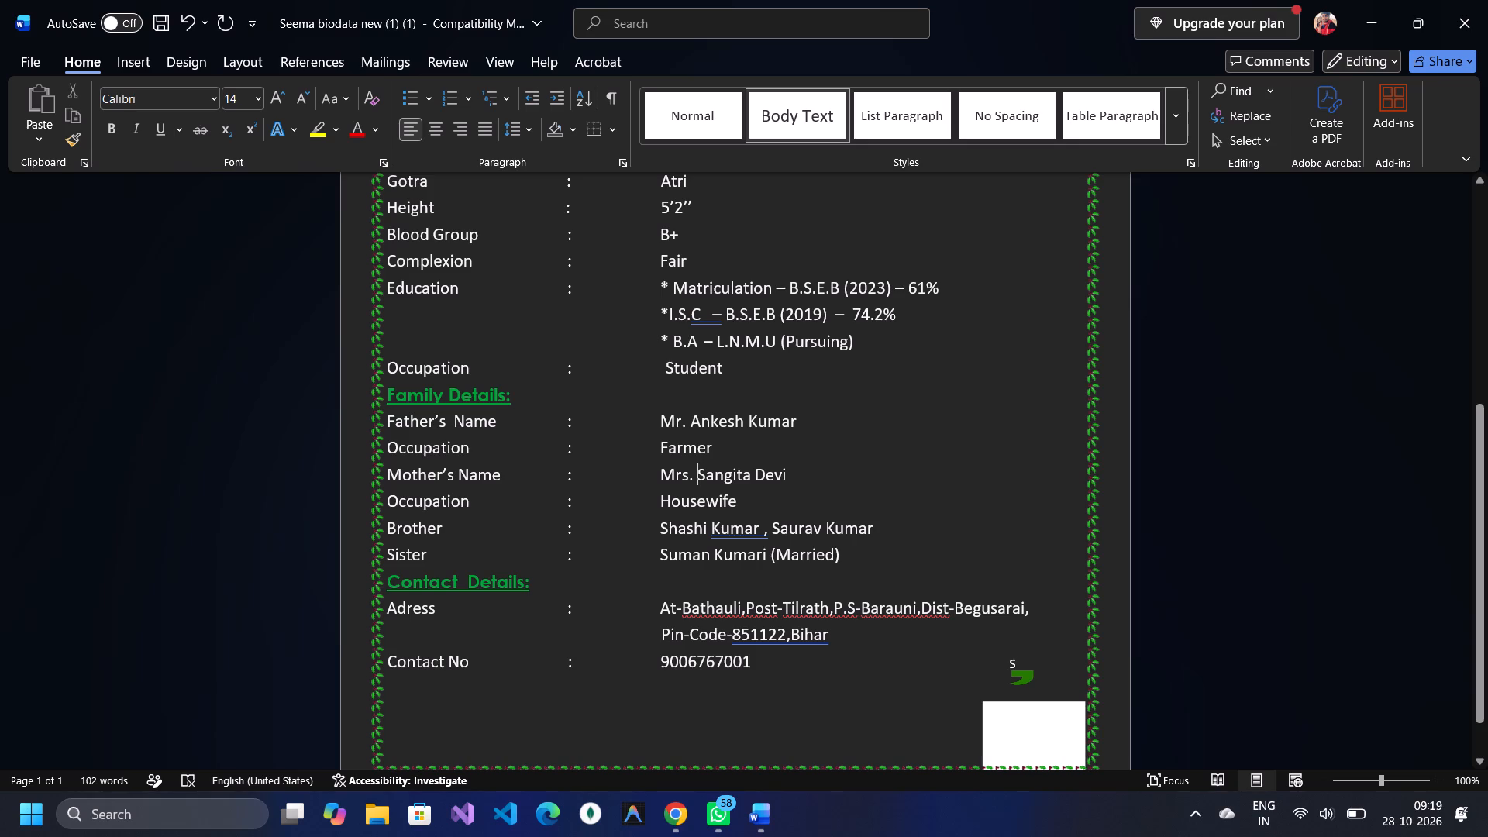
Replace the first name of the first brother listed in the Brother entry under Family Details.
click(759, 532)
Change the two first names in the Brother row to Shivam and Aman, keeping their surnames.
double_click(680, 529)
key(space)
key(Delete)
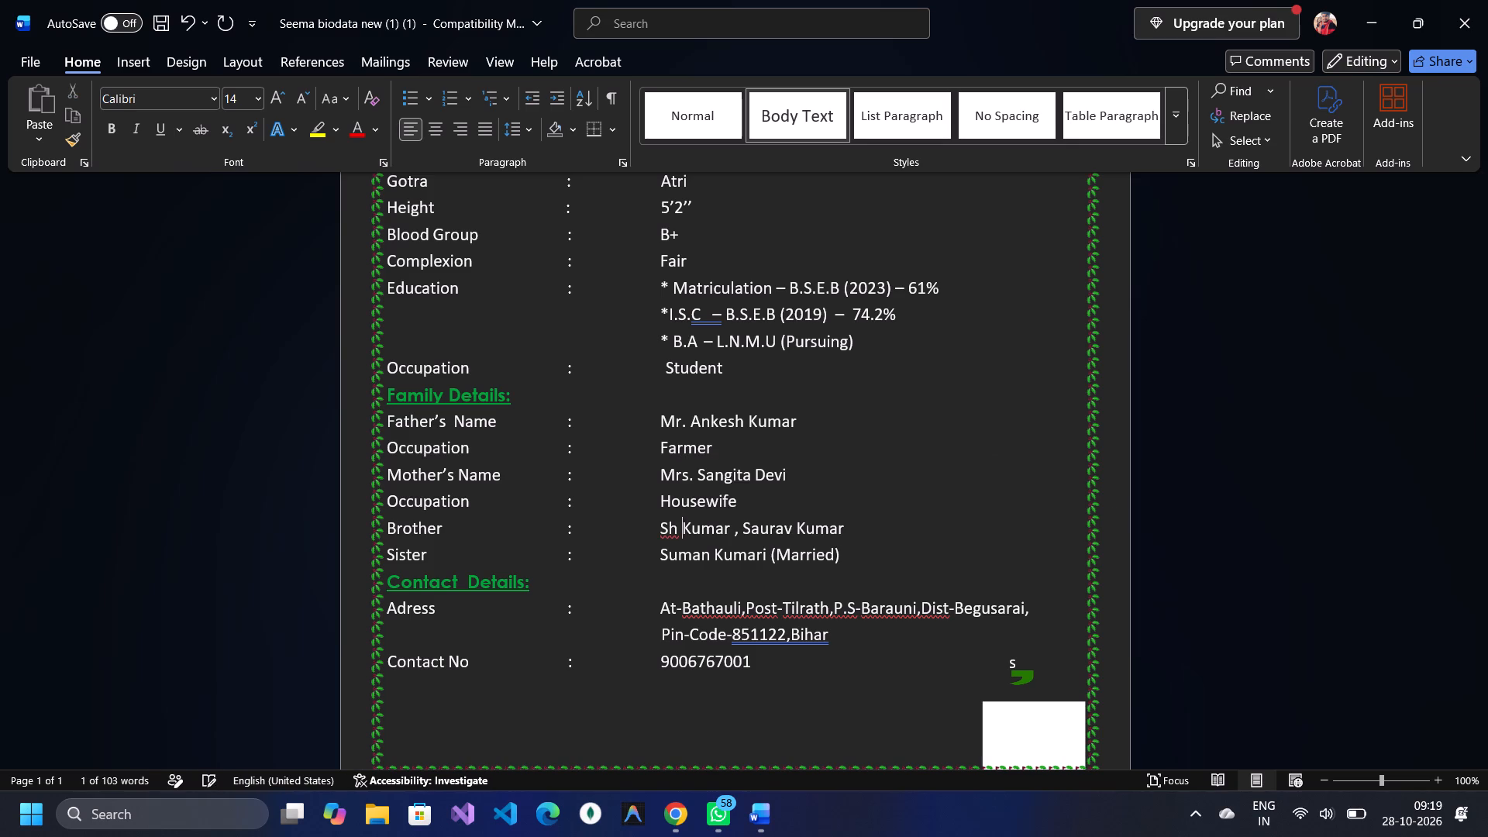
double_click(680, 529)
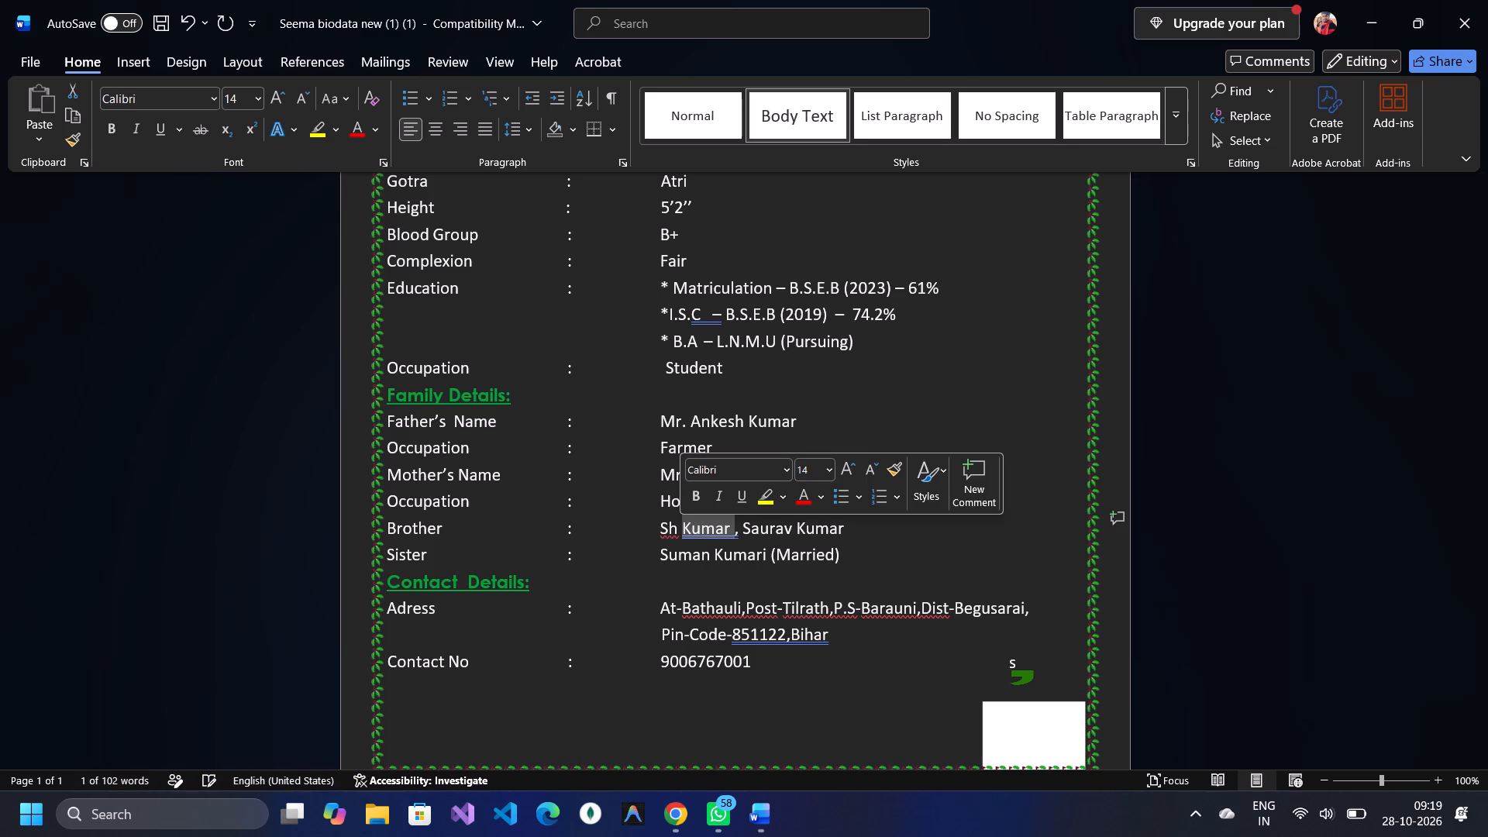
click(613, 522)
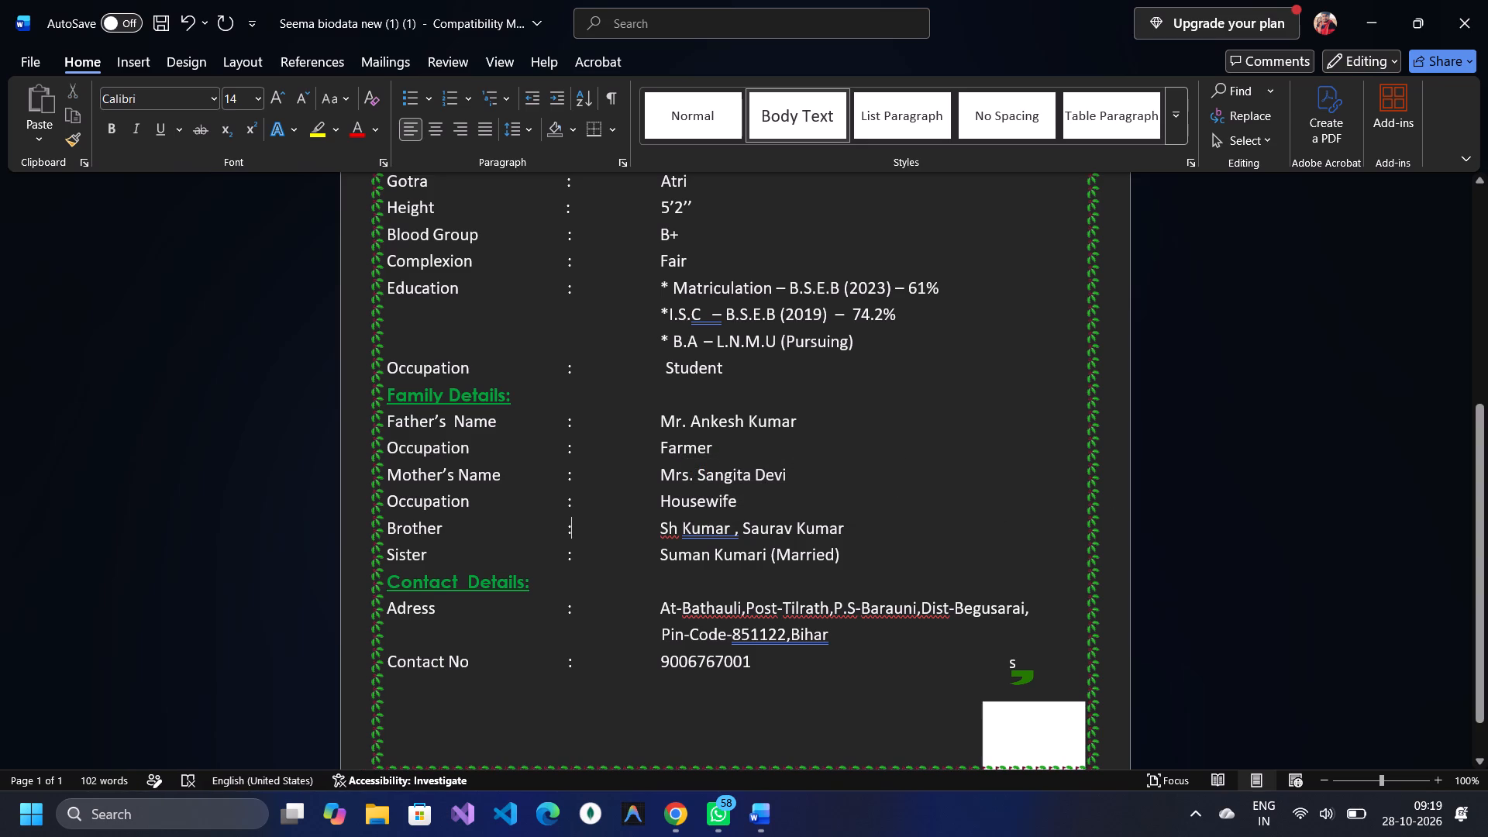
click(677, 528)
text(ivam)
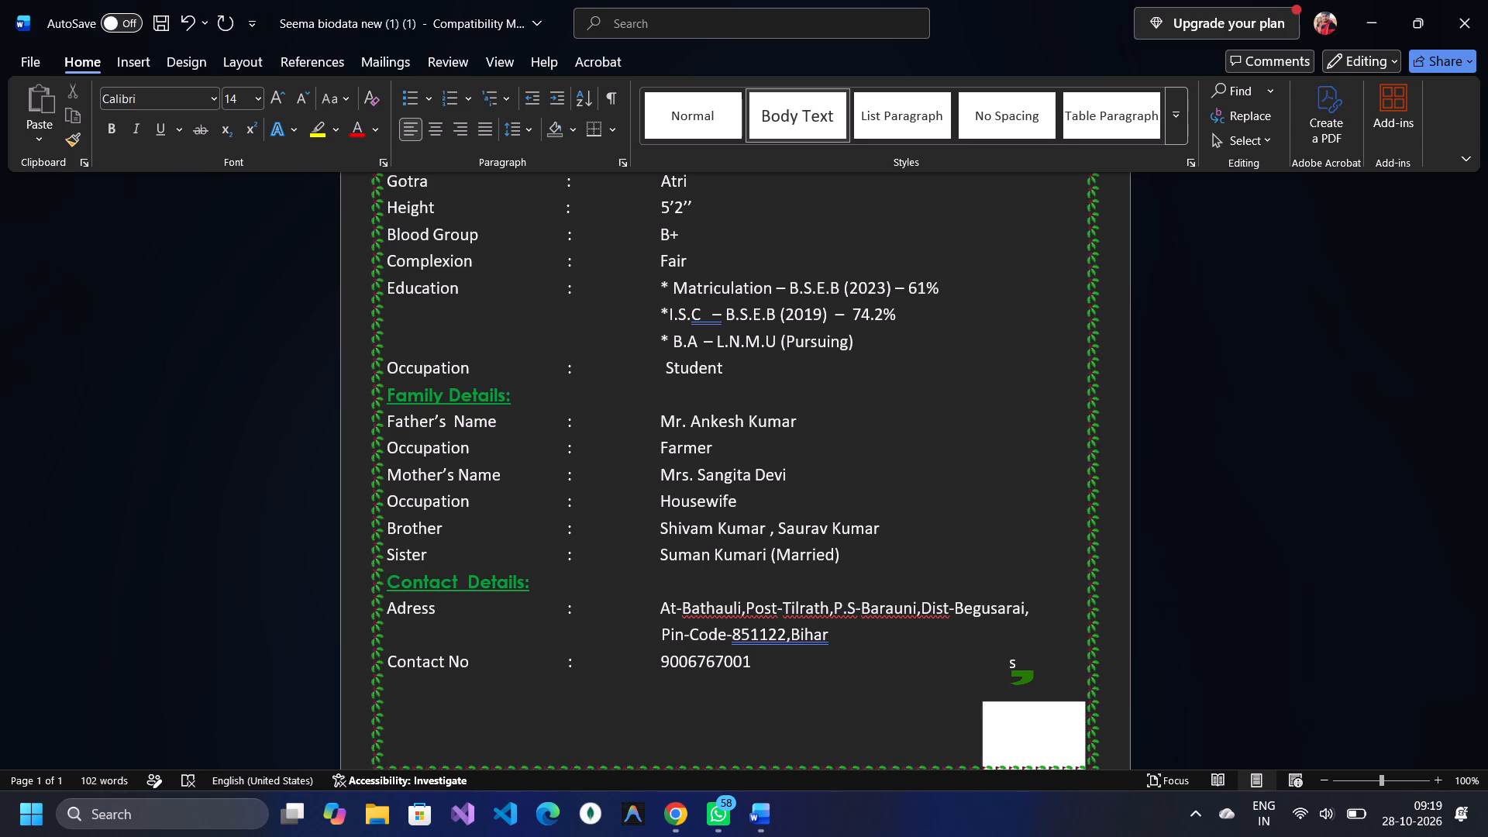
double_click(804, 529)
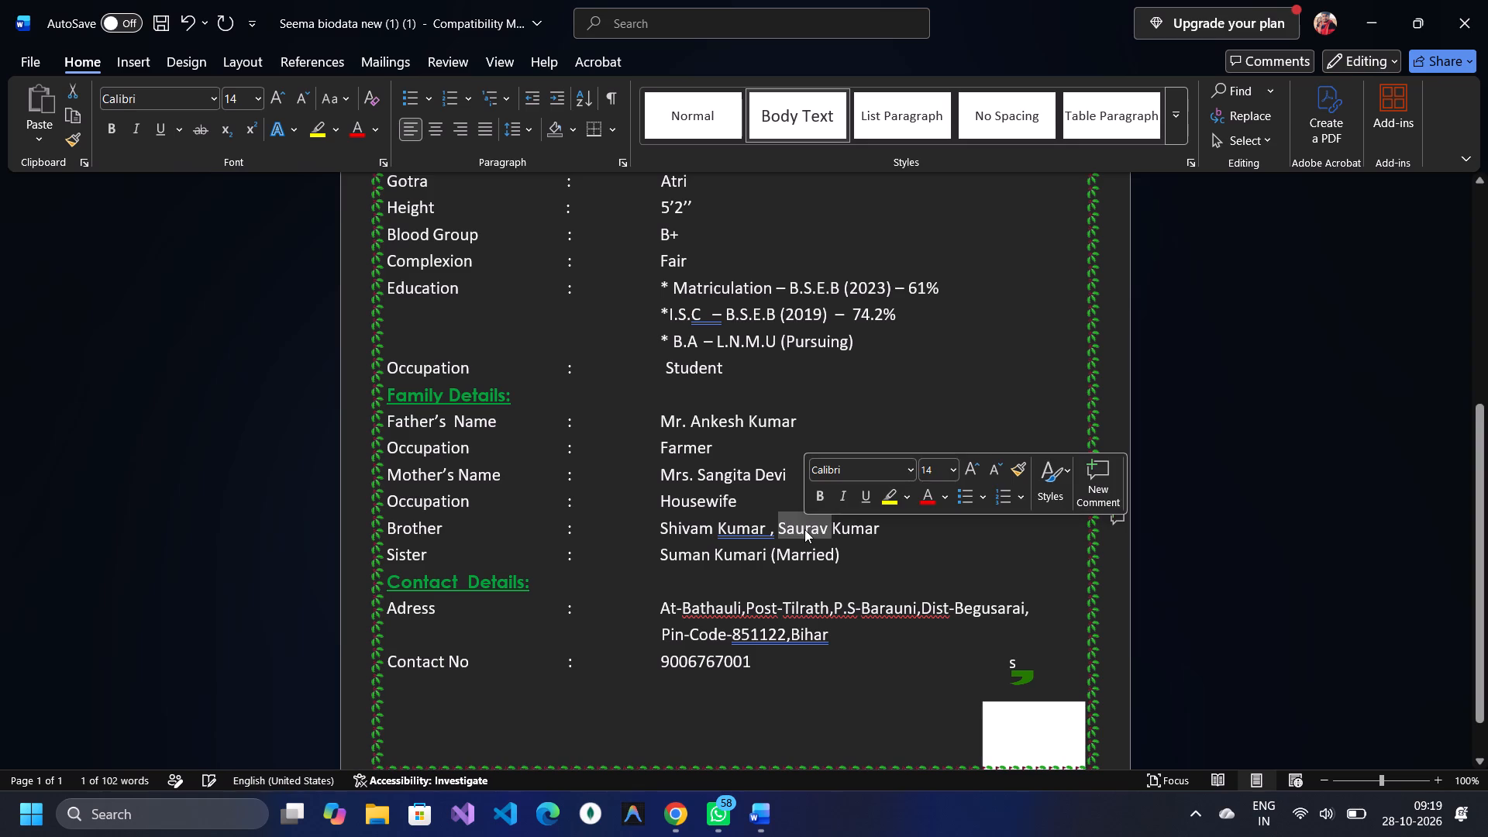
text(Aman)
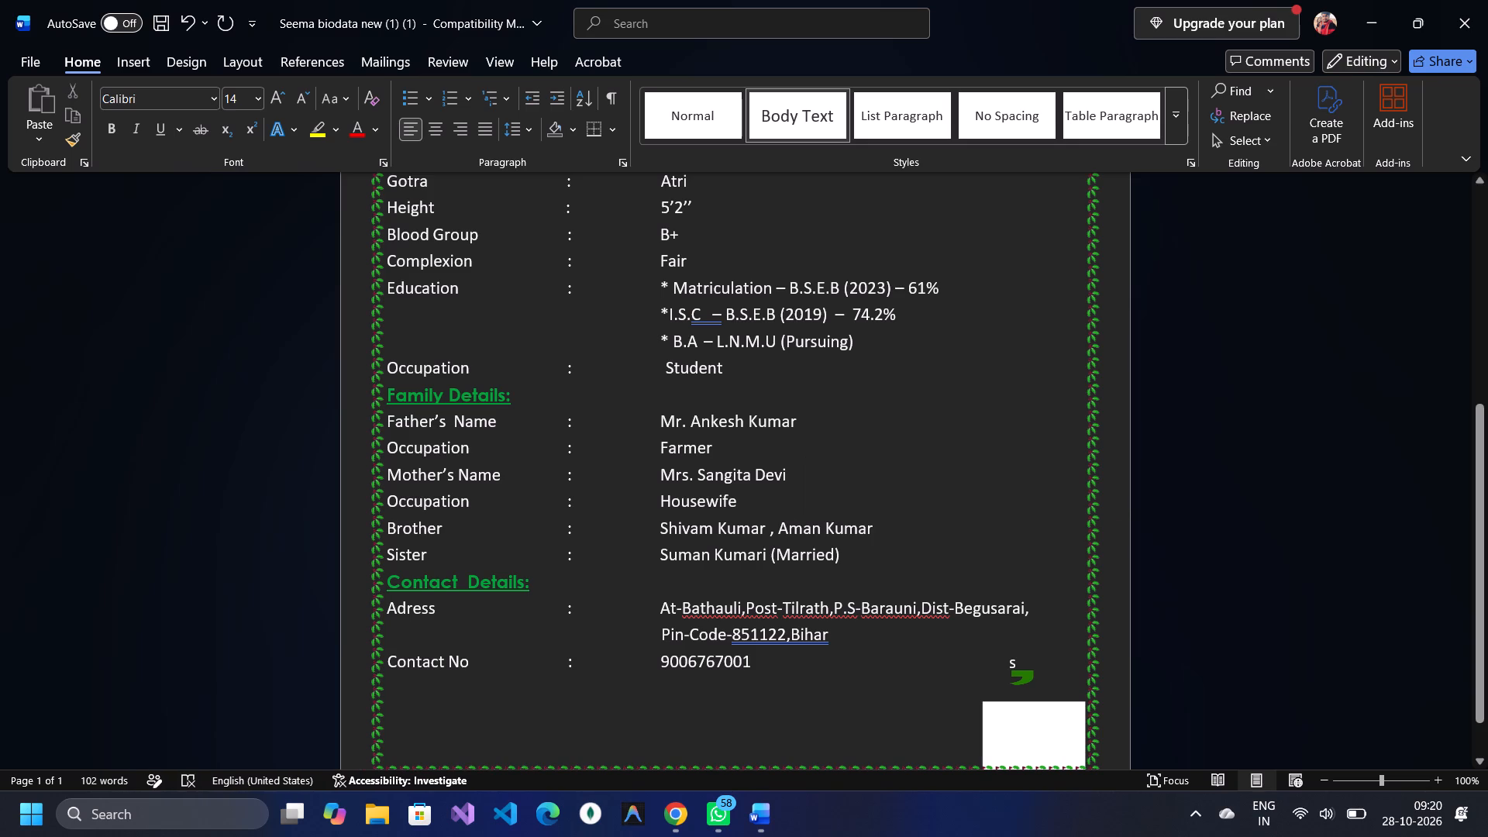
Change the first name in the Sister row to Jayanti and remove the (Married) note.
double_click(688, 557)
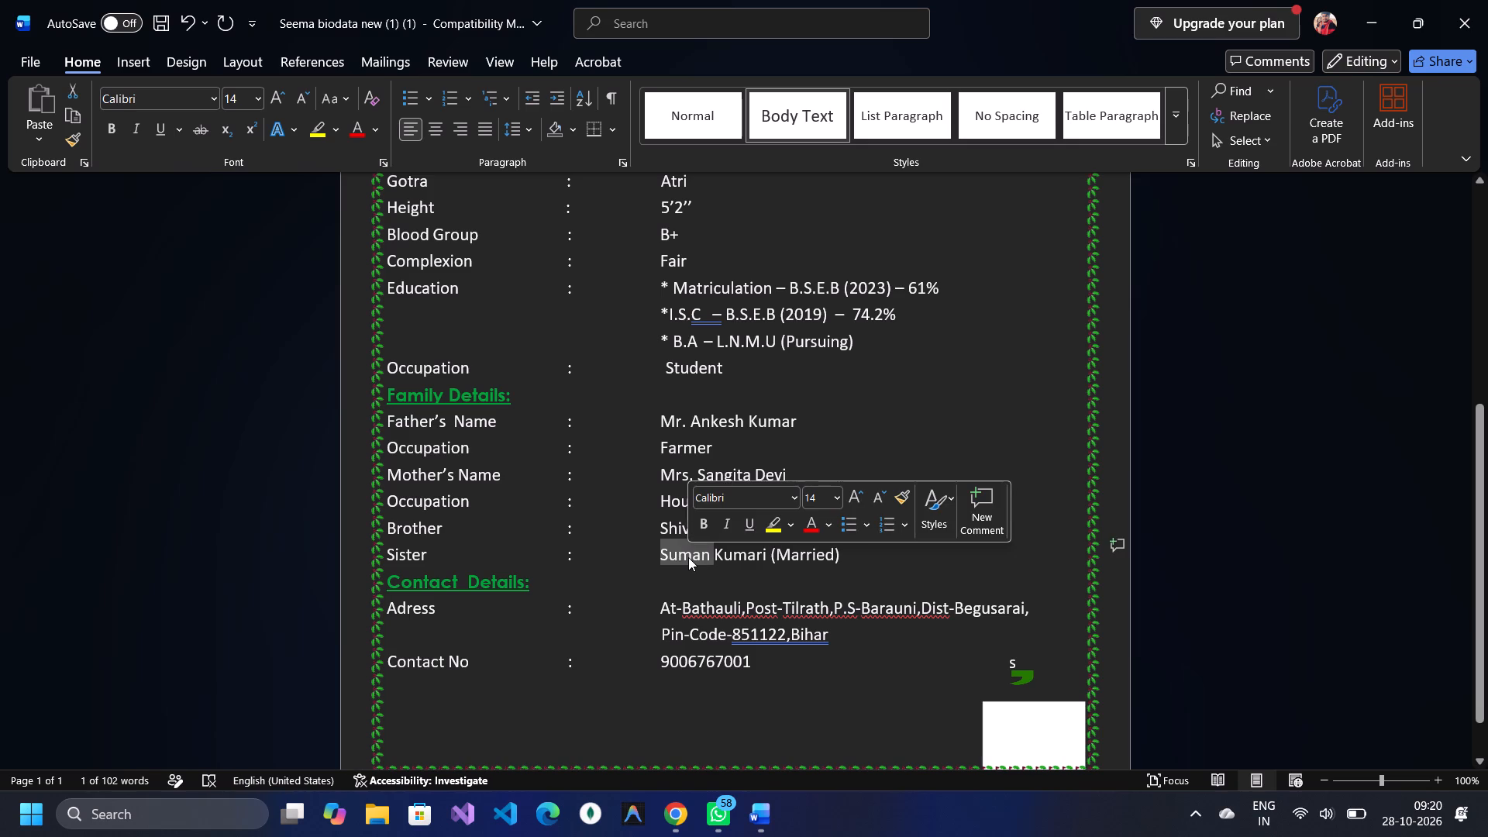
text(Jyanti)
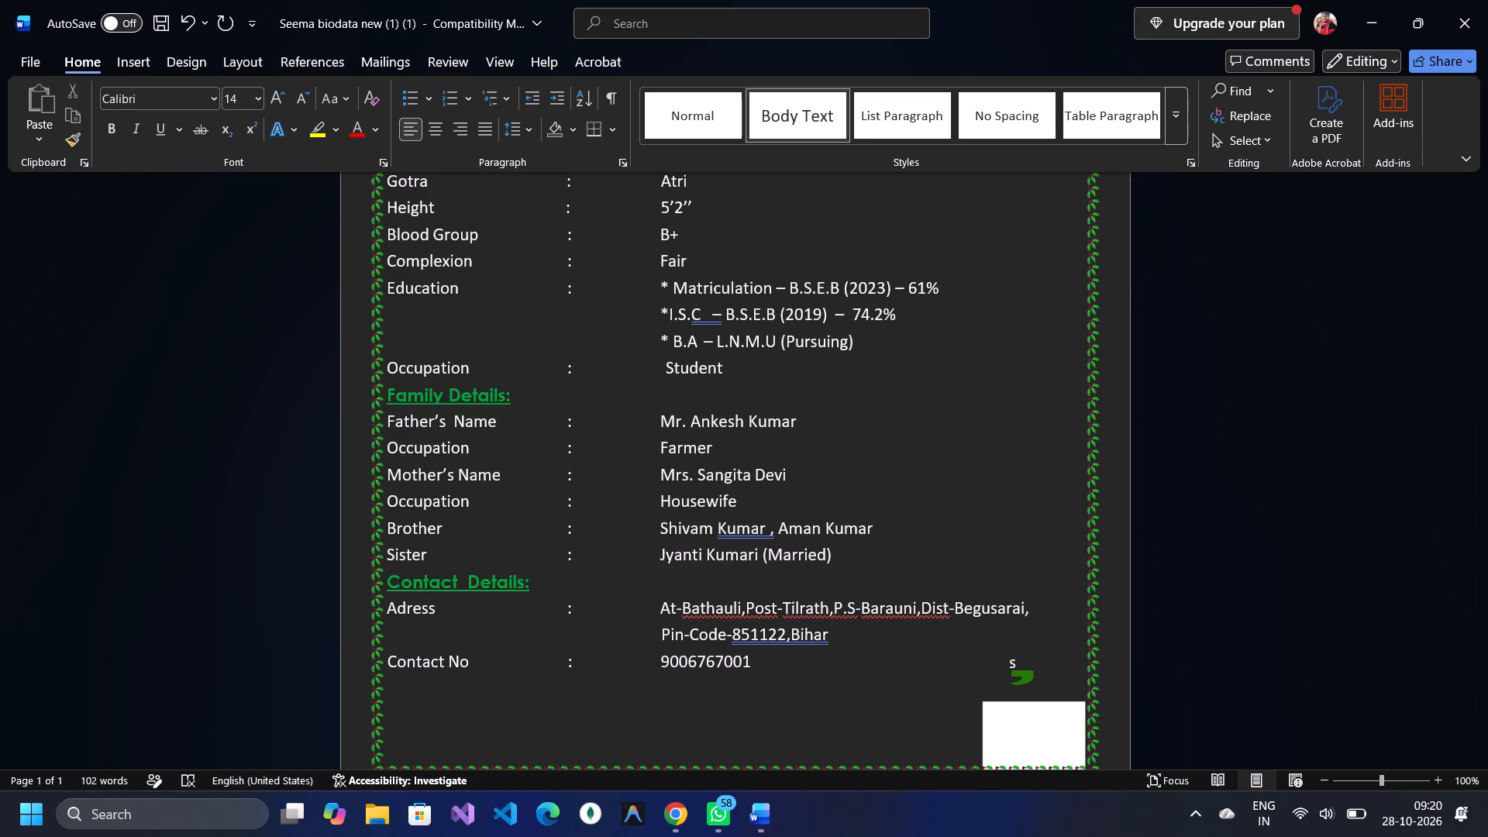
click(830, 558)
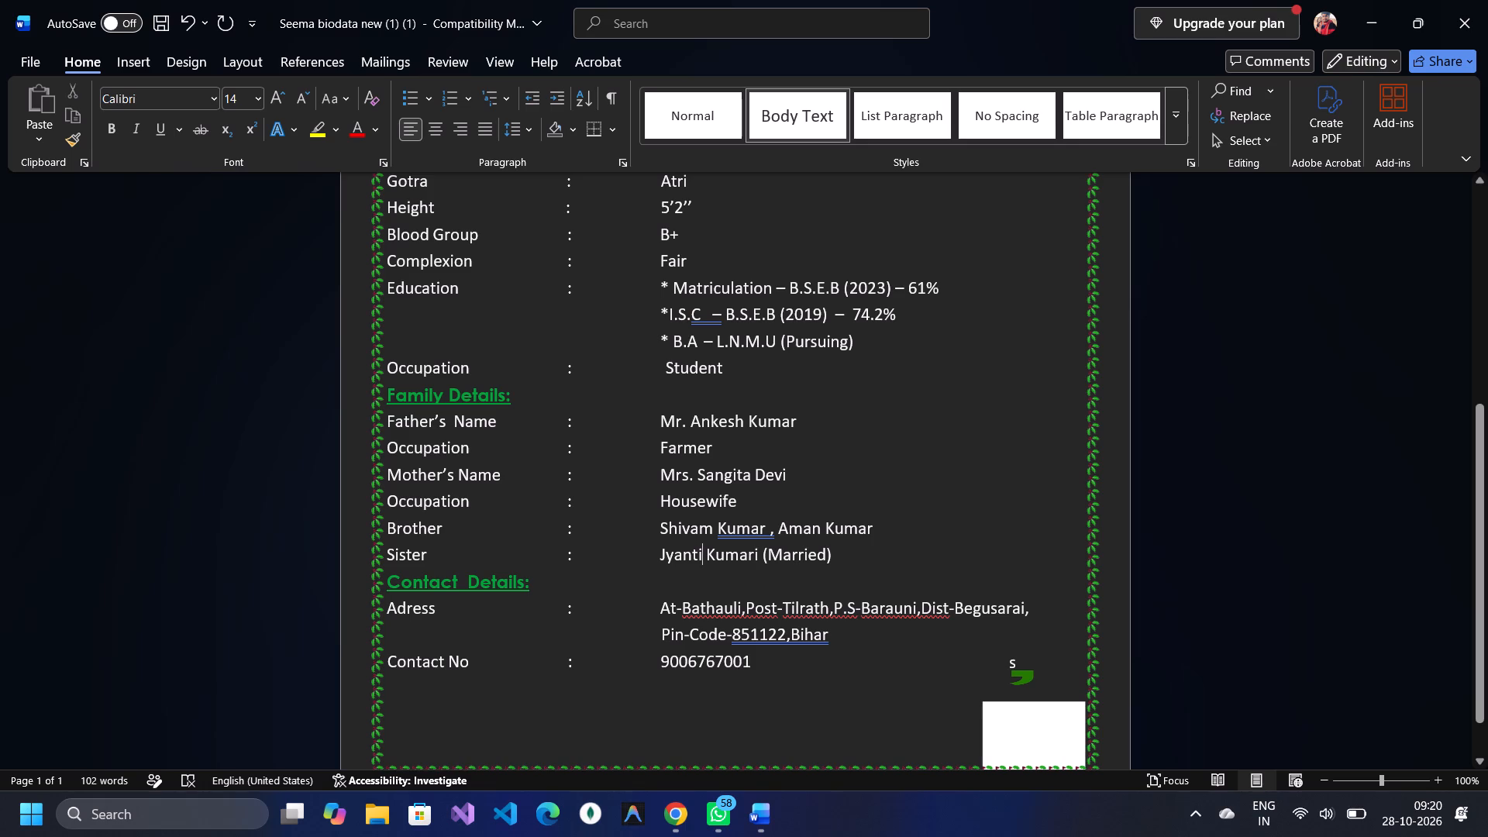
key(BackSpace)
key(BackSpace)
key(BackSpace)
key(BackSpace)
key(BackSpace)
key(BackSpace)
key(BackSpace)
key(BackSpace)
key(BackSpace)
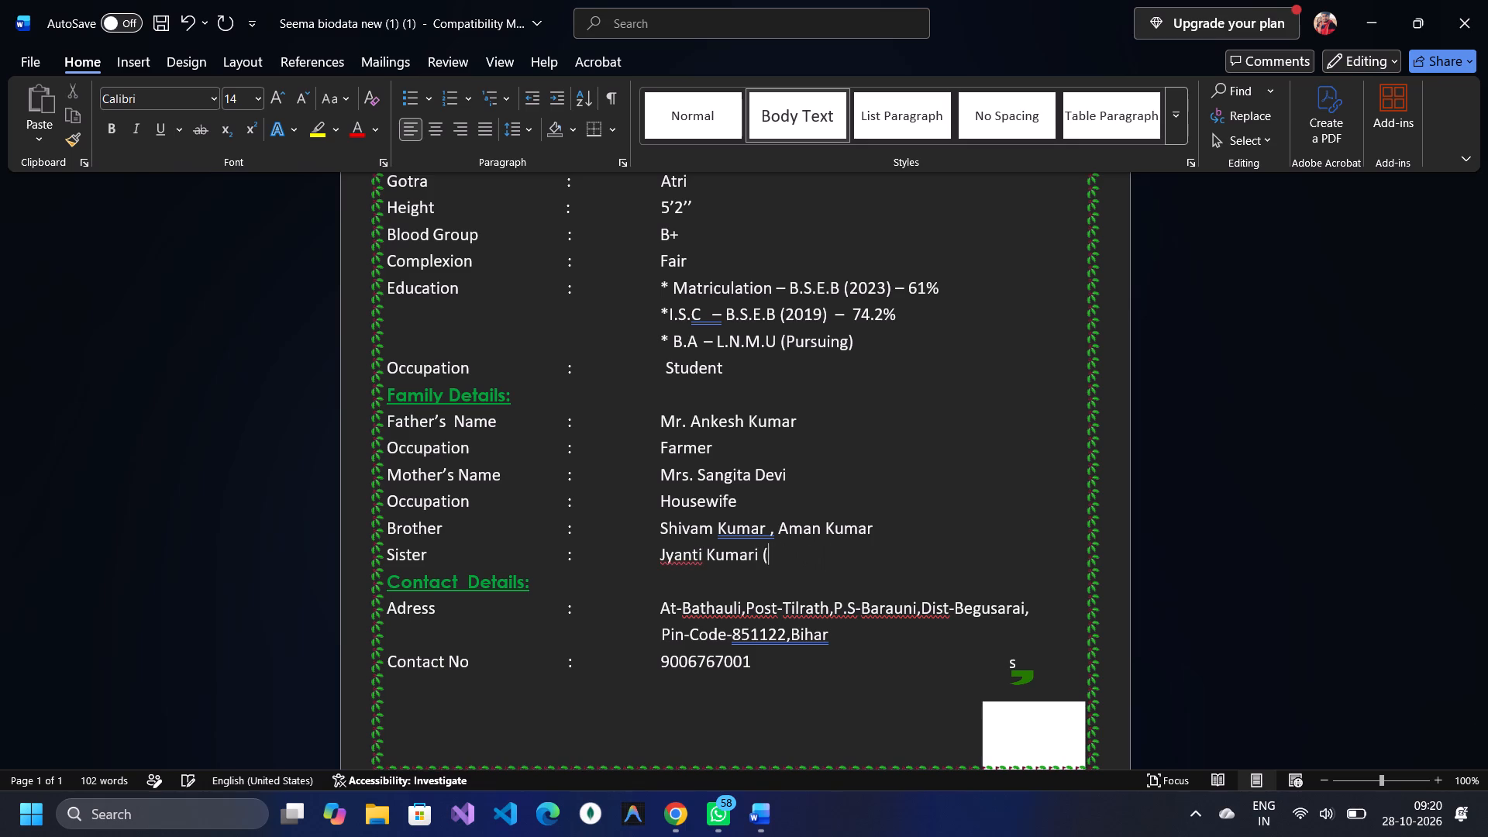
key(BackSpace)
click(666, 557)
key(a)
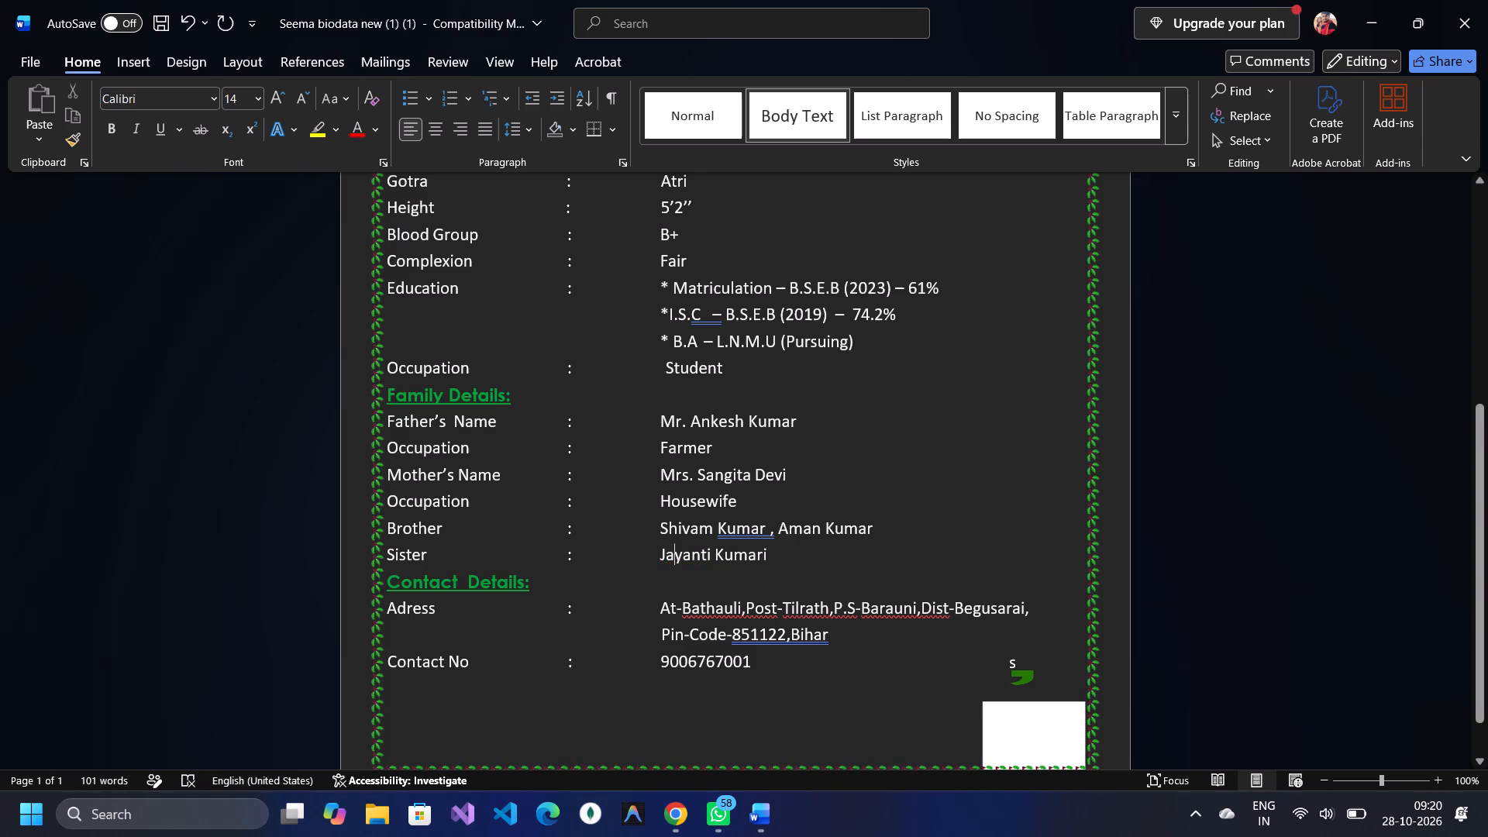
Replace the phone number in the Contact No row under Contact Details with the new contact number.
scroll(808, 584, down, 1)
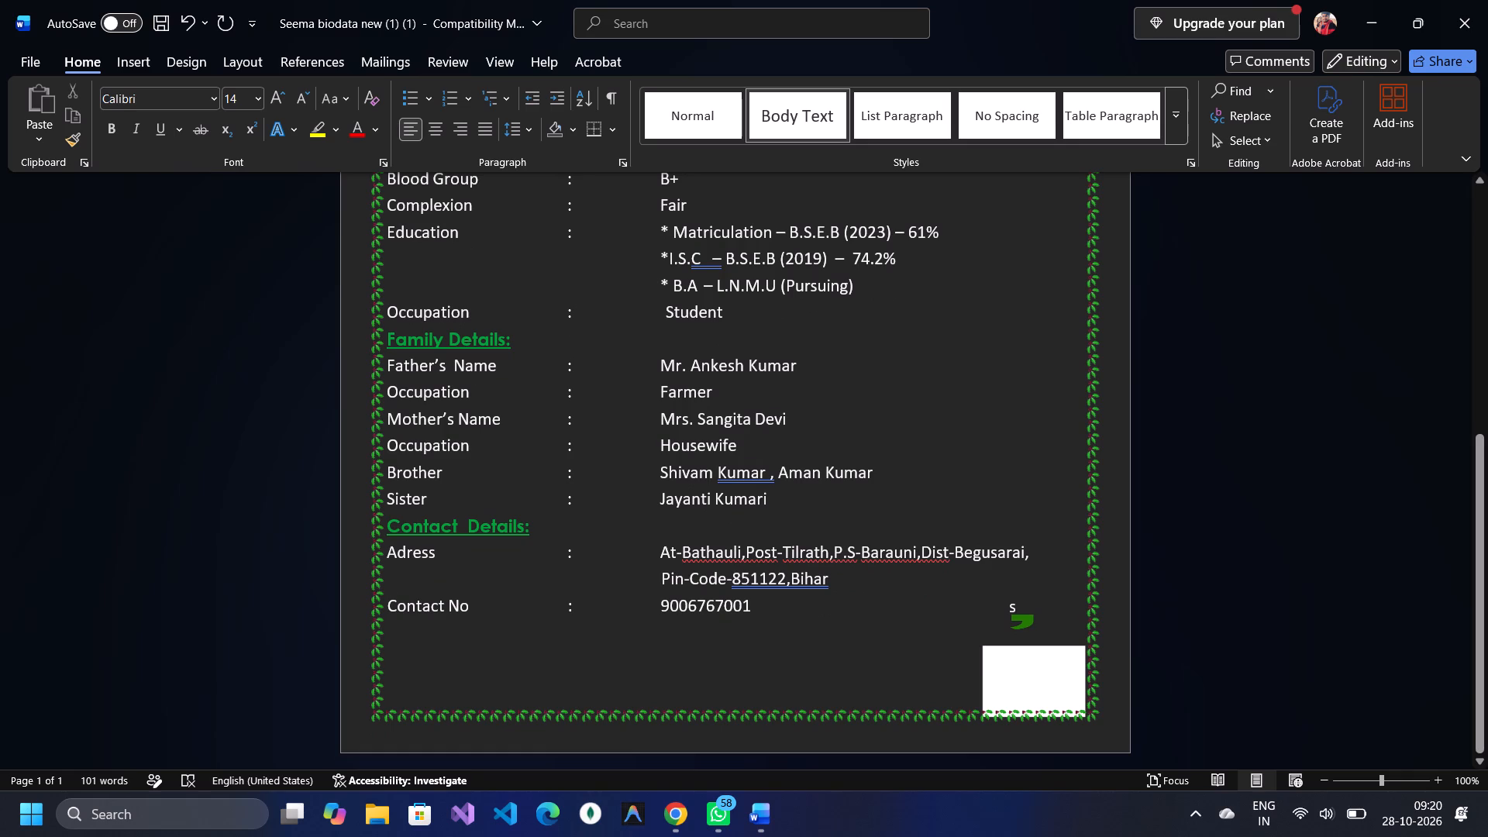
scroll(759, 476, down, 1)
click(759, 605)
key(BackSpace)
key(BackSpace)
key(BackSpace)
key(BackSpace)
key(BackSpace)
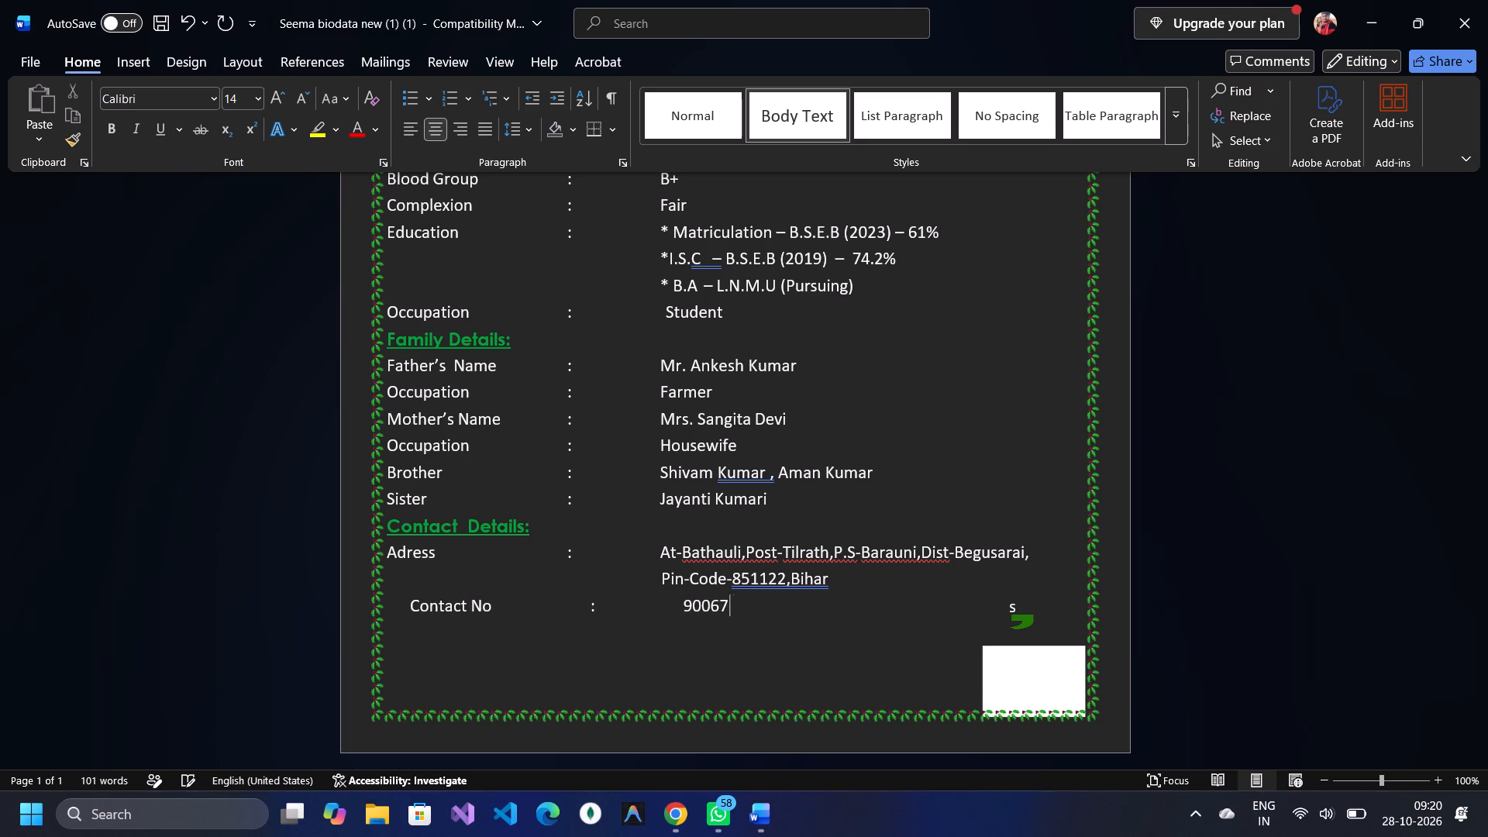
key(BackSpace)
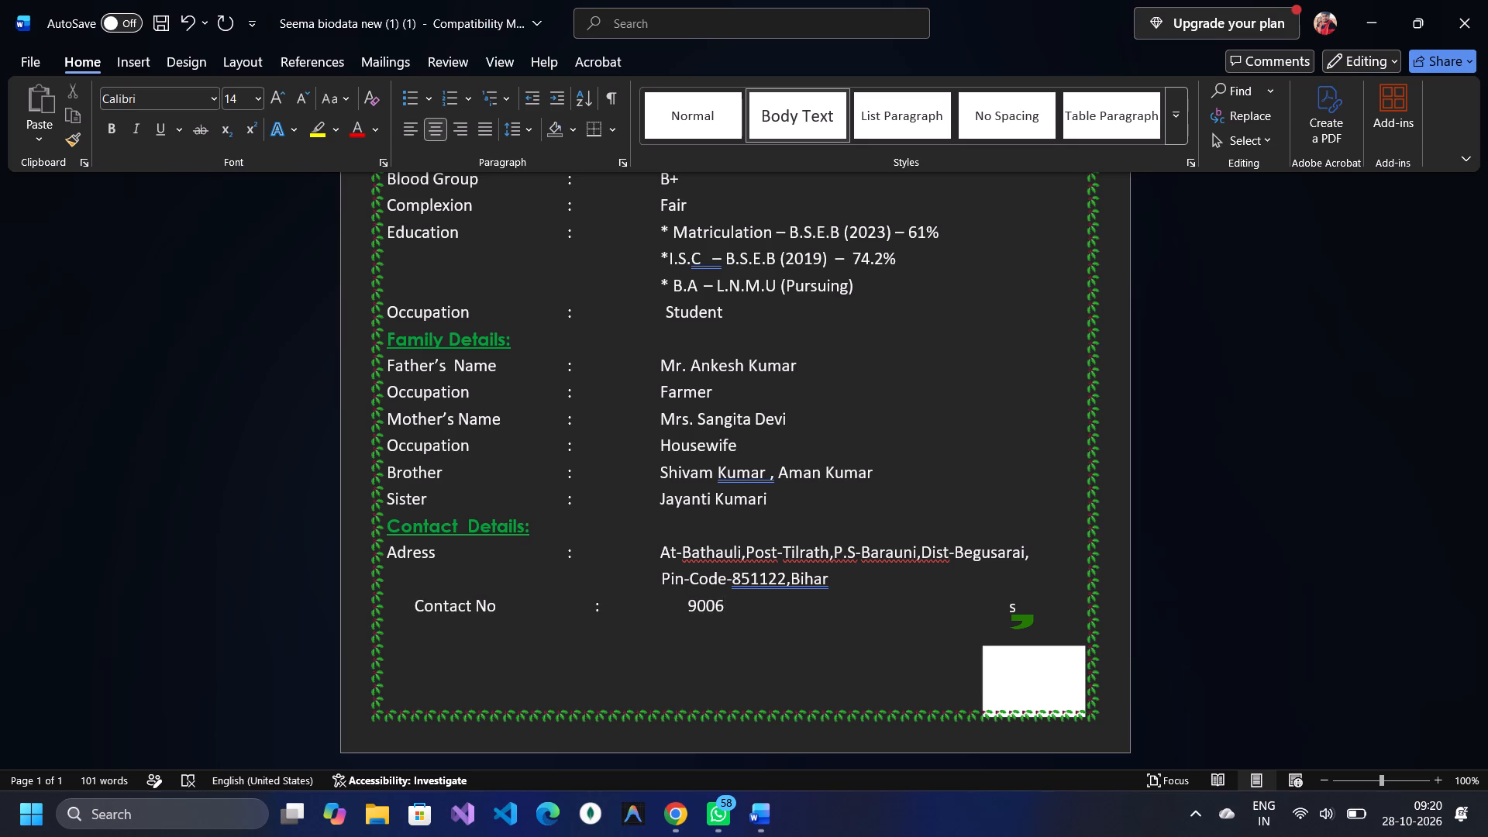
key(BackSpace)
key(BackSpace)
key(BackSpace)
key(BackSpace)
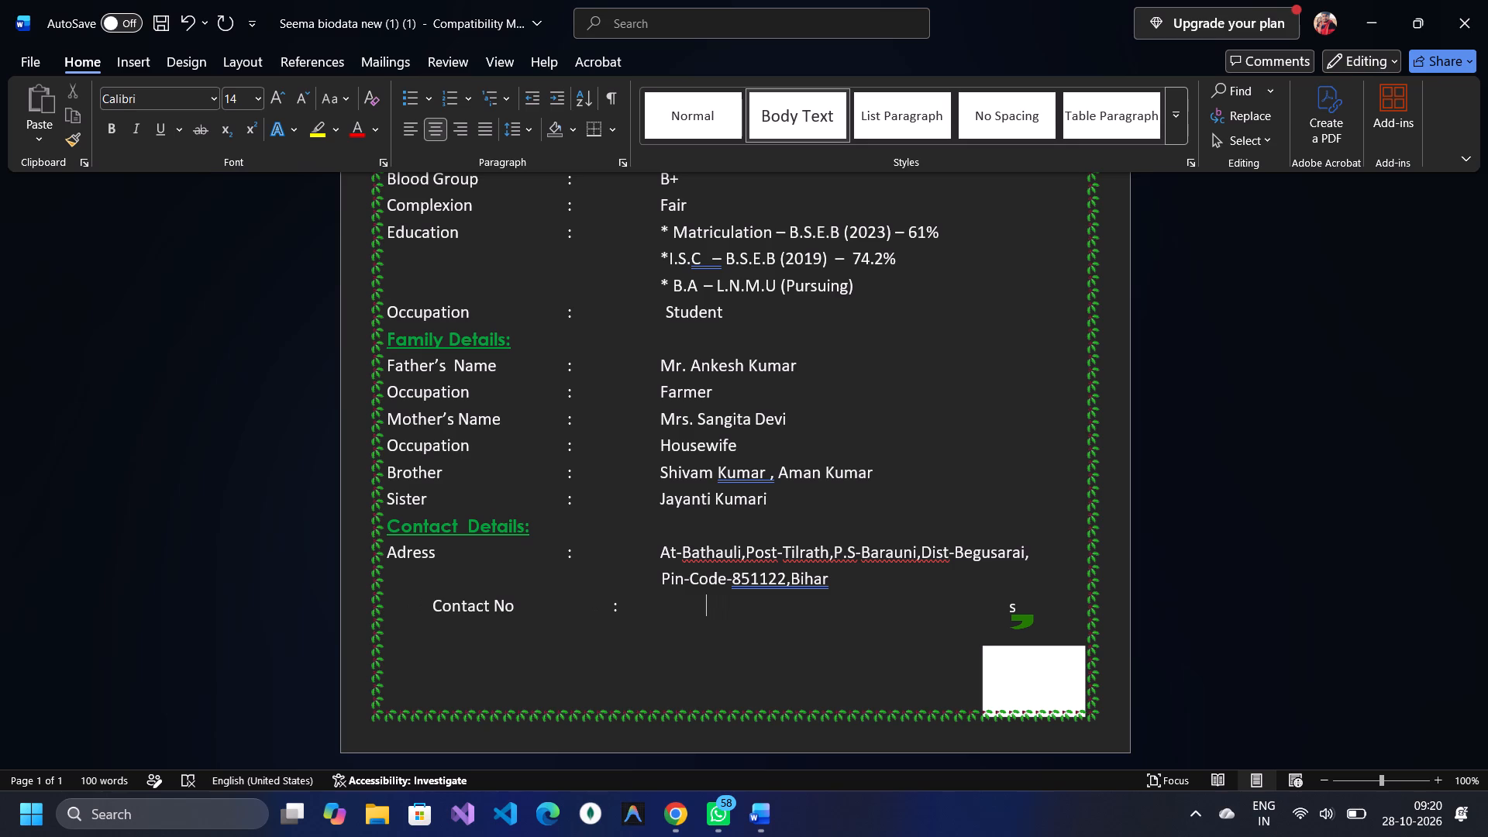
text(97)
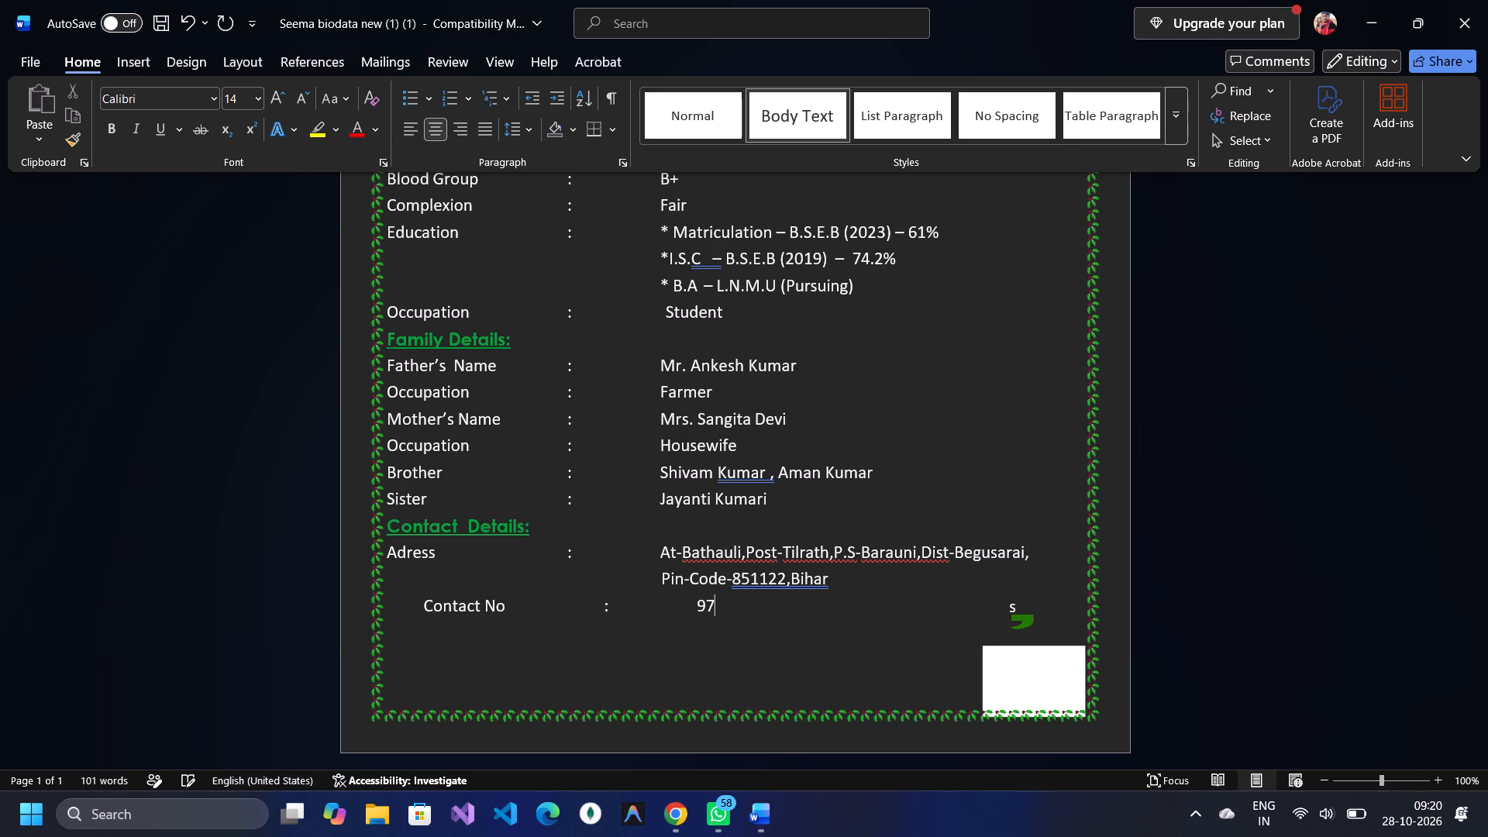
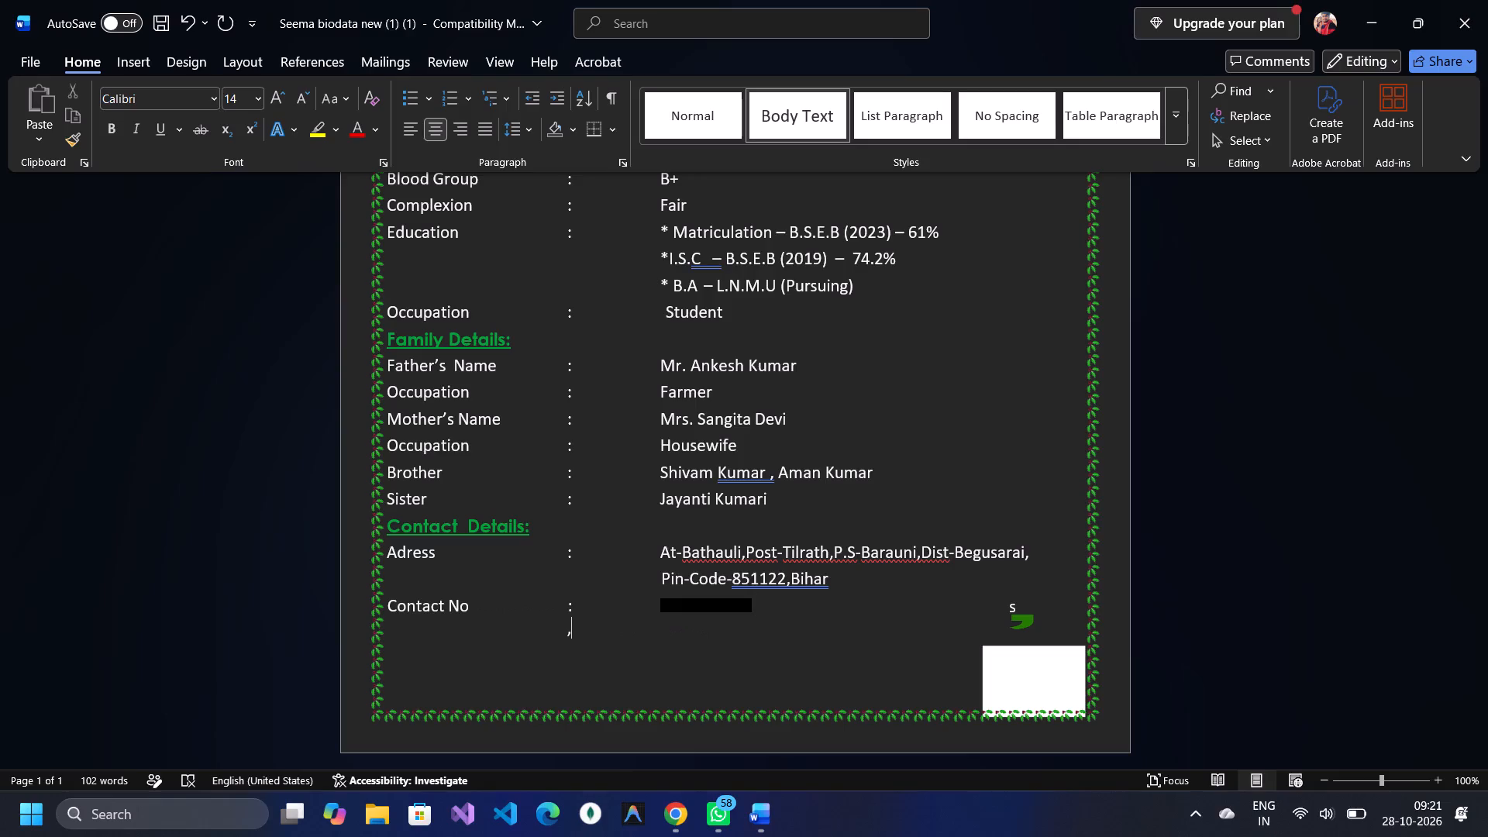
Remove the stray comma after the phone number in the Contact No row and re-enter the number's last digit.
key(Left)
key(BackSpace)
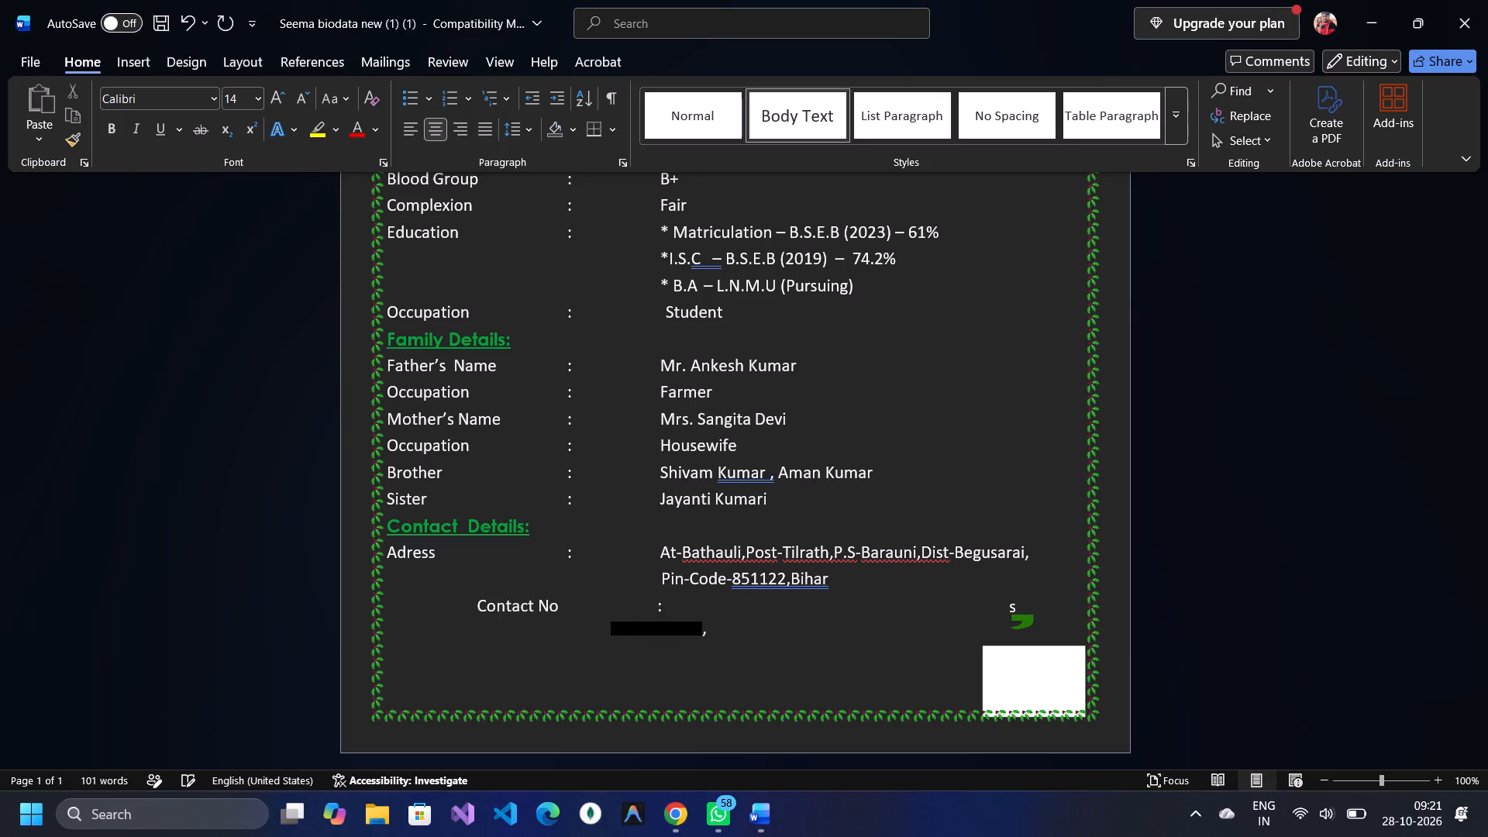
key(BackSpace)
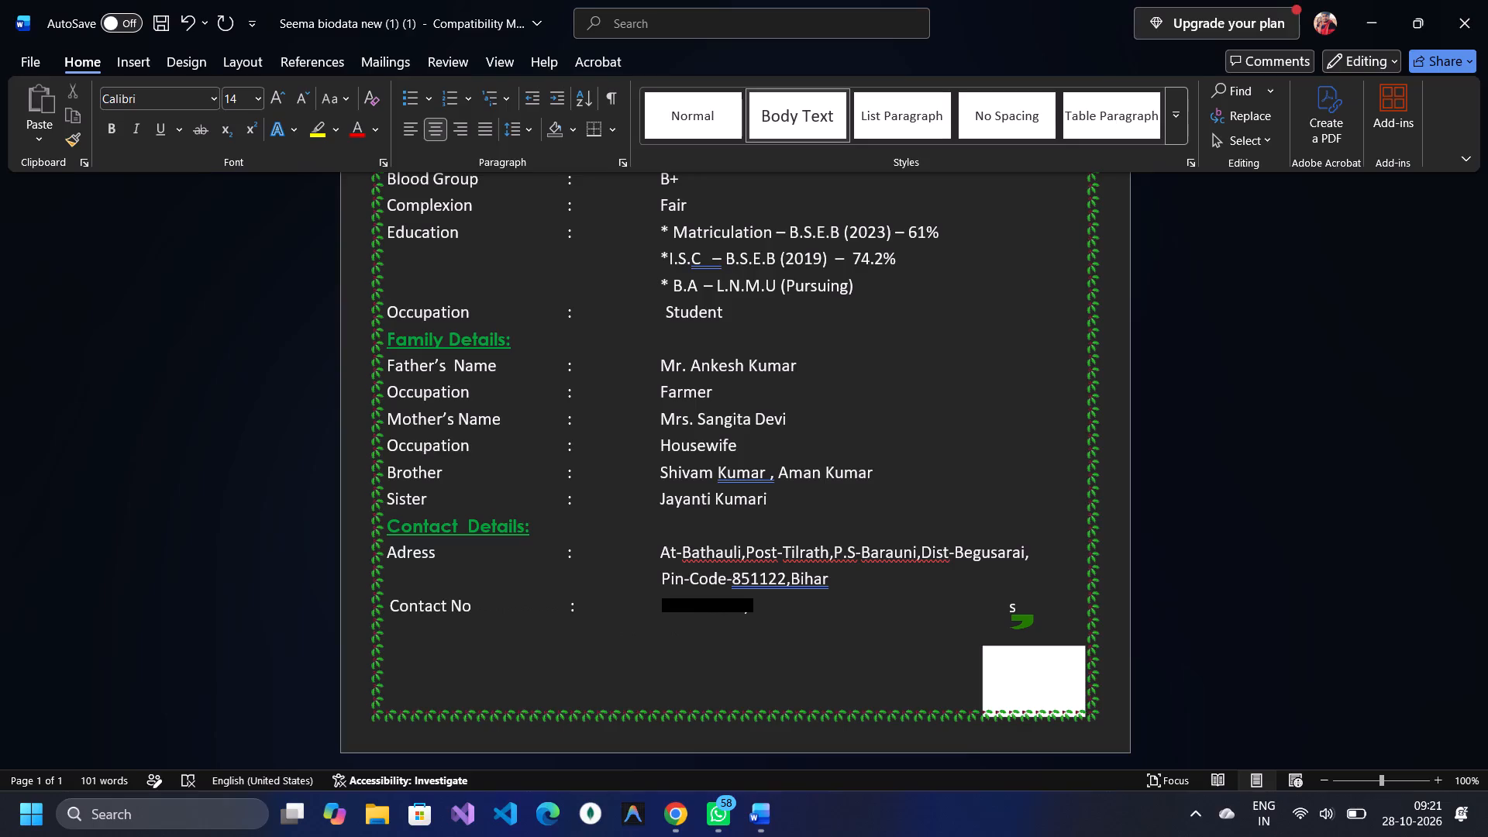
key(Delete)
key(2)
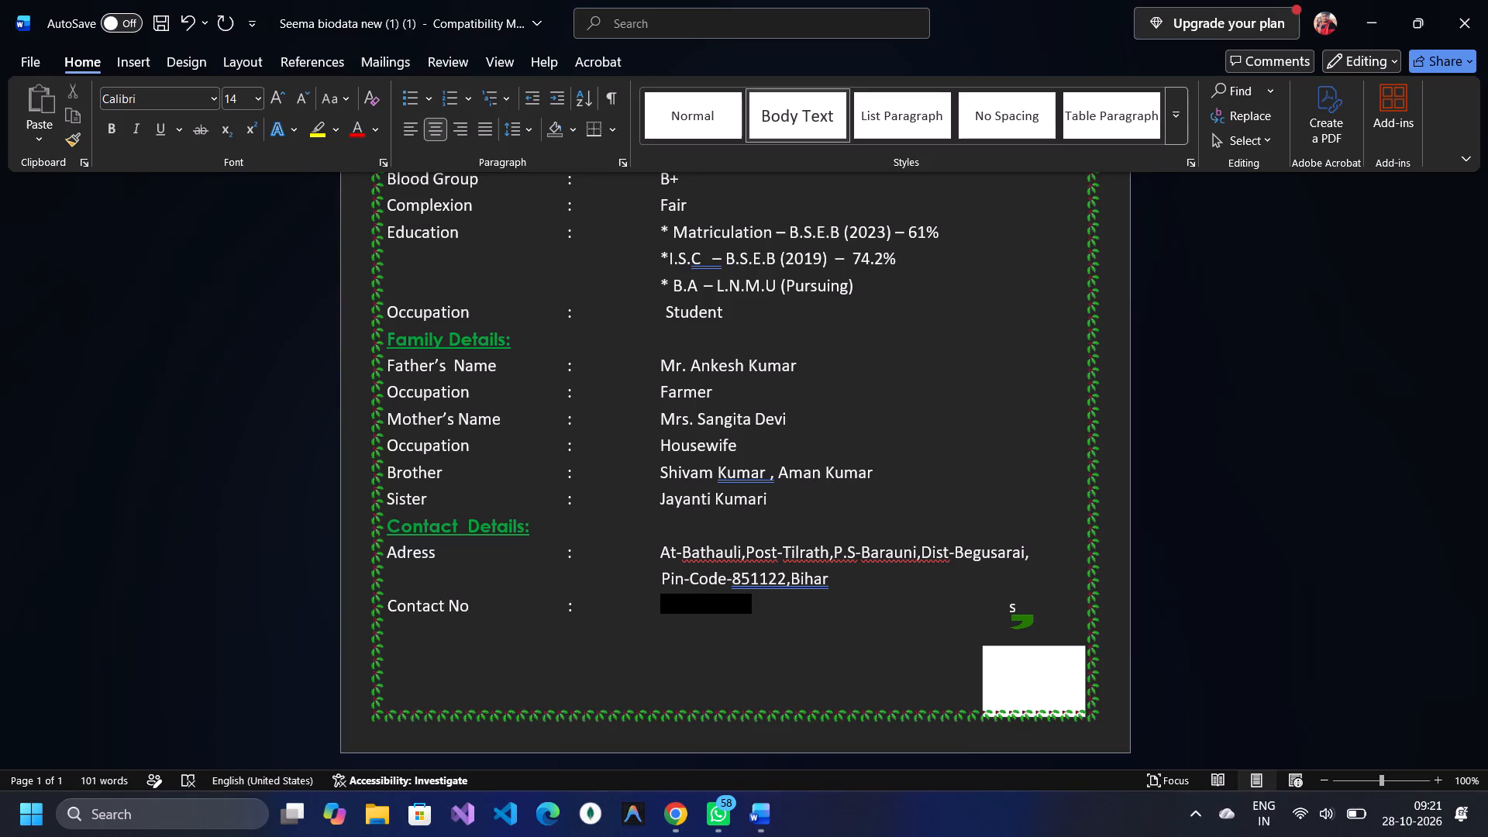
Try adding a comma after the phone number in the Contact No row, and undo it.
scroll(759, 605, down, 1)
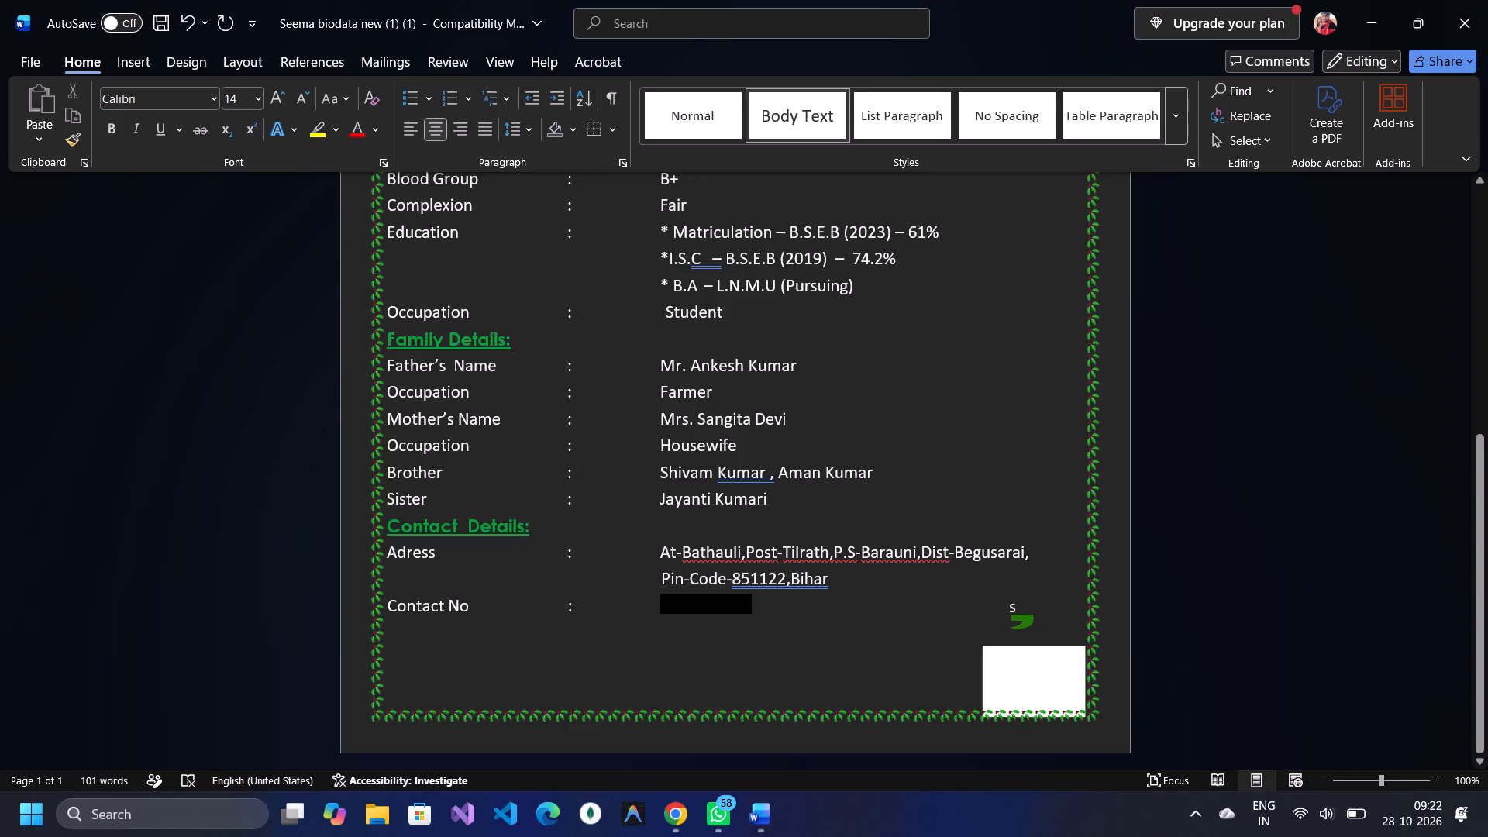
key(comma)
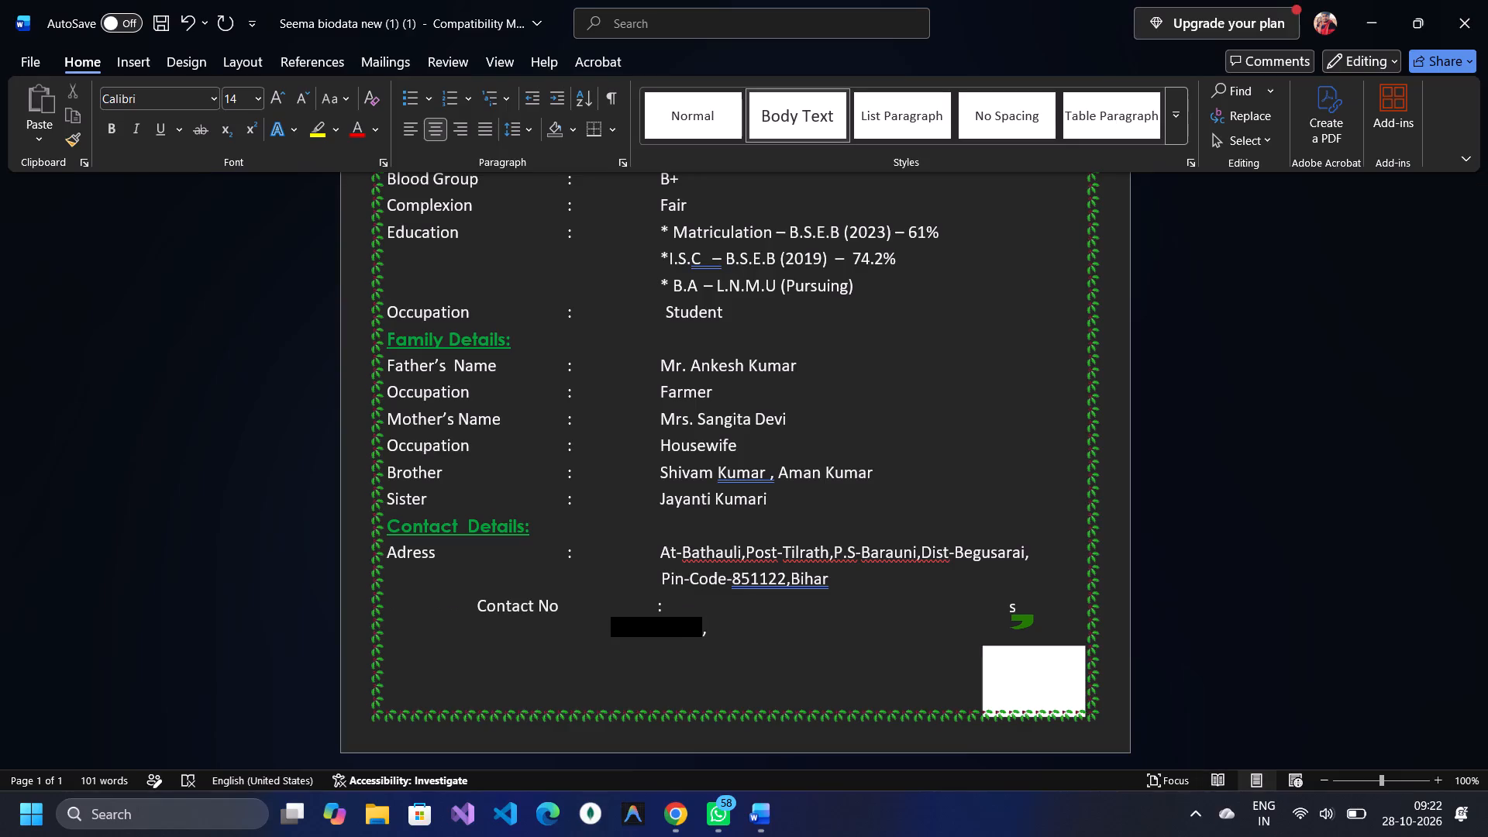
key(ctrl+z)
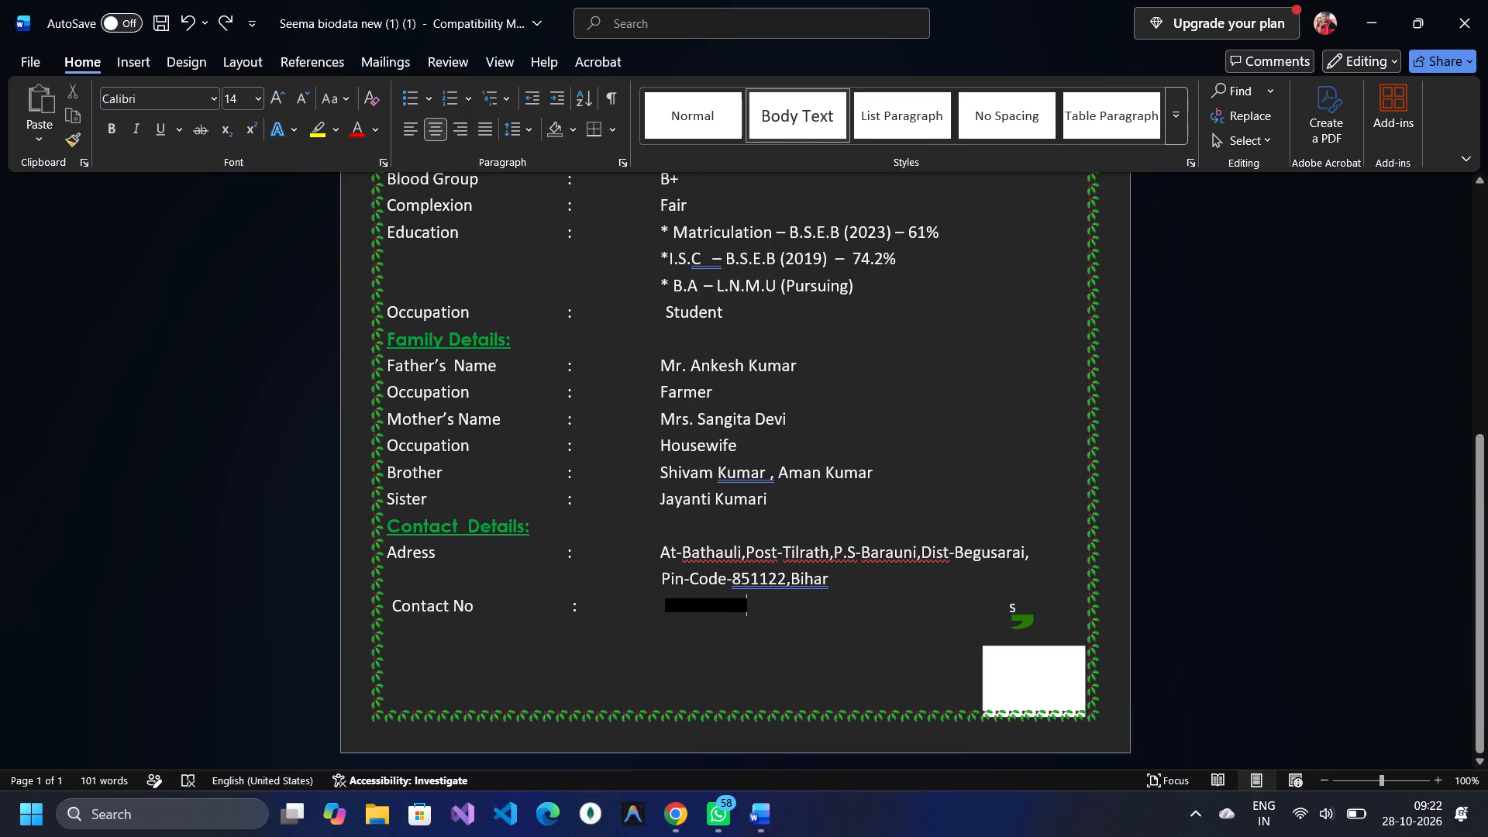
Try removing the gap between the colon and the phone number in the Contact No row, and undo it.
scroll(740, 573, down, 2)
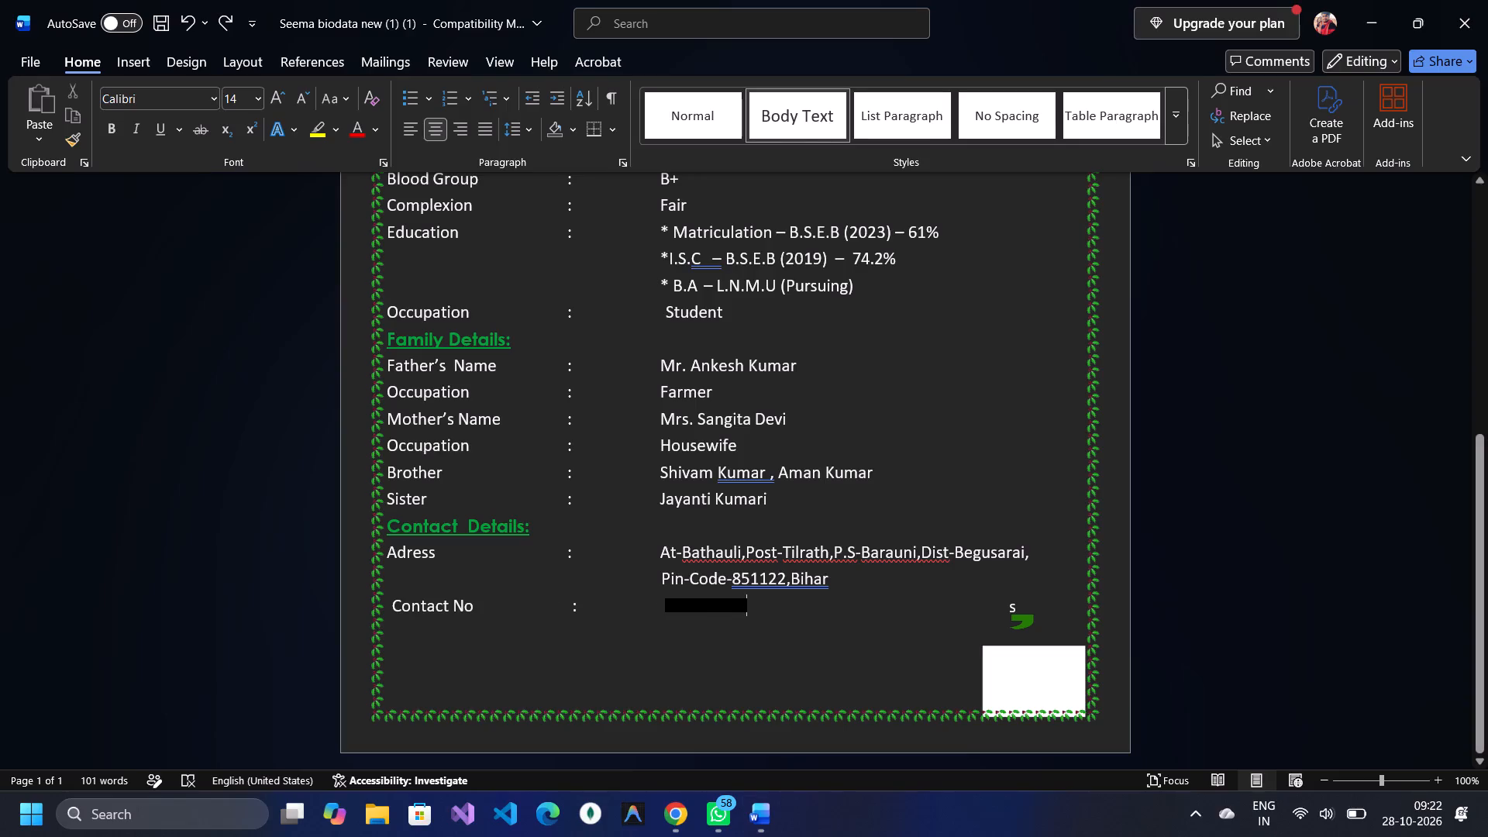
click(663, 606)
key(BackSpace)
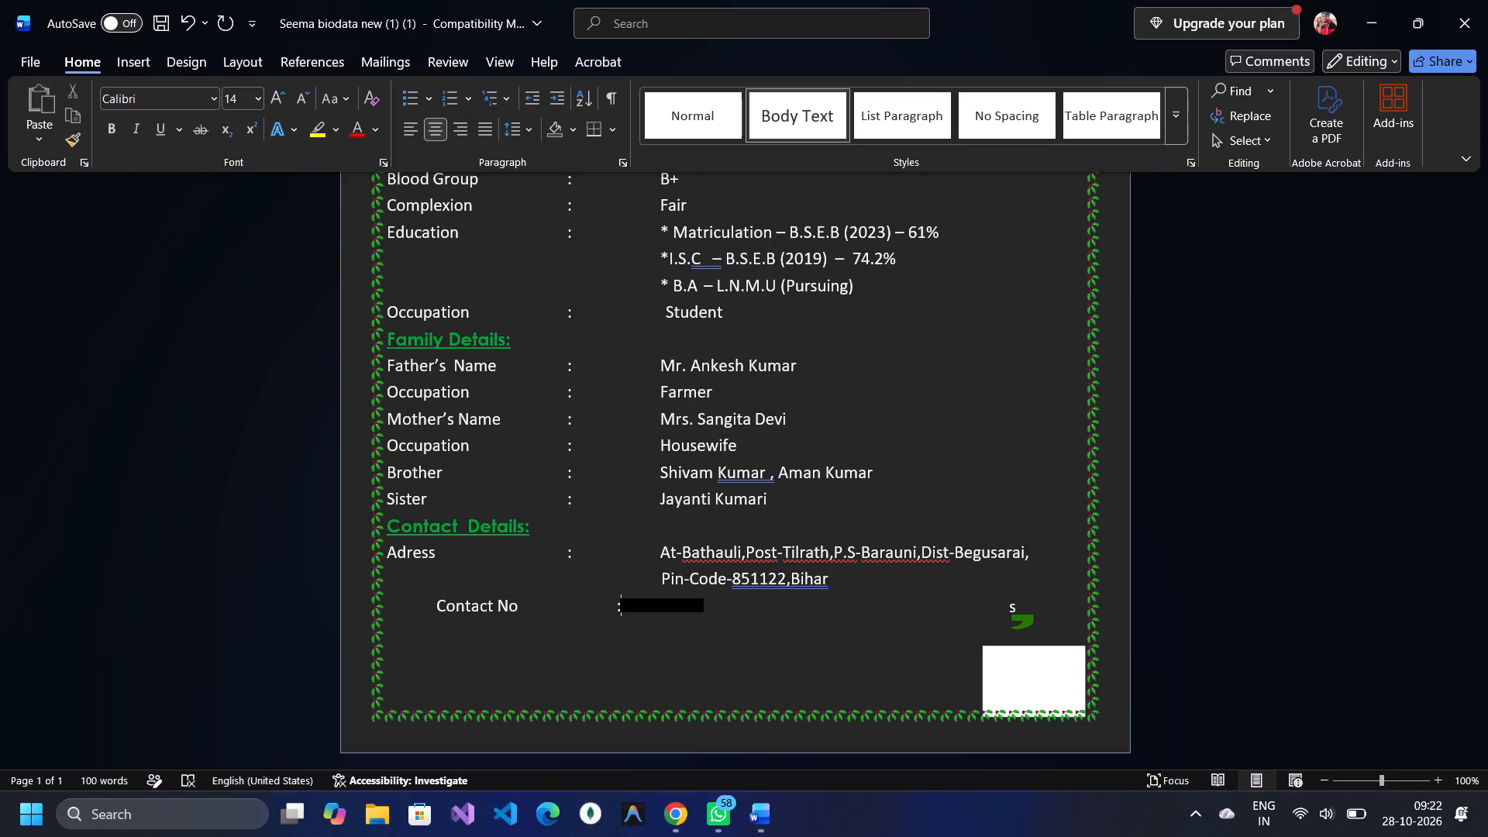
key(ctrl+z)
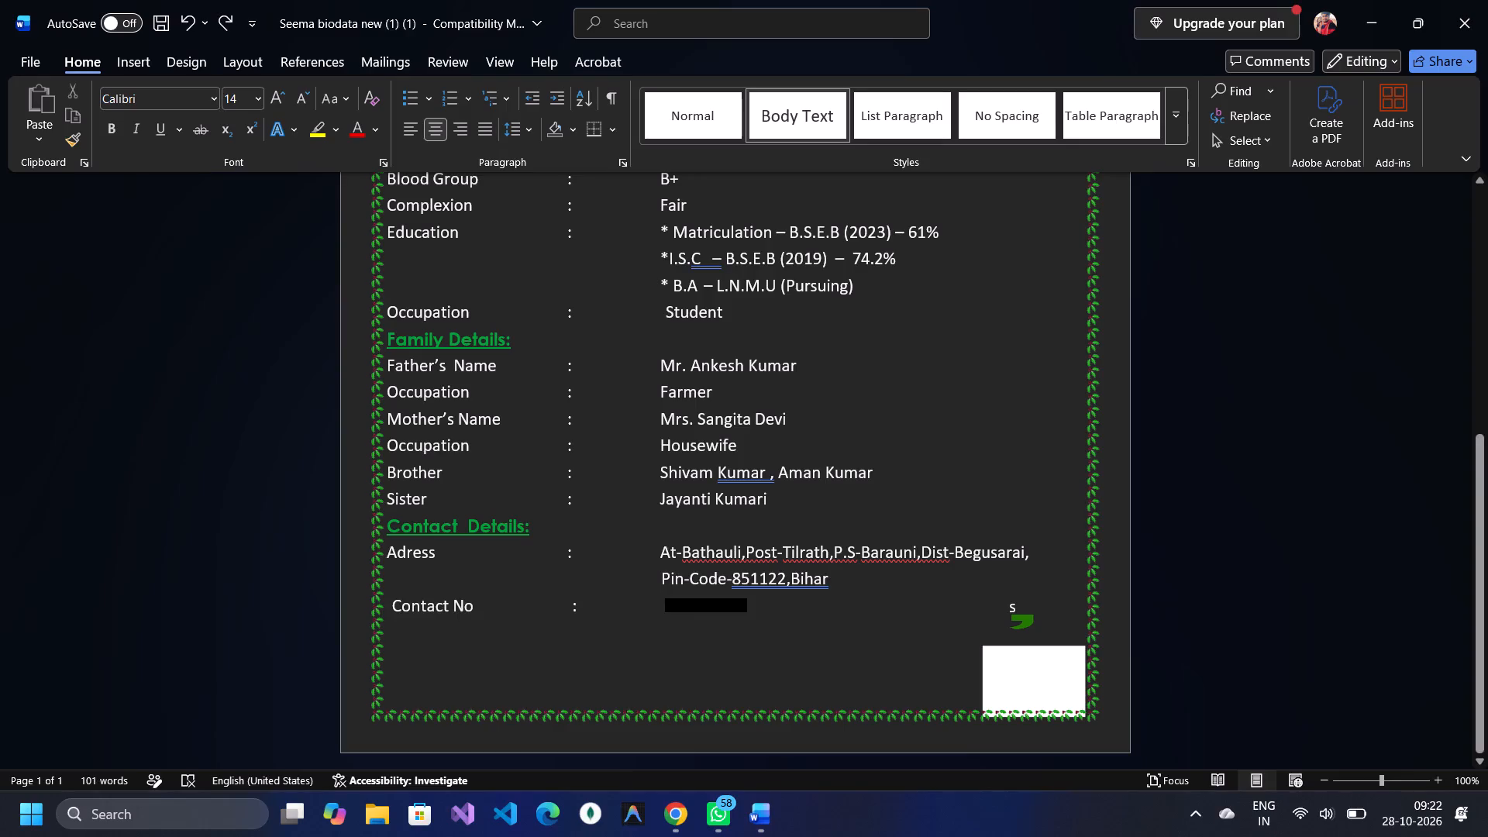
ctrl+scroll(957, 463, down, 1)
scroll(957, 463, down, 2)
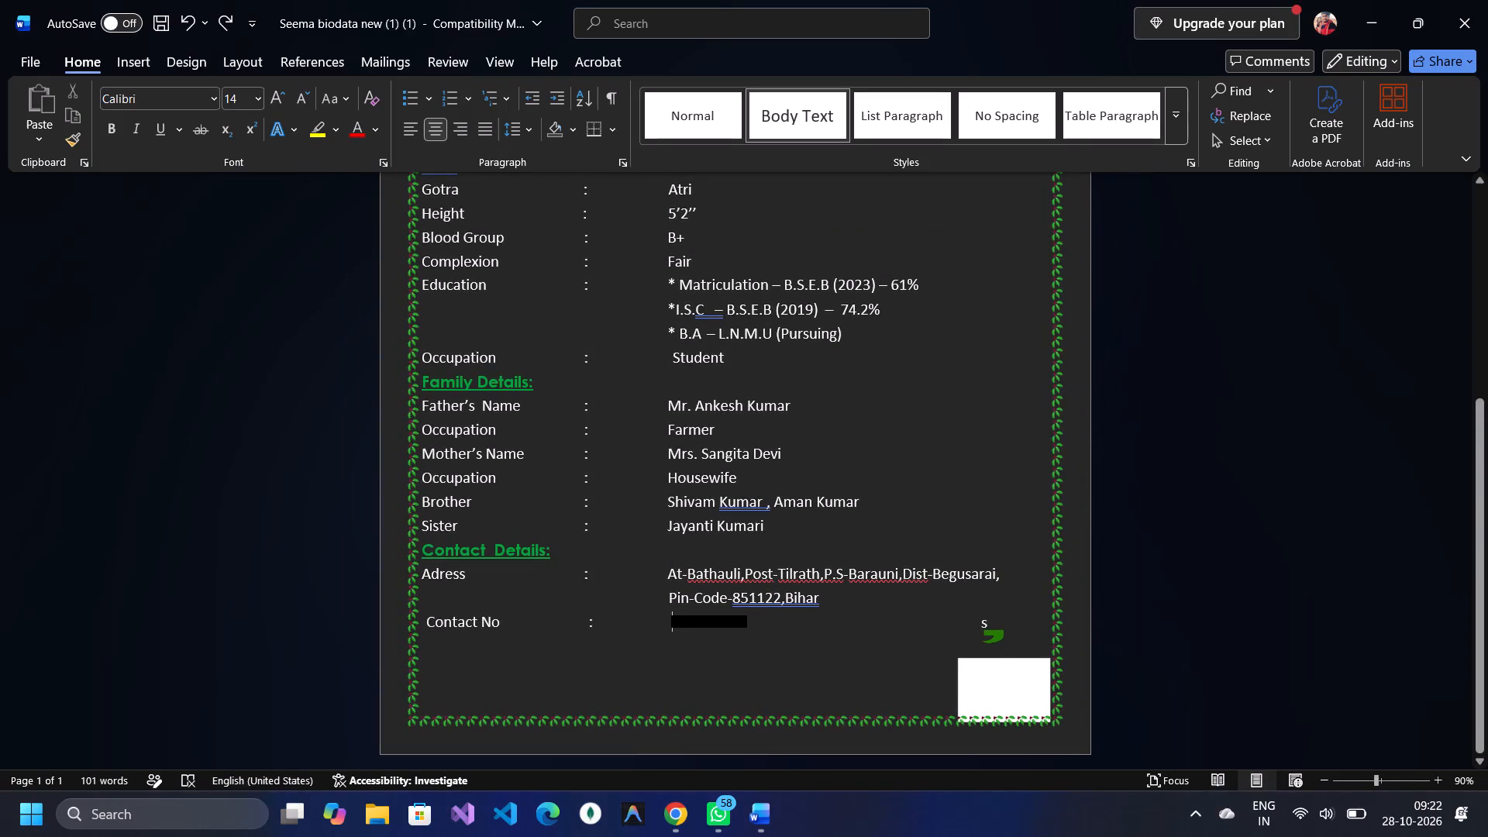
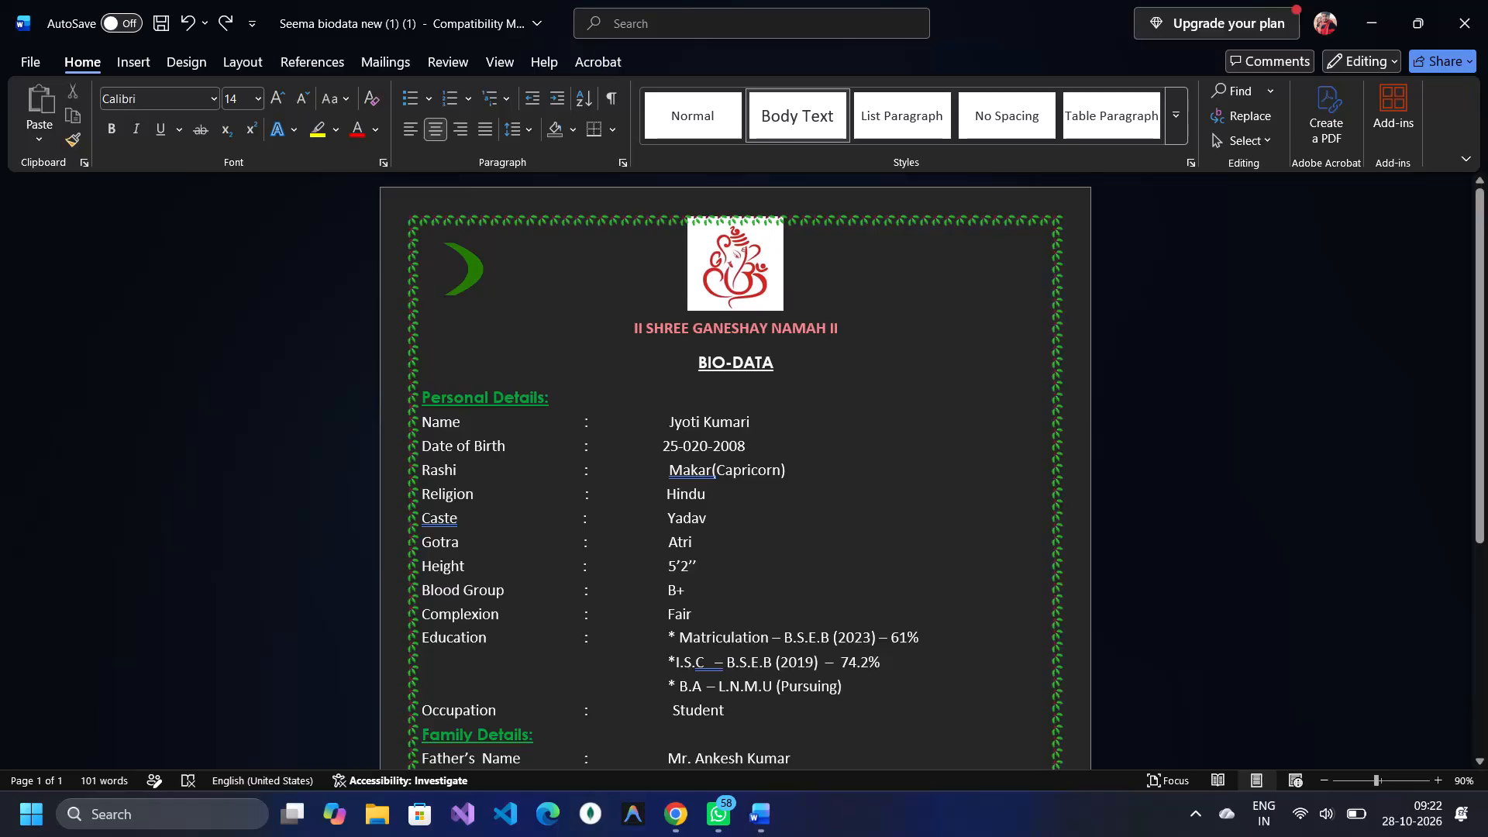
Review the whole biodata page, from the title through the personal, education, family and contact details.
scroll(824, 536, down, 9)
scroll(824, 536, up, 5)
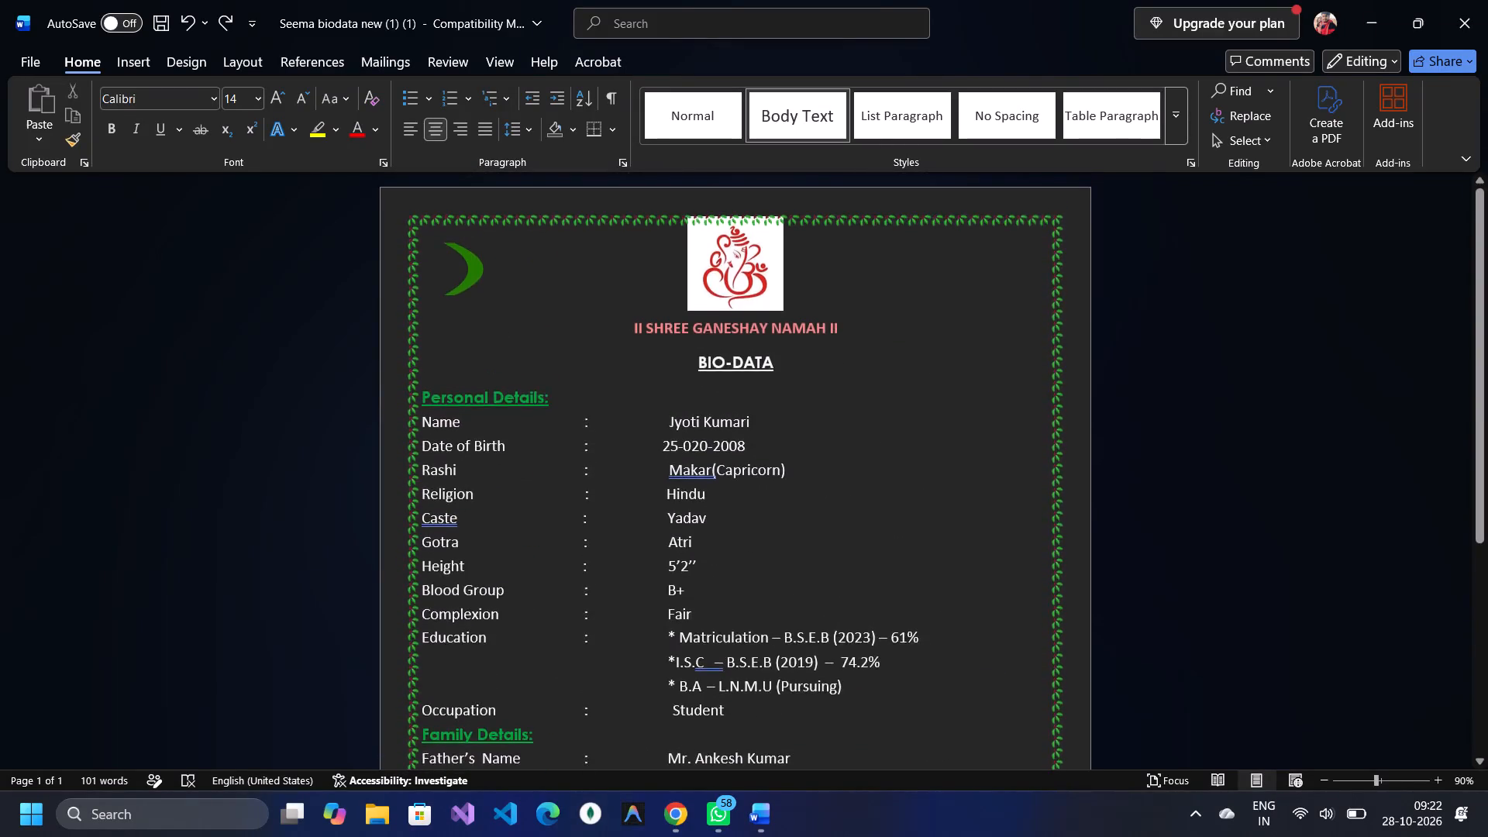
scroll(824, 536, down, 2)
ctrl+scroll(824, 536, up, 1)
scroll(824, 536, down, 5)
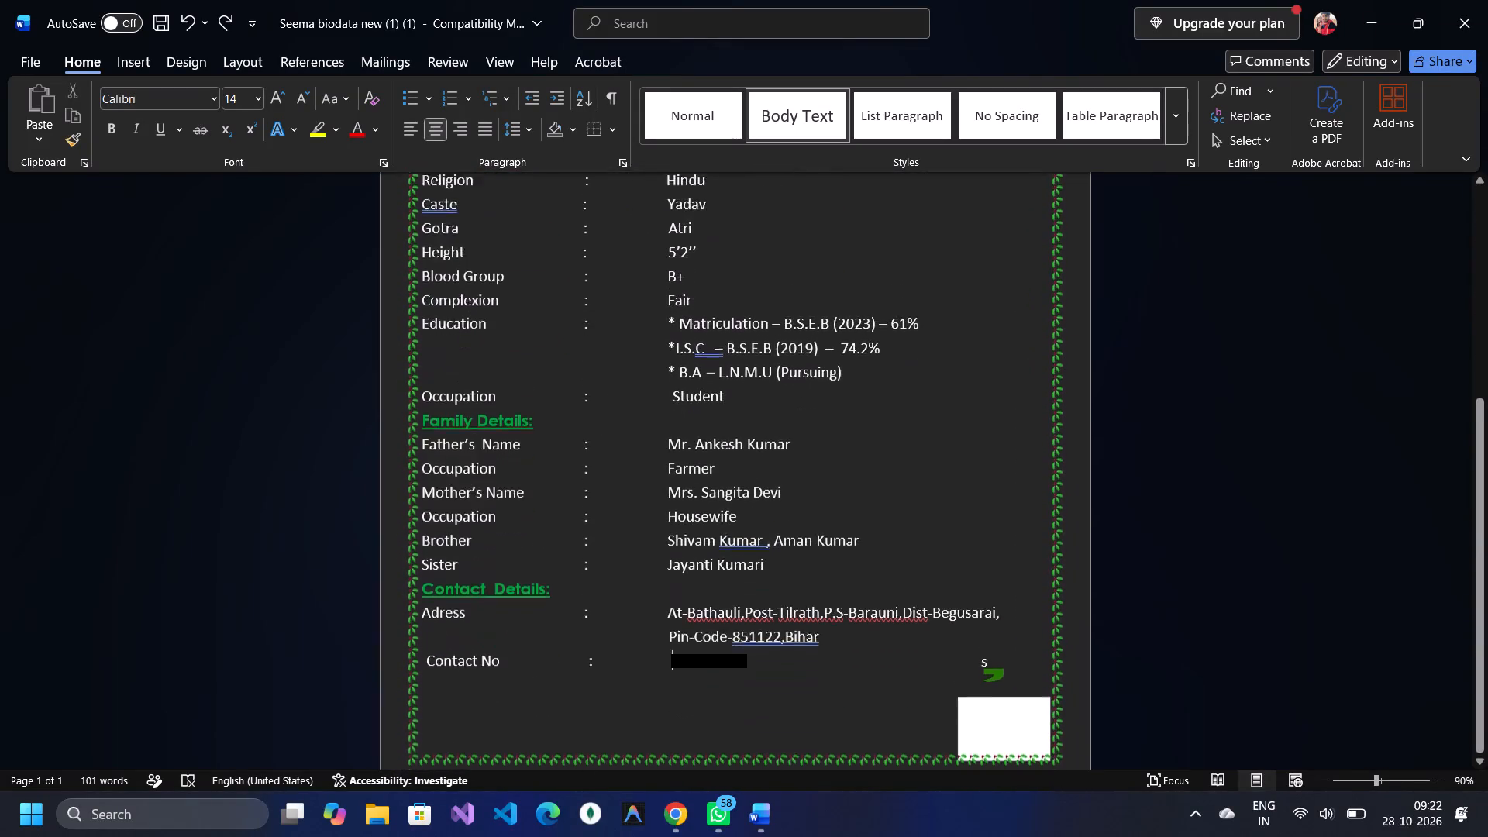
scroll(824, 536, down, 1)
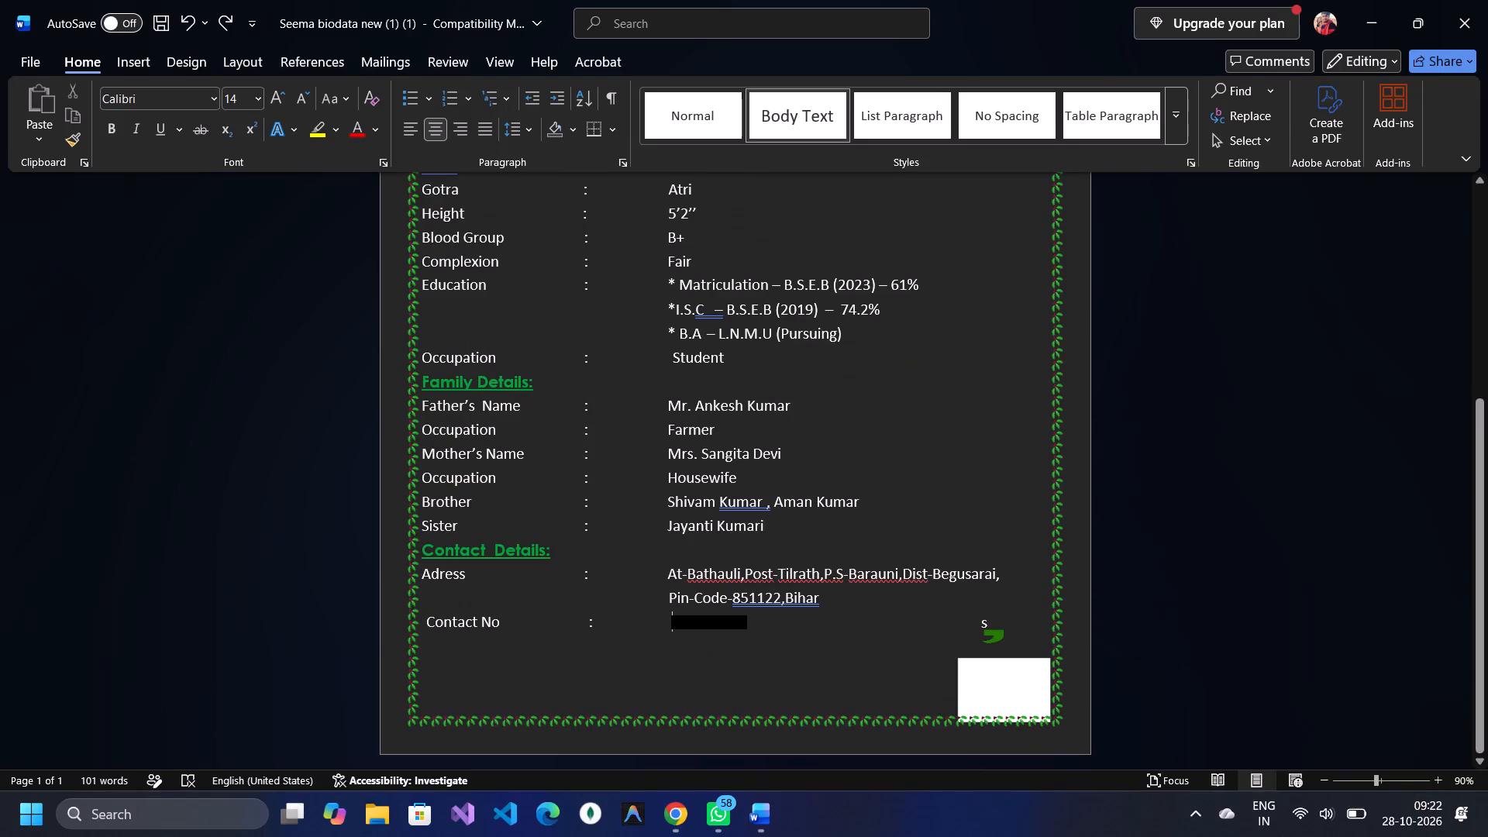
scroll(980, 461, up, 9)
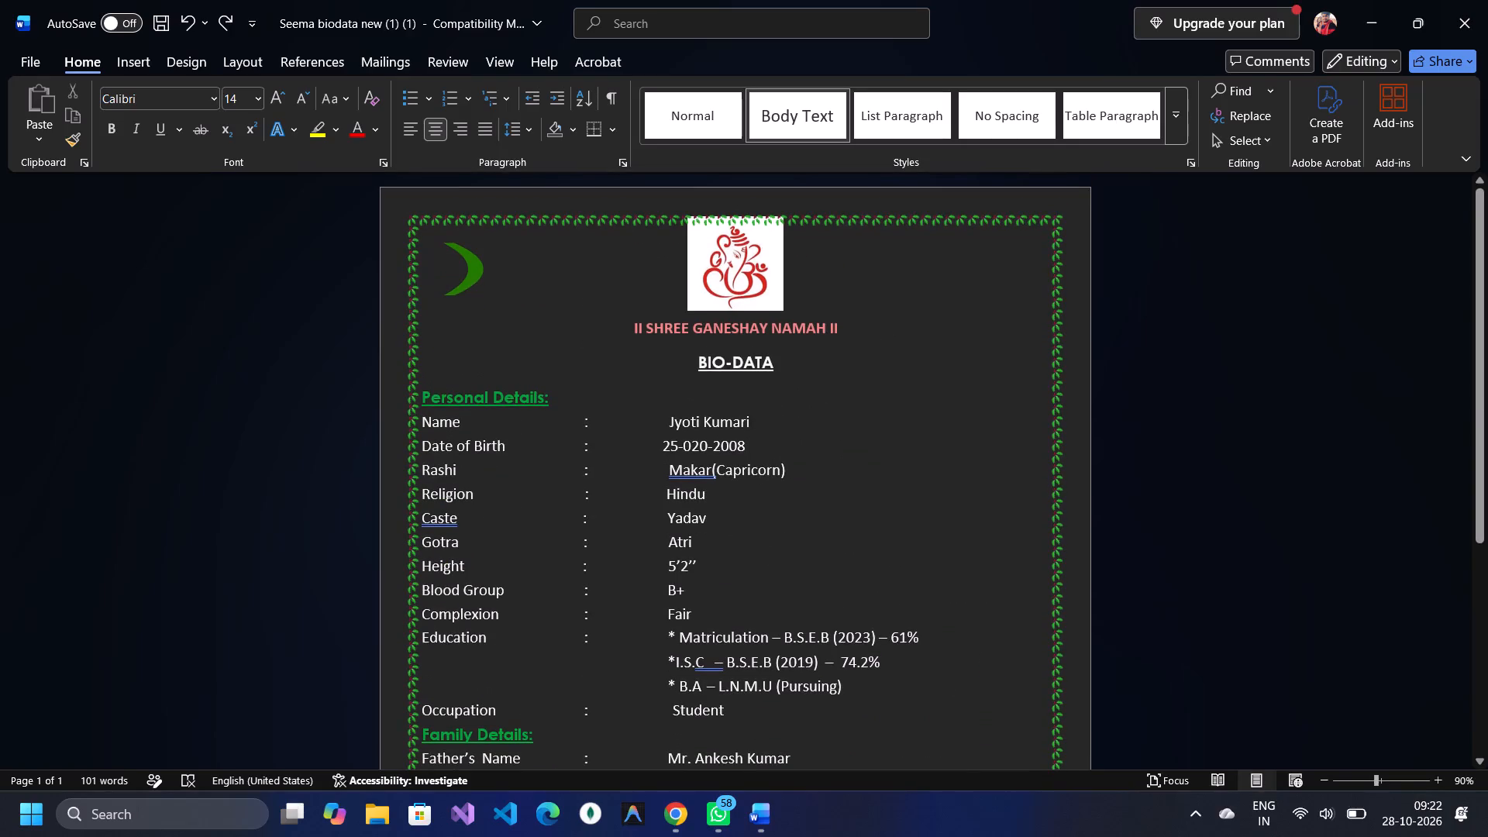
Set the font size to 12 for the text from the top heading through the Name row and Date of Birth label.
drag(418, 393, 675, 477)
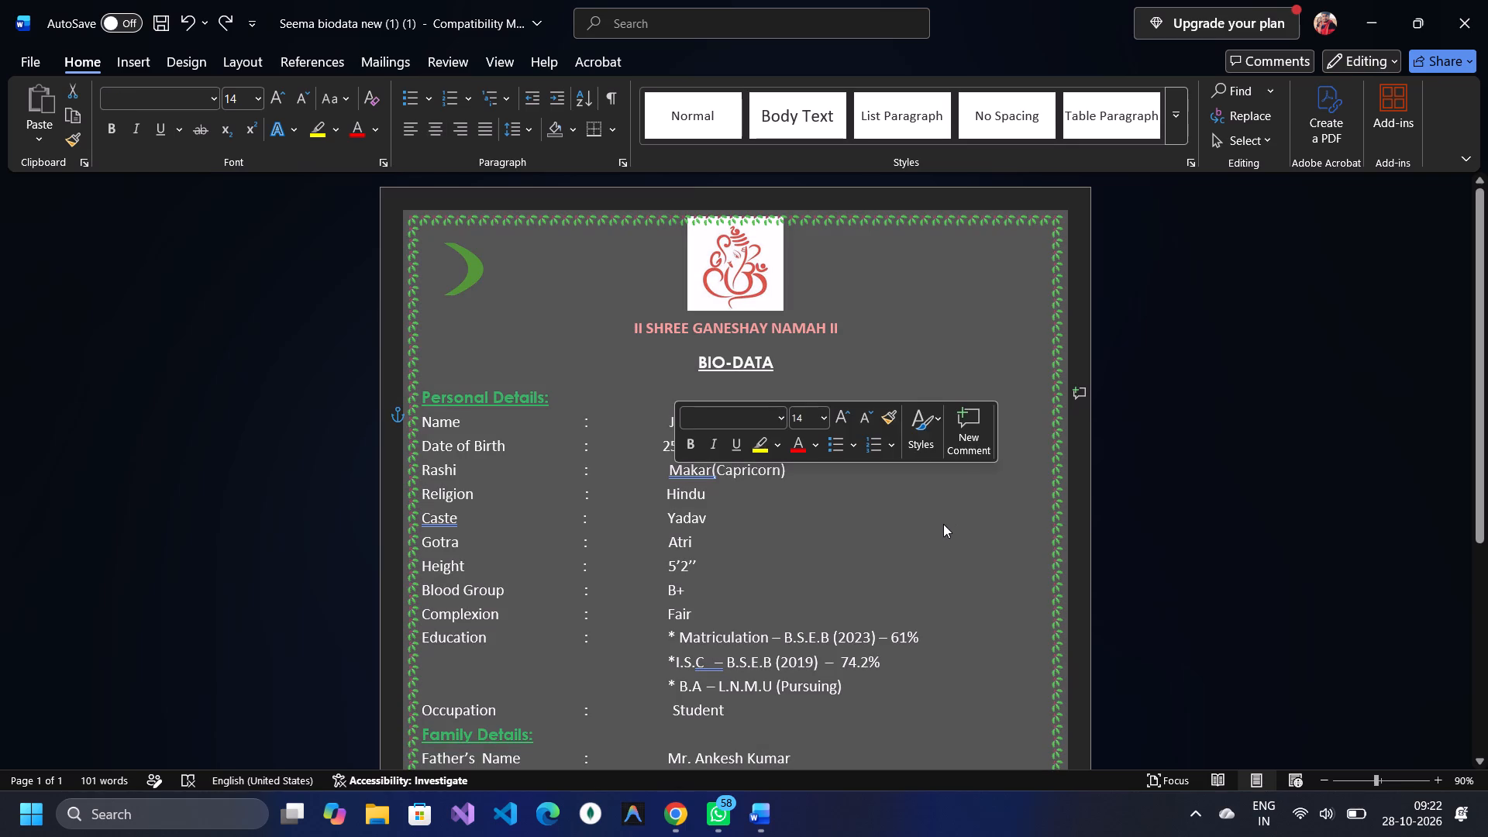
click(943, 524)
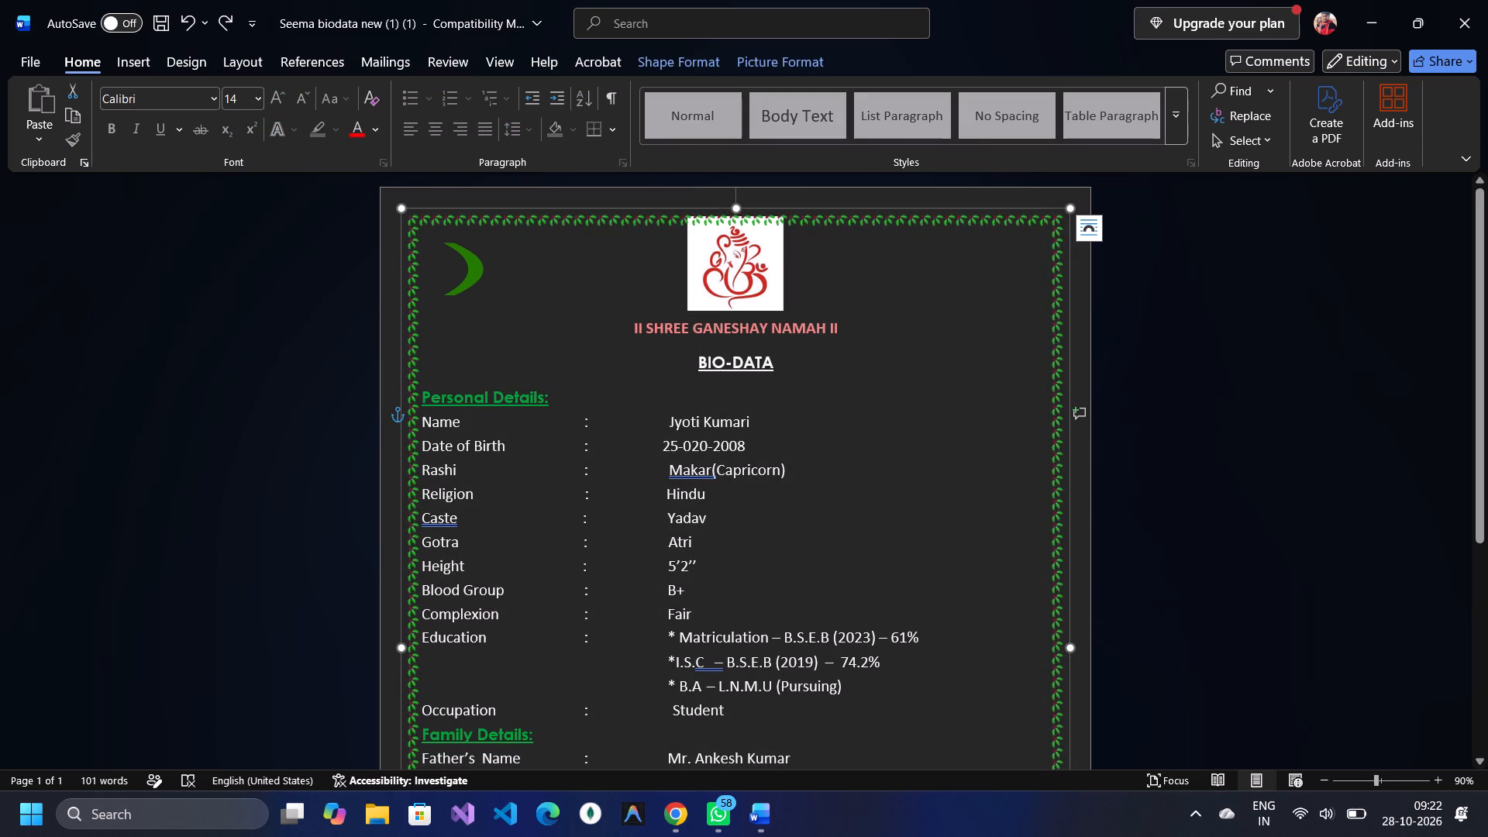
drag(421, 396, 484, 439)
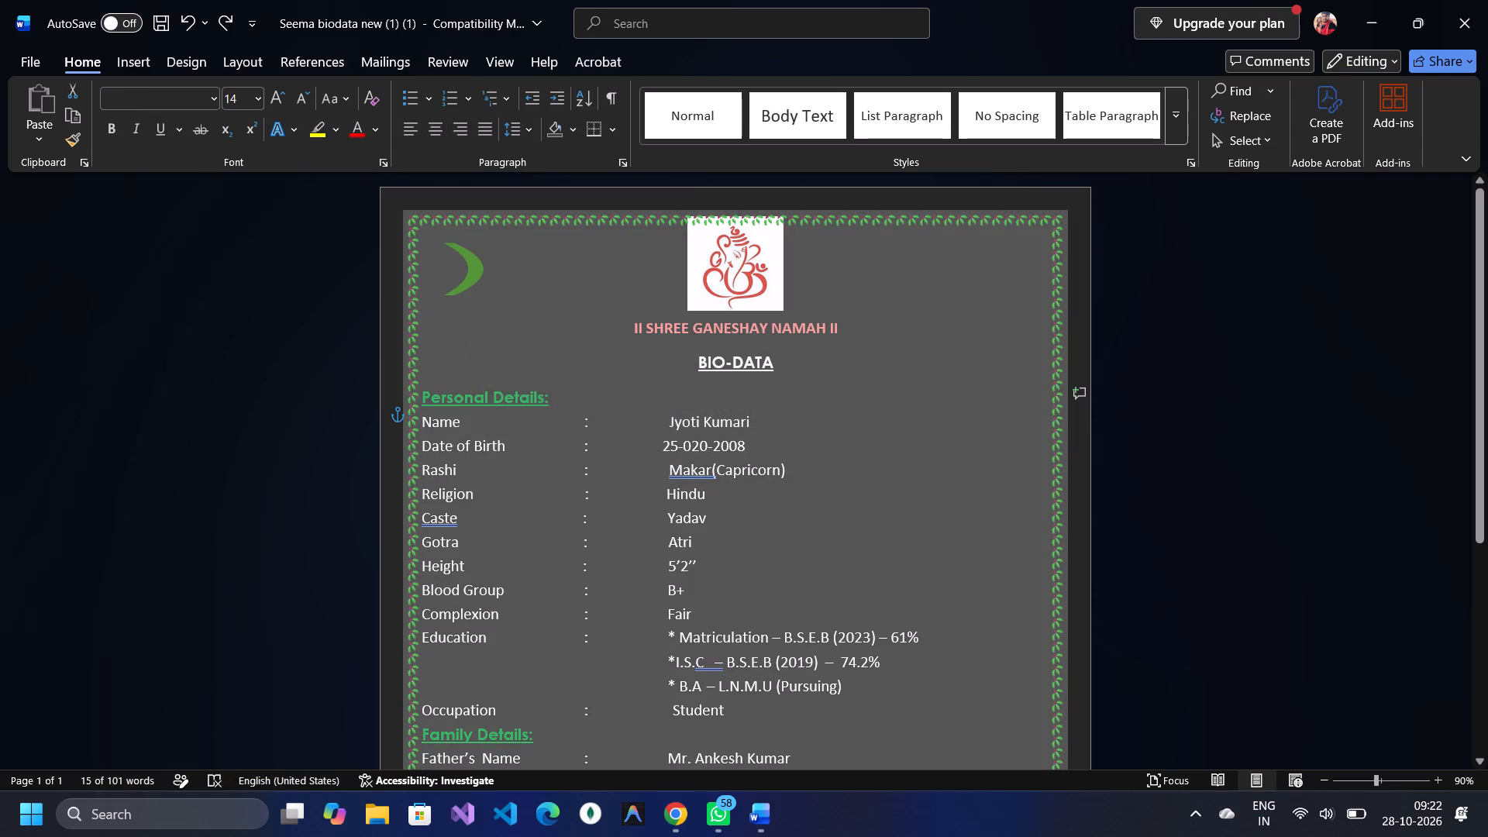
click(262, 107)
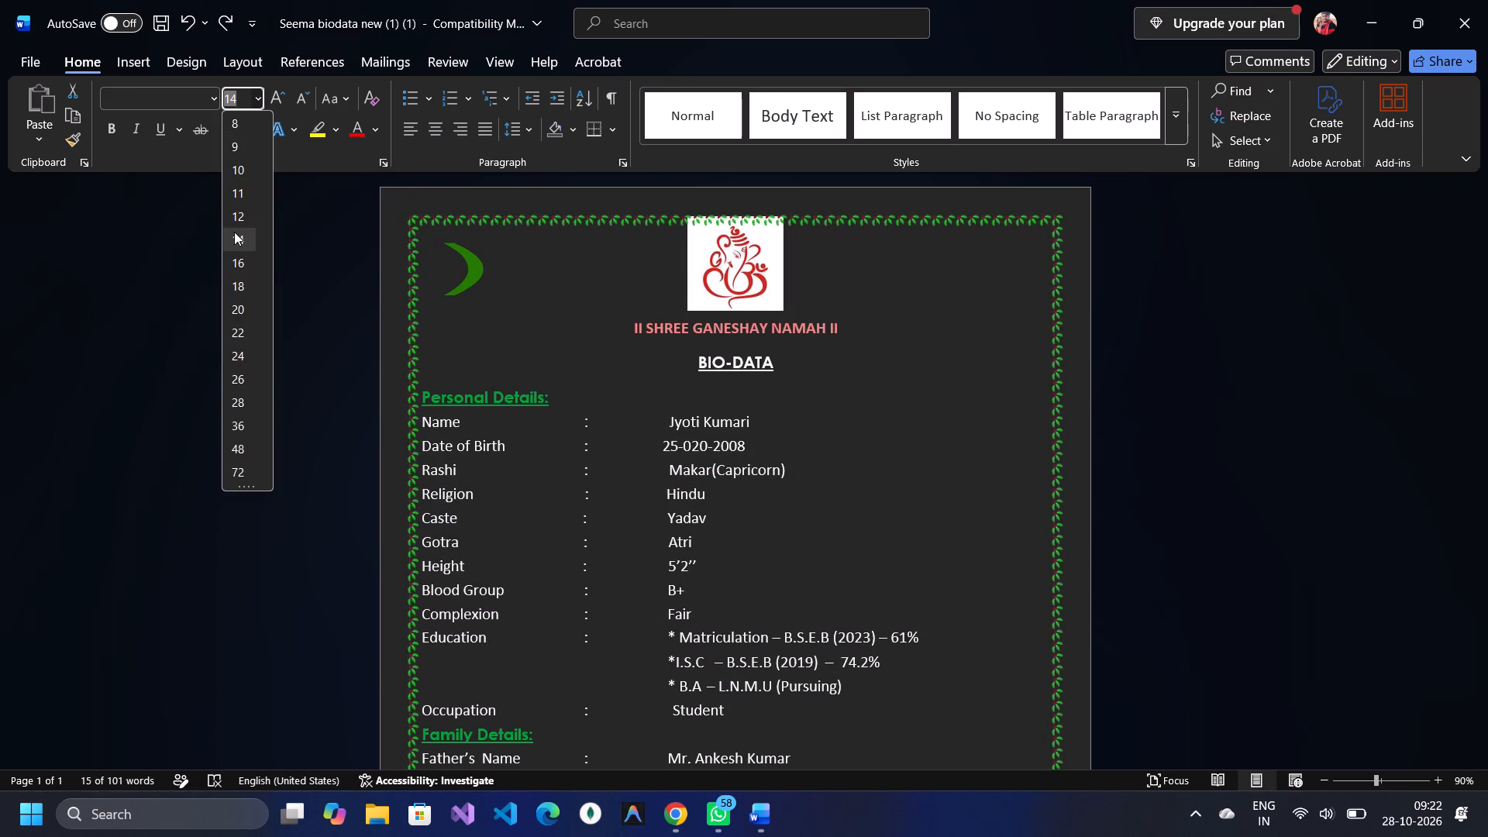
click(246, 221)
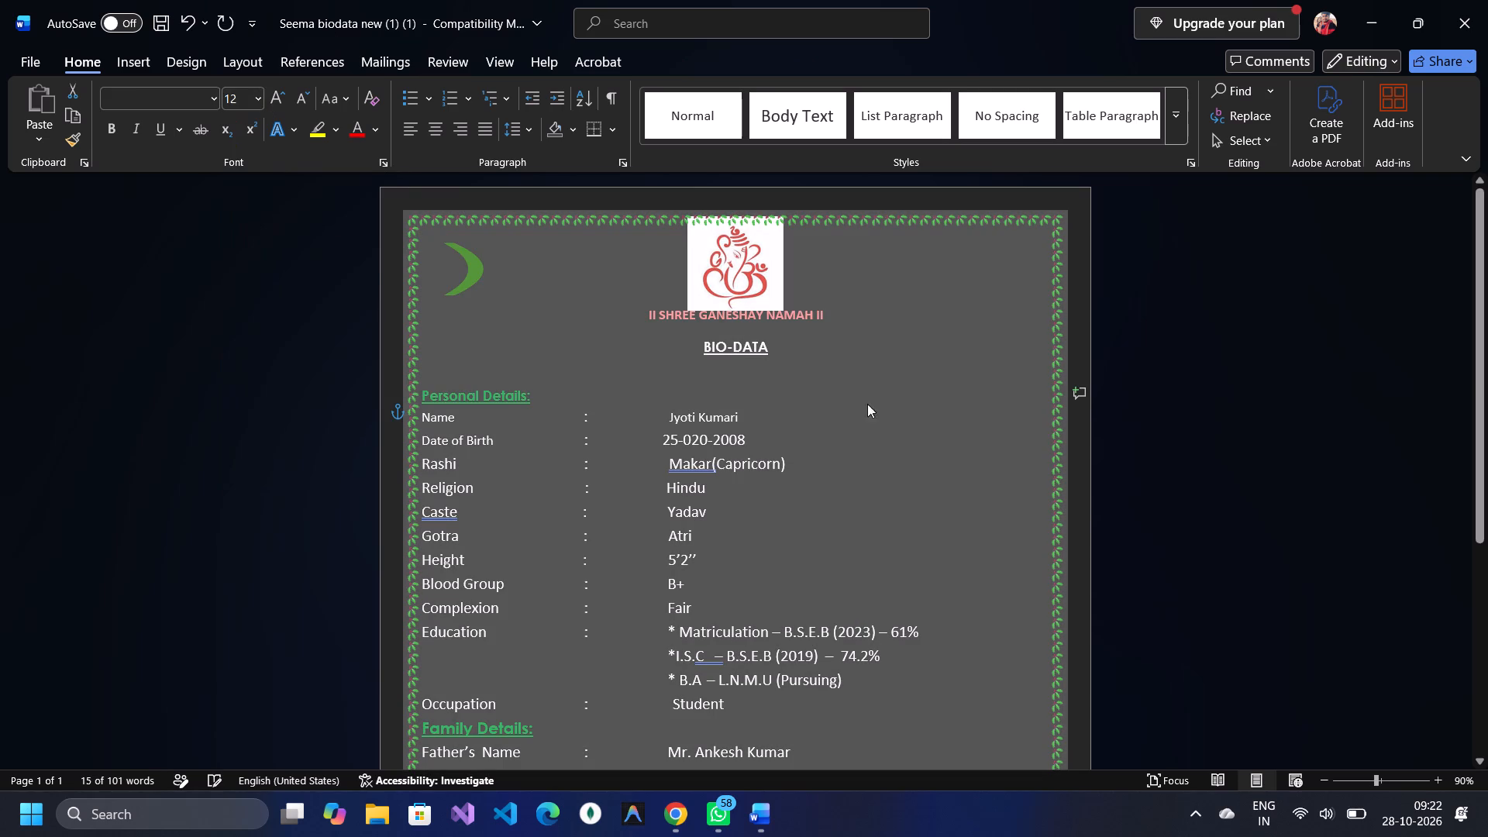
Place the text cursor at the end of the phone number in the Contact No row.
scroll(874, 703, down, 5)
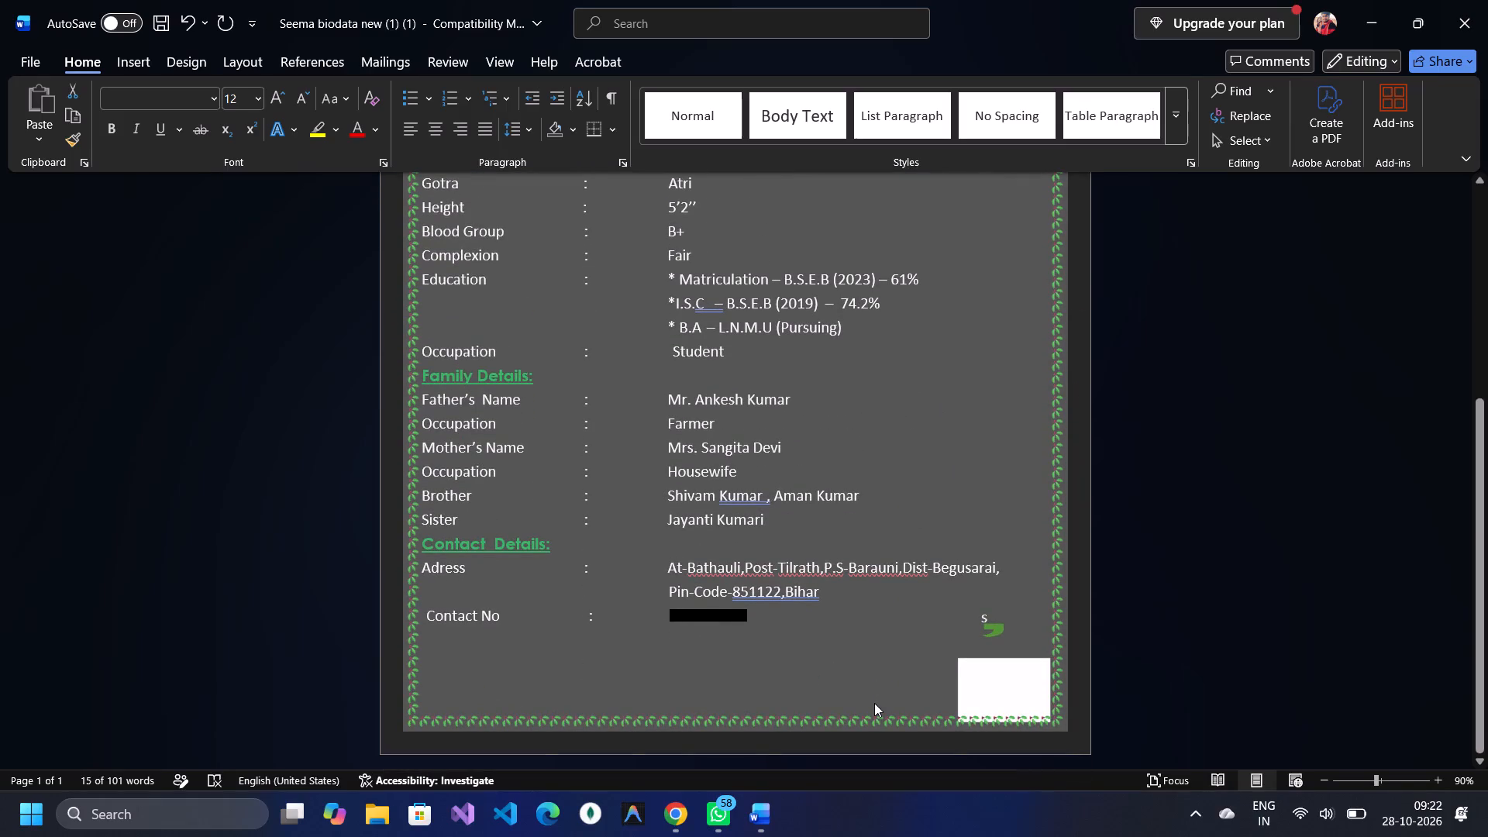
click(753, 612)
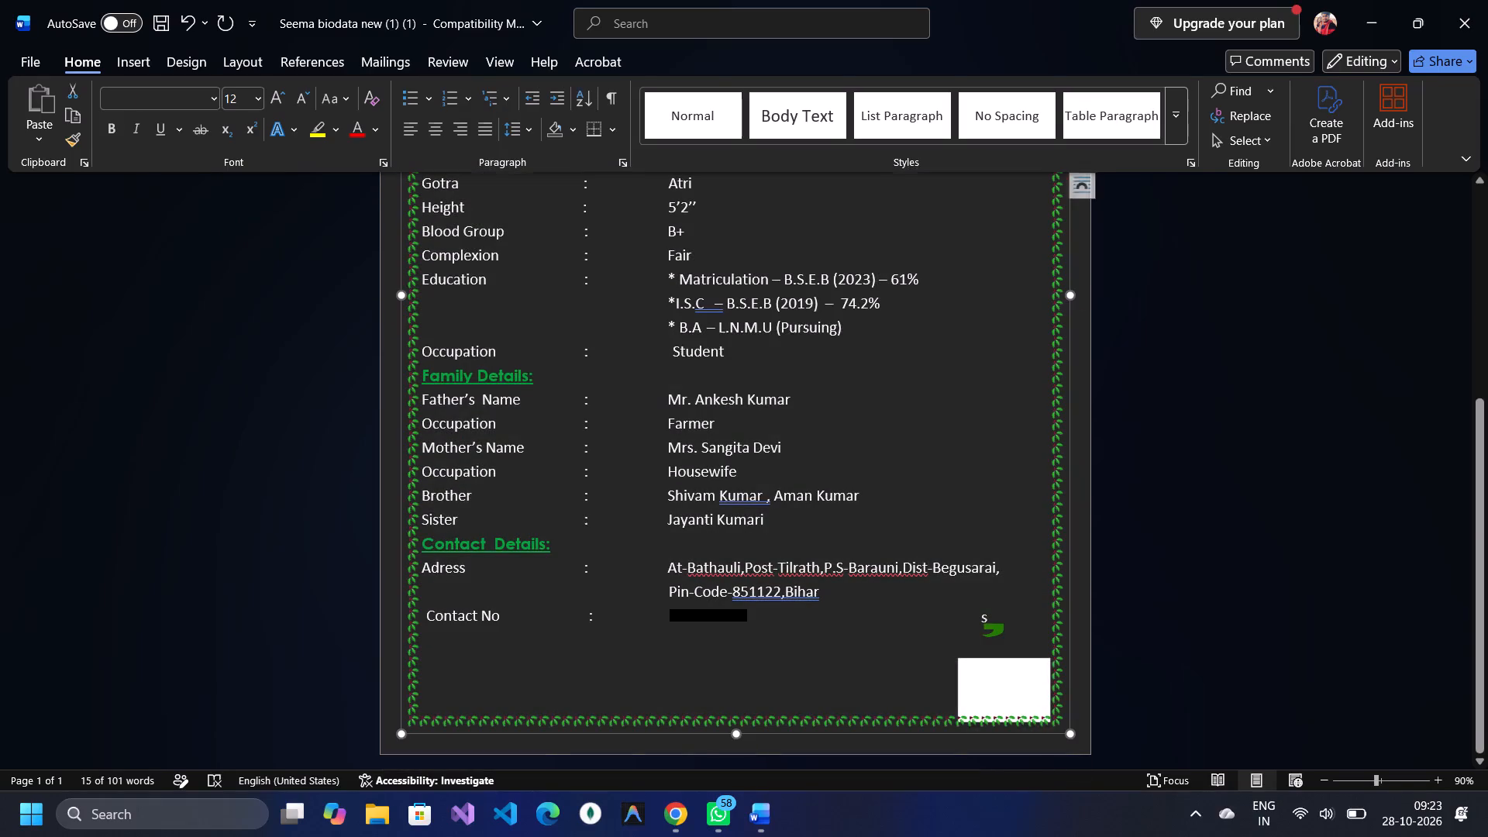
click(753, 612)
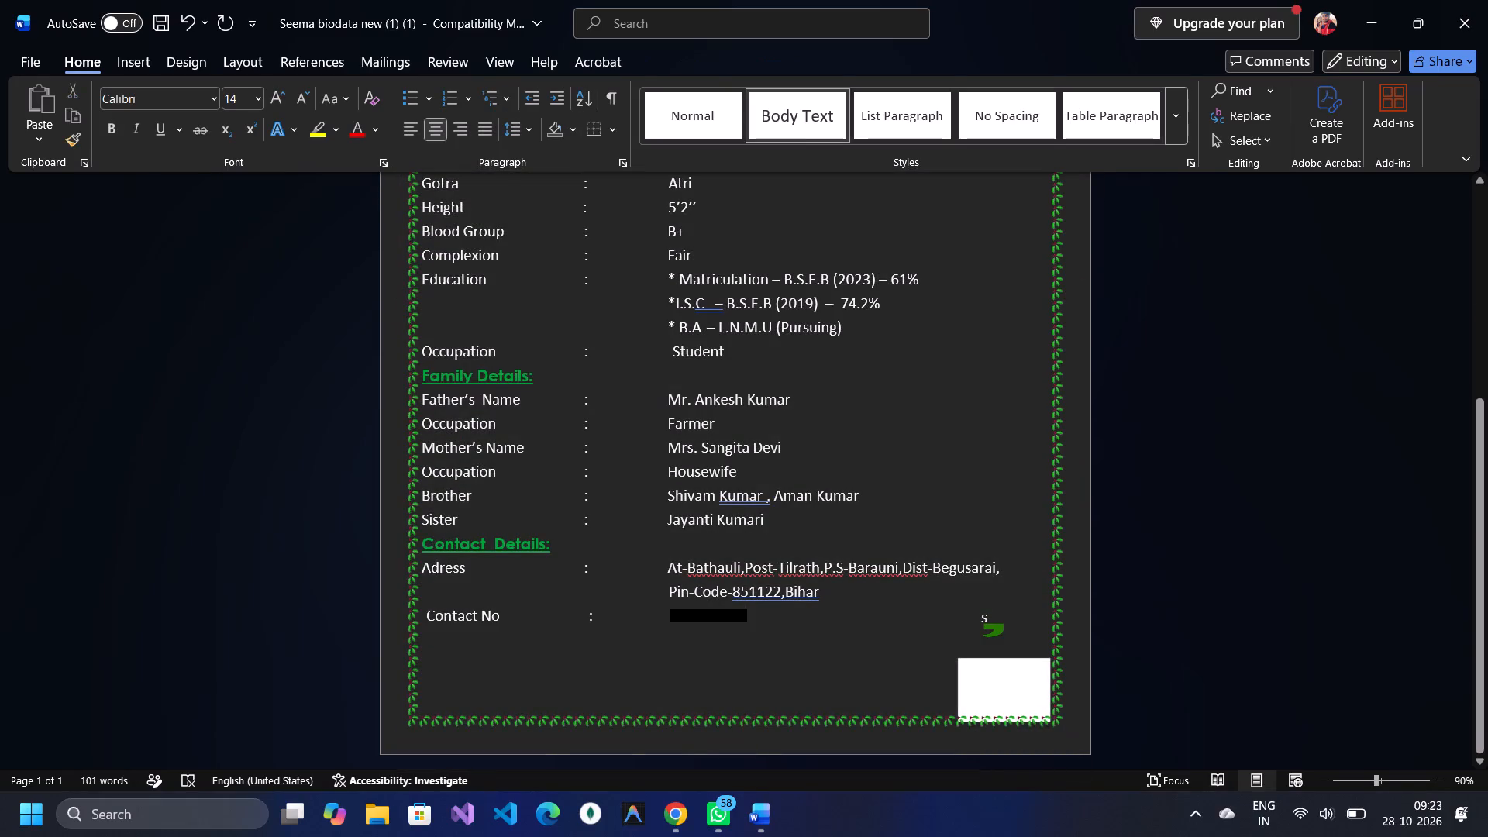
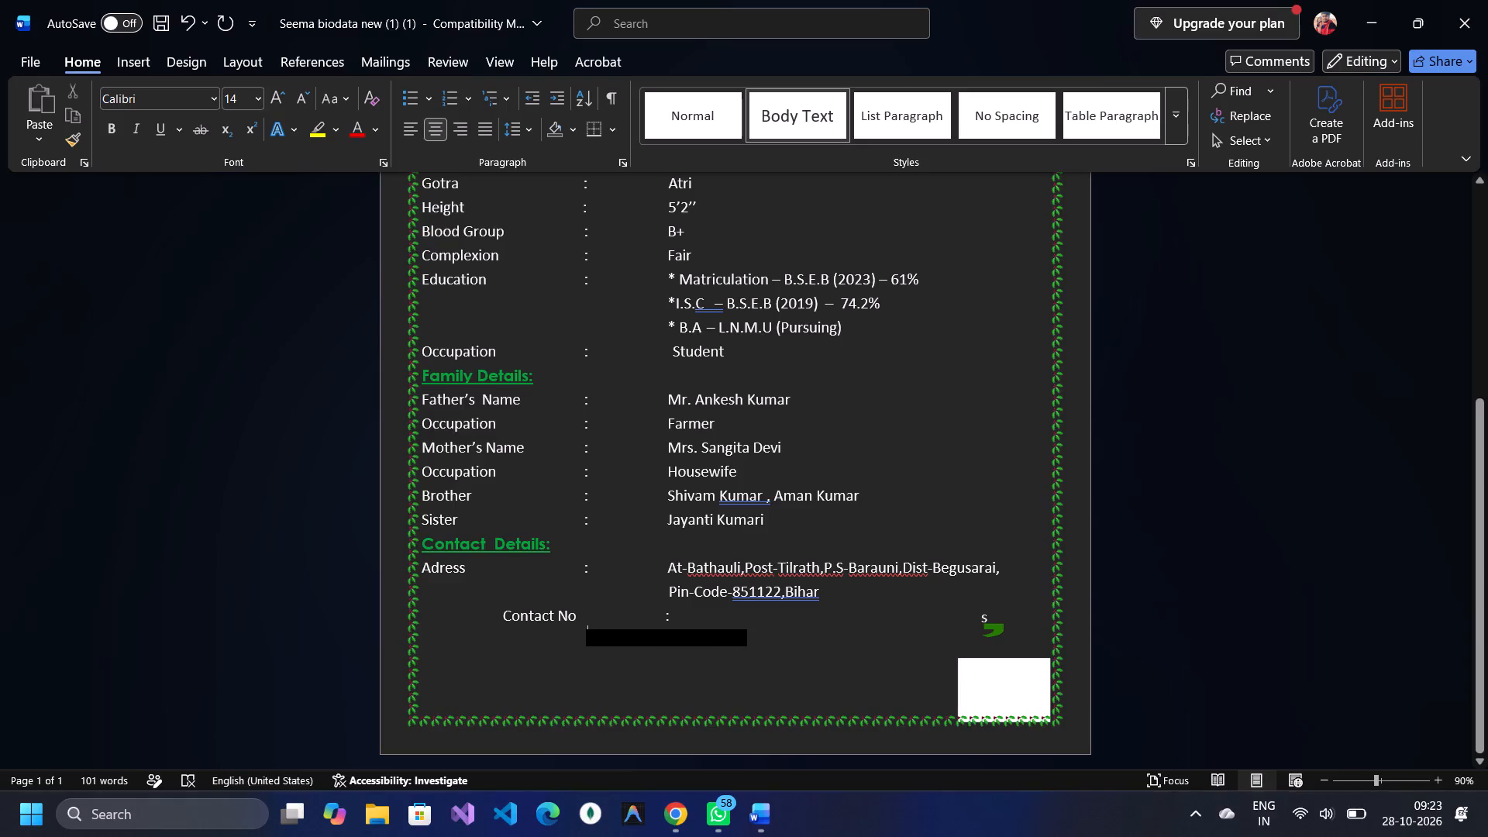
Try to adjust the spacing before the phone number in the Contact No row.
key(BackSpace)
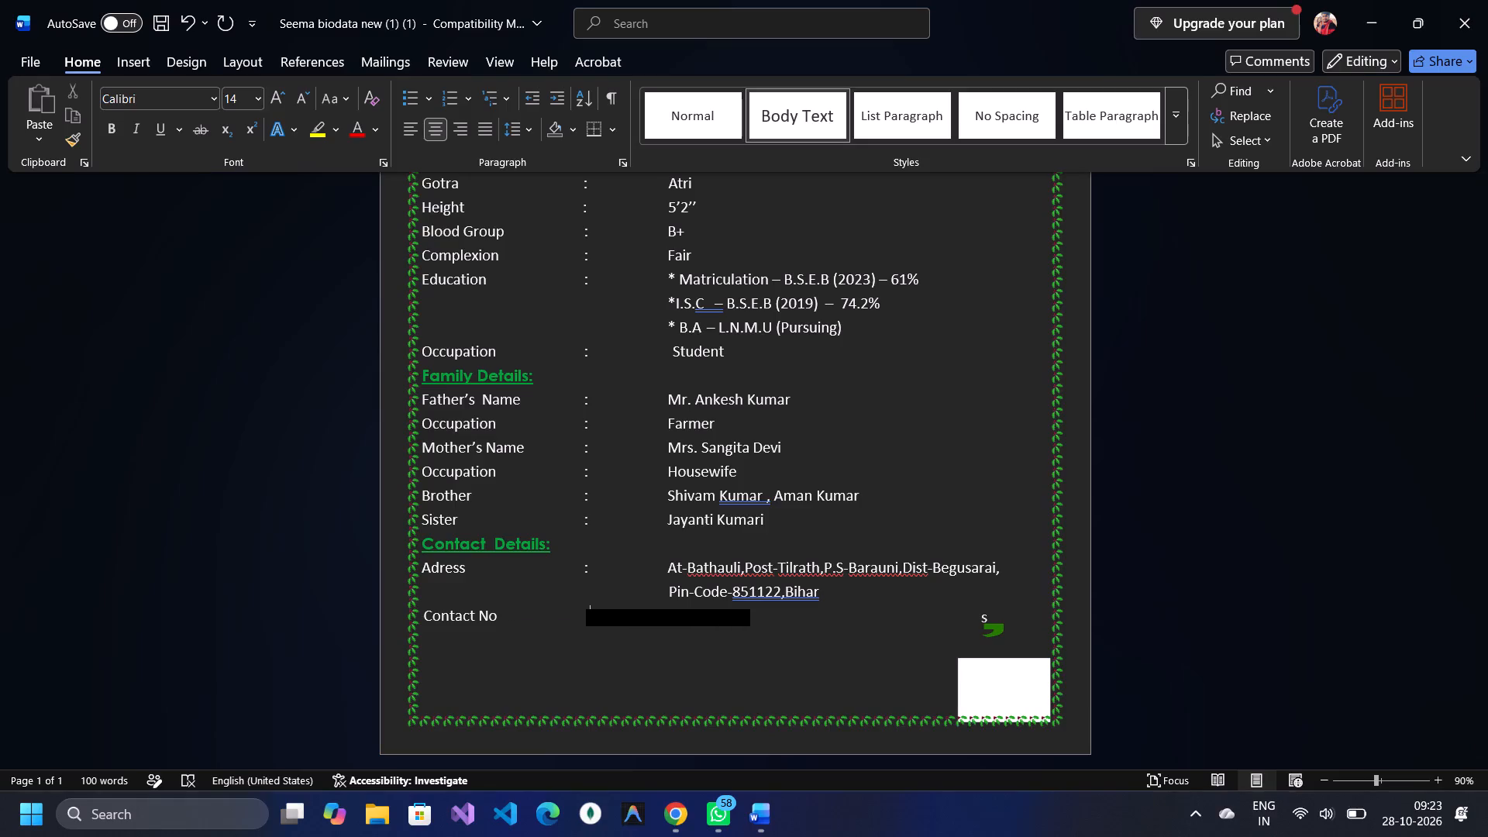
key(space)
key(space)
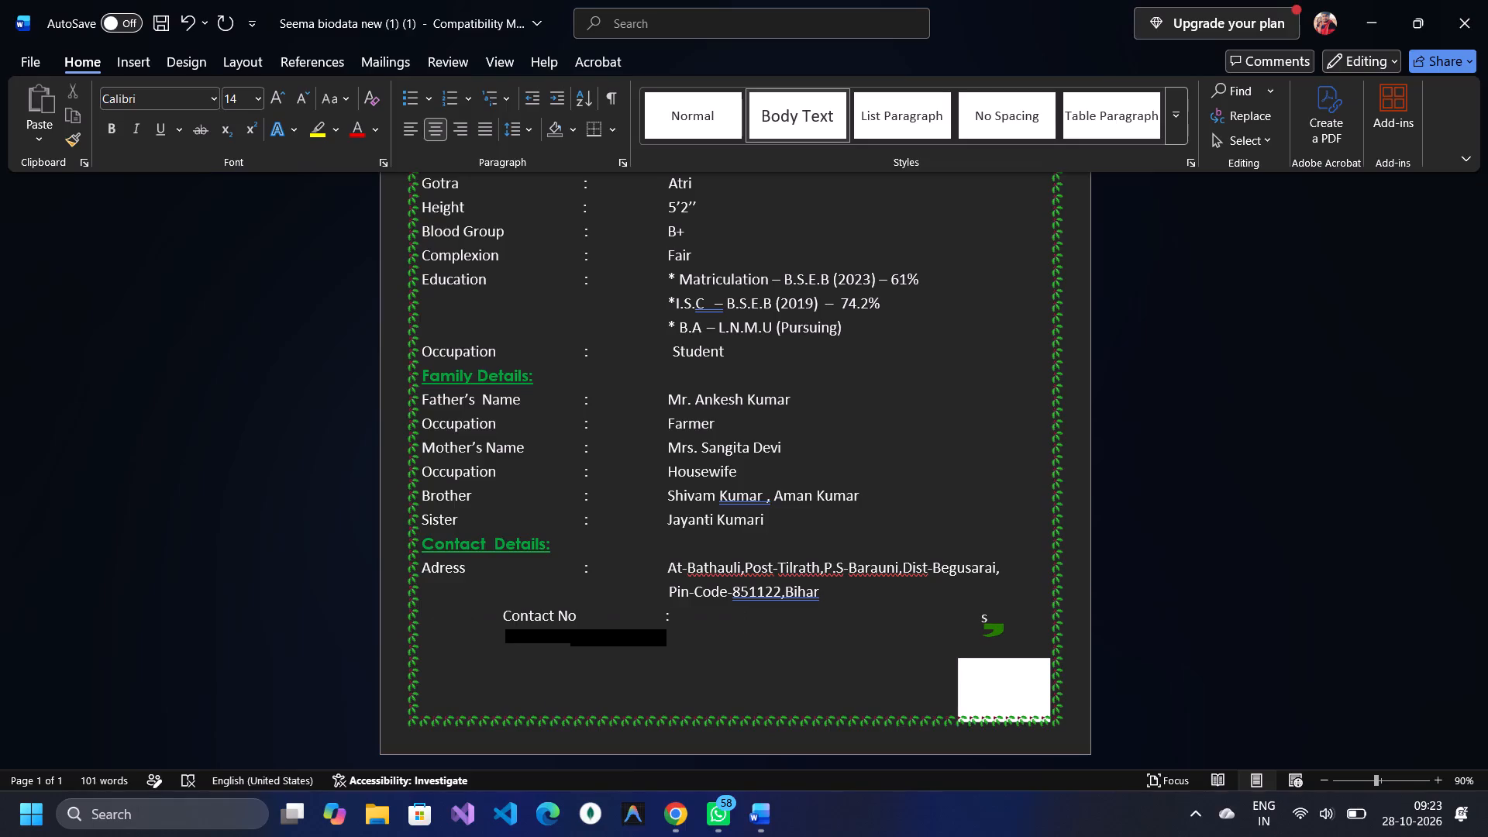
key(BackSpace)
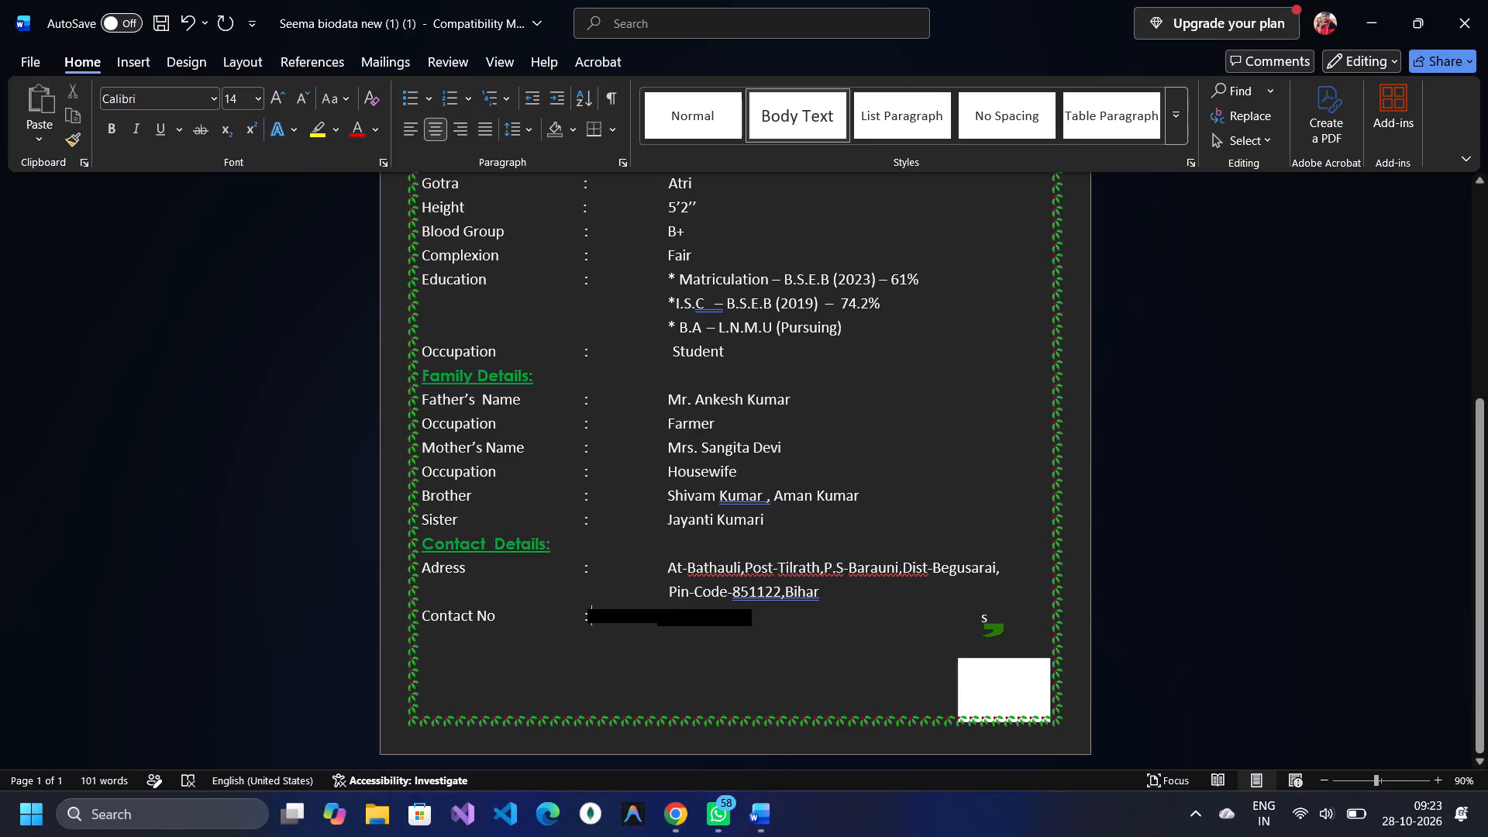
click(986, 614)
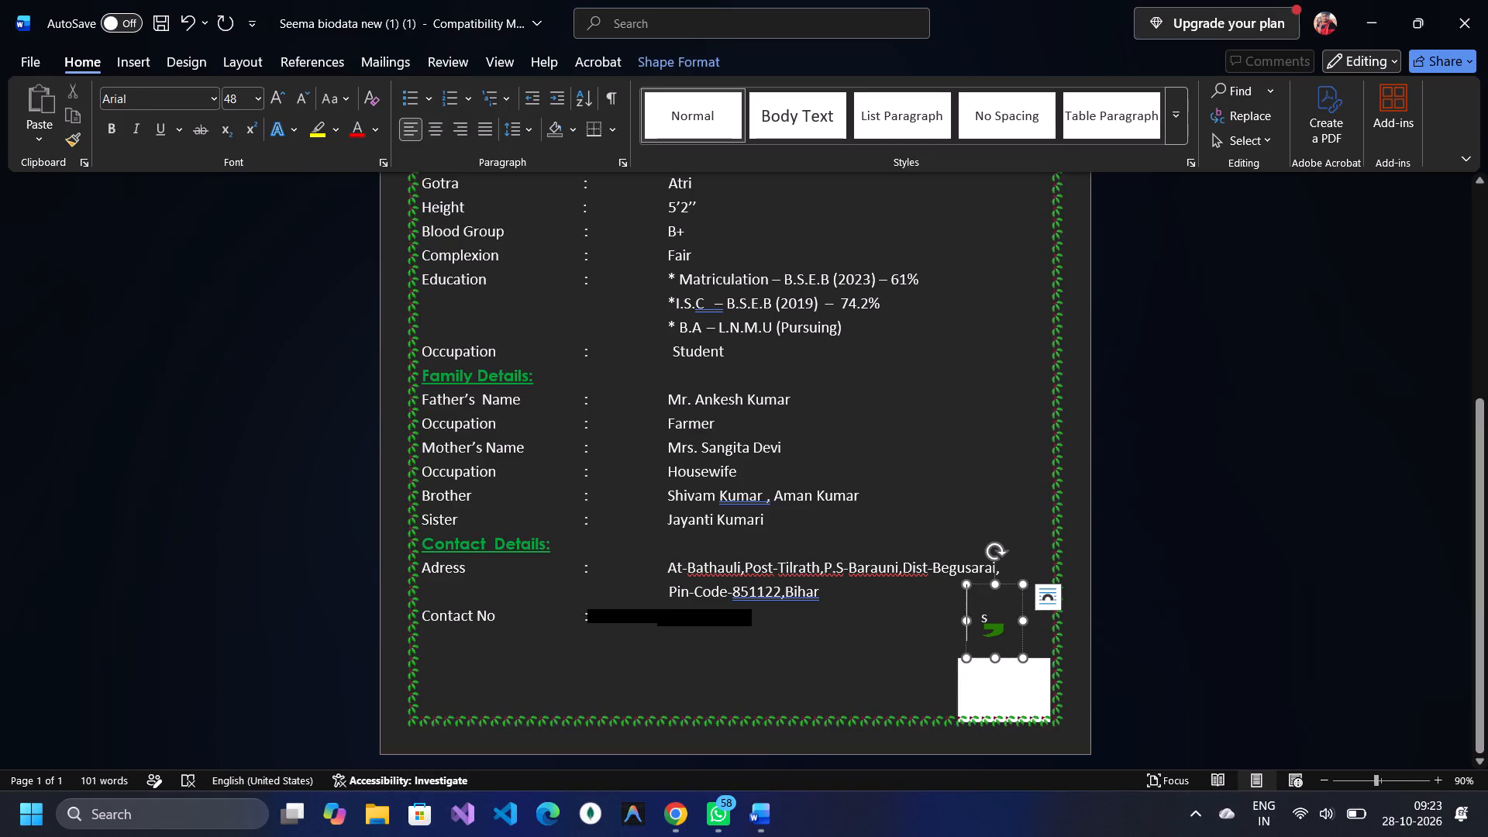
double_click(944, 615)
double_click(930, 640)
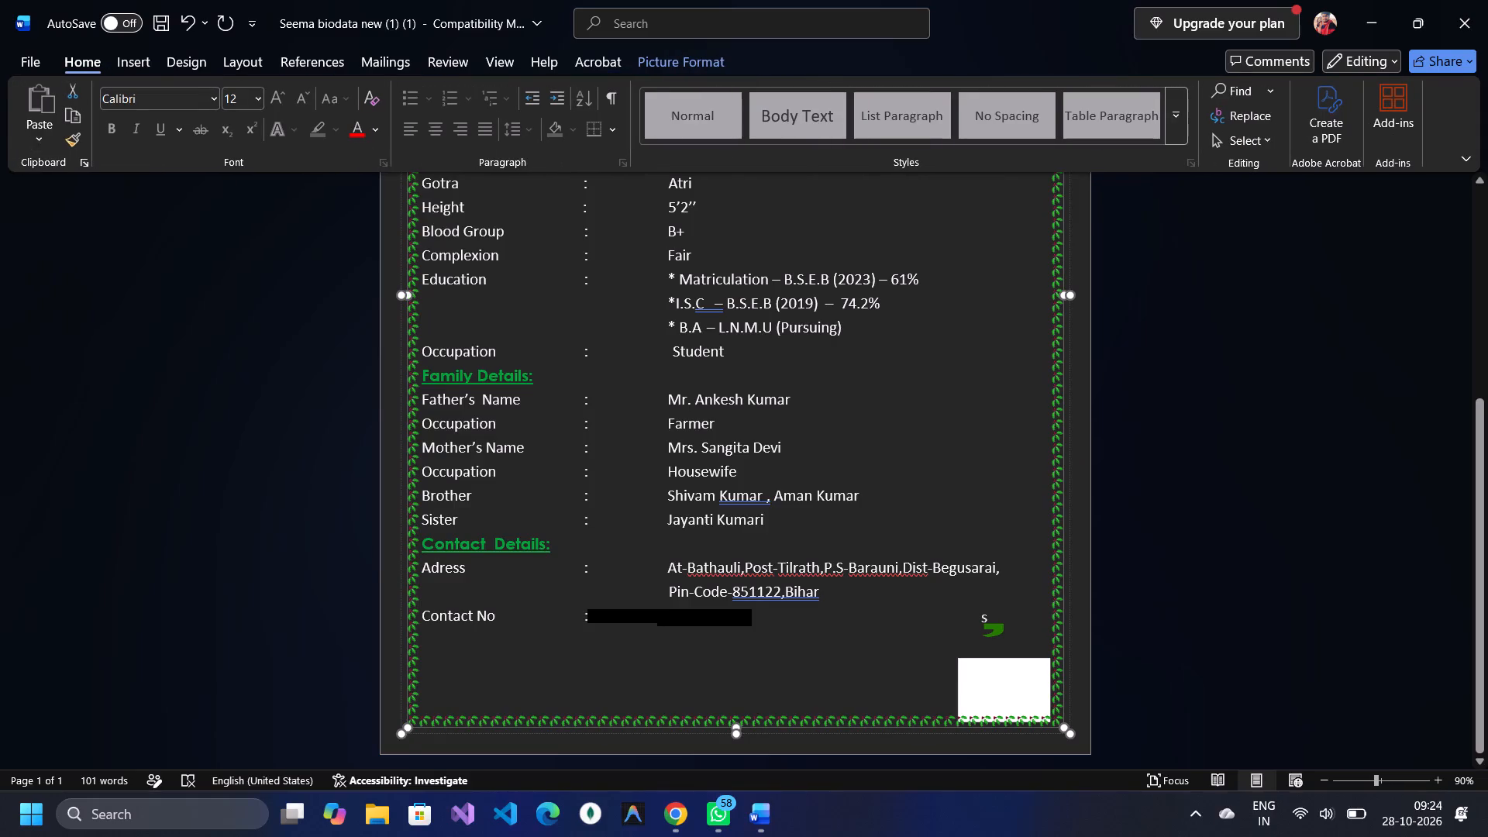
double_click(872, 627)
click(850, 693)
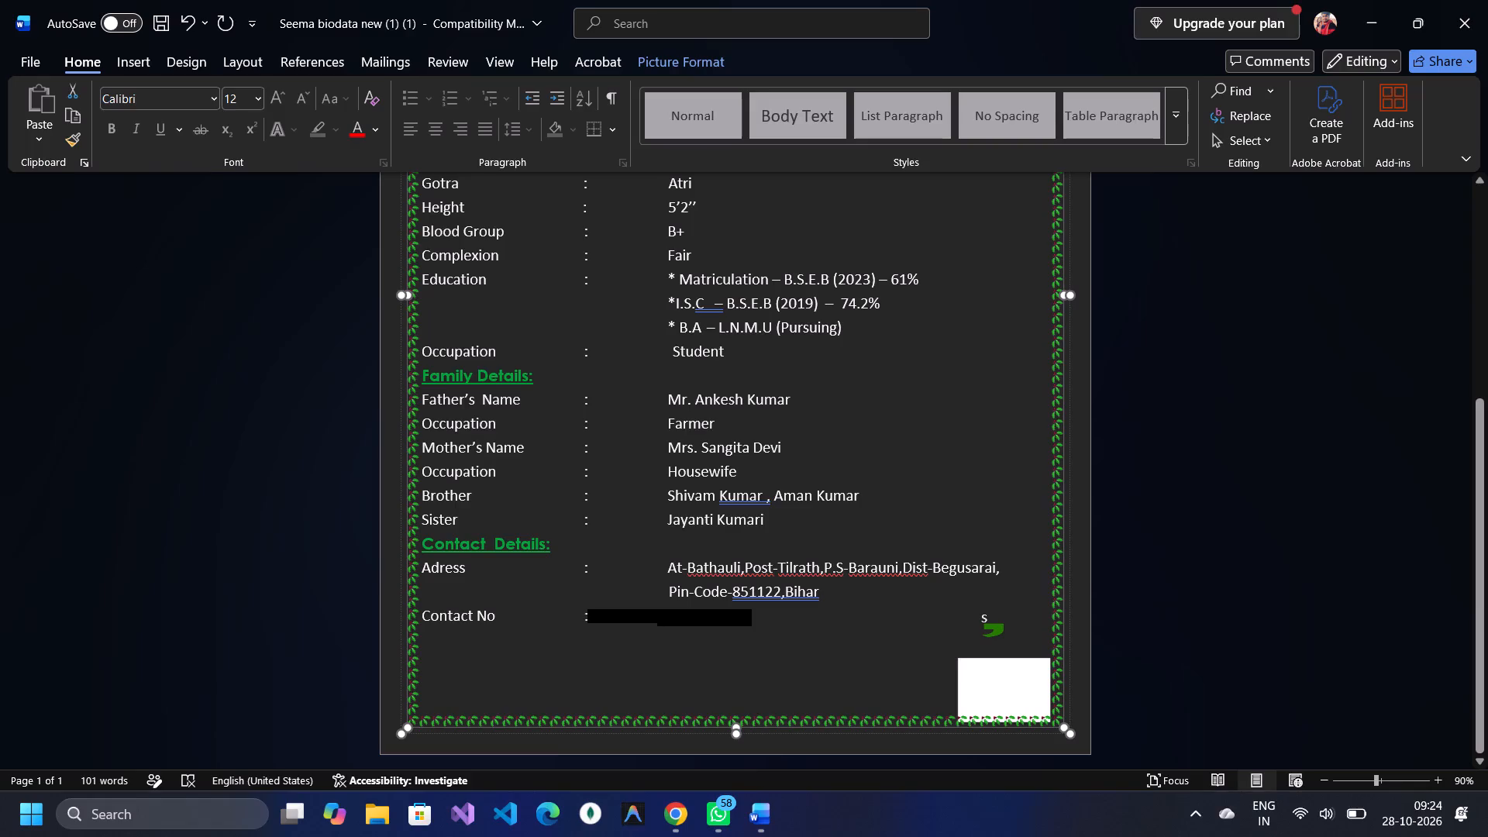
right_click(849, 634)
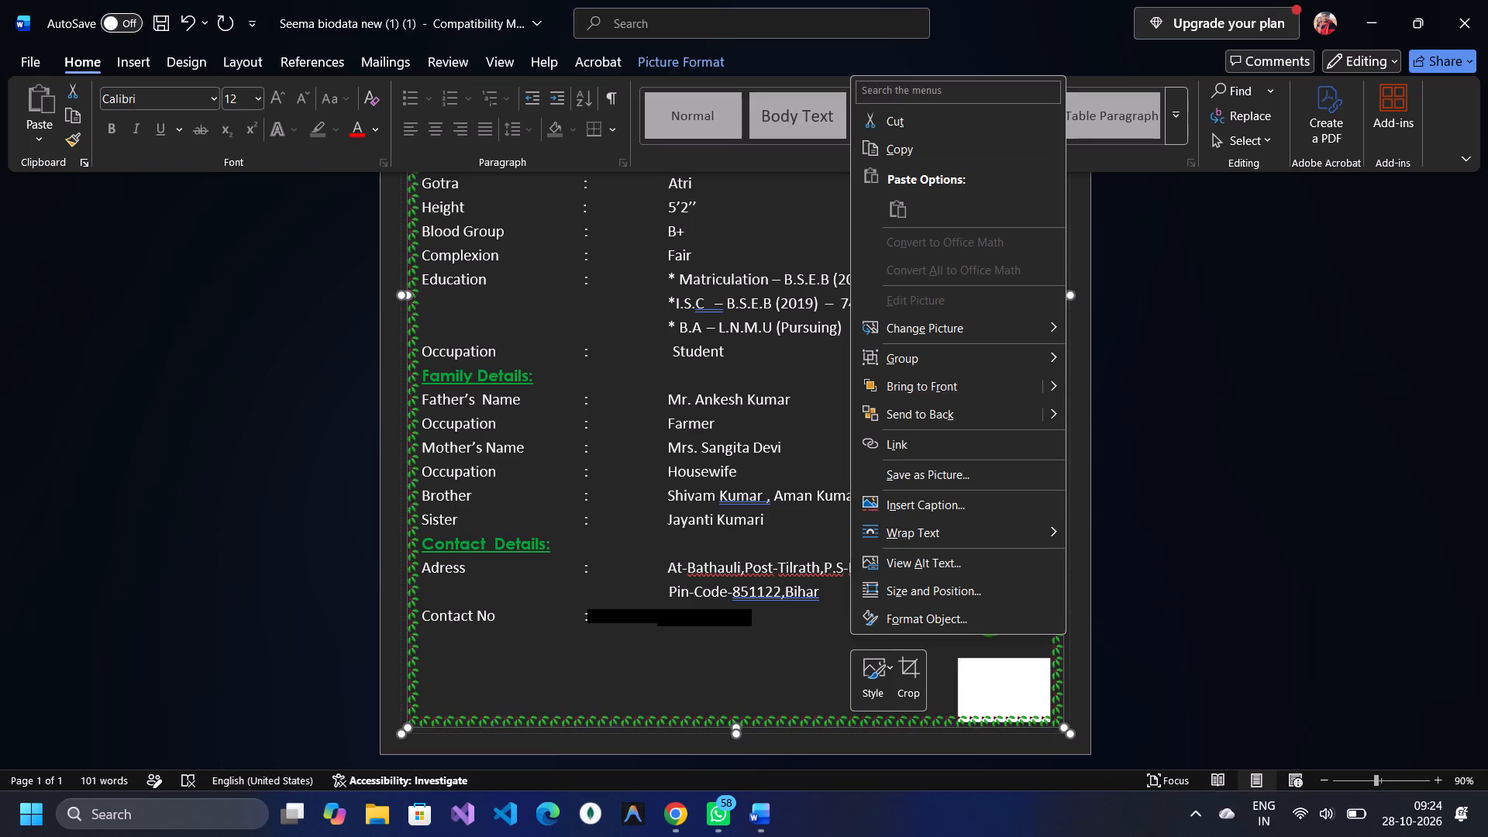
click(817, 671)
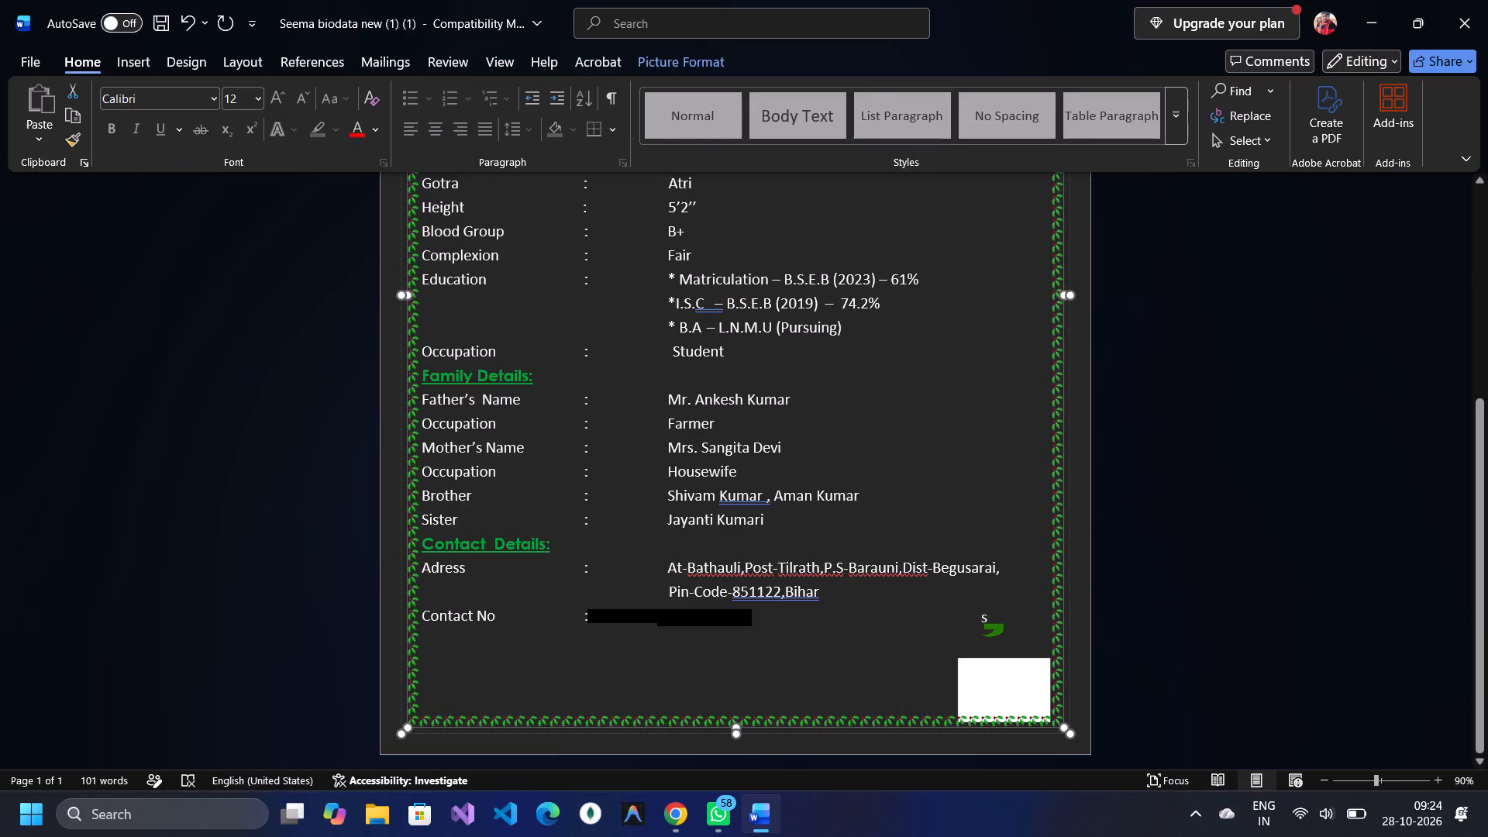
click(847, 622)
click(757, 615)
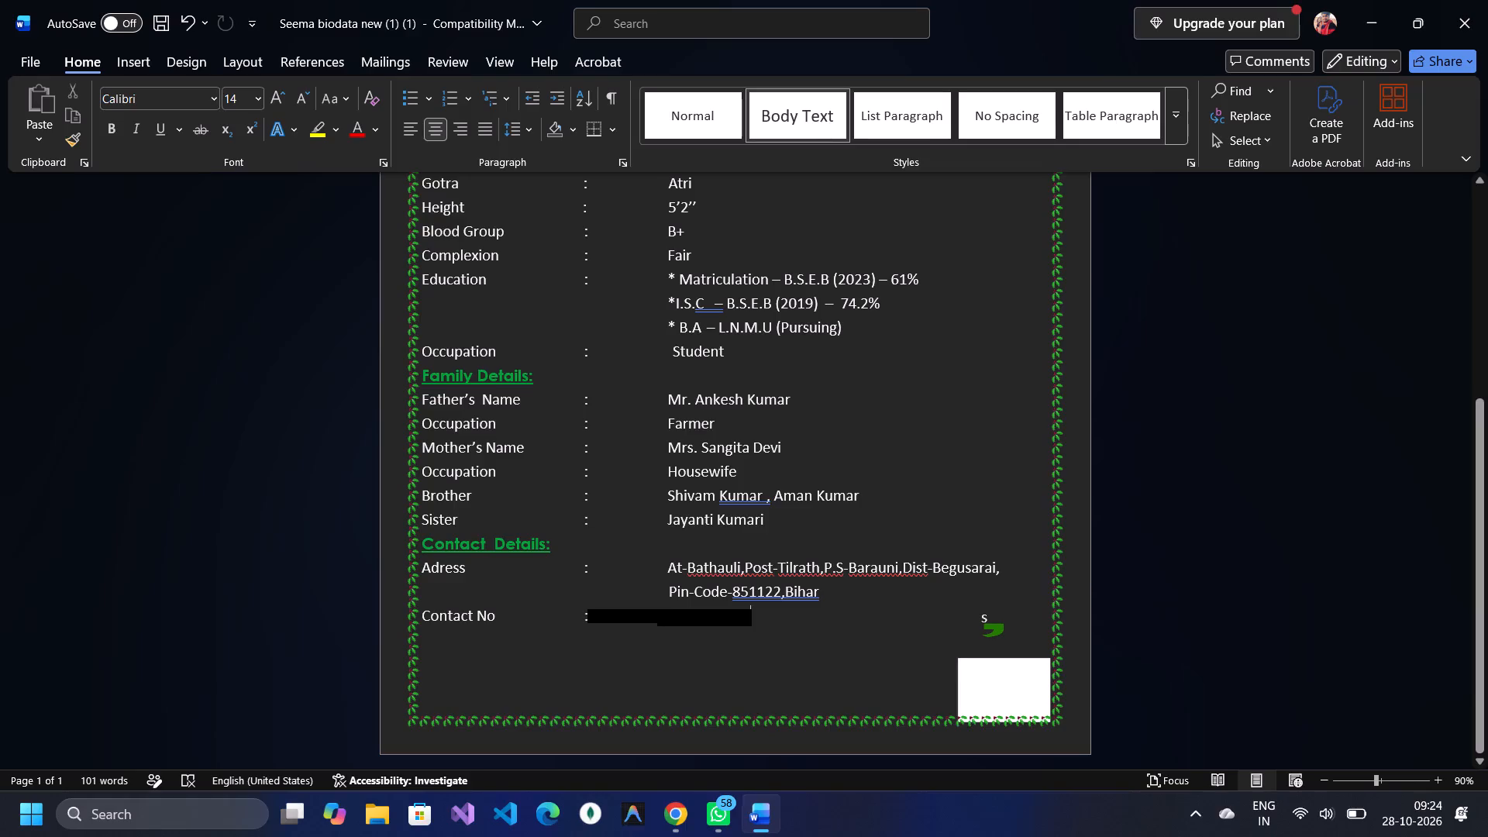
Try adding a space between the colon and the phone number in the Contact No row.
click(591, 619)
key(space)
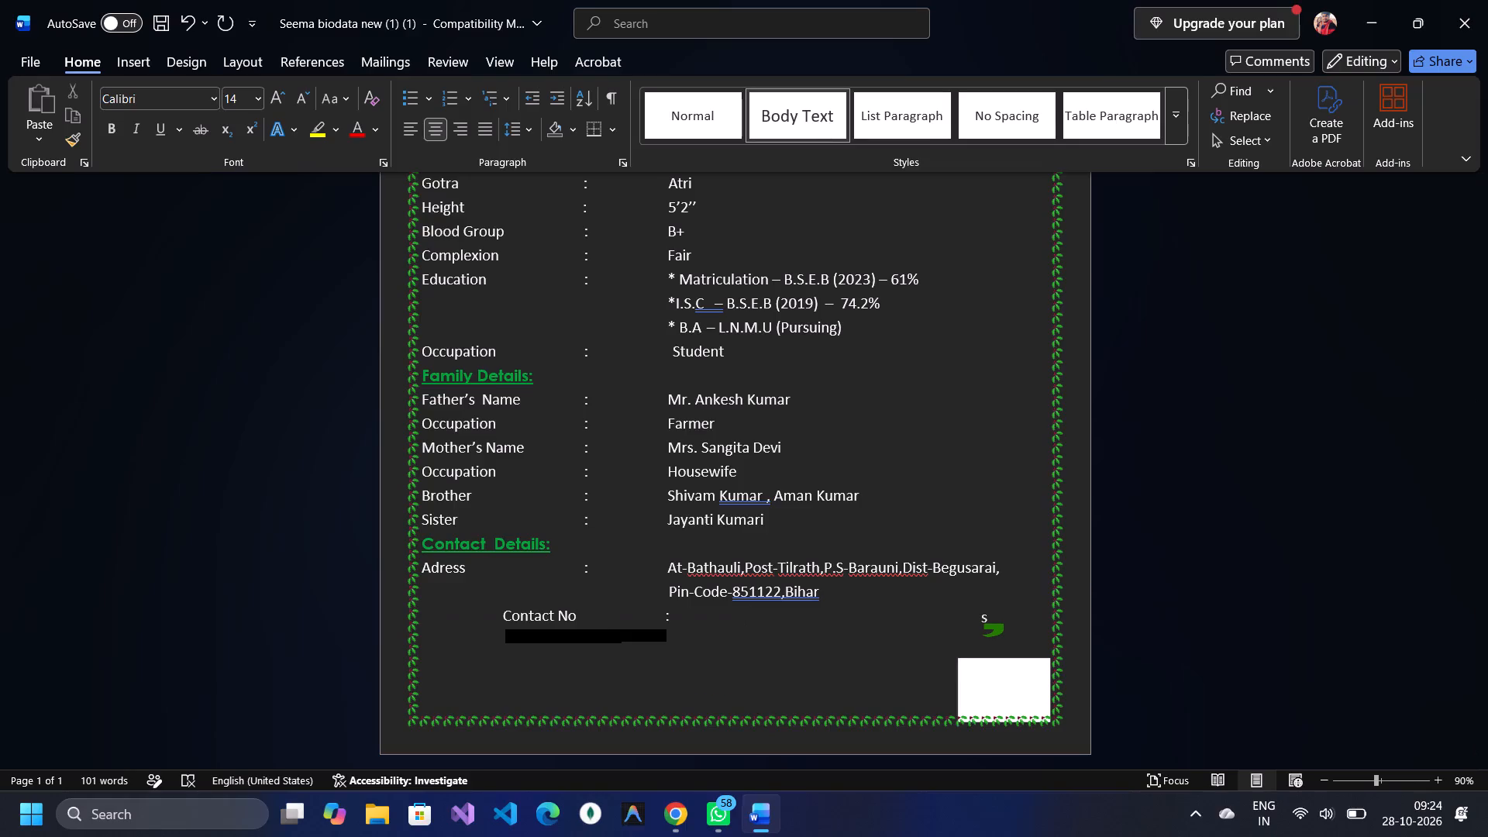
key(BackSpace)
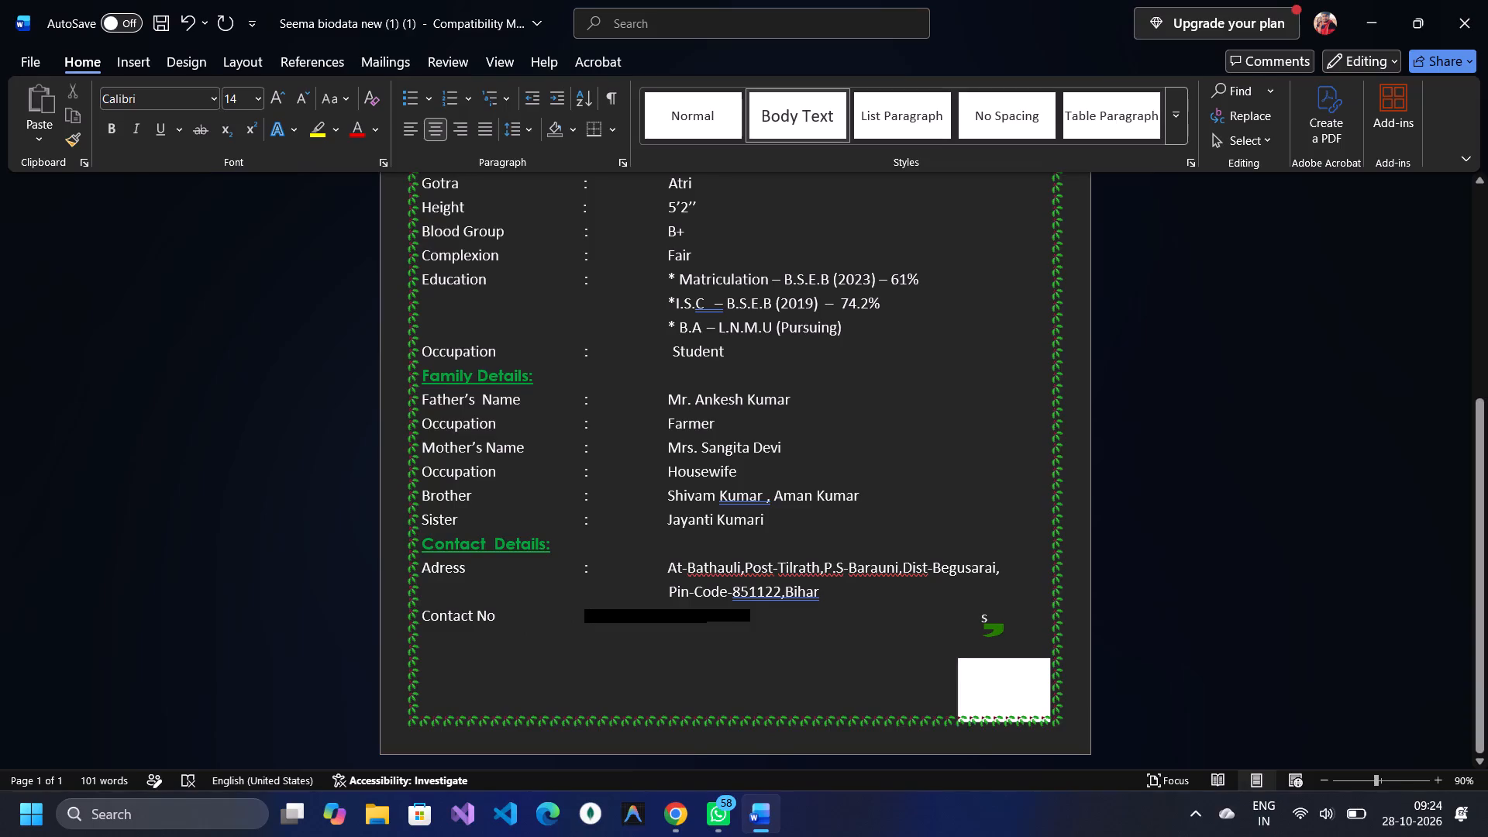
Delete the Contact No label and its colon in front of the phone number.
key(BackSpace)
key(BackSpace)
key(BackSpace)
key(BackSpace)
key(BackSpace)
key(BackSpace)
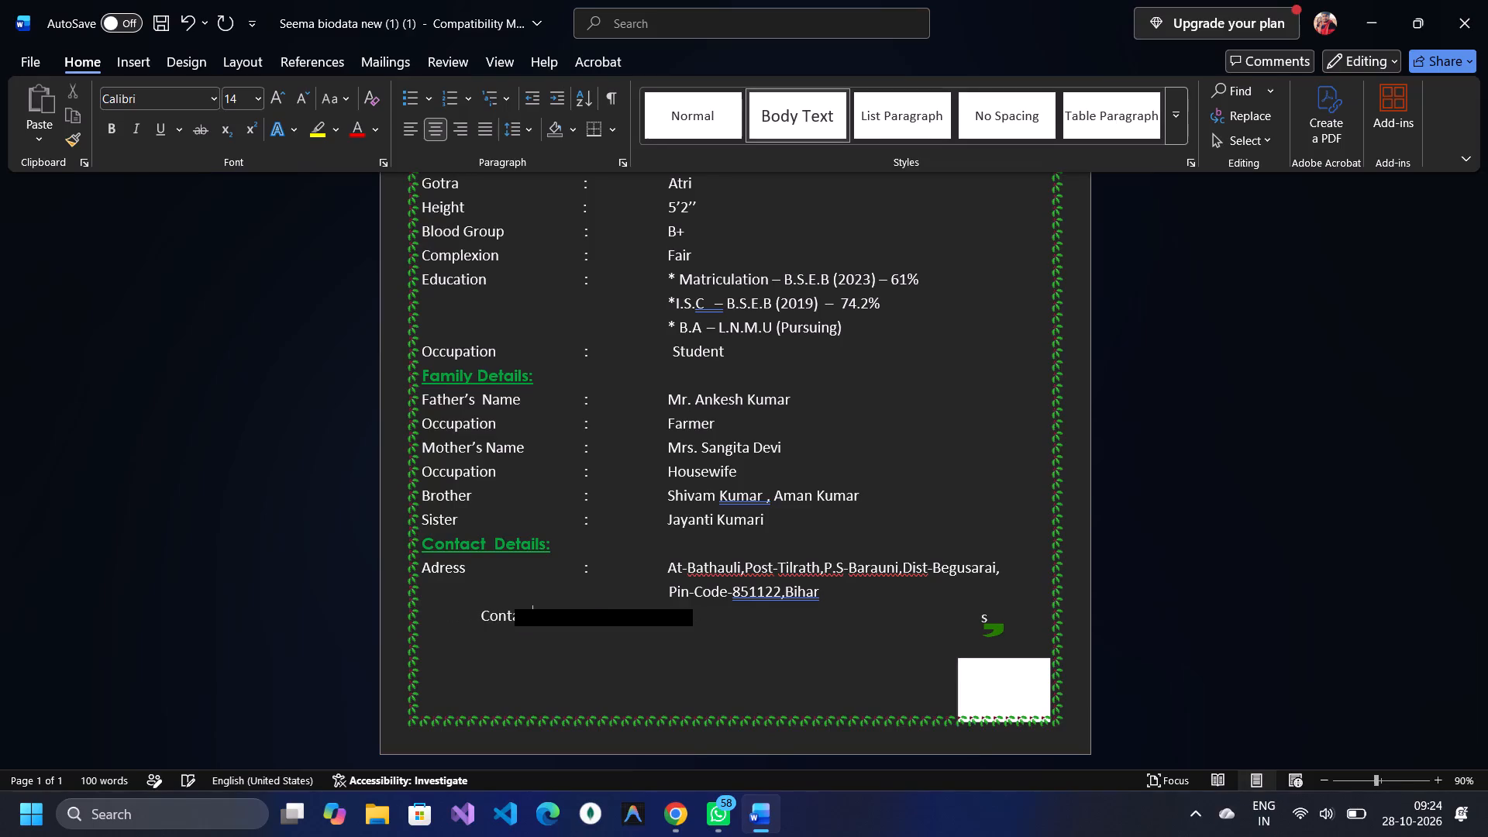
key(BackSpace)
key(BackSpace)
key(BackSpace)
key(BackSpace)
key(BackSpace)
key(BackSpace)
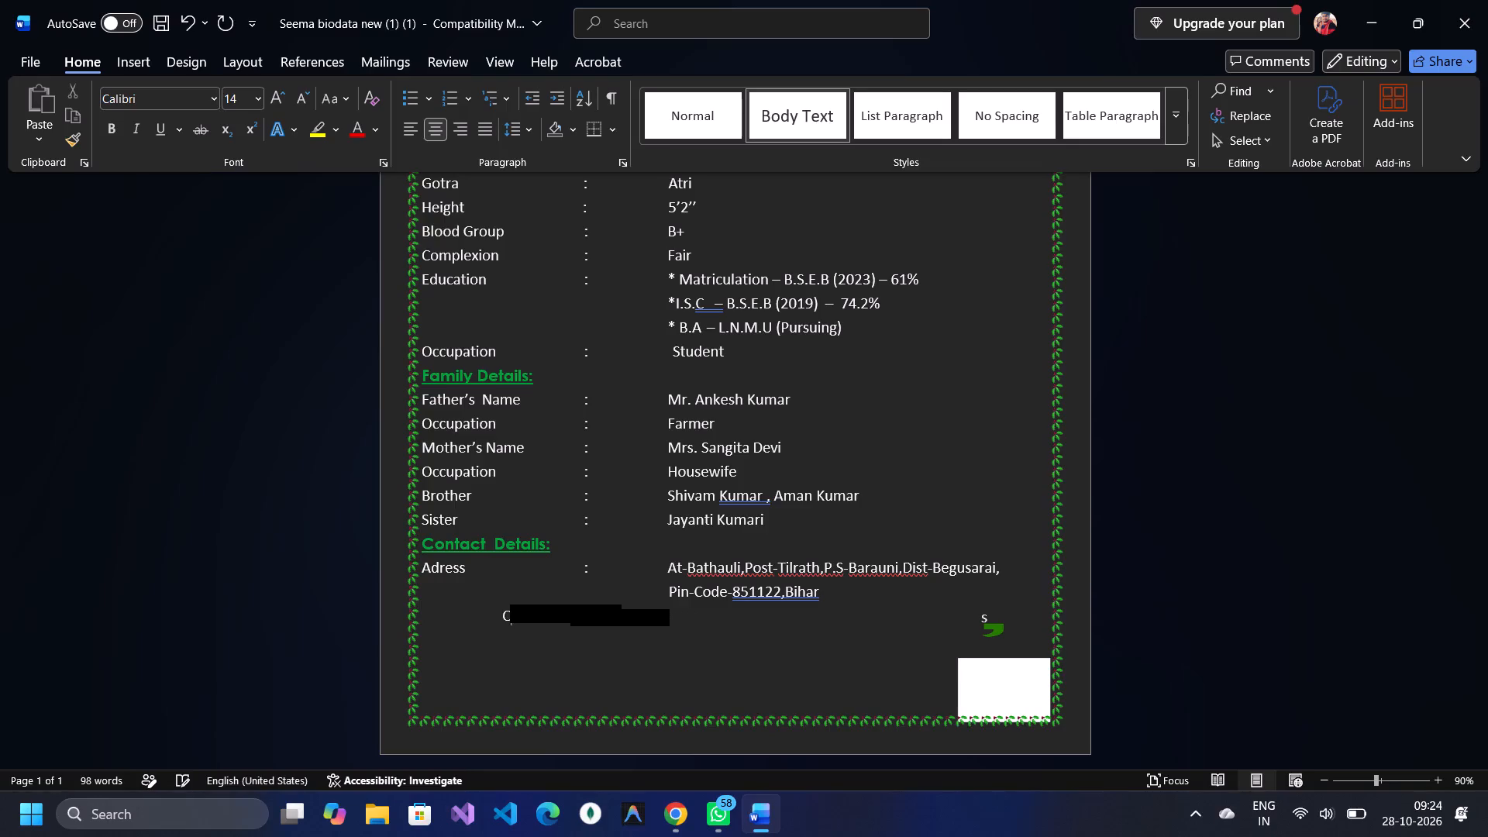
key(BackSpace)
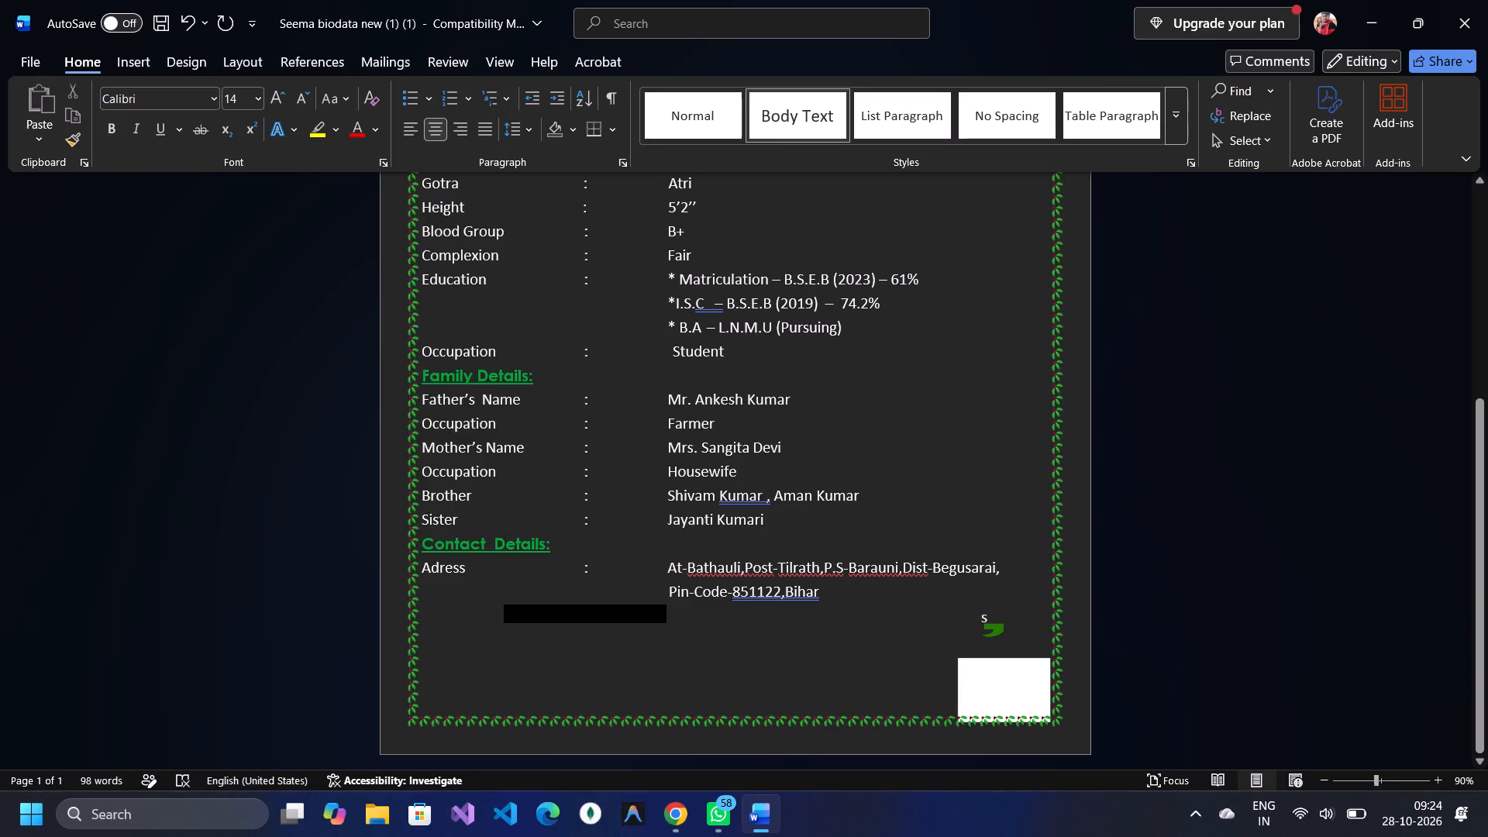
Copy the phone number in the contact row and delete it from the line.
drag(511, 618, 515, 618)
drag(515, 618, 601, 620)
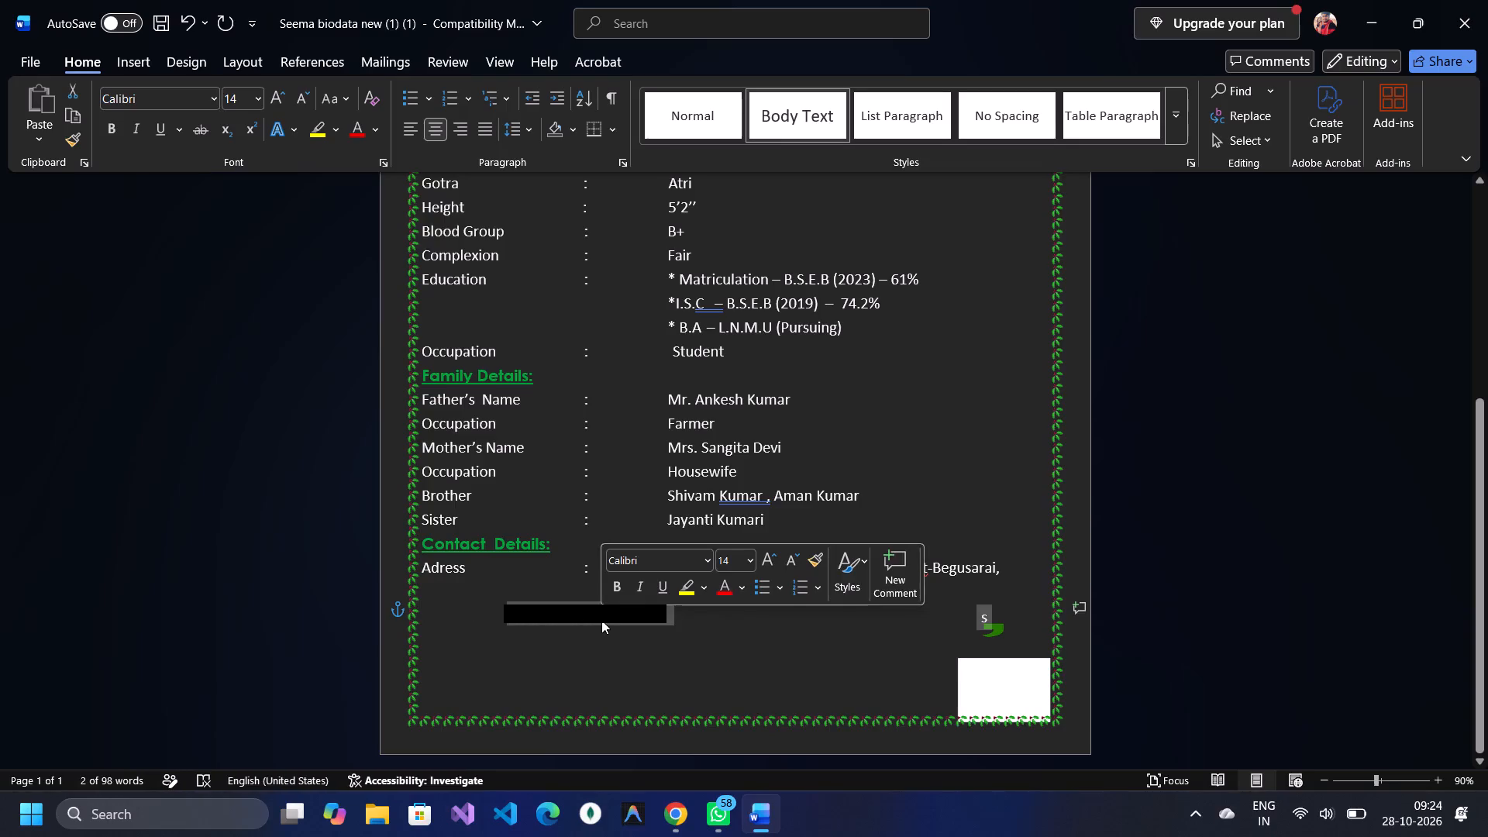
key(ctrl+c)
key(BackSpace)
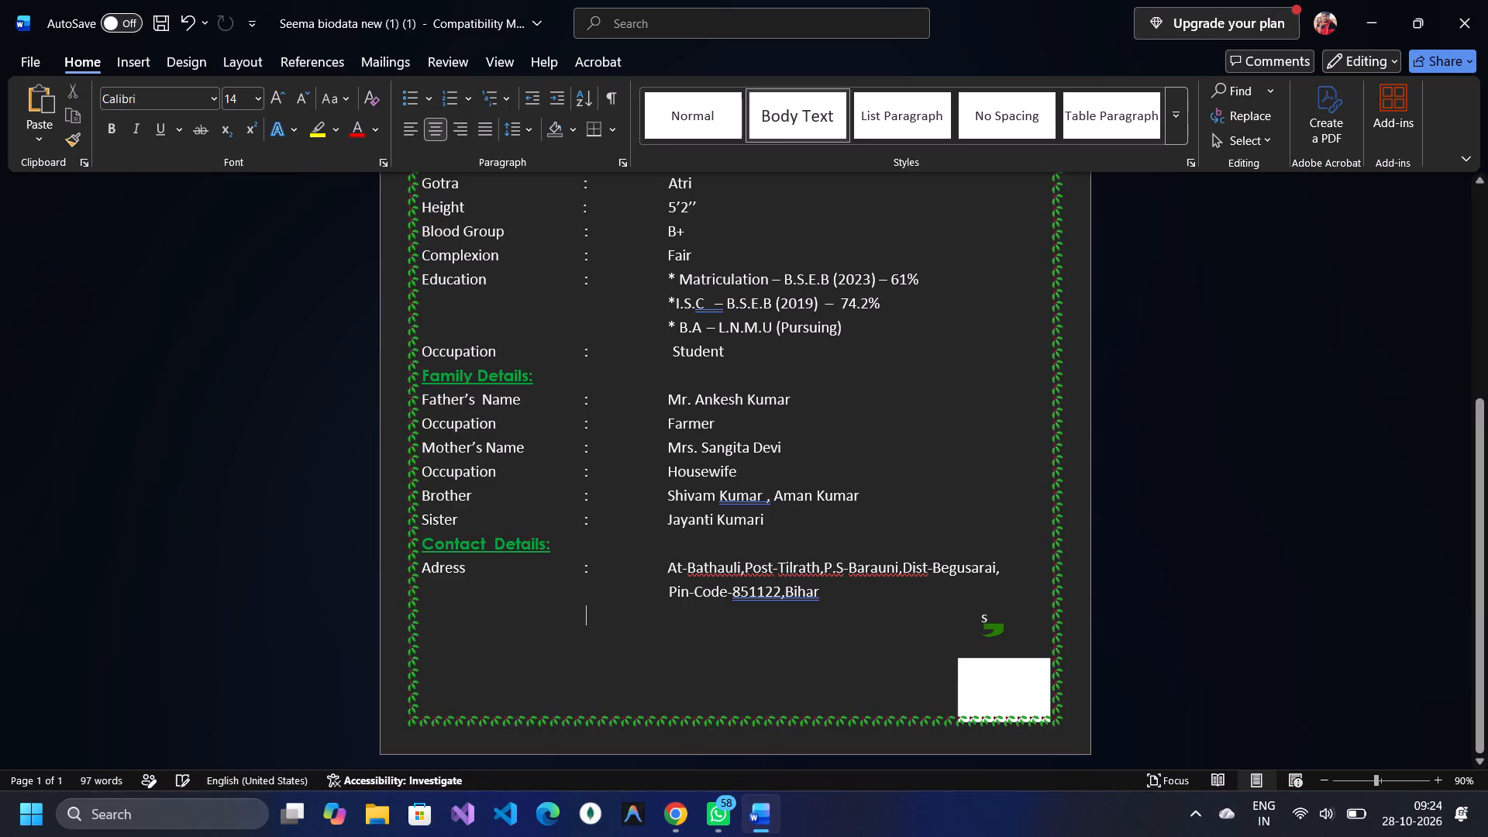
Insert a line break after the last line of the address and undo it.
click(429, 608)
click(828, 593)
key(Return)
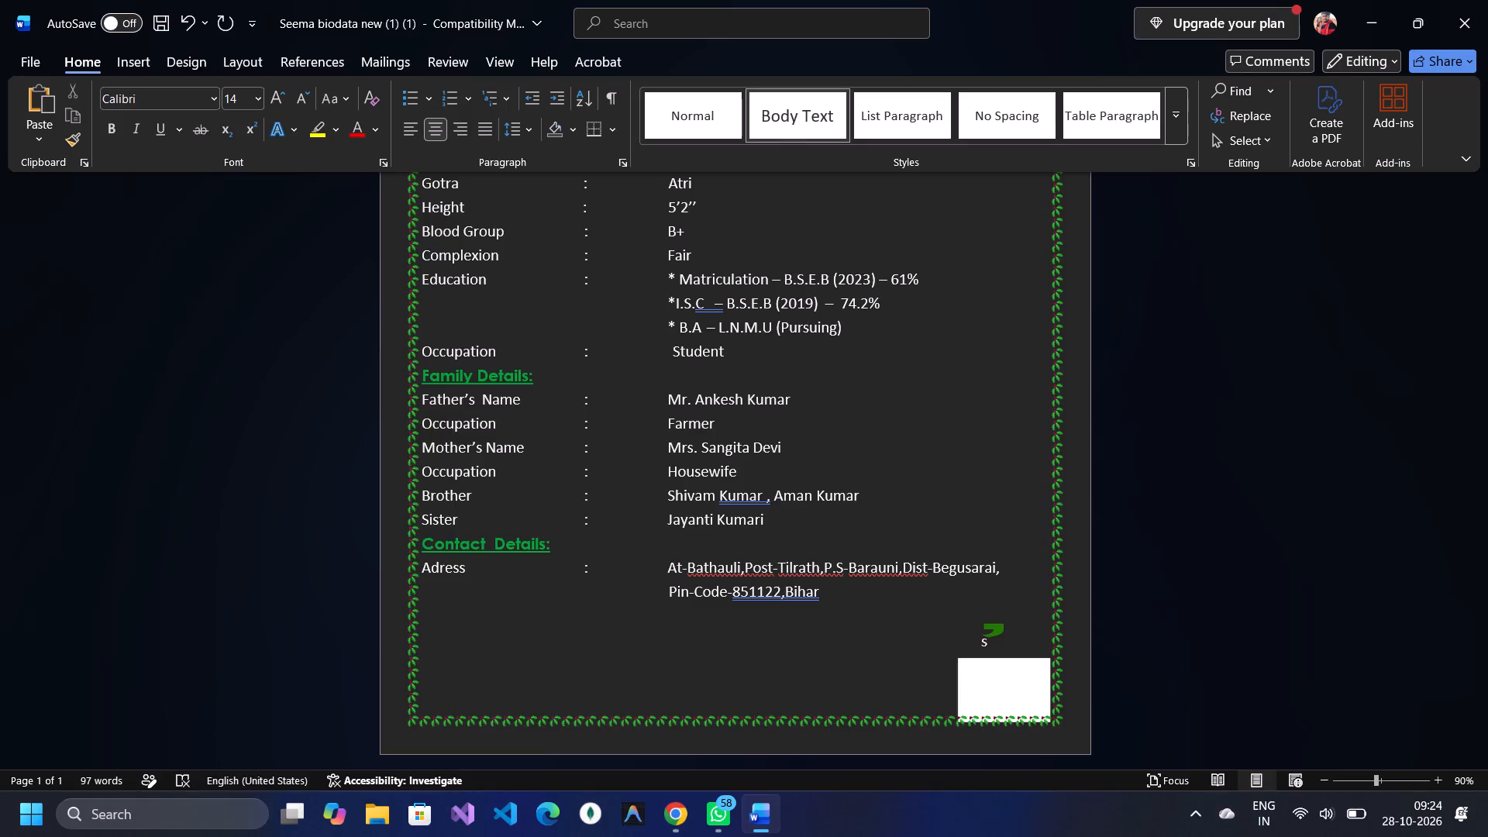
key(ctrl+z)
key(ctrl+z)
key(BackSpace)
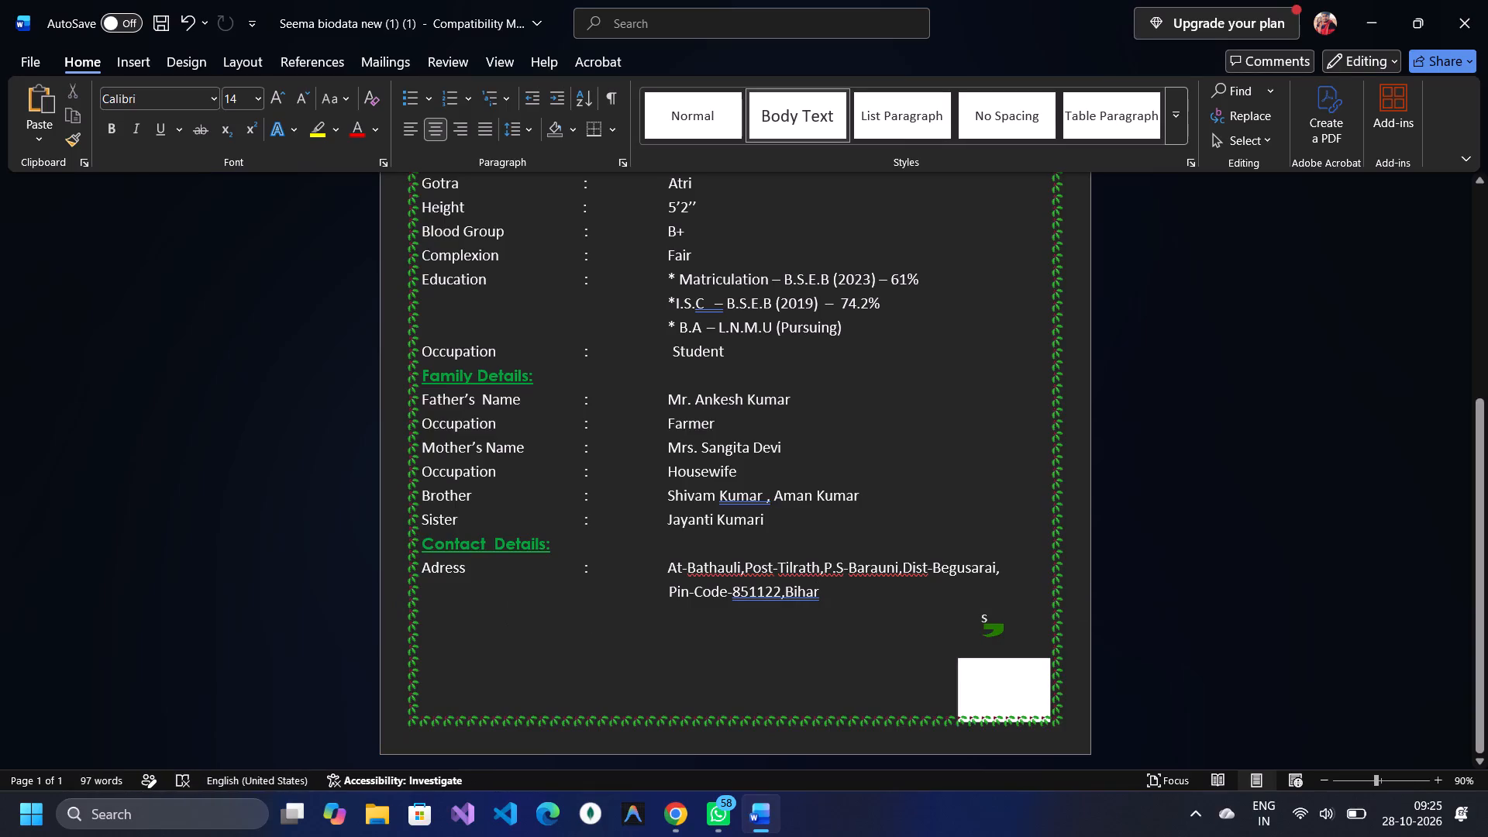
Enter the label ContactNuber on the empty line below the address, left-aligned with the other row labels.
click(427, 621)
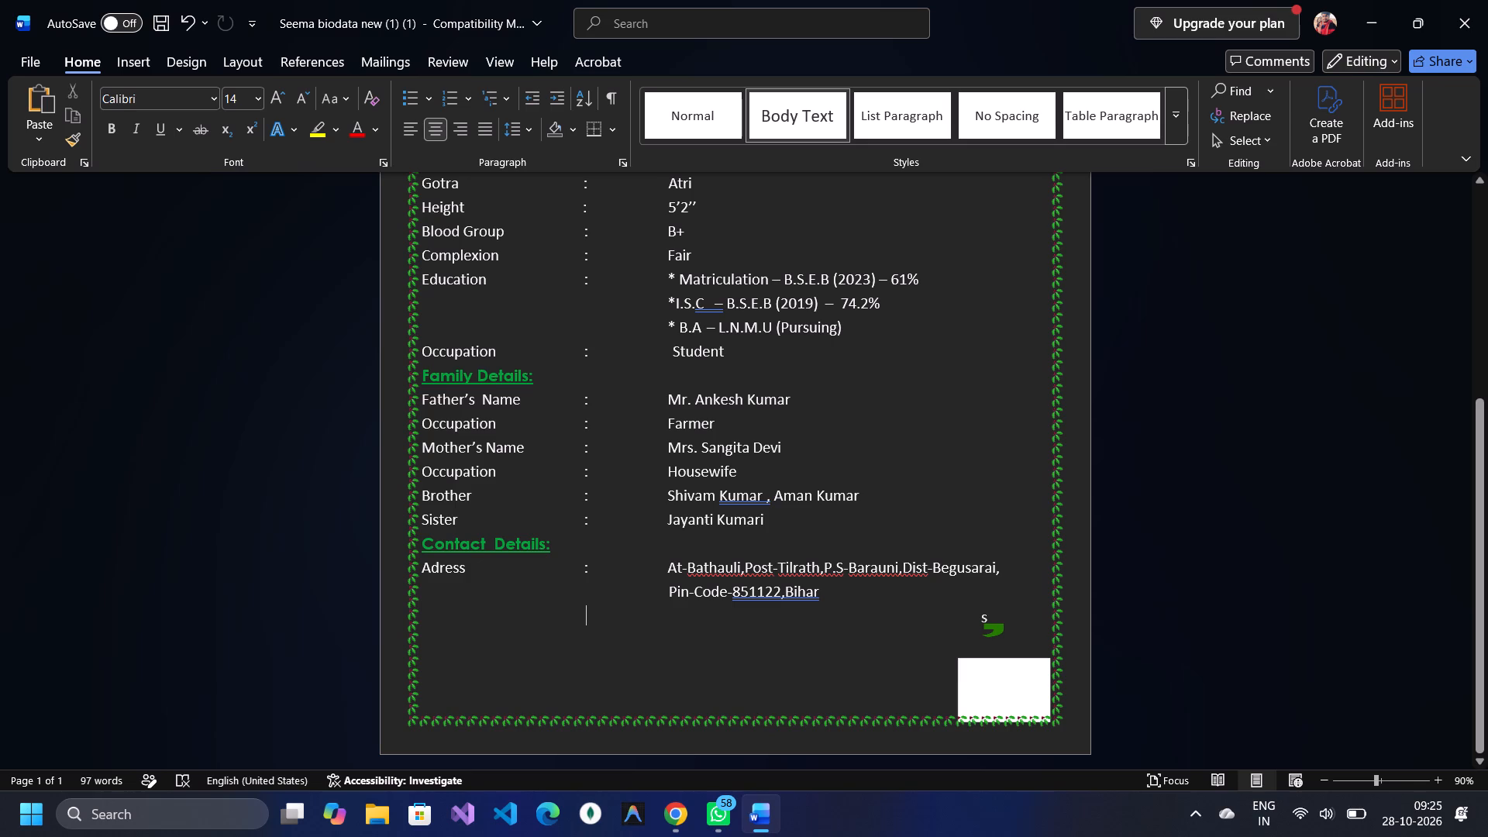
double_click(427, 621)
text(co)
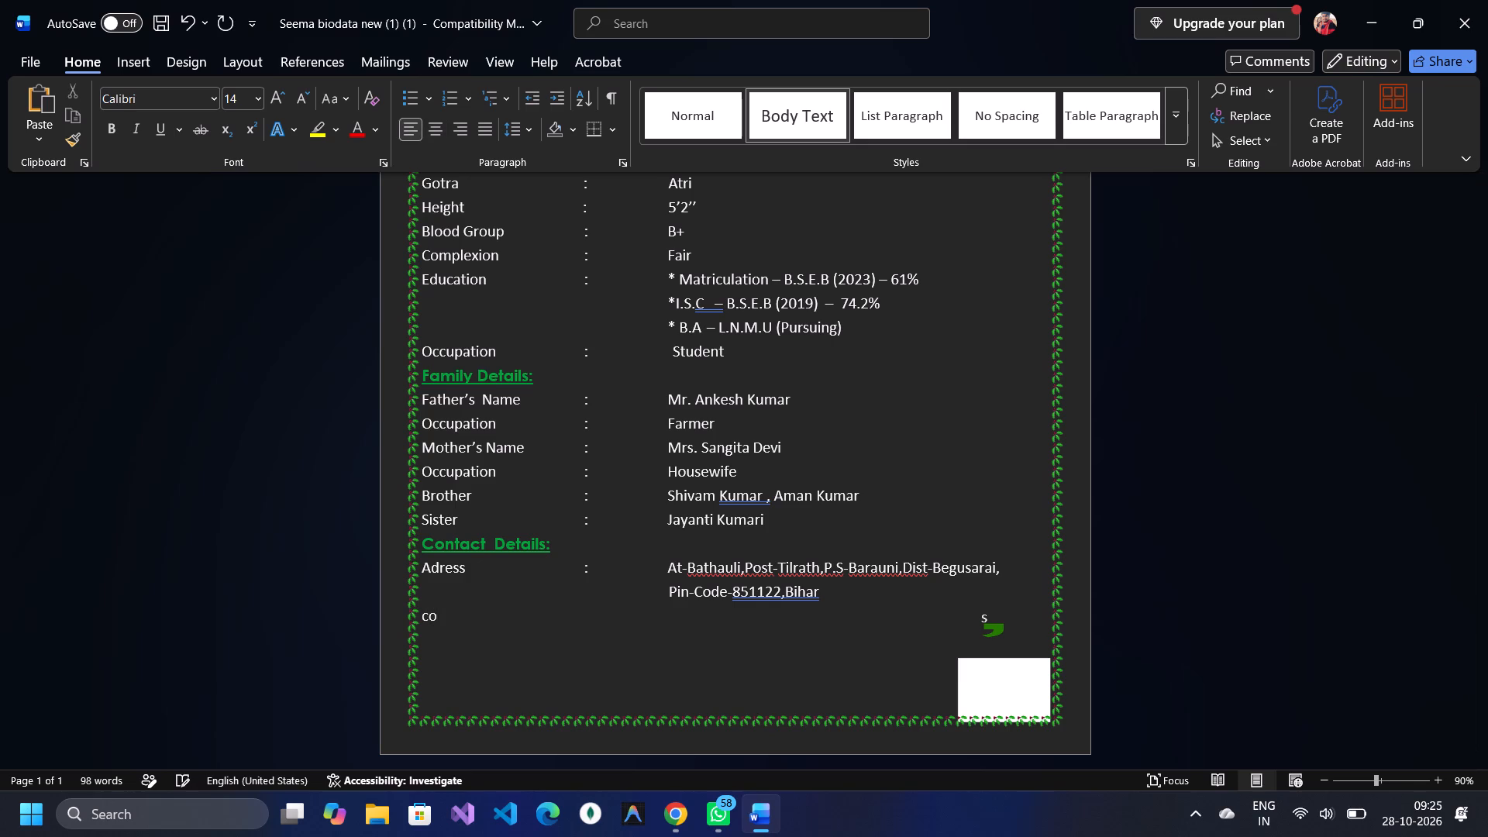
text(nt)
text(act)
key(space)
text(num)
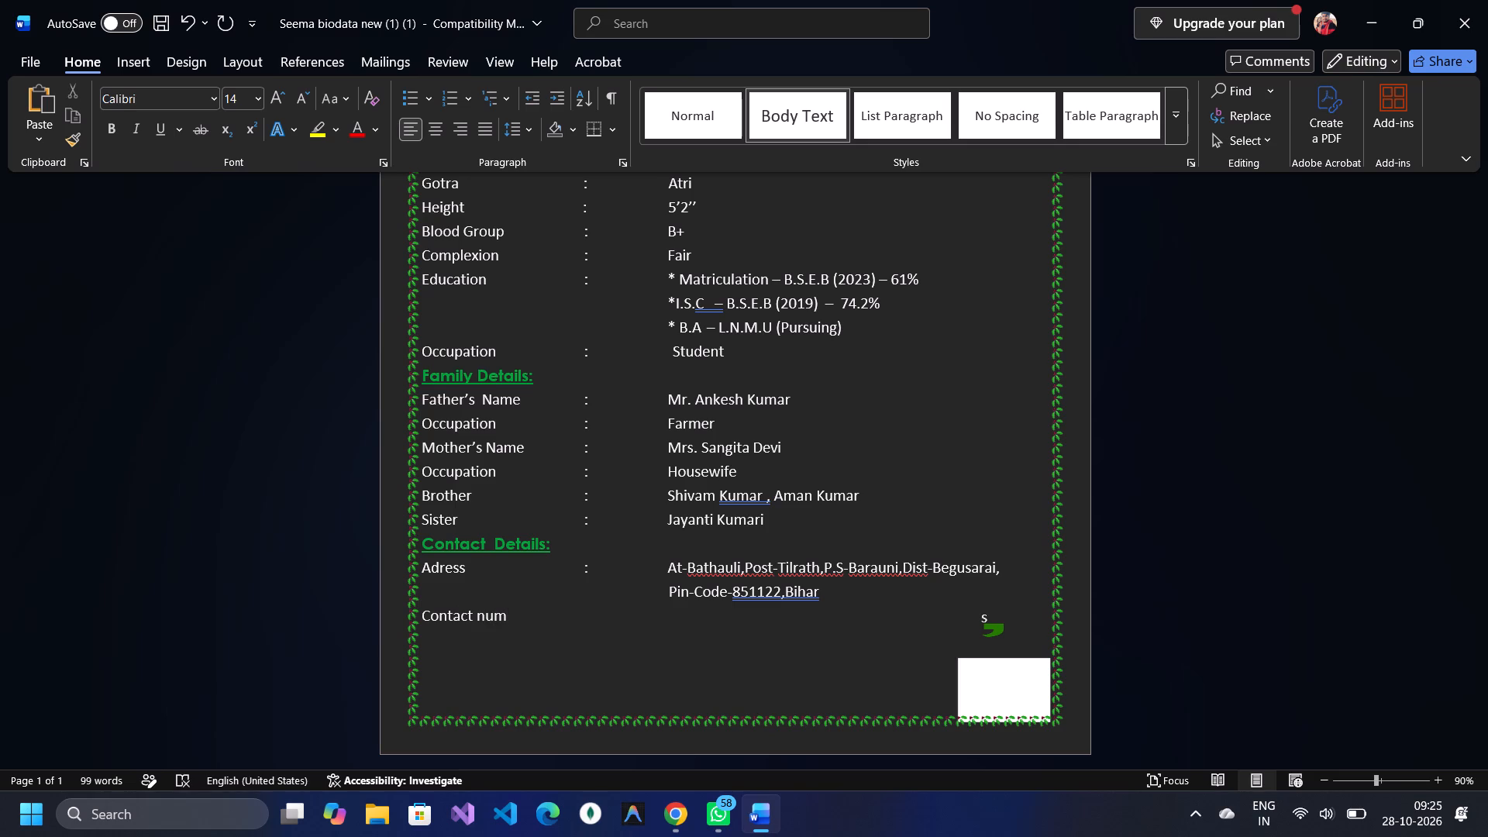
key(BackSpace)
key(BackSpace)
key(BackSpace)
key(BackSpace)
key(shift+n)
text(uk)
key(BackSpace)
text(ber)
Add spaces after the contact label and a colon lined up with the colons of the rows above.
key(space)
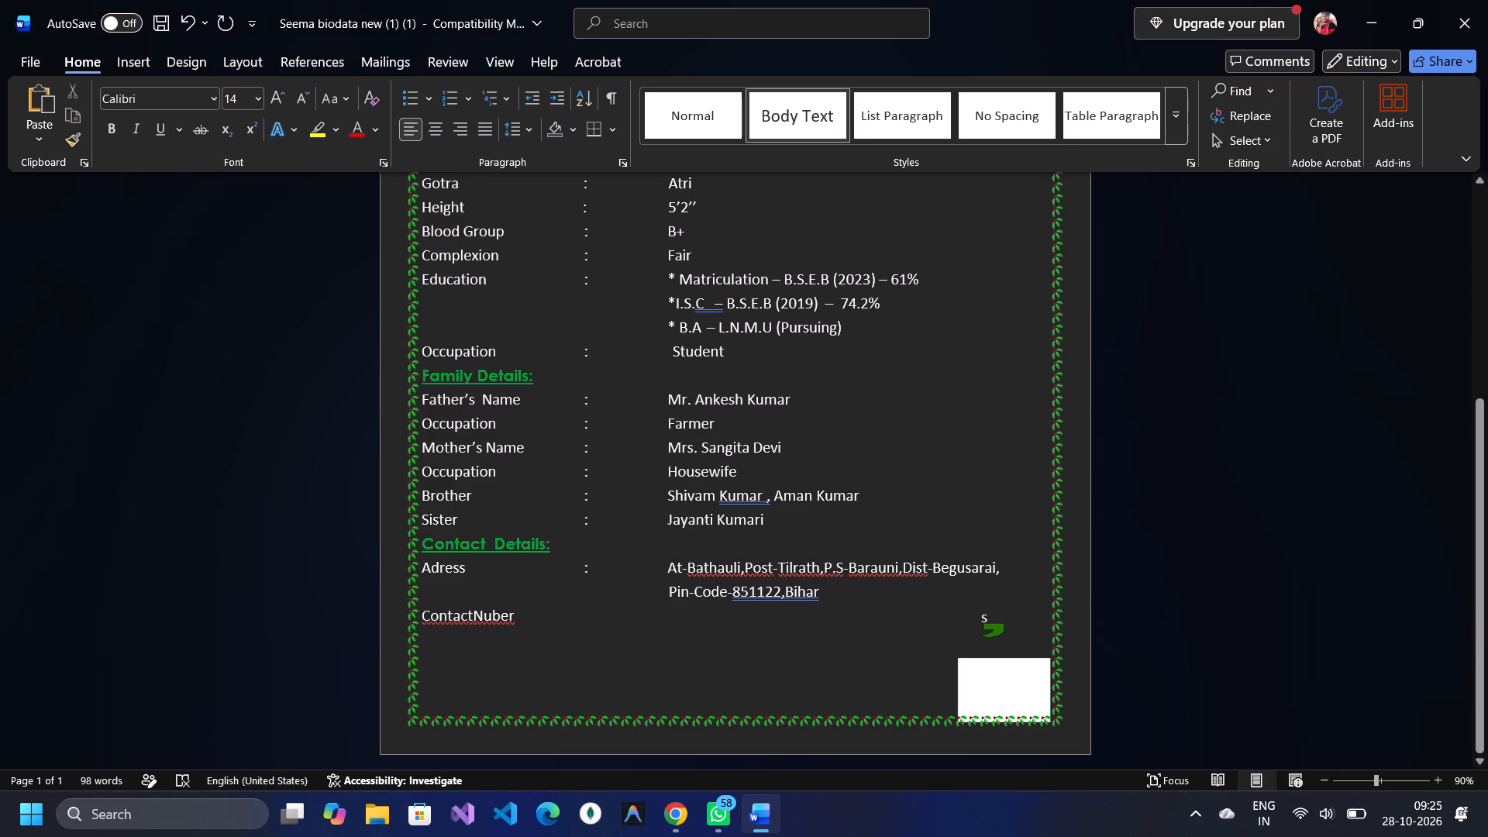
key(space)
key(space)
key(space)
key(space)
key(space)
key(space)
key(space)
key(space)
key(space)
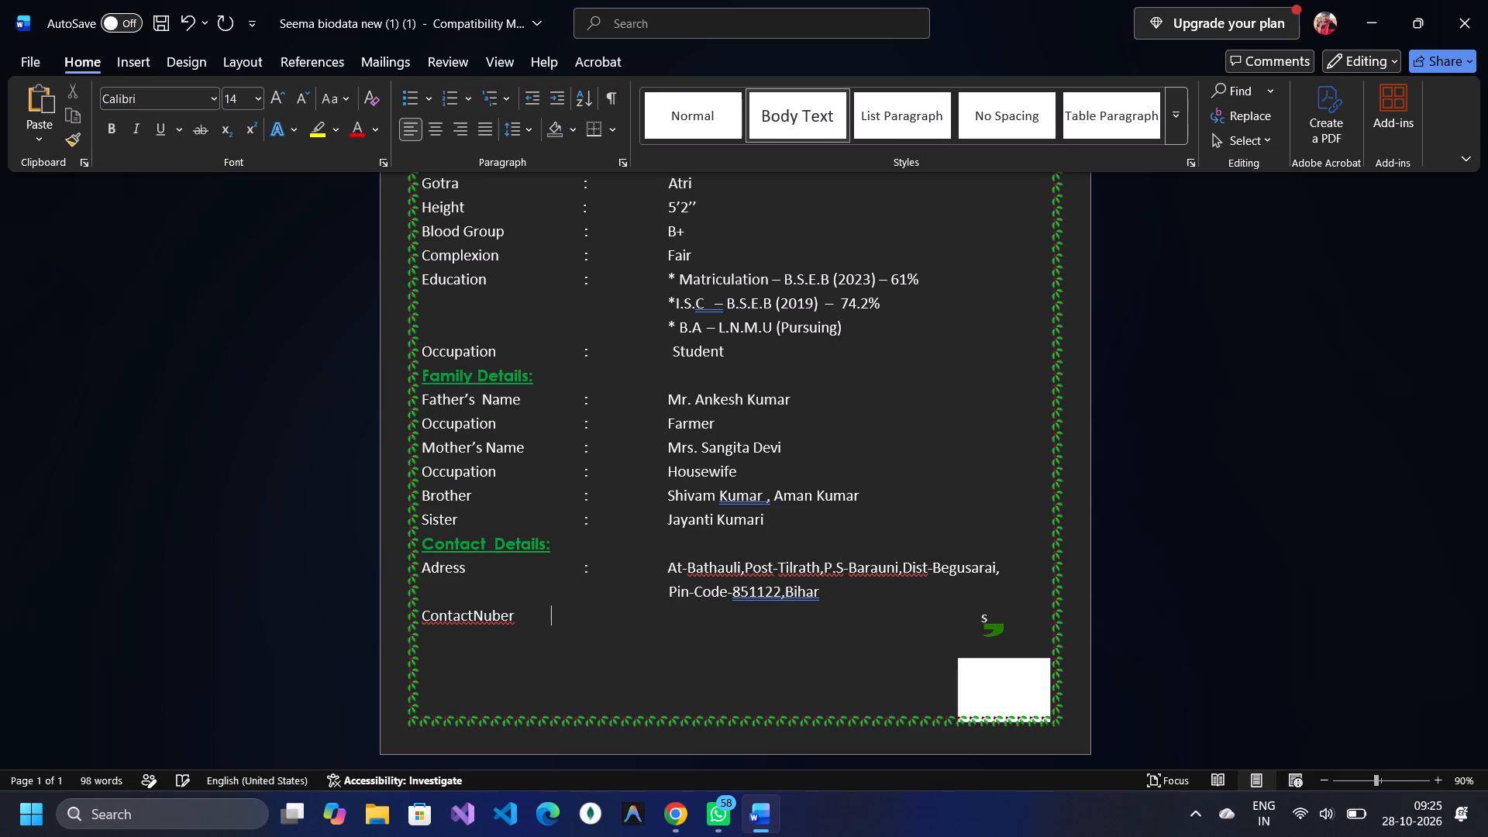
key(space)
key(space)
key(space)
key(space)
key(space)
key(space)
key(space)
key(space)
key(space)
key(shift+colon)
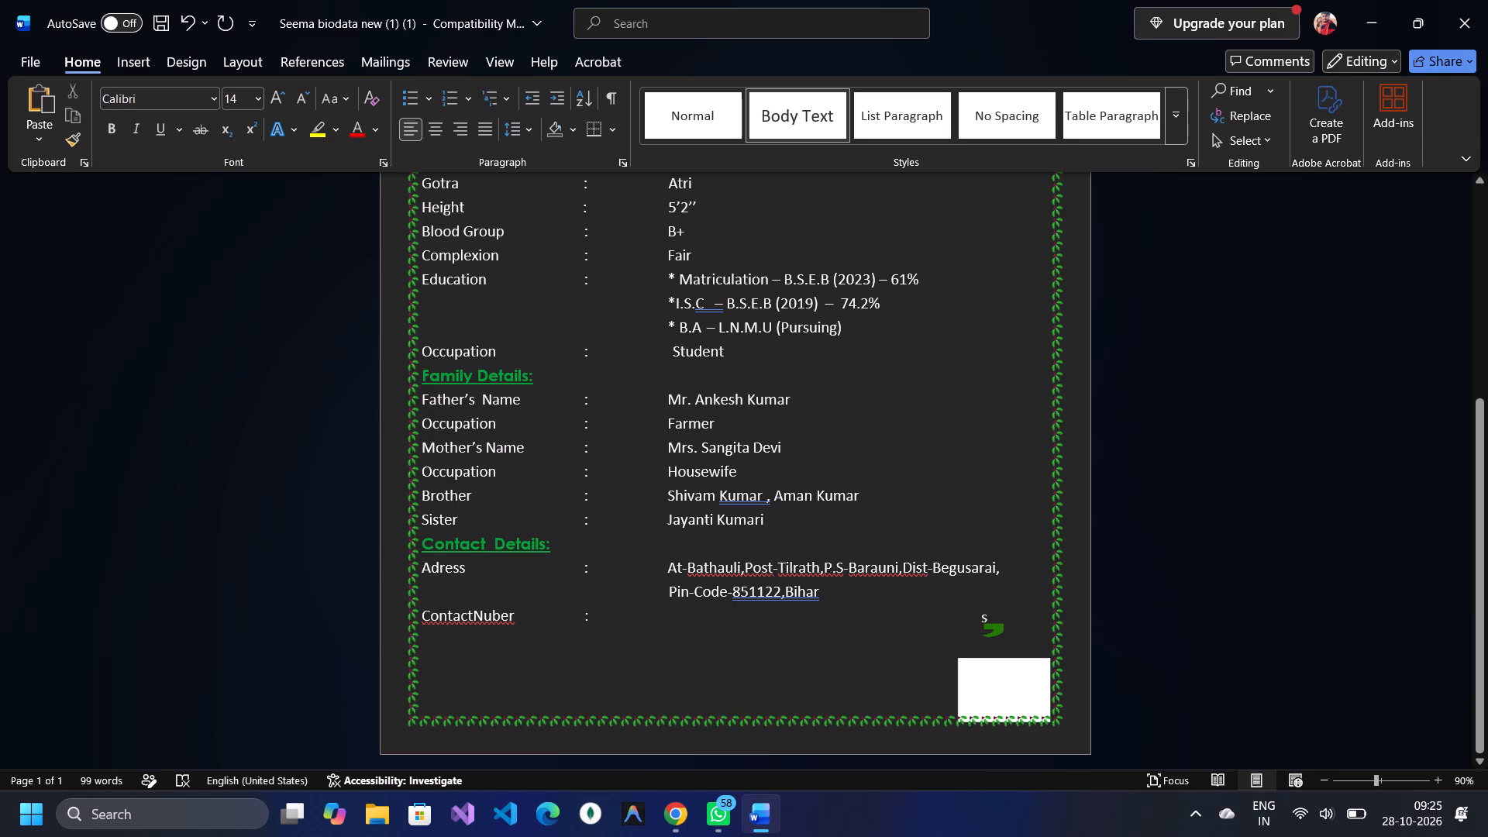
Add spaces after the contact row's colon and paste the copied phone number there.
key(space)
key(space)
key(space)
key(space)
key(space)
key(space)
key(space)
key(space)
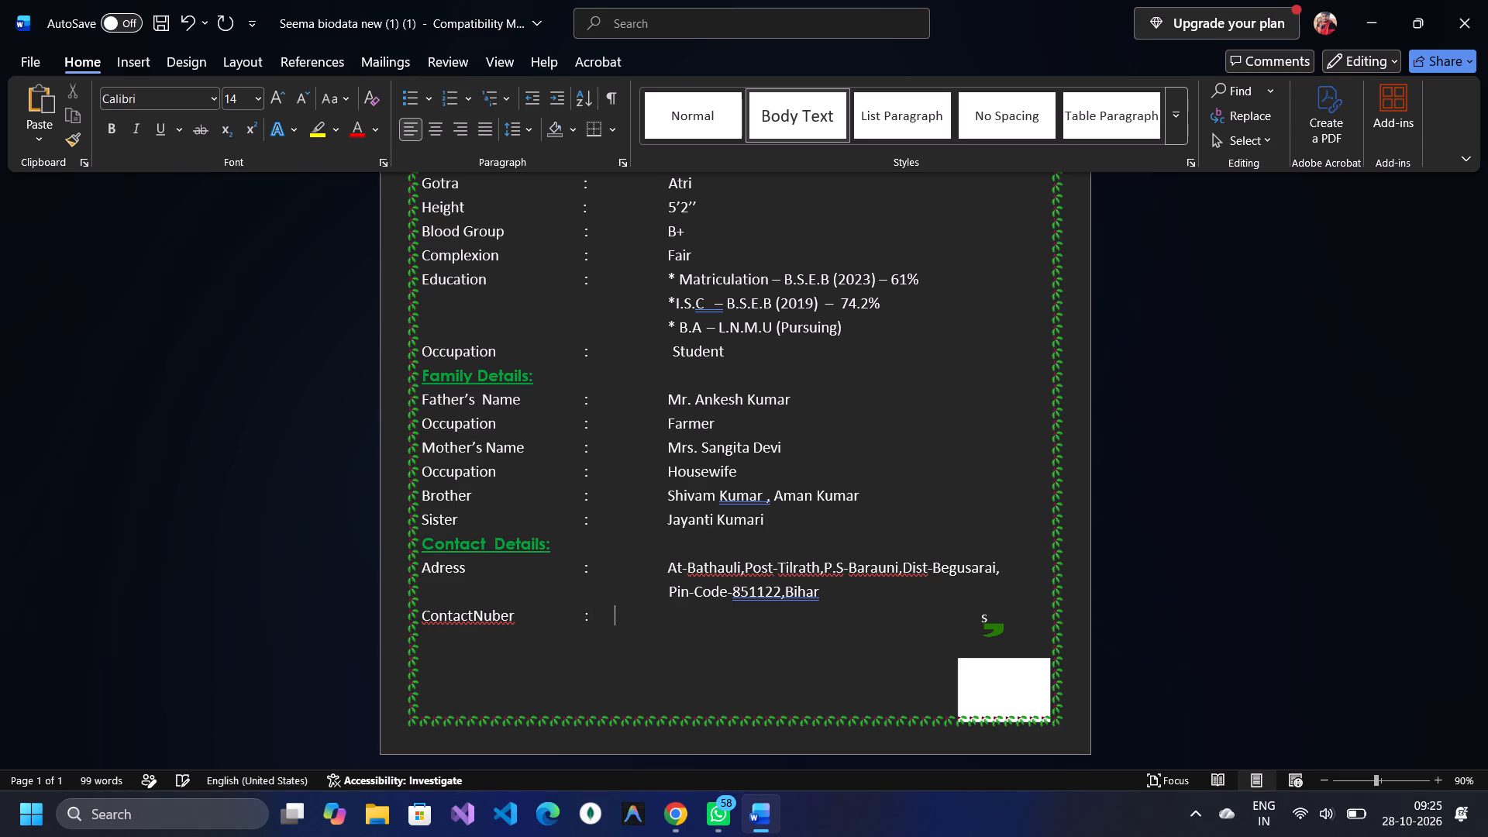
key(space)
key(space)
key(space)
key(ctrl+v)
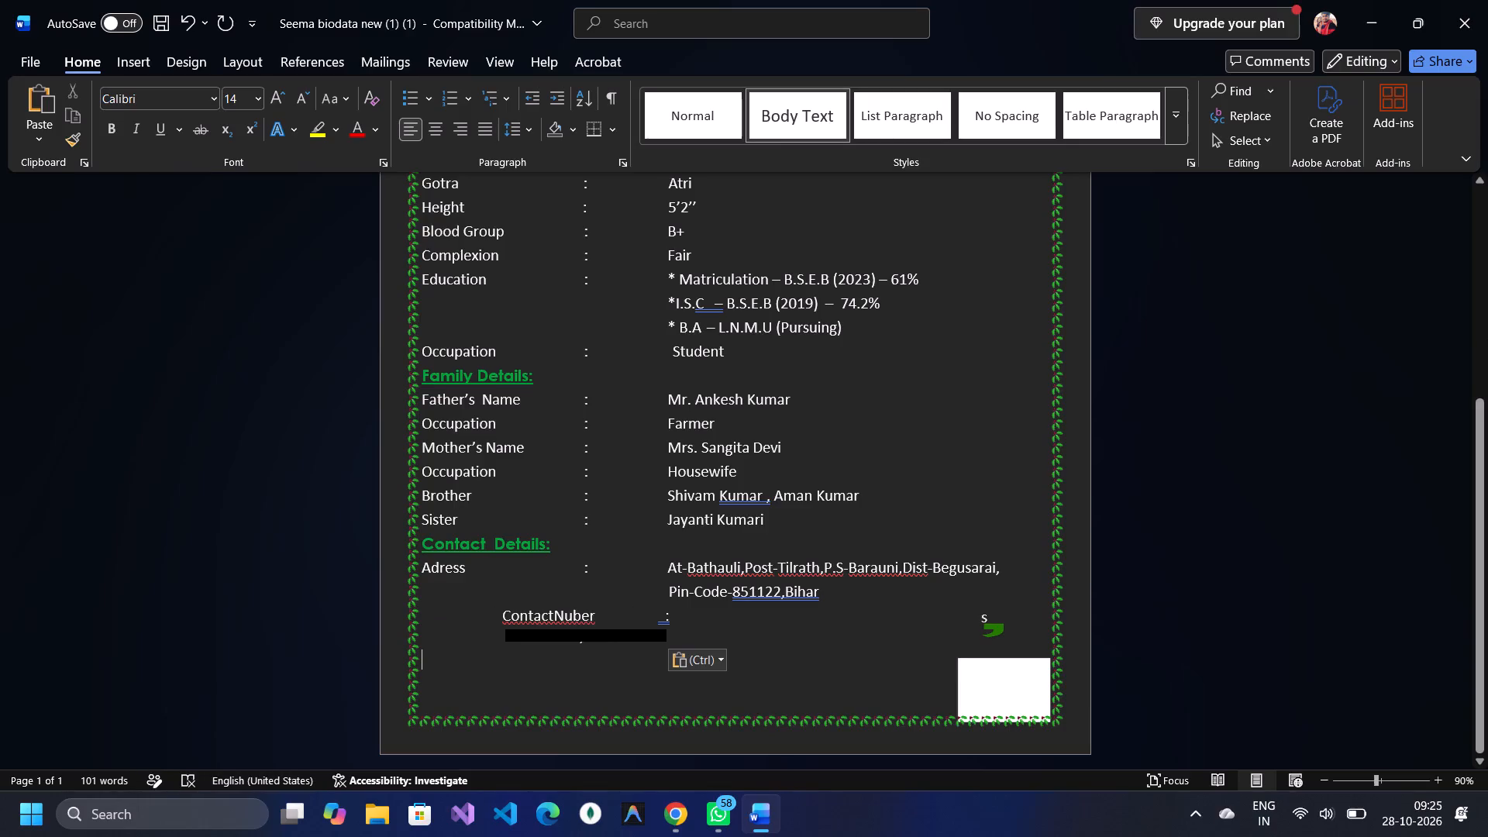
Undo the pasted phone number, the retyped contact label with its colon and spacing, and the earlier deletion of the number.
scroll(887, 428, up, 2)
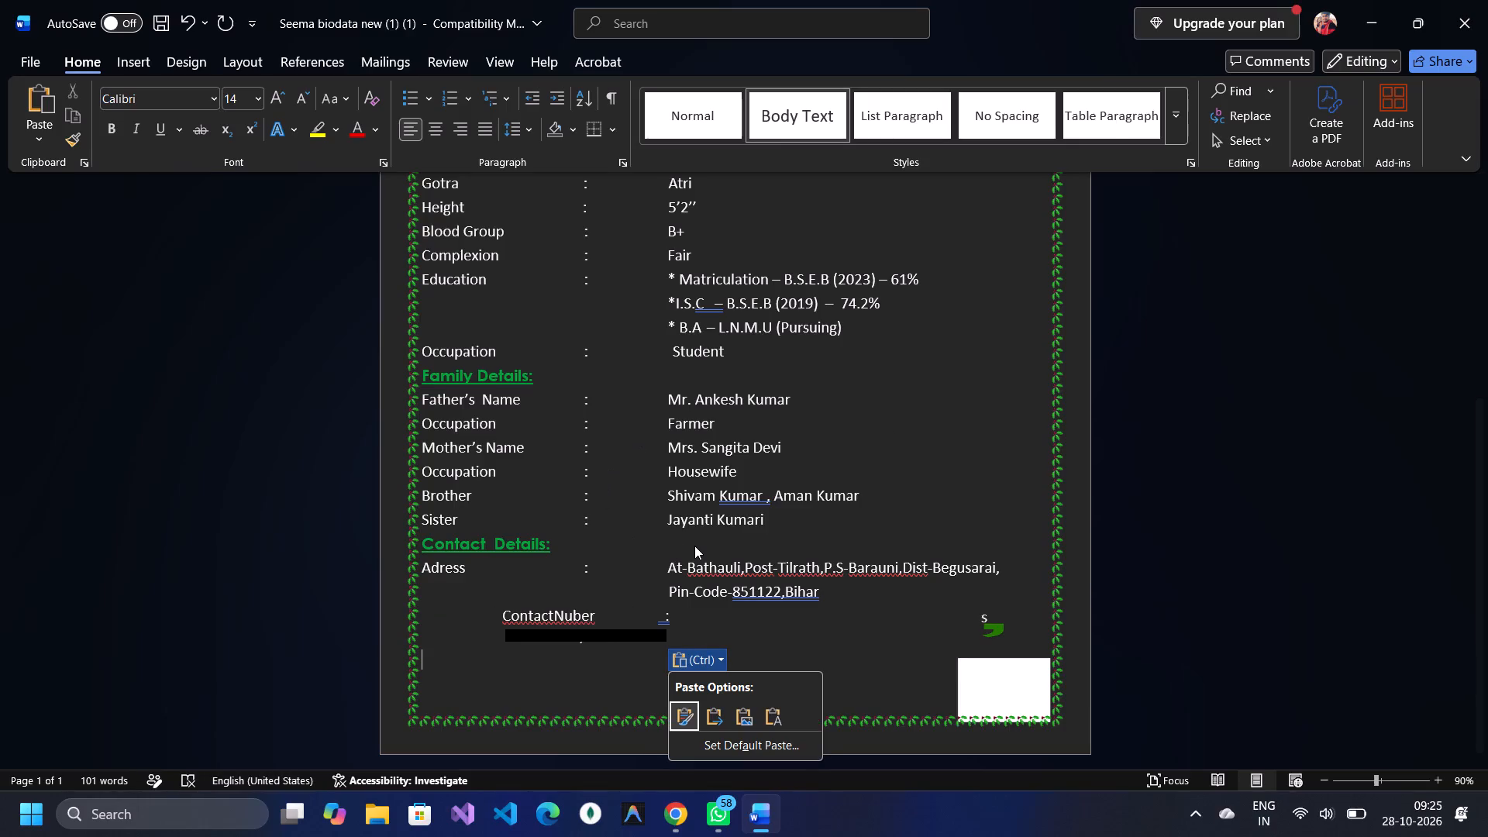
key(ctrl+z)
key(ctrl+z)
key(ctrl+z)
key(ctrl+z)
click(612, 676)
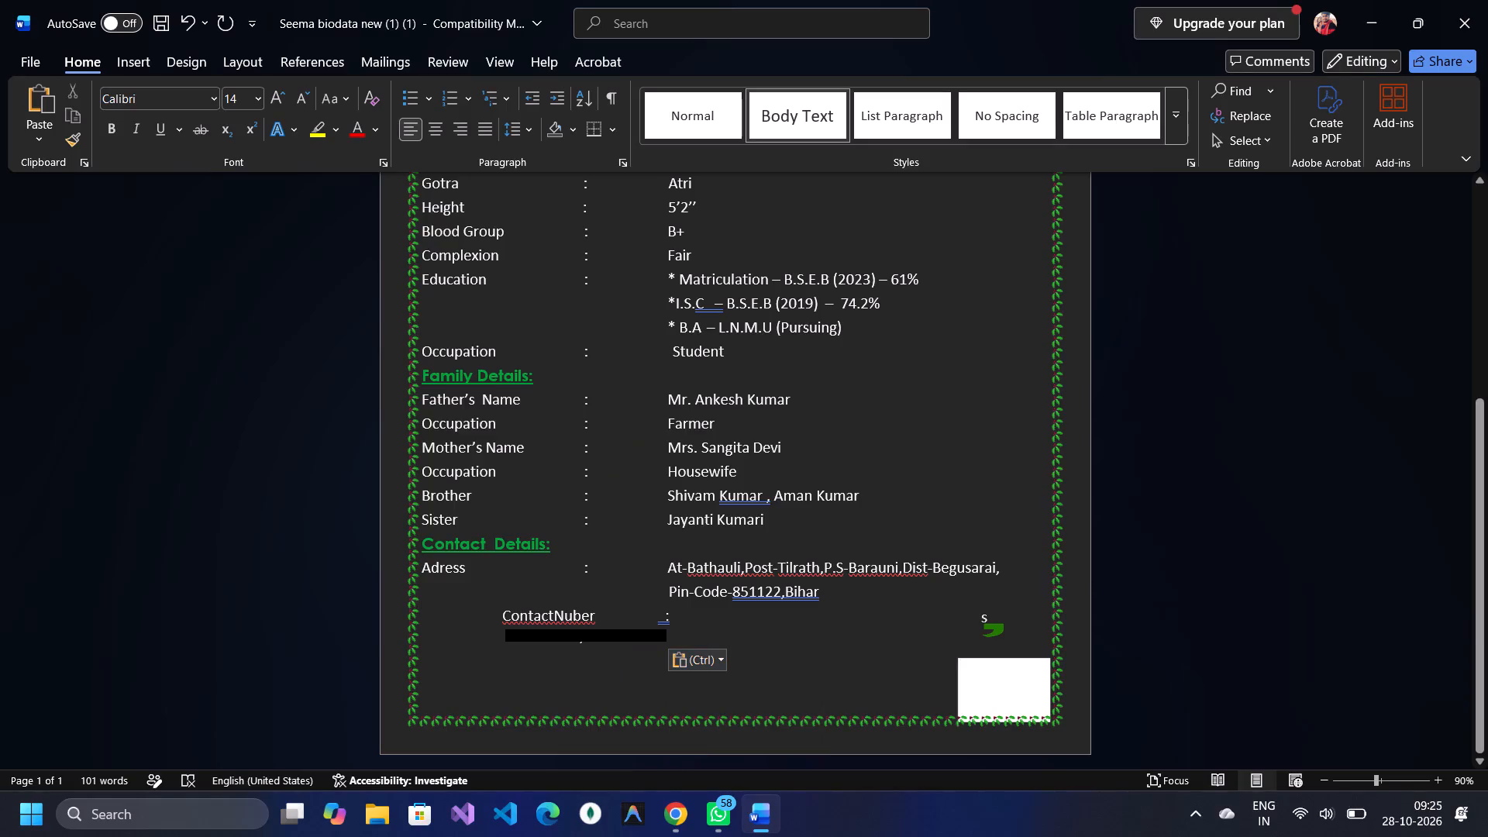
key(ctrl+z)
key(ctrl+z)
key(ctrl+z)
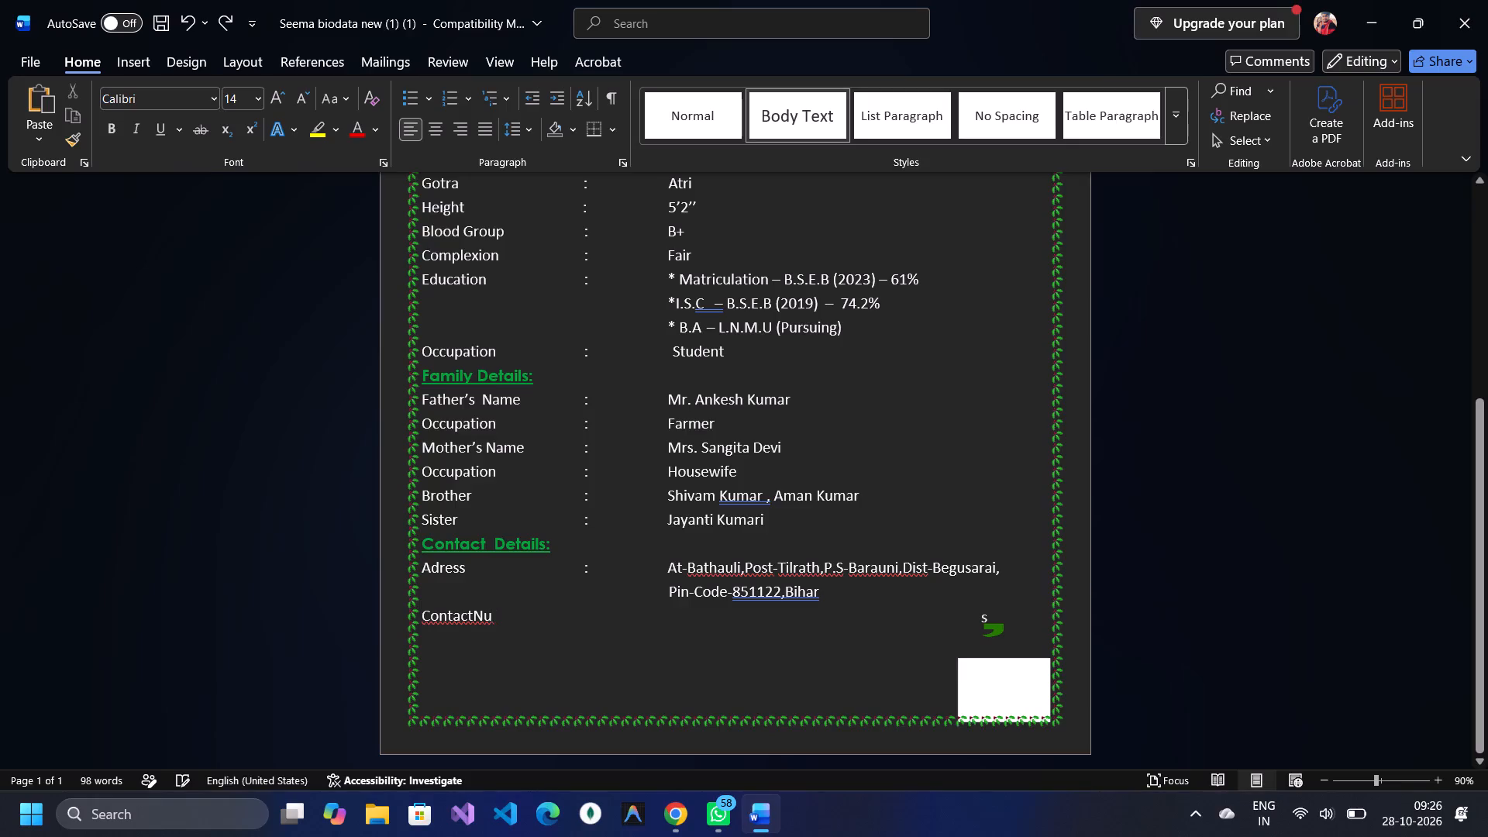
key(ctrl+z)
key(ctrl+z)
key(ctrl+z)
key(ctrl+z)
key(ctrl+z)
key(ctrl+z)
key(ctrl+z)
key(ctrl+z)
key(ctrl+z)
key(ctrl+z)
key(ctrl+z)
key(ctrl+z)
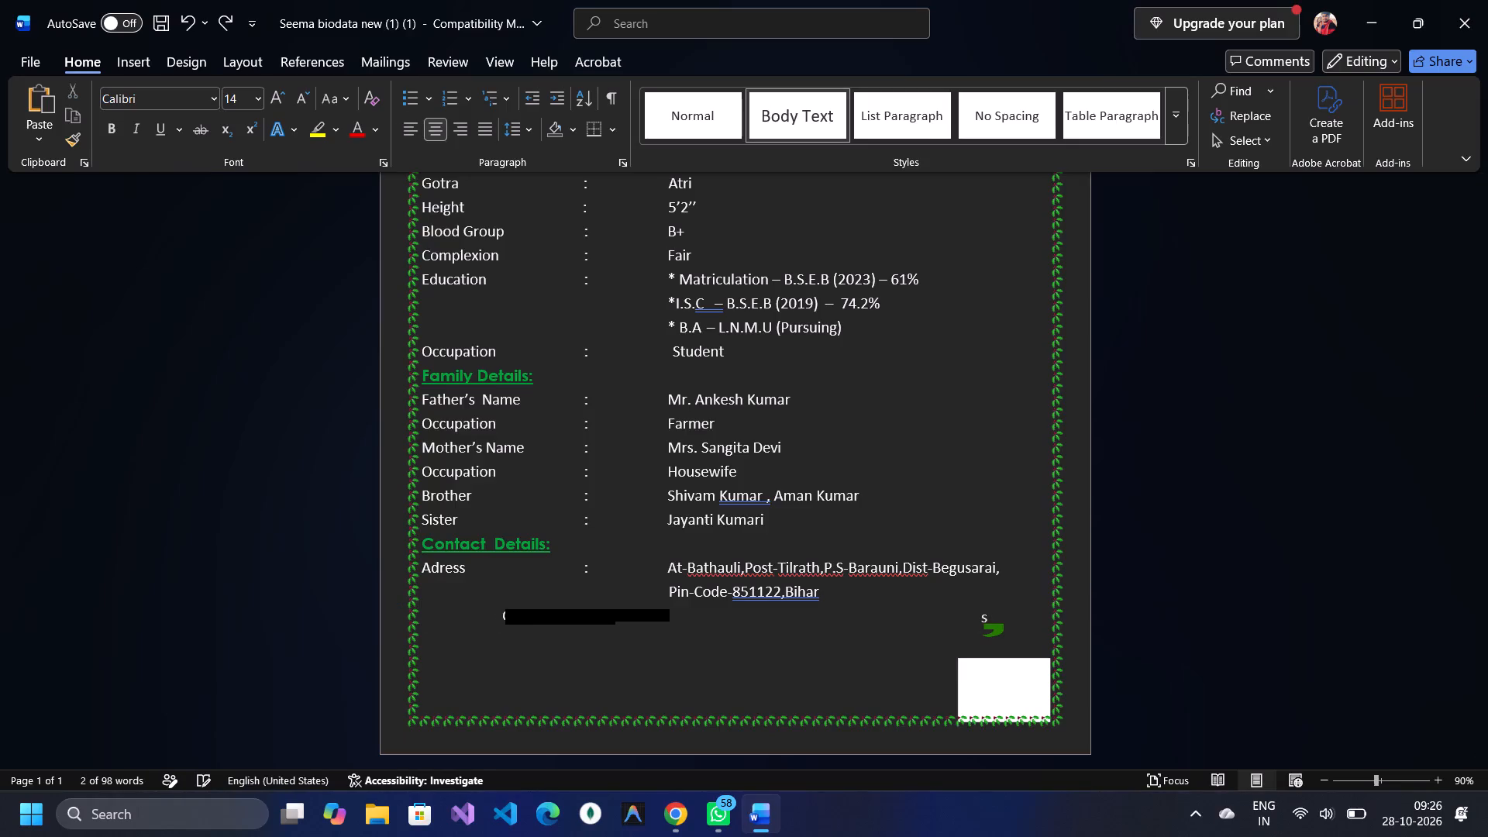
Undo the earlier contact row edits back to the Contact No label, colon and phone number on a single line.
key(ctrl+z)
key(ctrl+z)
key(ctrl+z)
key(ctrl+z)
key(ctrl+z)
key(ctrl+z)
key(ctrl+z)
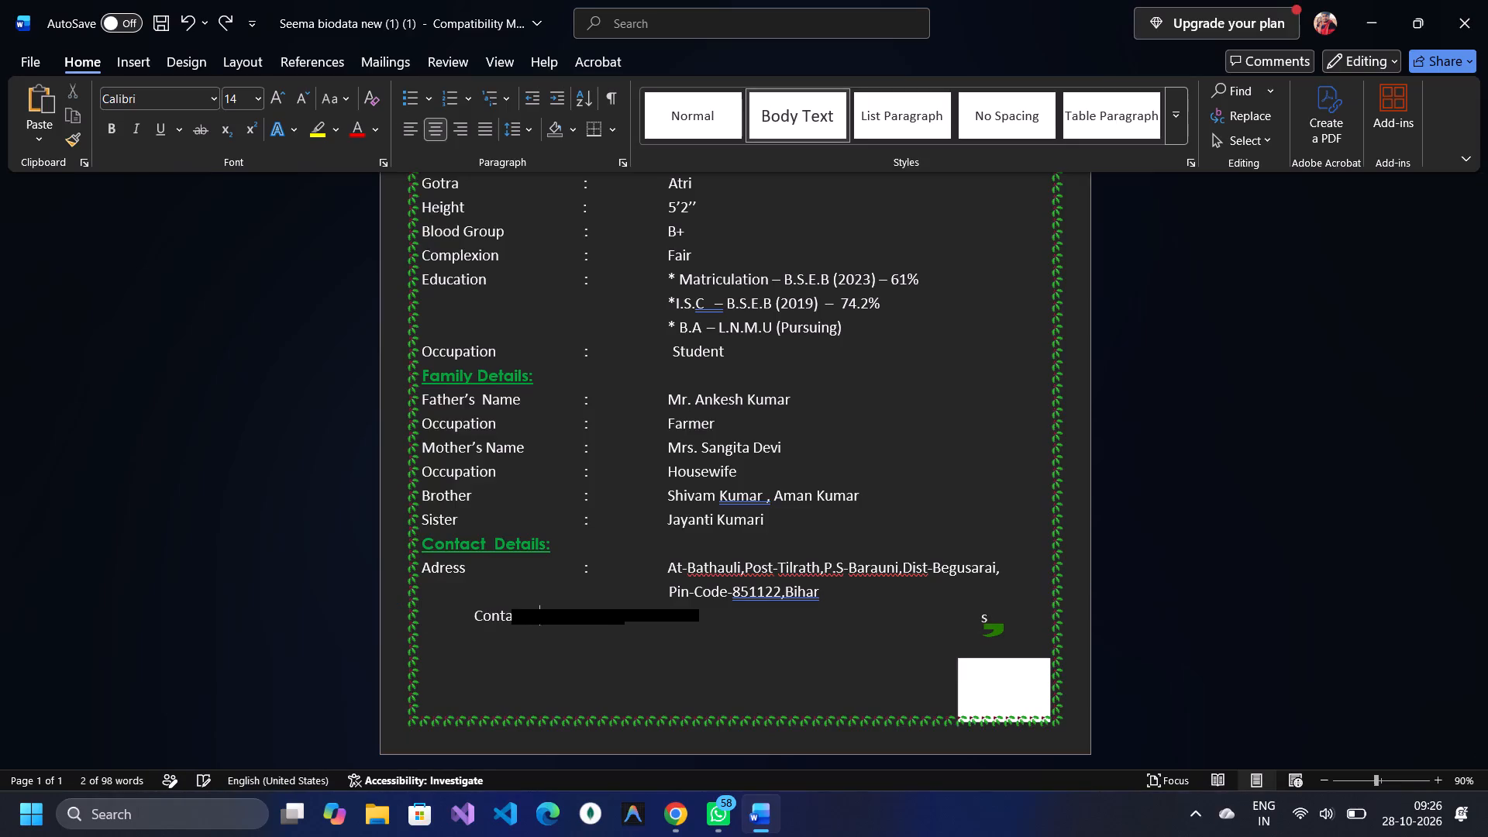
key(ctrl+z)
key(ctrl+z)
key(ctrl+z)
key(ctrl+z)
key(ctrl+z)
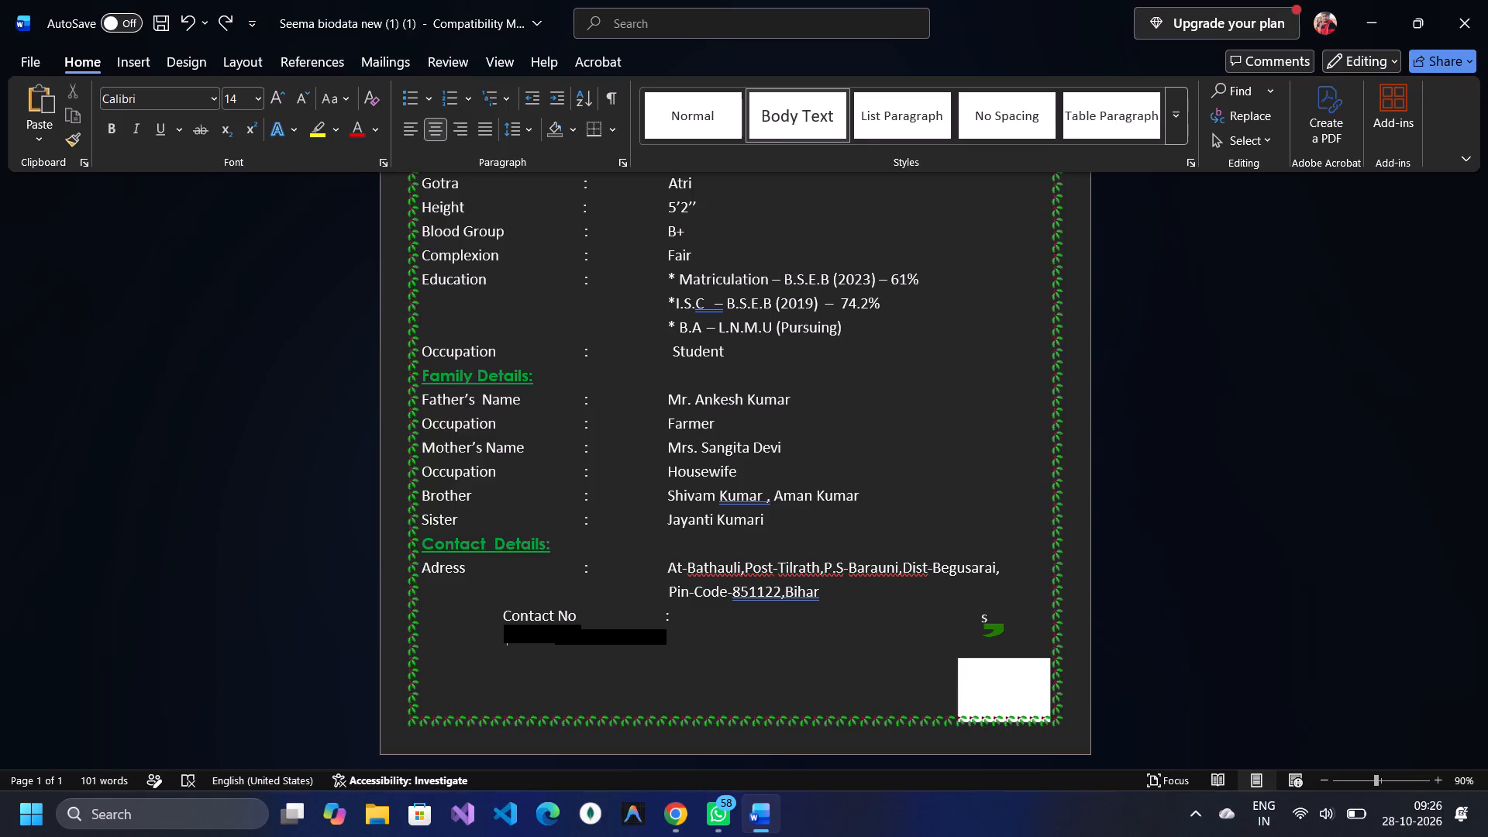
key(ctrl+z)
key(ctrl+z)
key(ctrl+z)
key(ctrl+z)
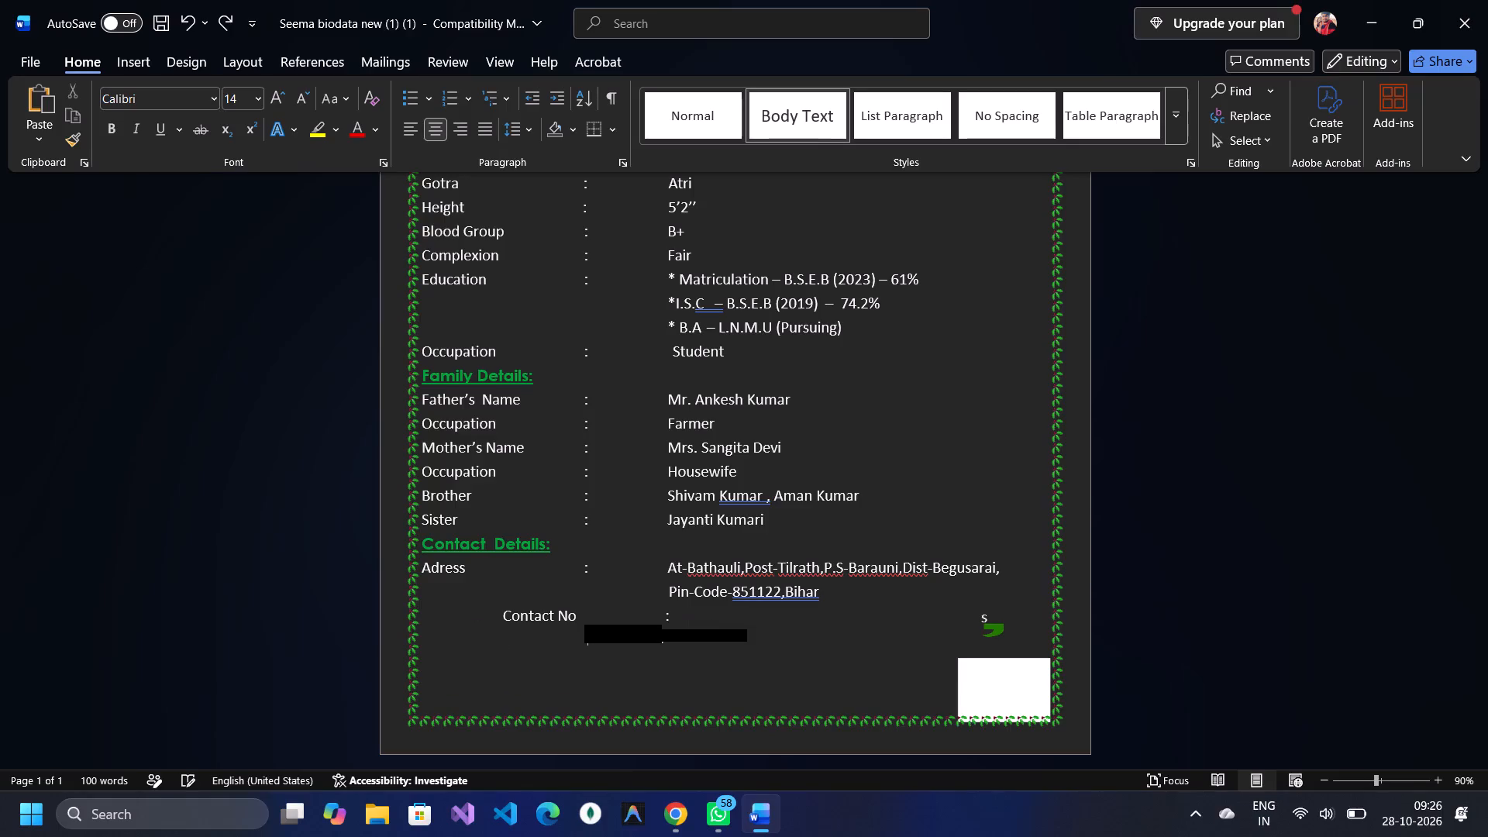
key(ctrl+z)
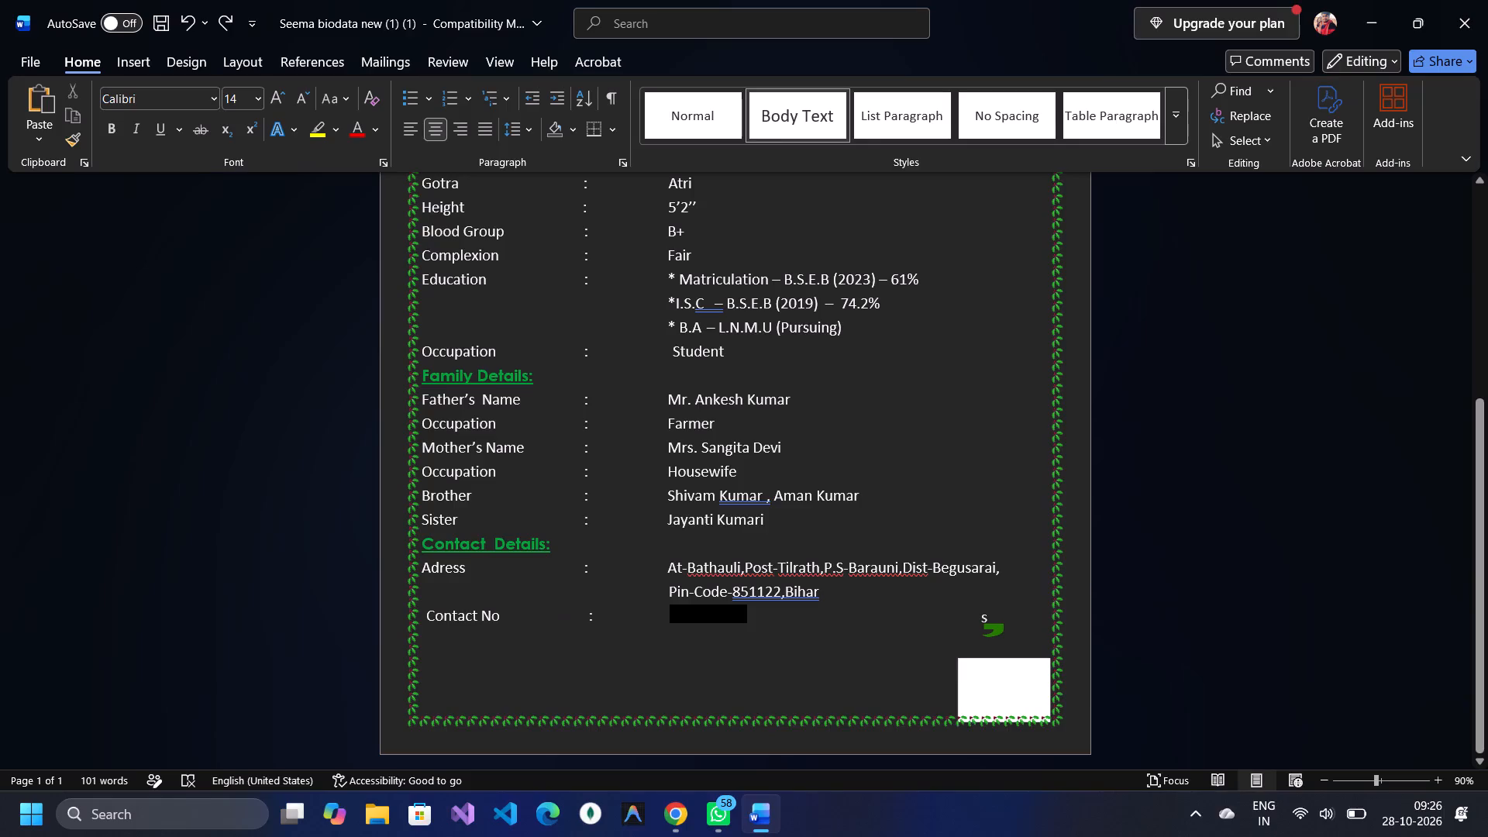
Delete the digits of the phone number in the Contact No row, working back from its end.
key(BackSpace)
key(BackSpace)
key(BackSpace)
key(BackSpace)
key(BackSpace)
key(BackSpace)
key(BackSpace)
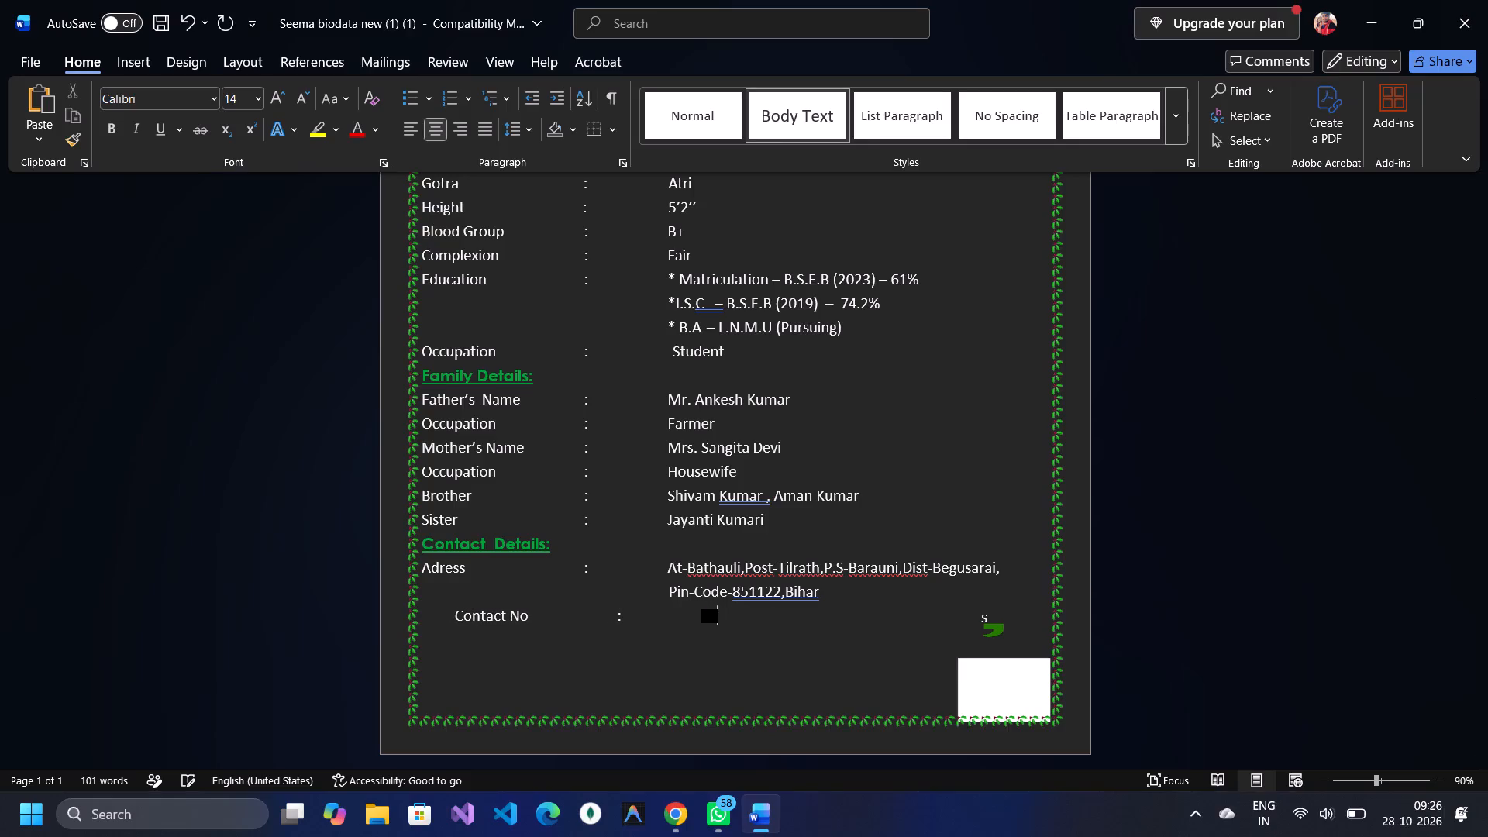
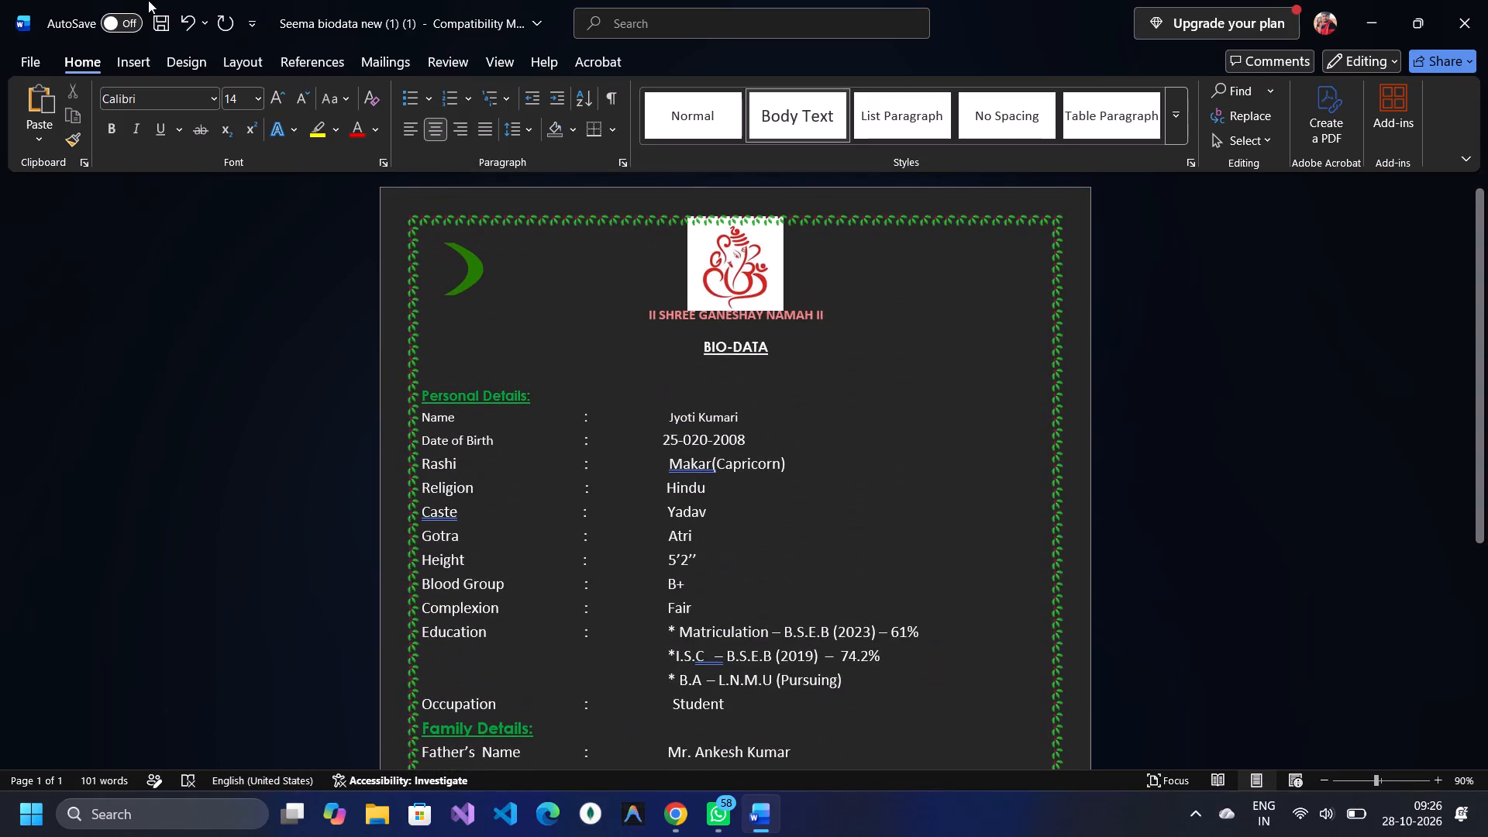
Delete the green crescent symbol in the page's upper corner, beside the Ganesh picture.
click(460, 270)
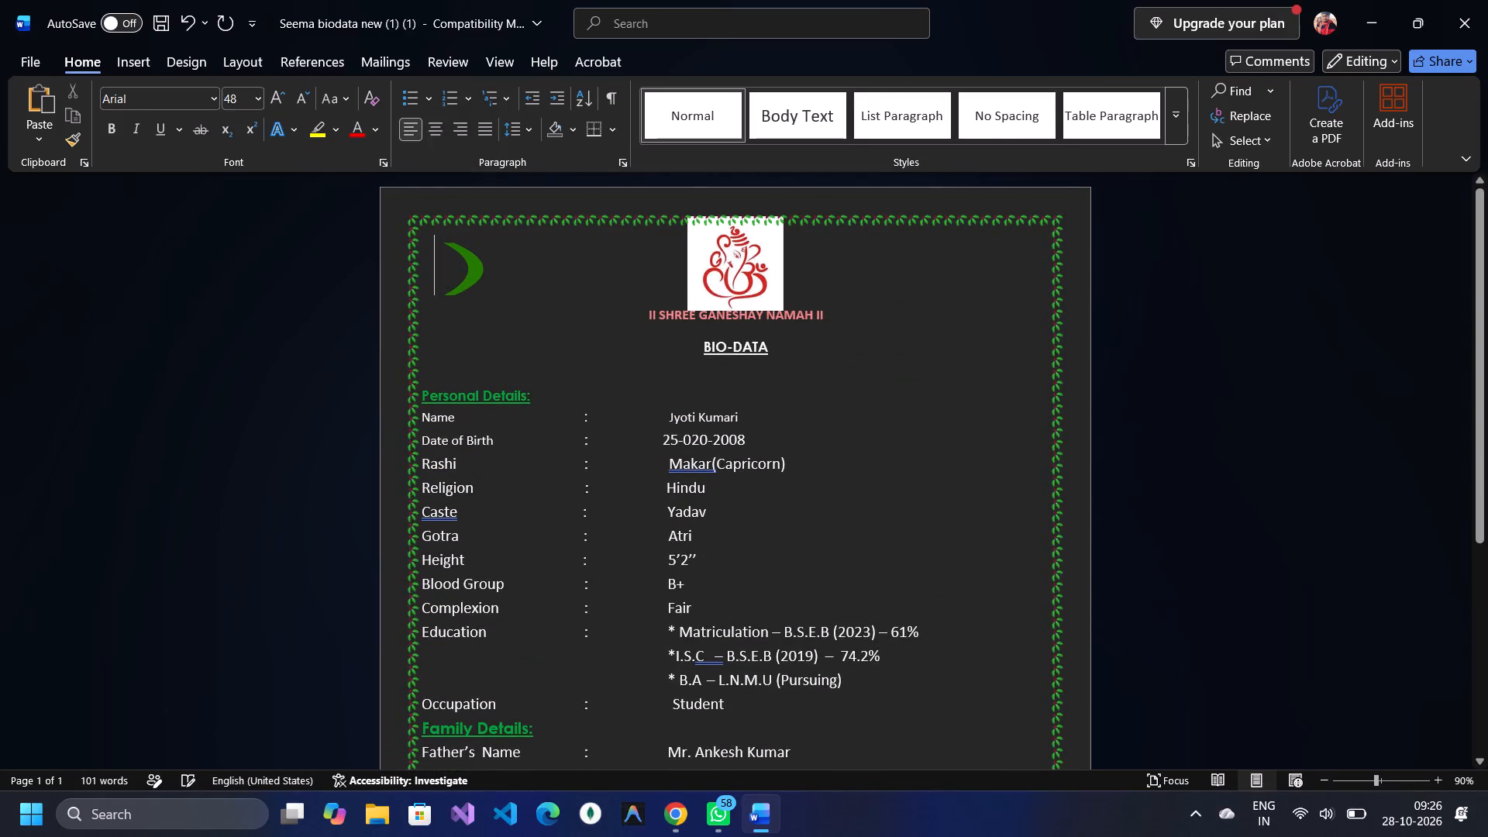
click(495, 270)
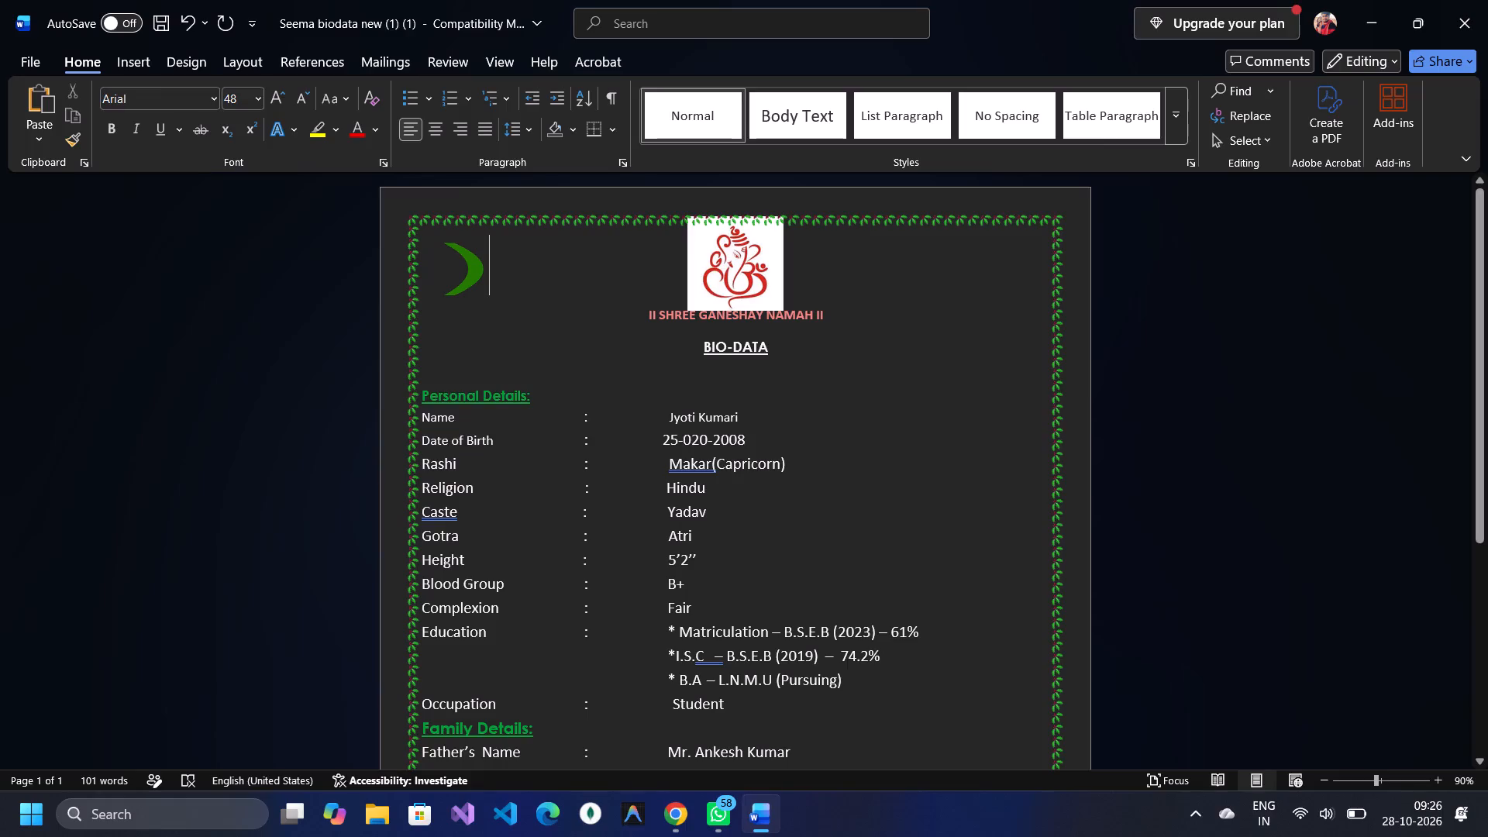
key(BackSpace)
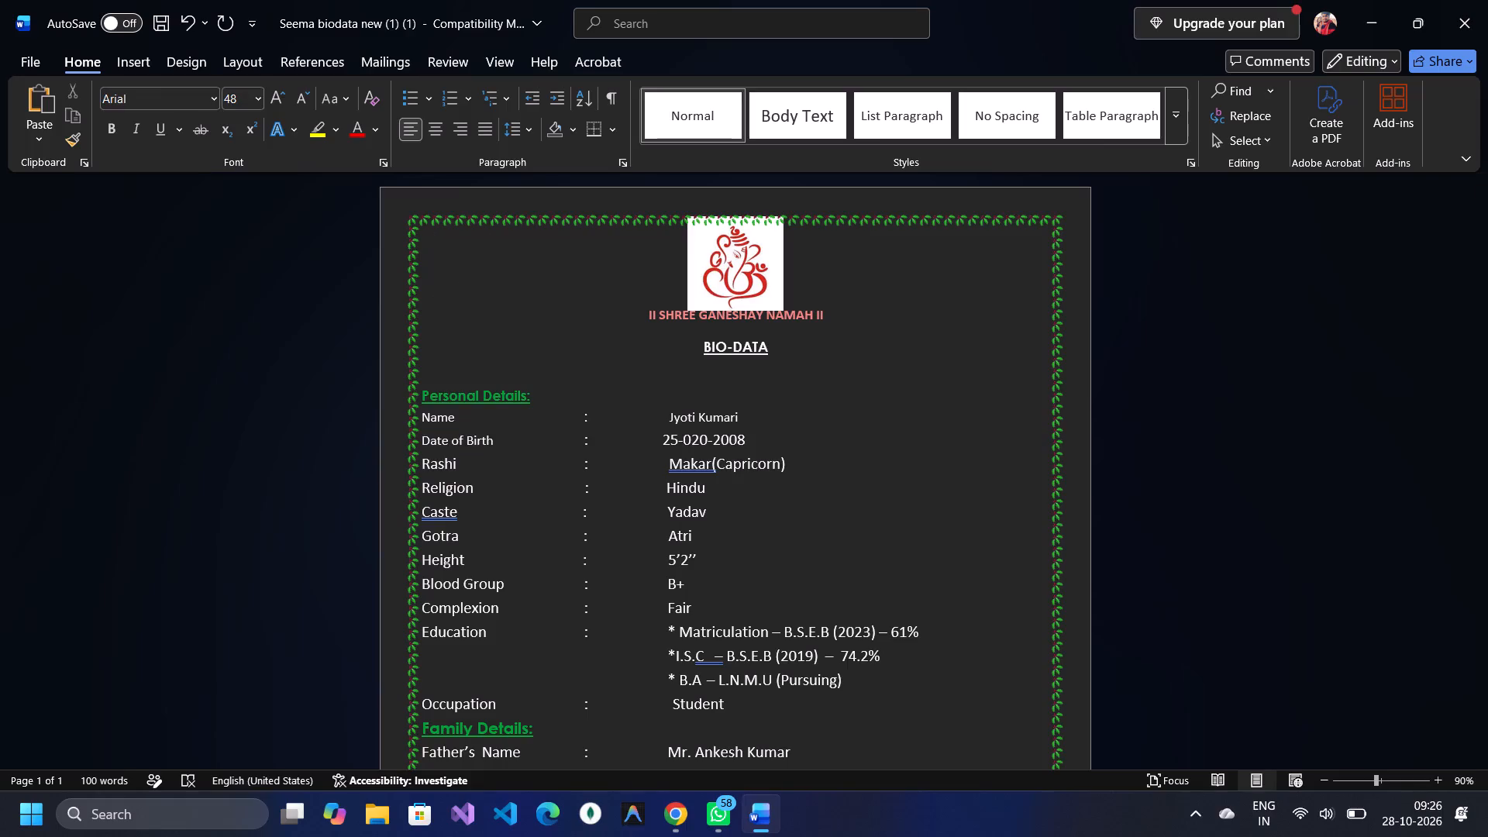
Delete the green symbol beneath the stray letter s, level with the Contact No row.
scroll(745, 432, down, 6)
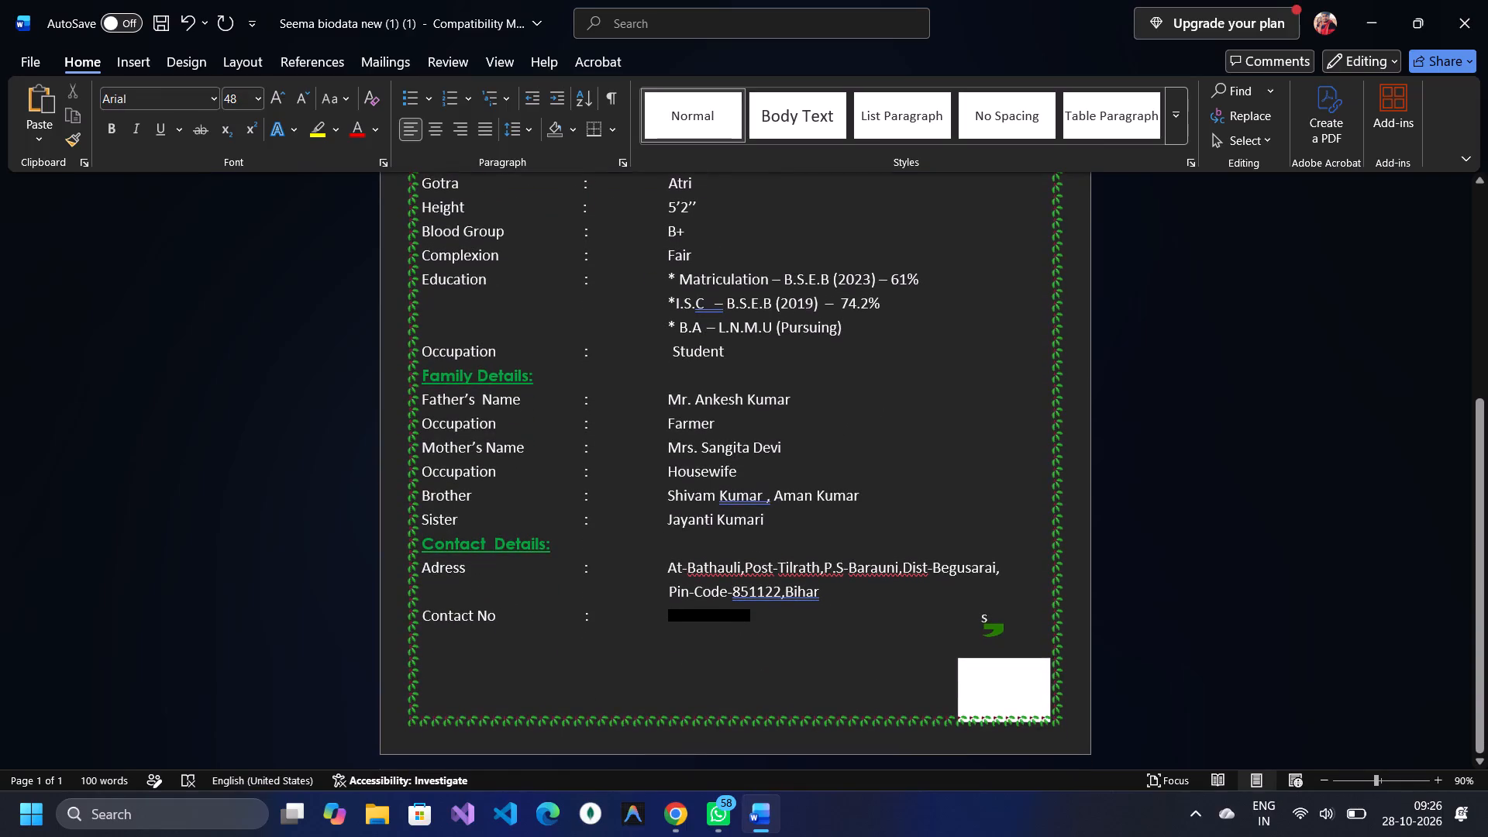
scroll(745, 432, down, 1)
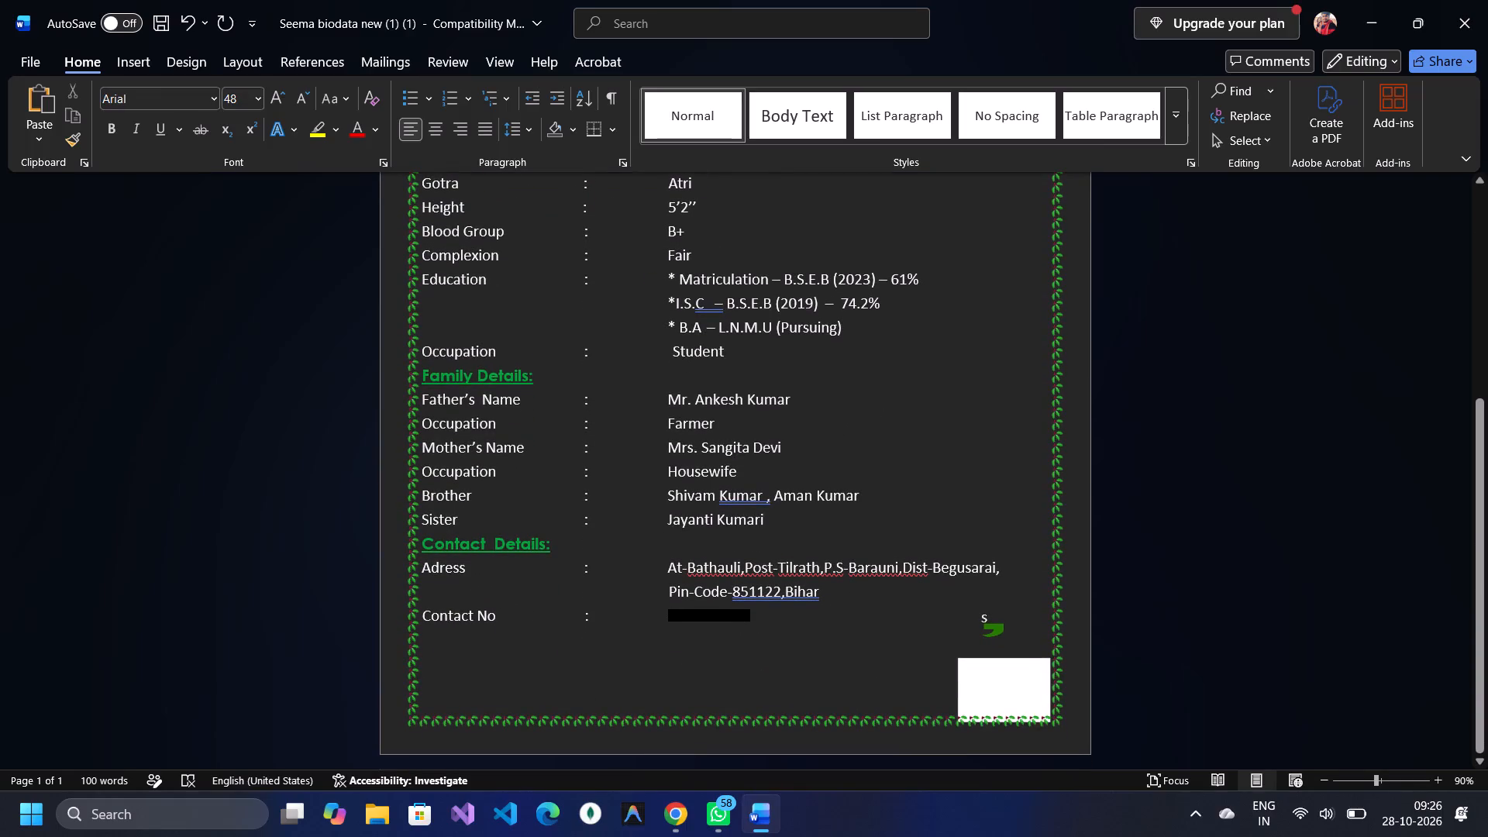
click(1012, 635)
key(BackSpace)
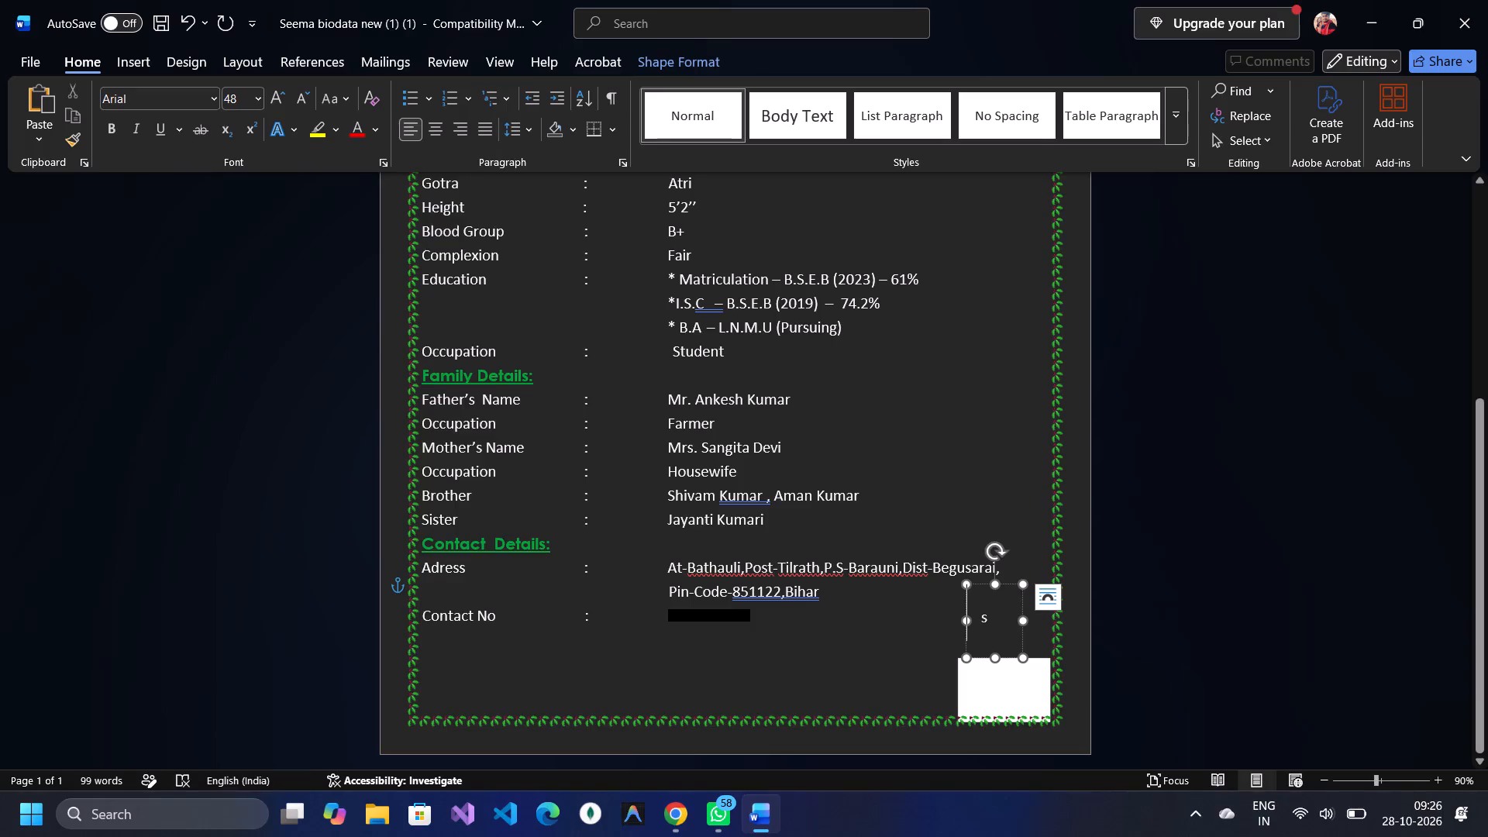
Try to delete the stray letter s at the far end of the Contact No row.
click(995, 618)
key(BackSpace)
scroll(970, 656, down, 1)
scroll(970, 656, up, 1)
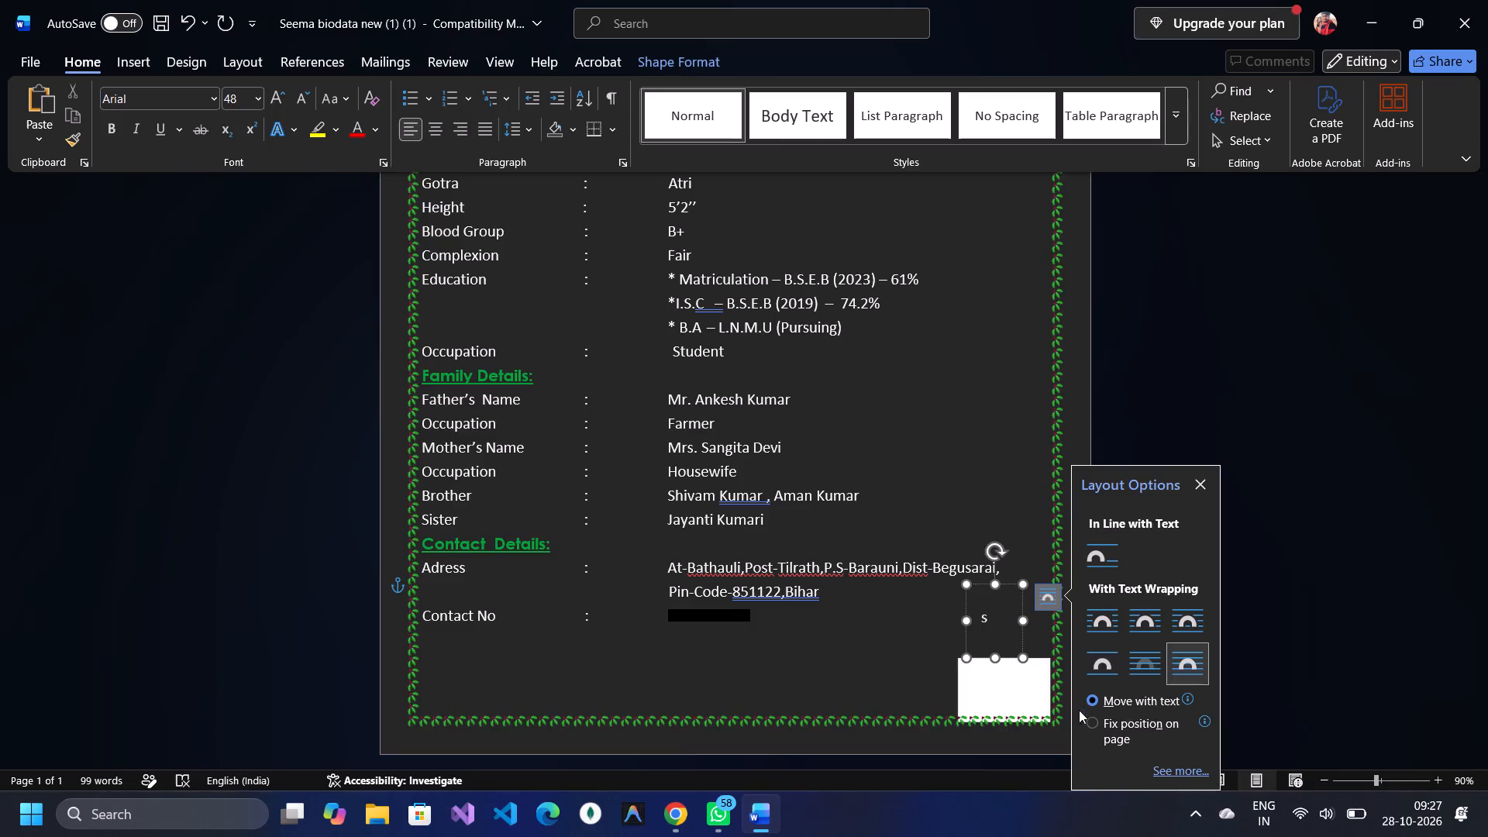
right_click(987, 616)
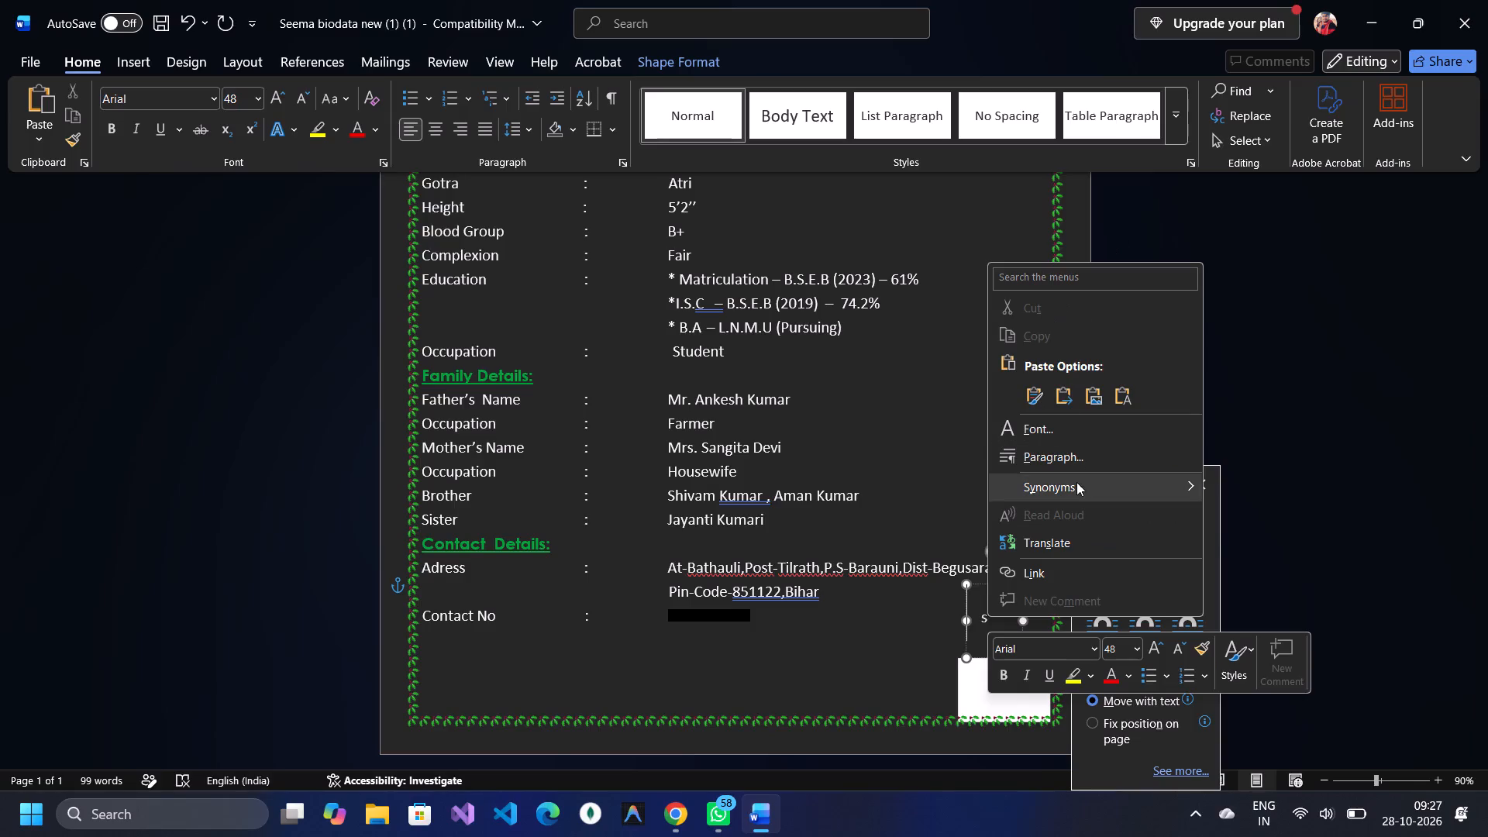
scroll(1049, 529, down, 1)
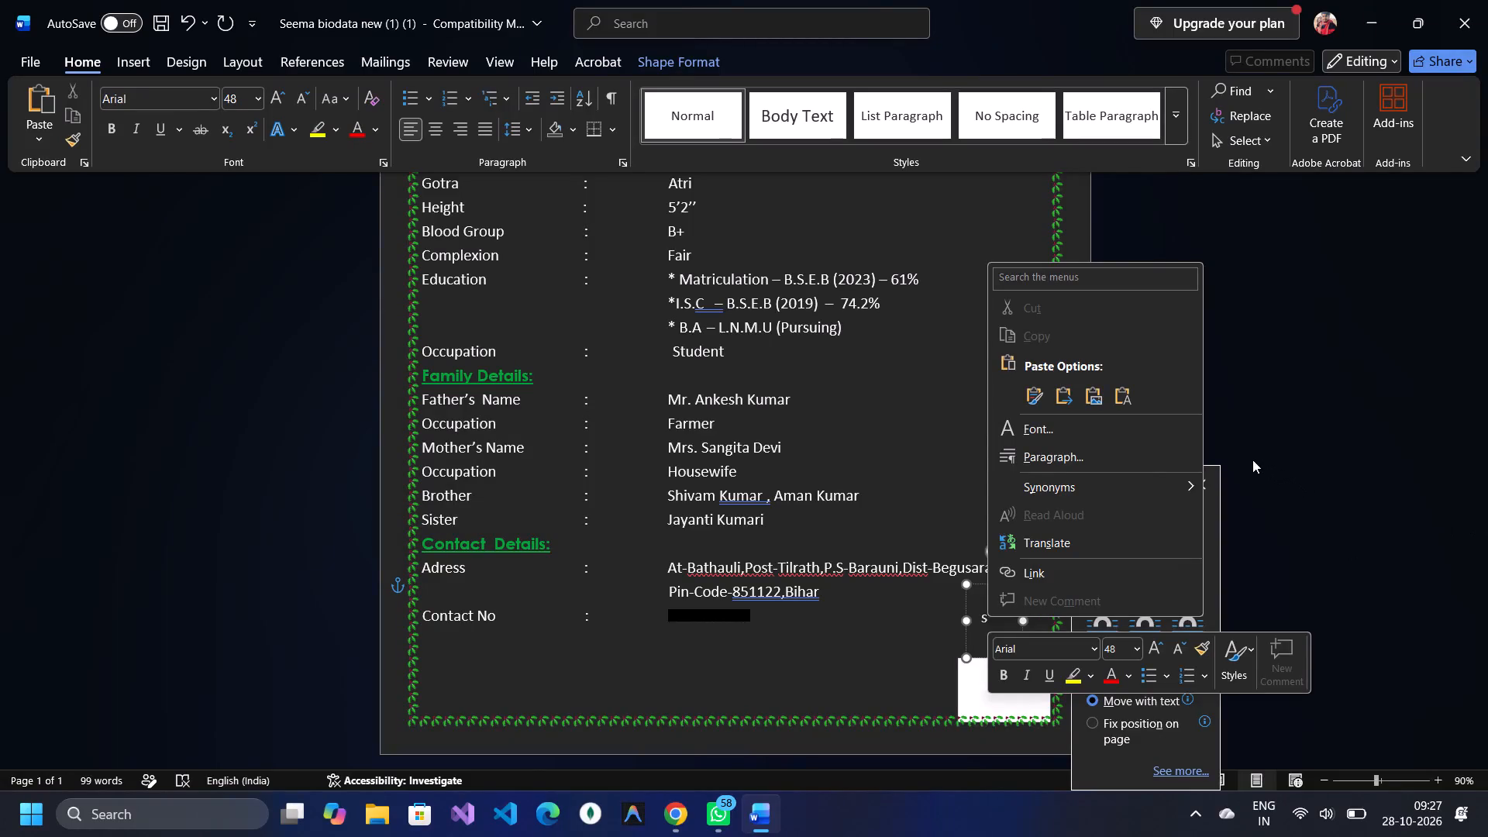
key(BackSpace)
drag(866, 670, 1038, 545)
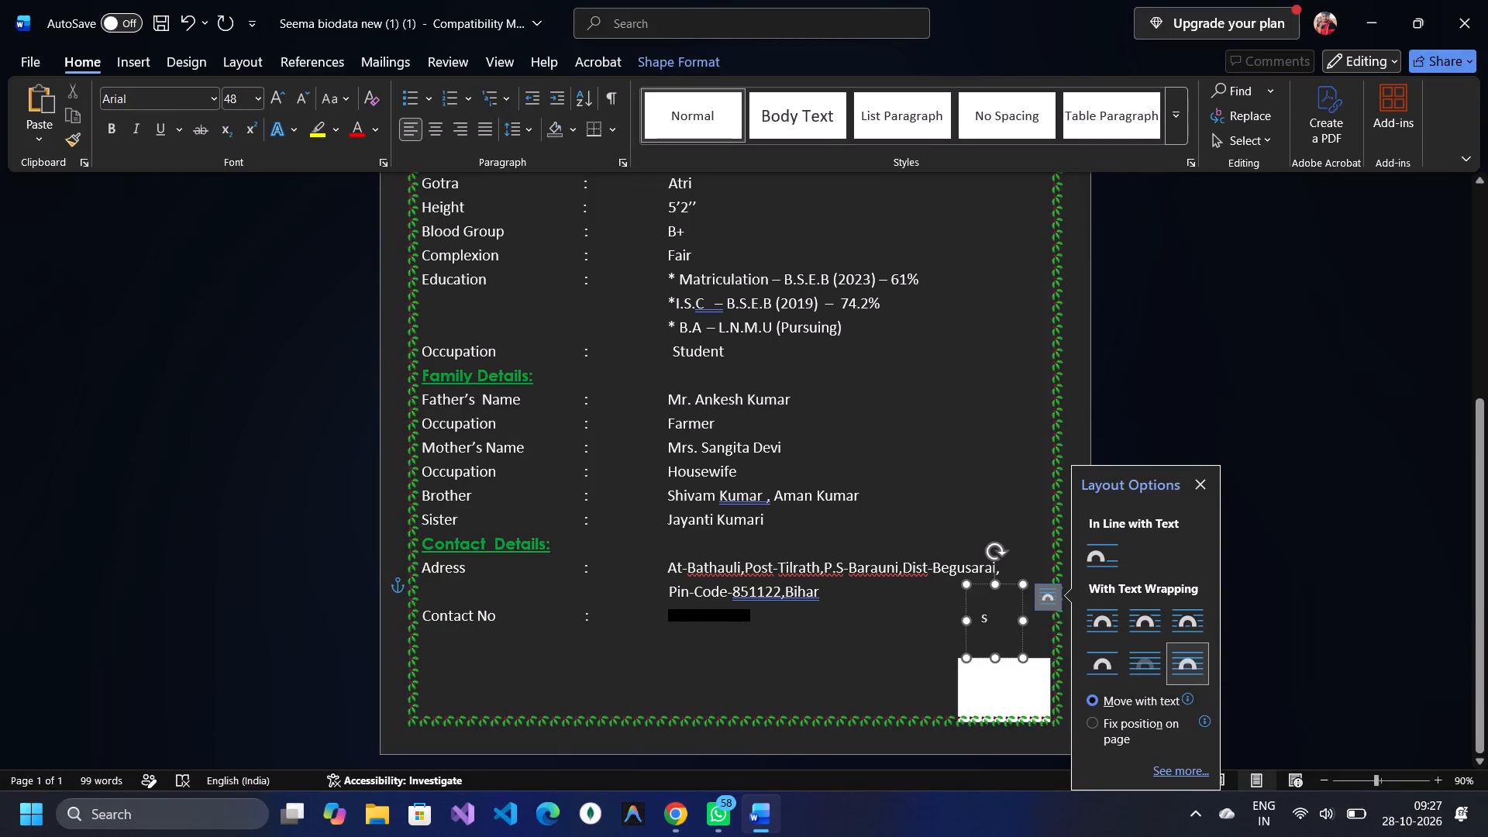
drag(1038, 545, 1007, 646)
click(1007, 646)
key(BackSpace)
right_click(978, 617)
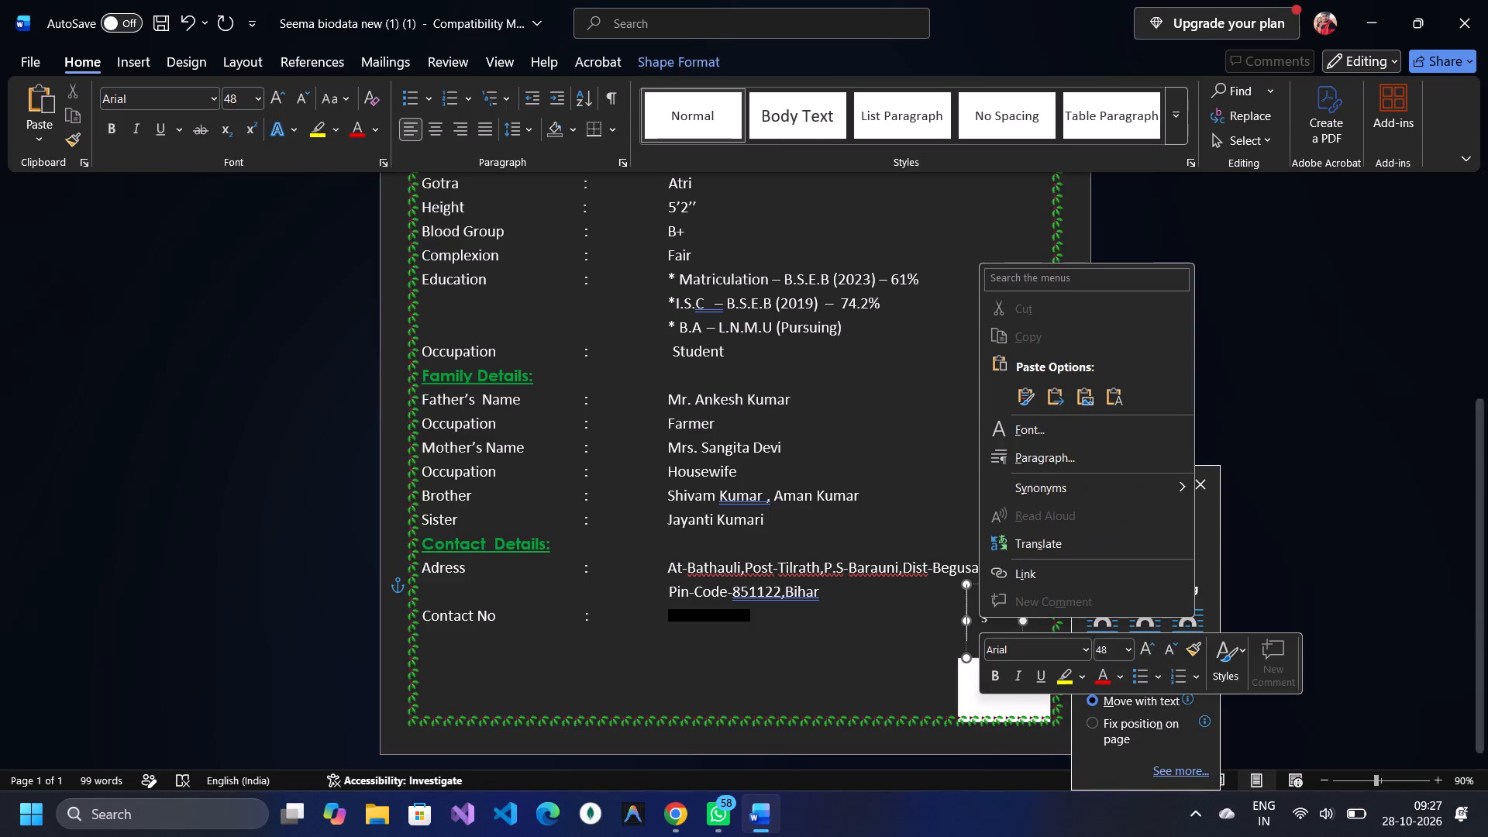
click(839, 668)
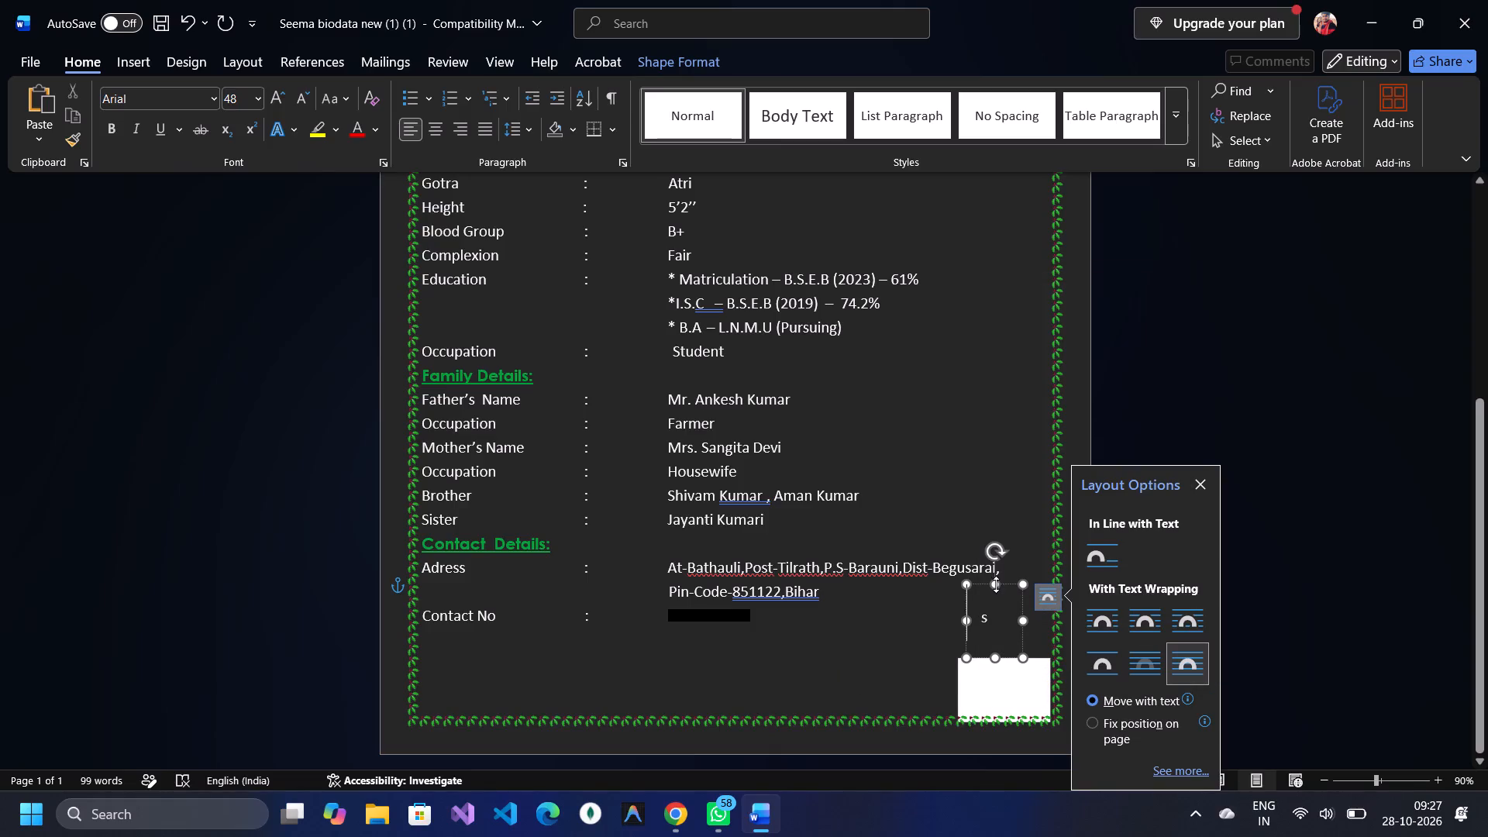
Shorten the emptied text box around the stray letter s by lowering its top edge to just above the letter.
drag(996, 584, 1011, 656)
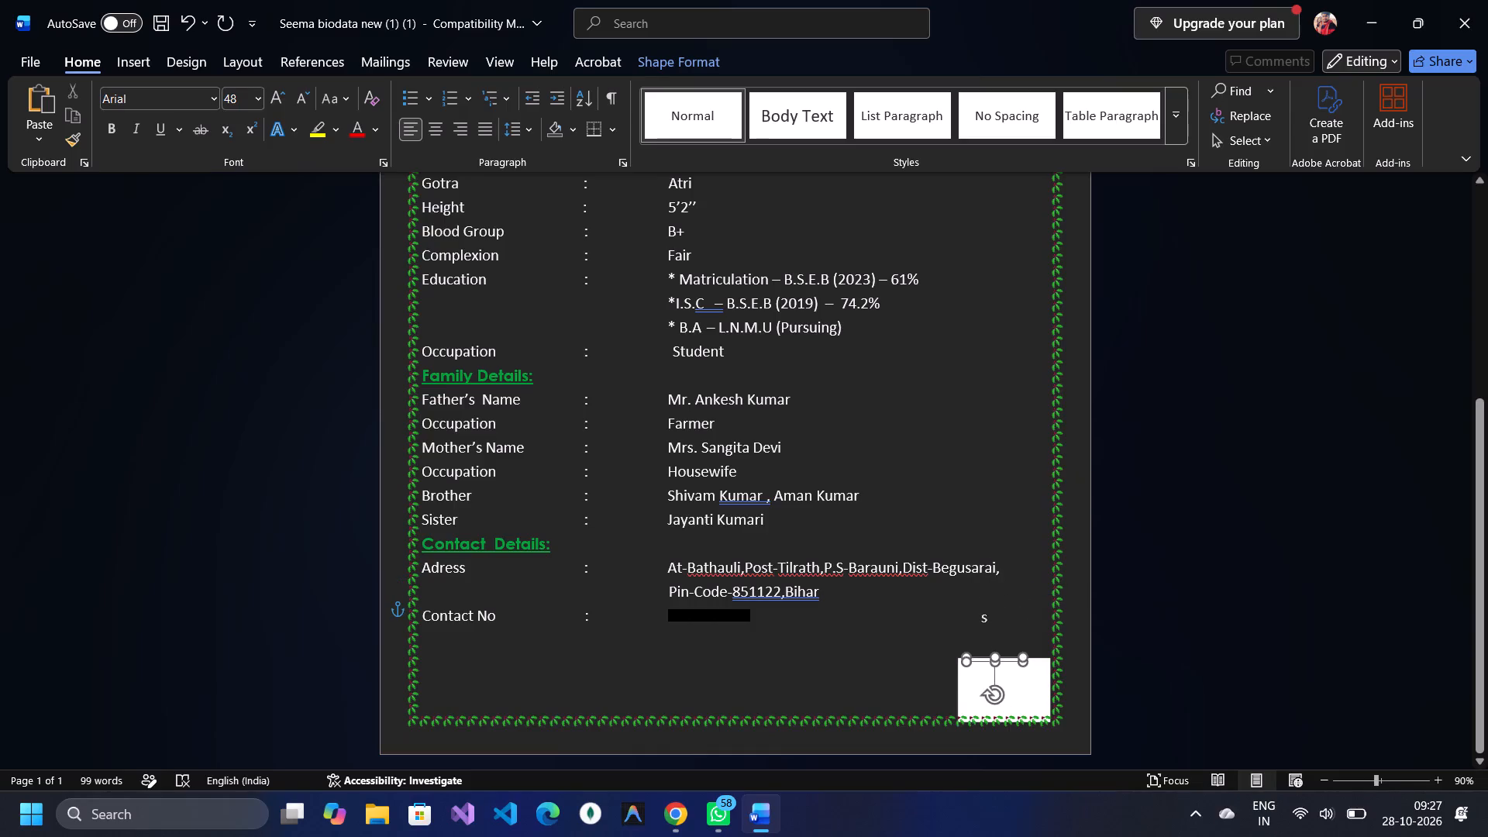
drag(1011, 656, 1008, 621)
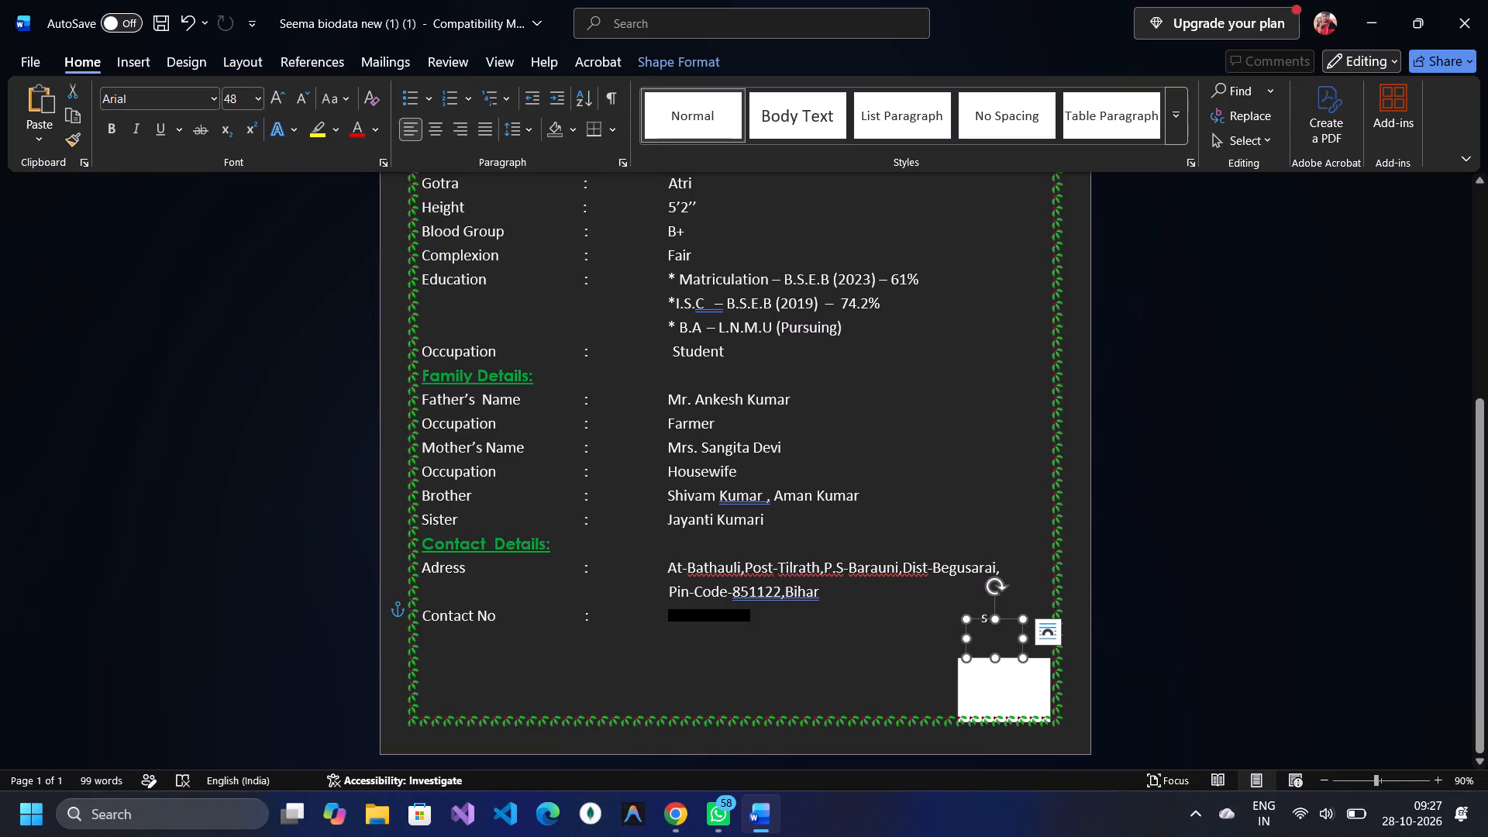
scroll(1008, 621, down, 2)
scroll(1008, 621, up, 1)
scroll(1008, 621, down, 1)
click(1022, 658)
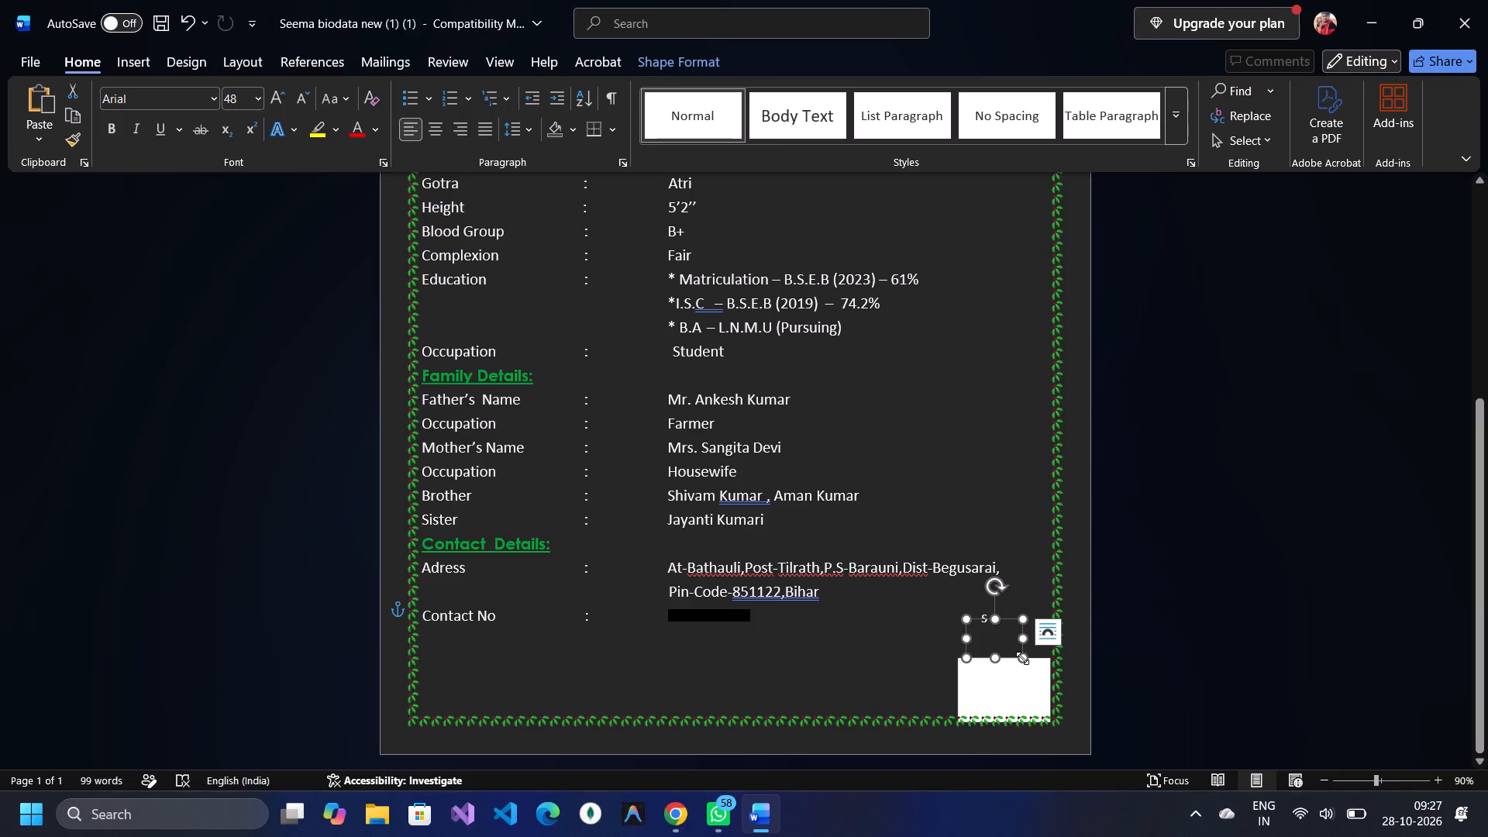
click(989, 615)
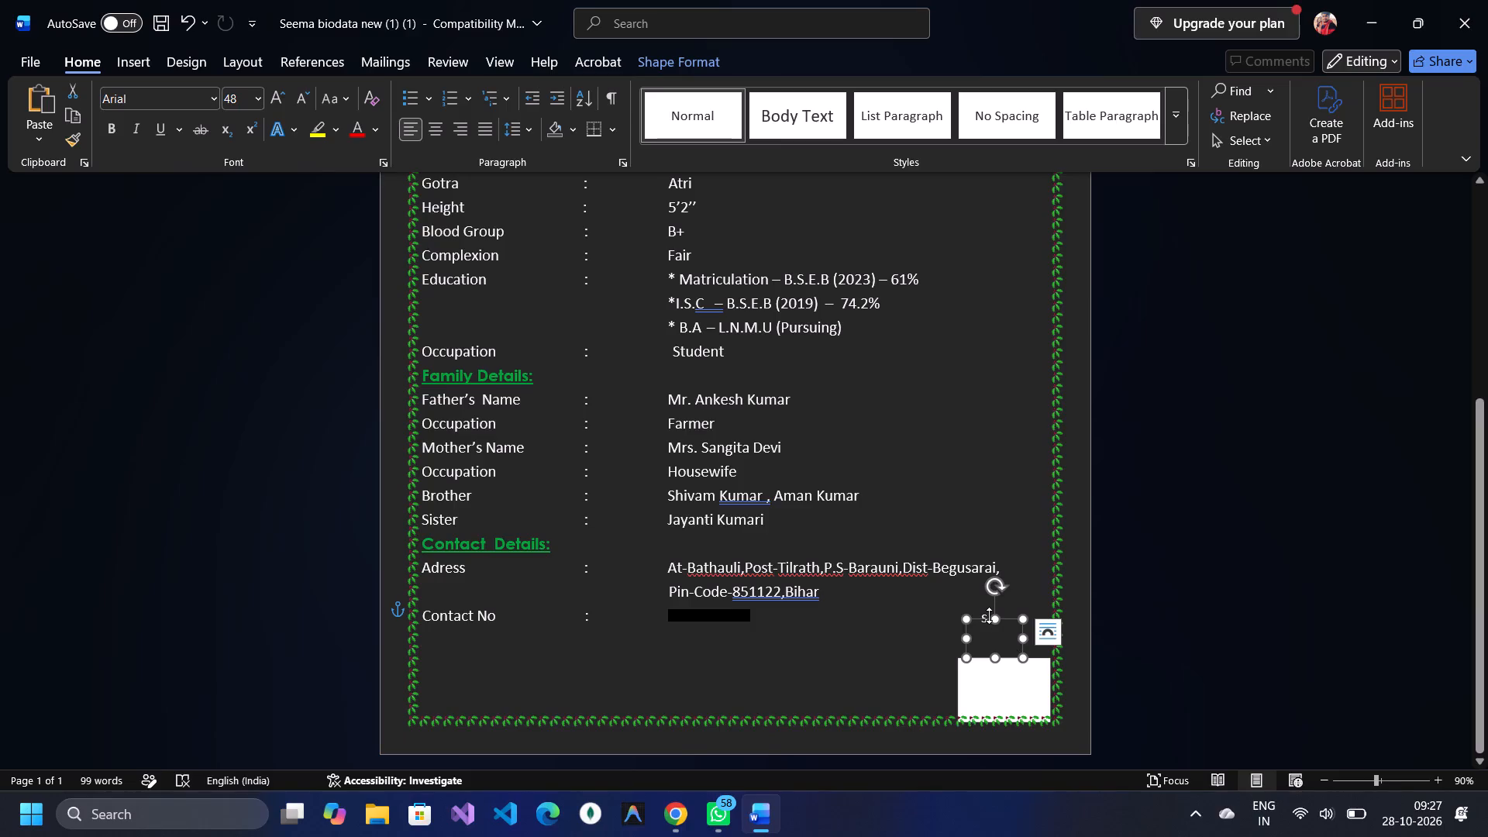
drag(989, 615, 982, 610)
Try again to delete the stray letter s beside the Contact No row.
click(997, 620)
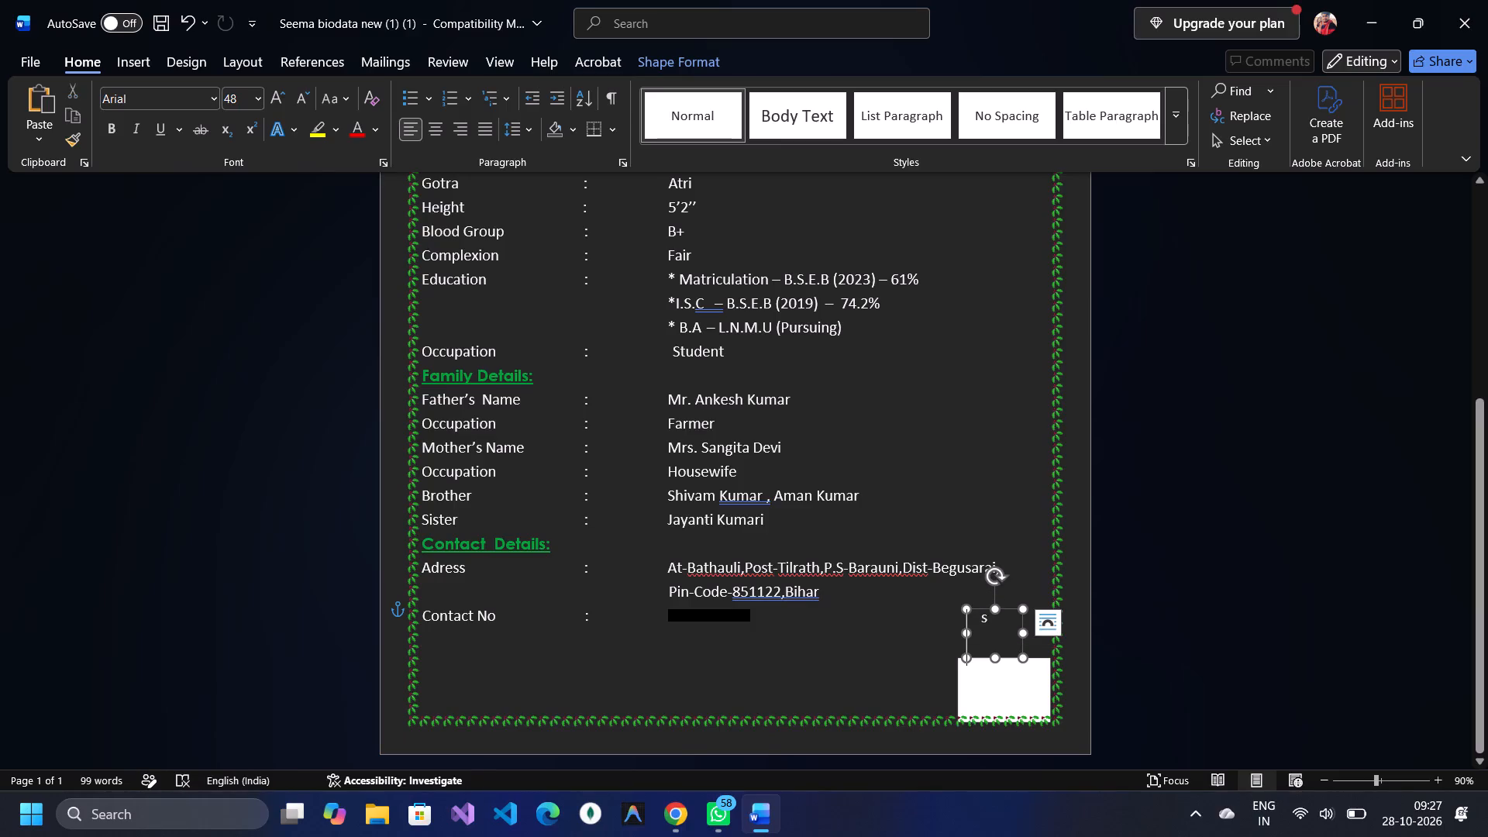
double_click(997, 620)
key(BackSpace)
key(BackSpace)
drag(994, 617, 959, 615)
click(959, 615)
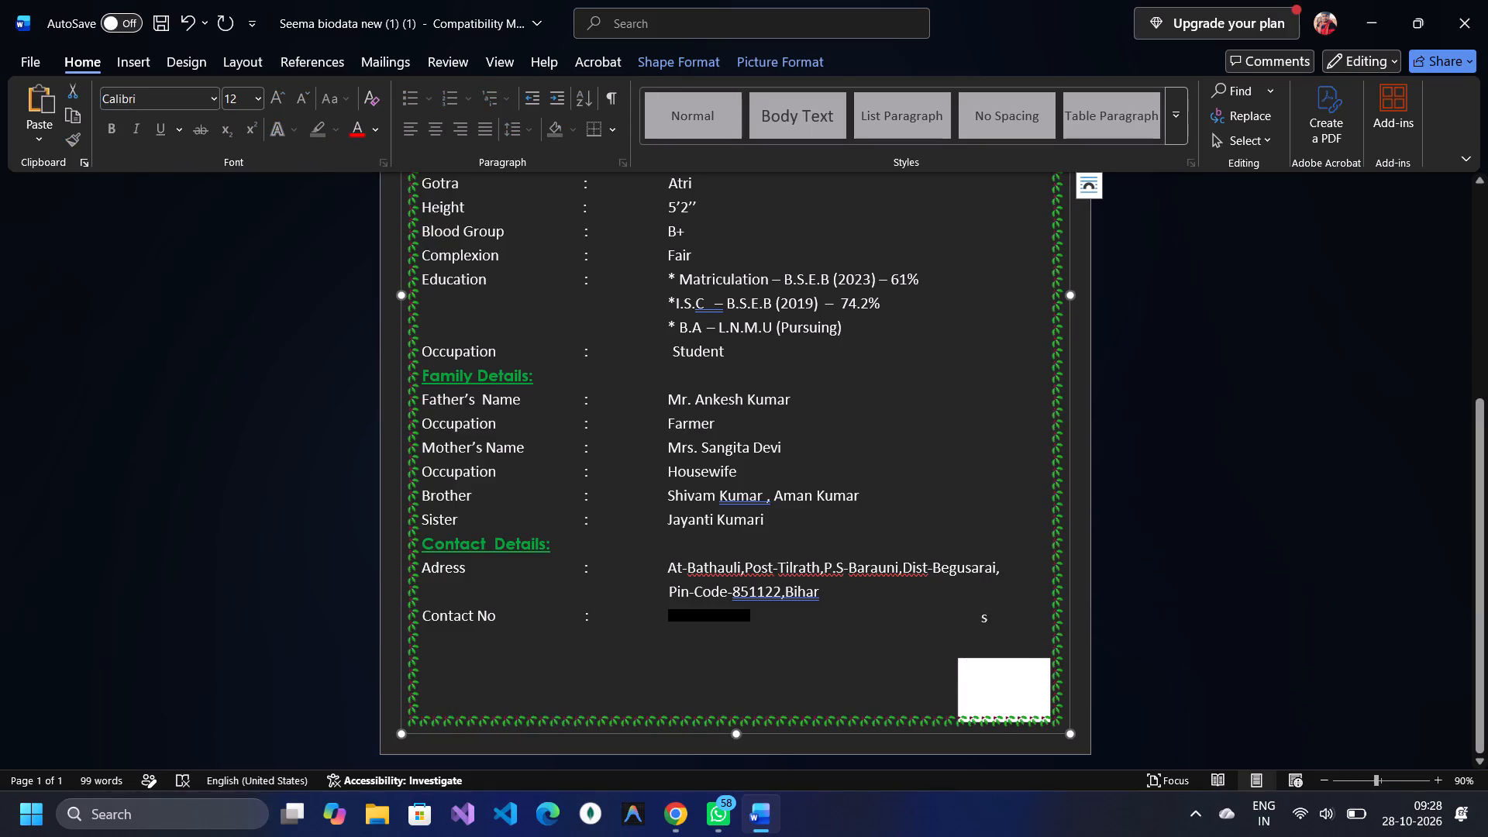
Change the I.S.C year in the Education section to 2025.
scroll(1002, 631, up, 2)
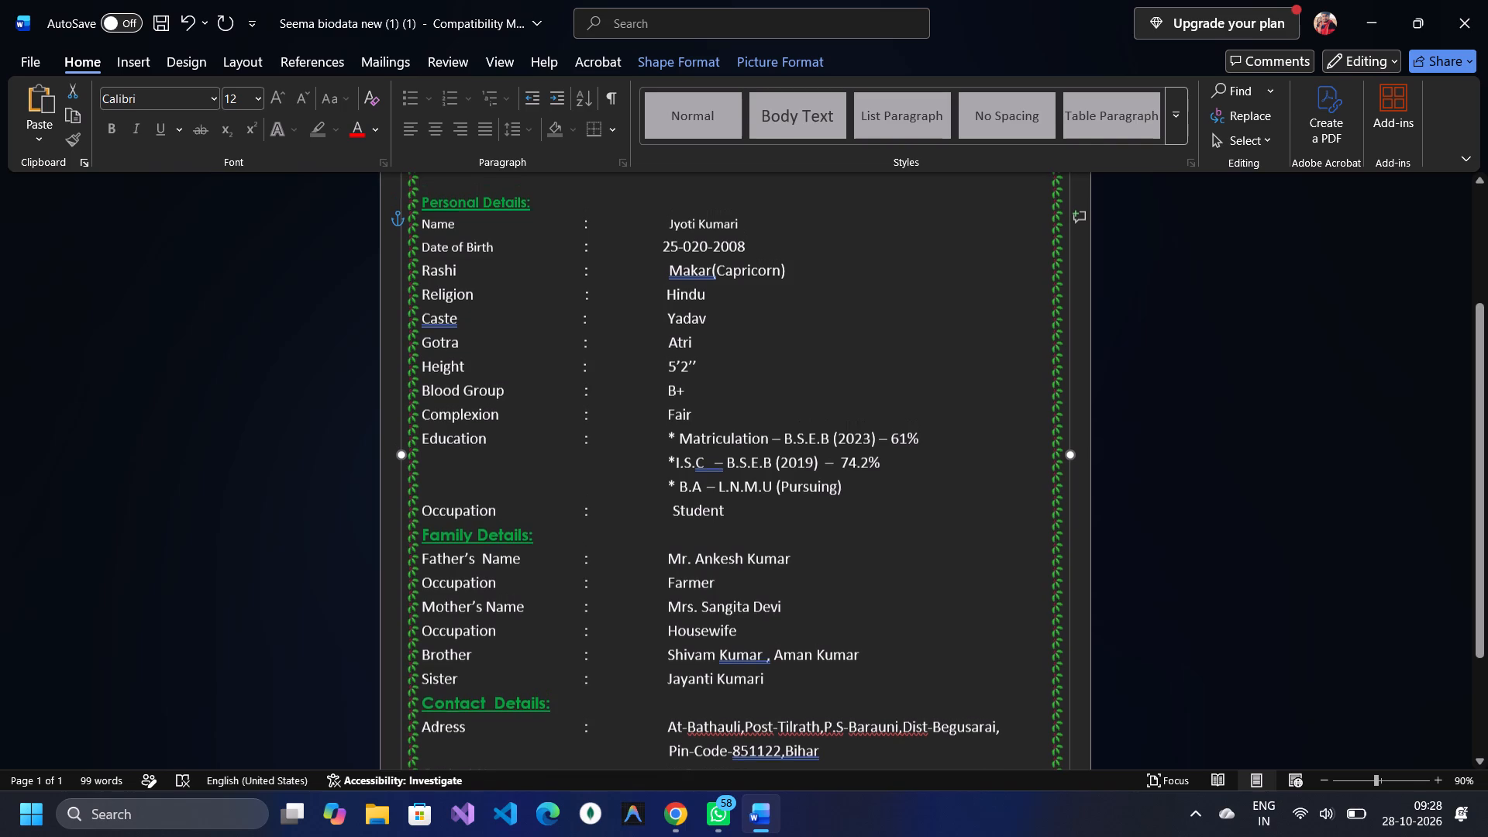
scroll(1002, 631, up, 1)
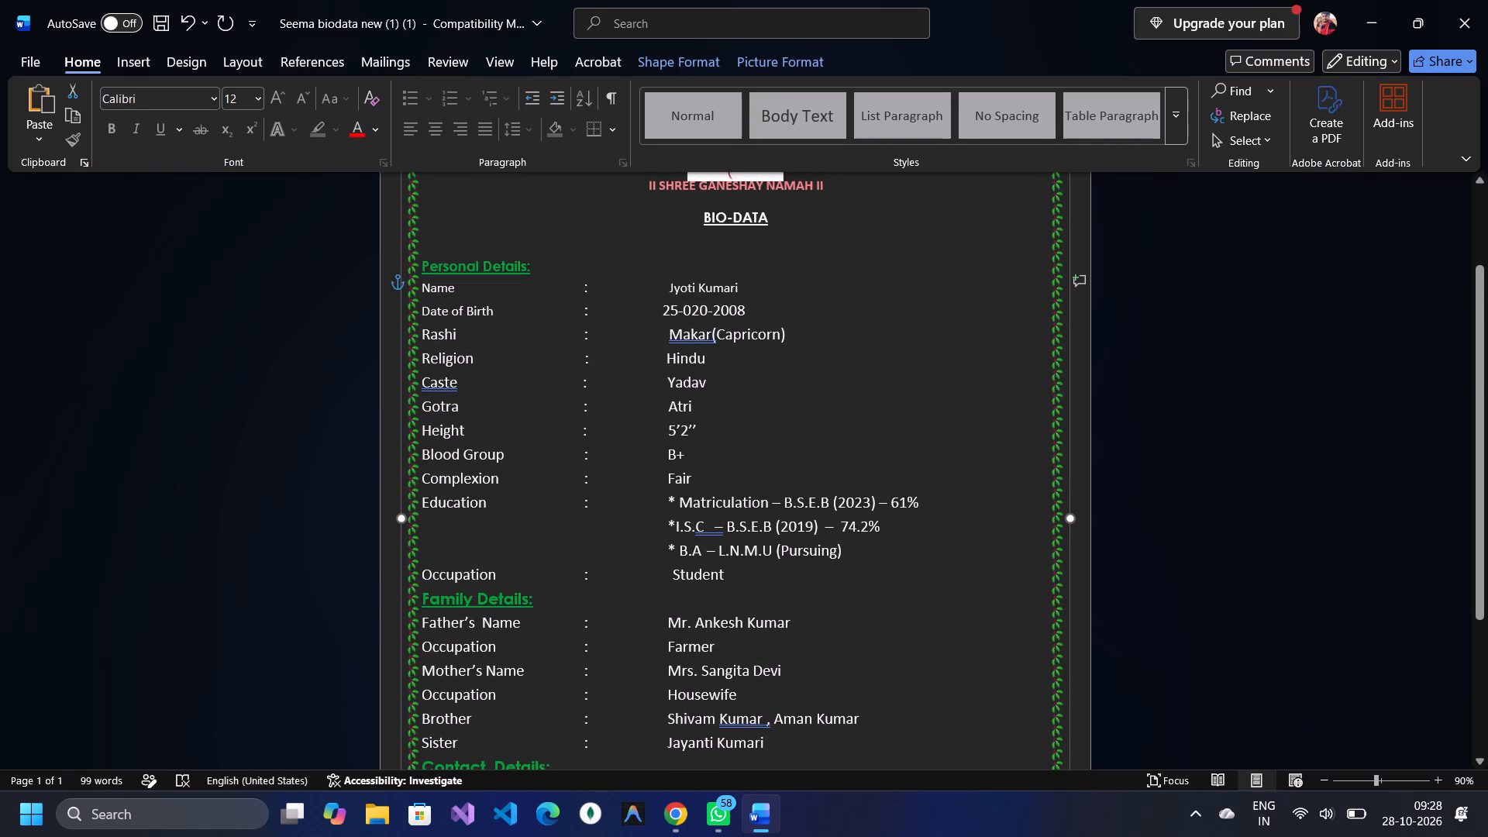
click(811, 525)
key(BackSpace)
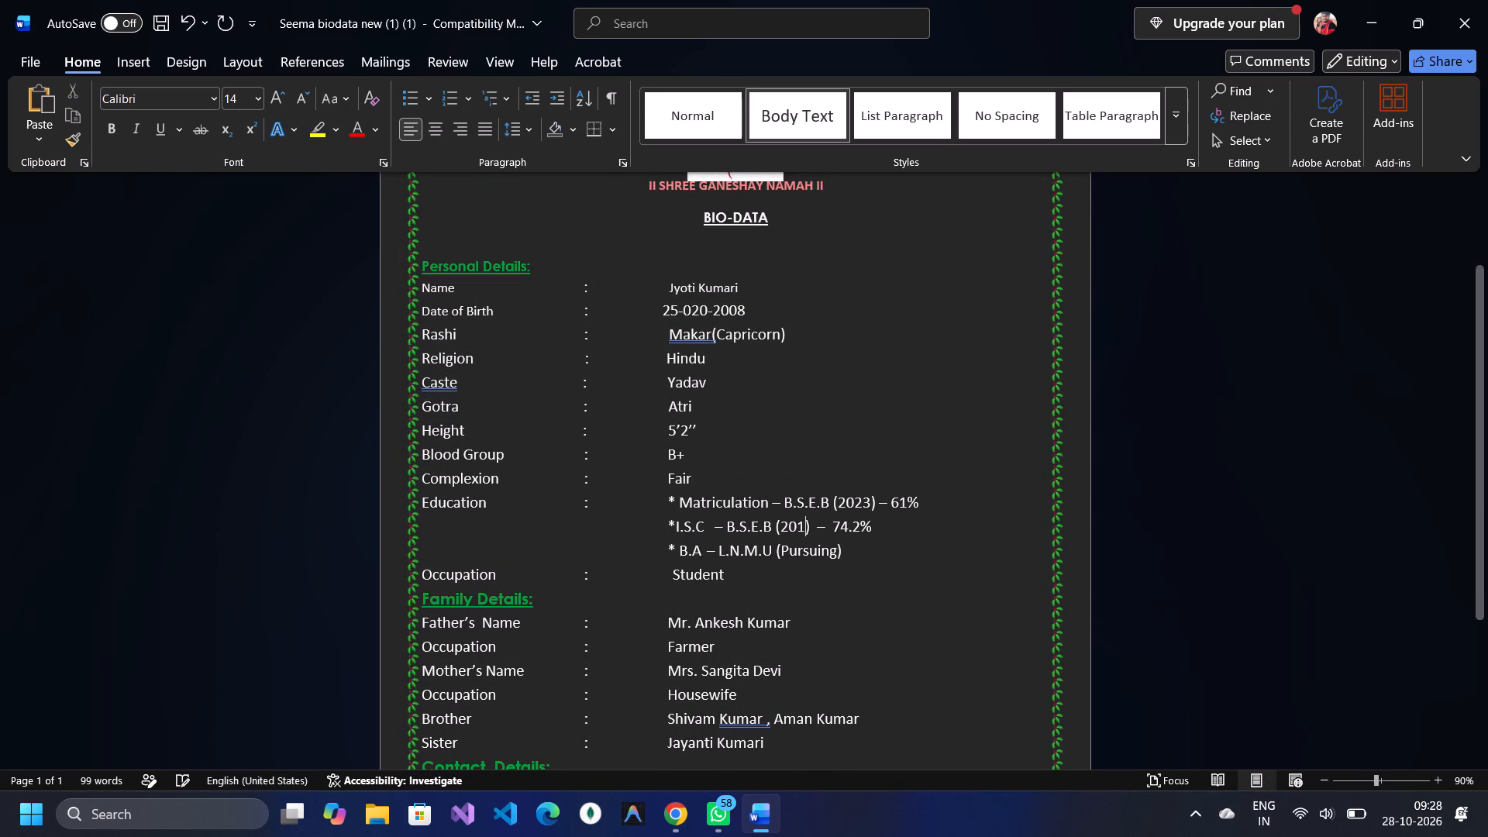
key(BackSpace)
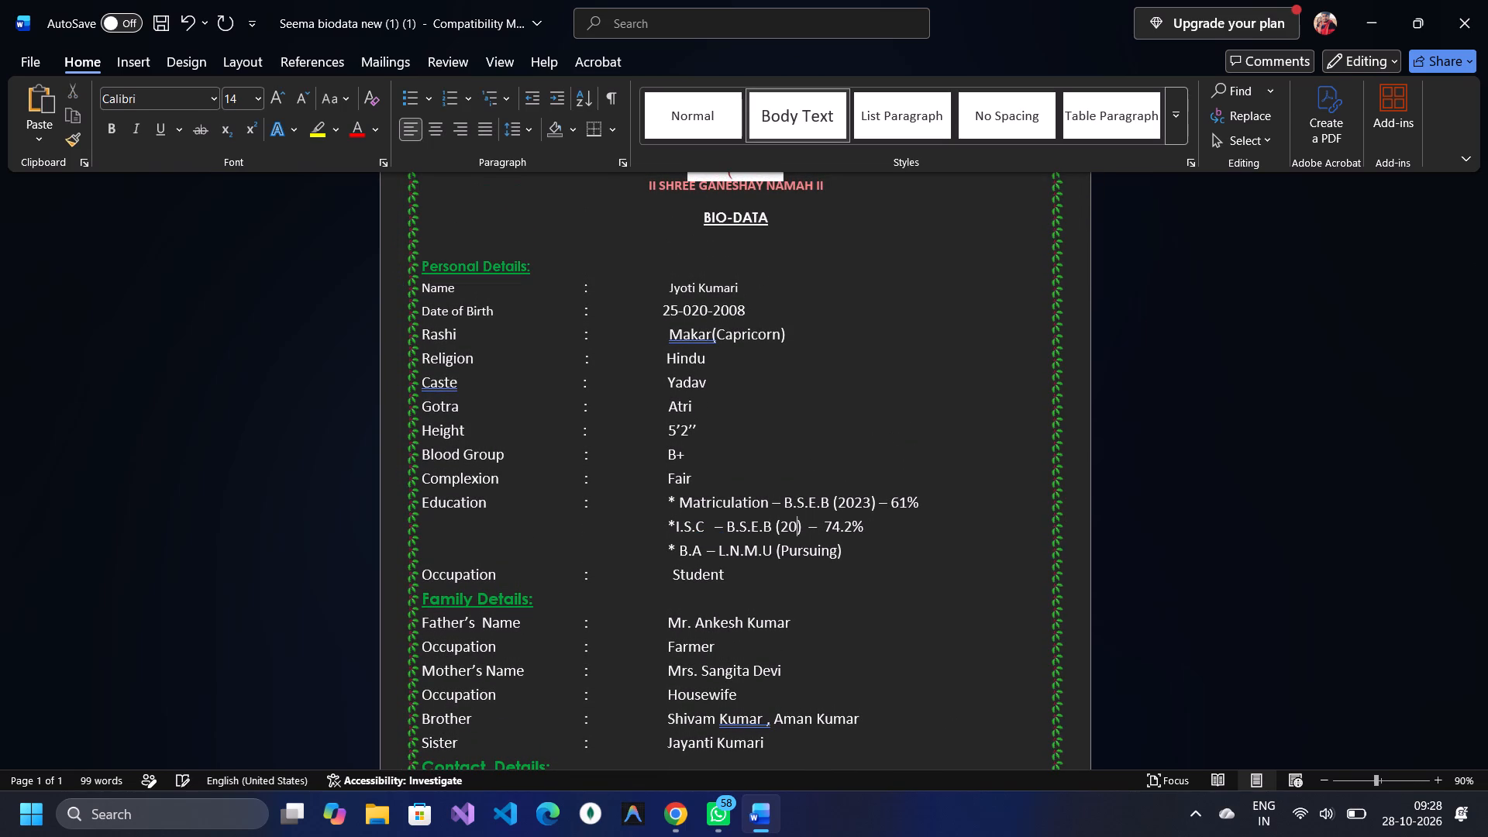
text(25)
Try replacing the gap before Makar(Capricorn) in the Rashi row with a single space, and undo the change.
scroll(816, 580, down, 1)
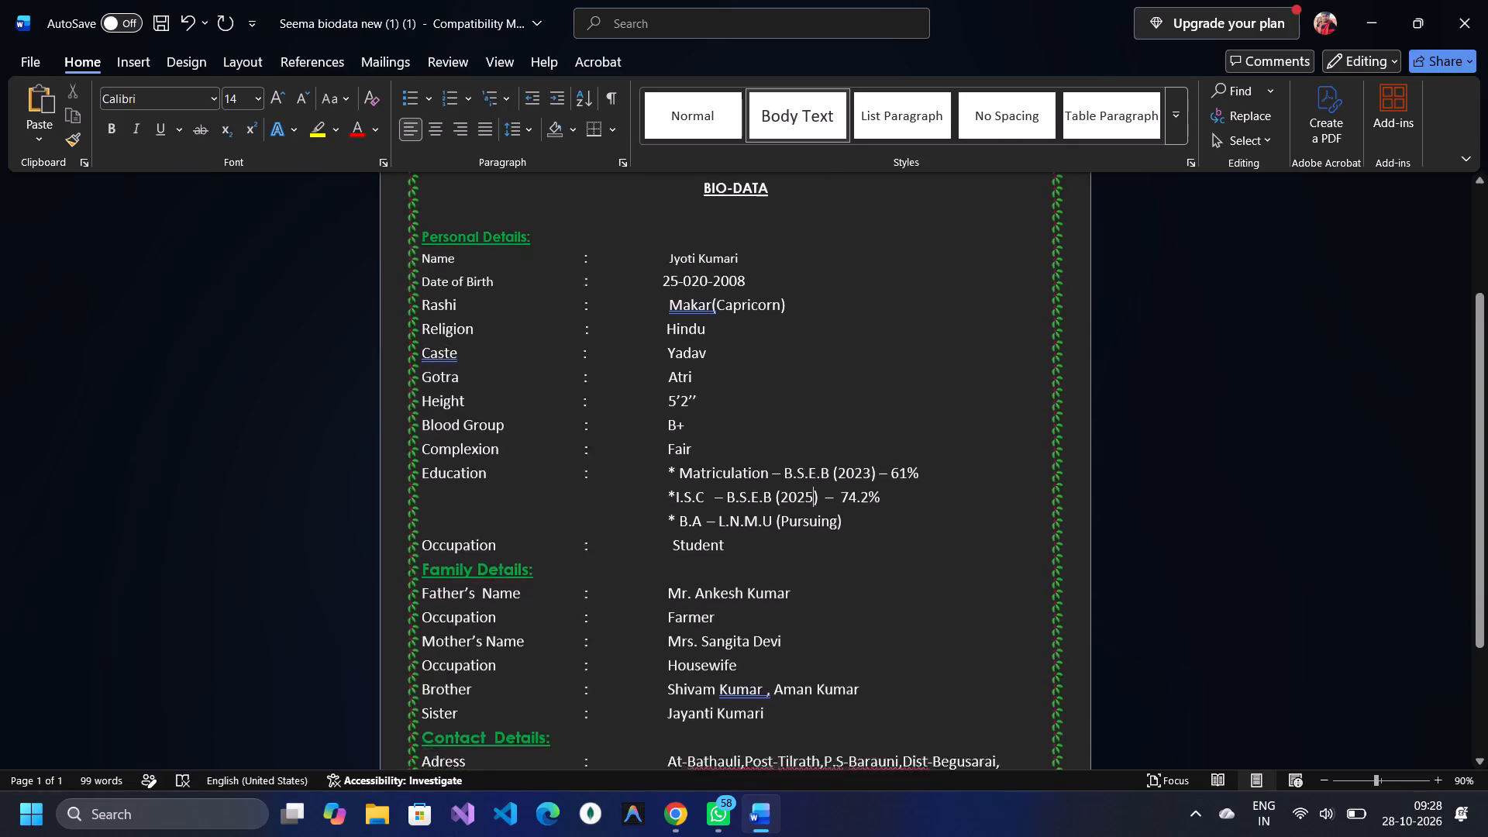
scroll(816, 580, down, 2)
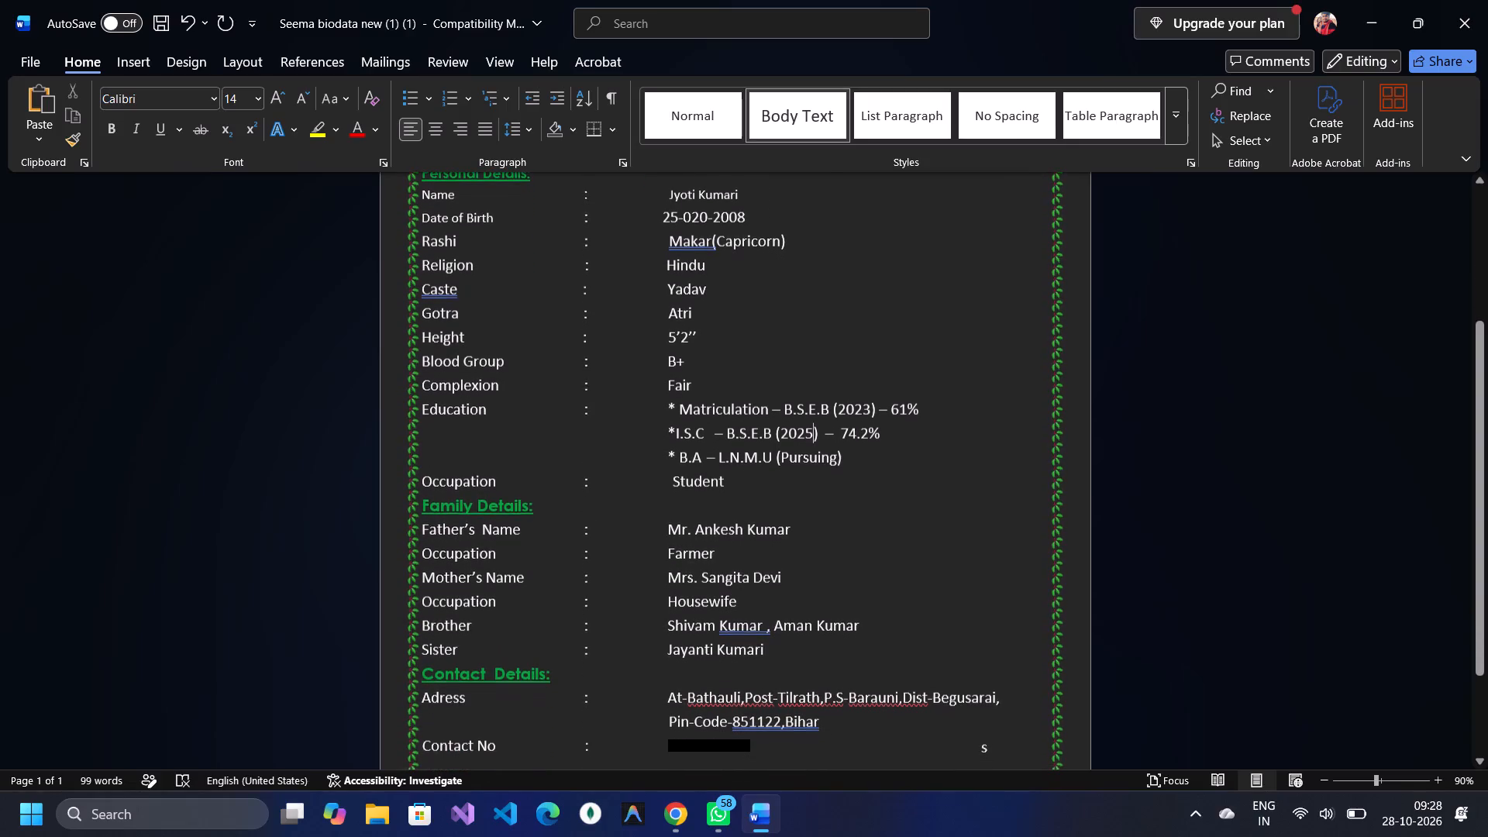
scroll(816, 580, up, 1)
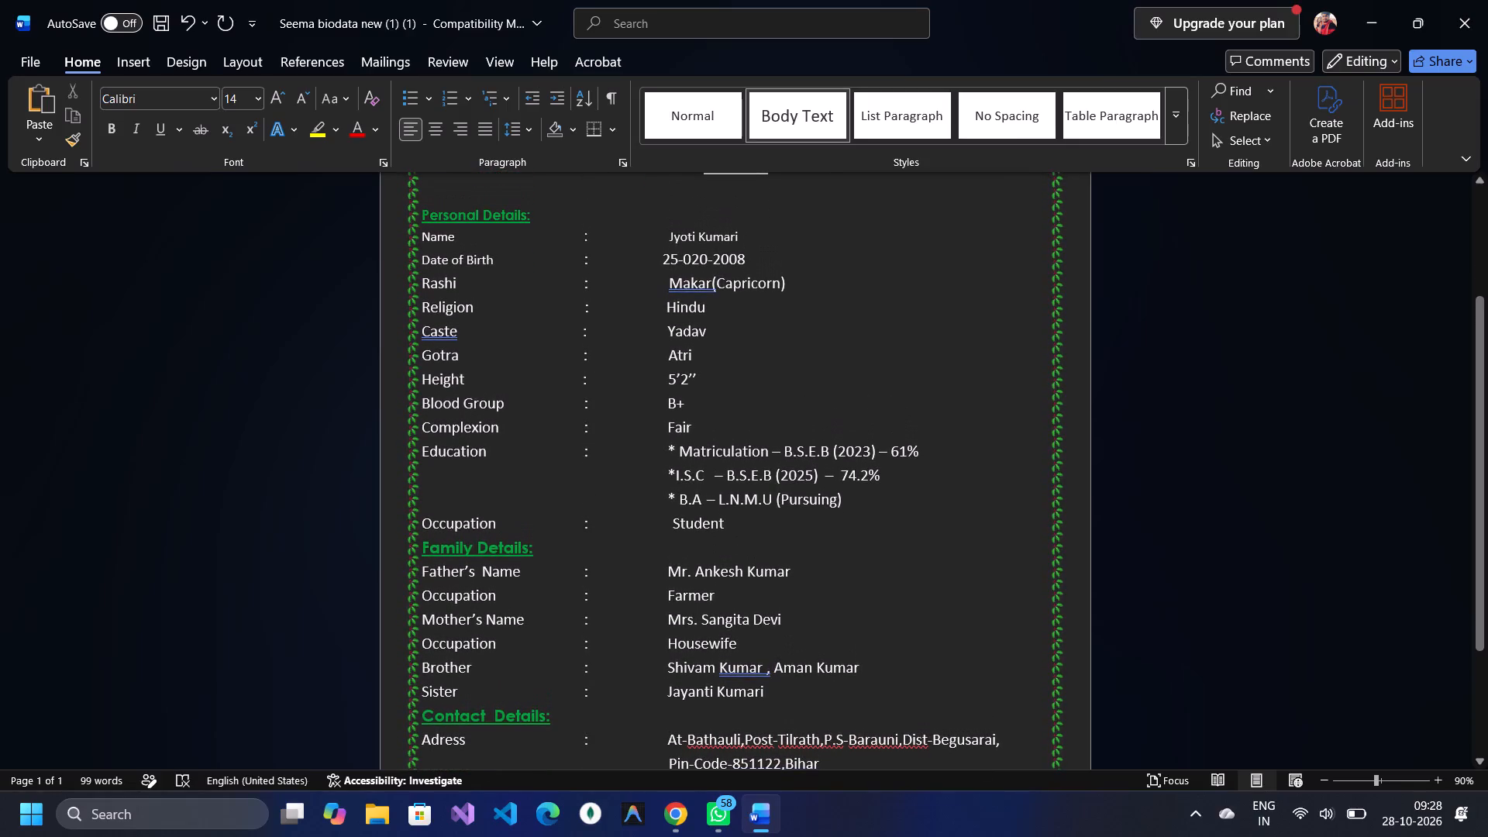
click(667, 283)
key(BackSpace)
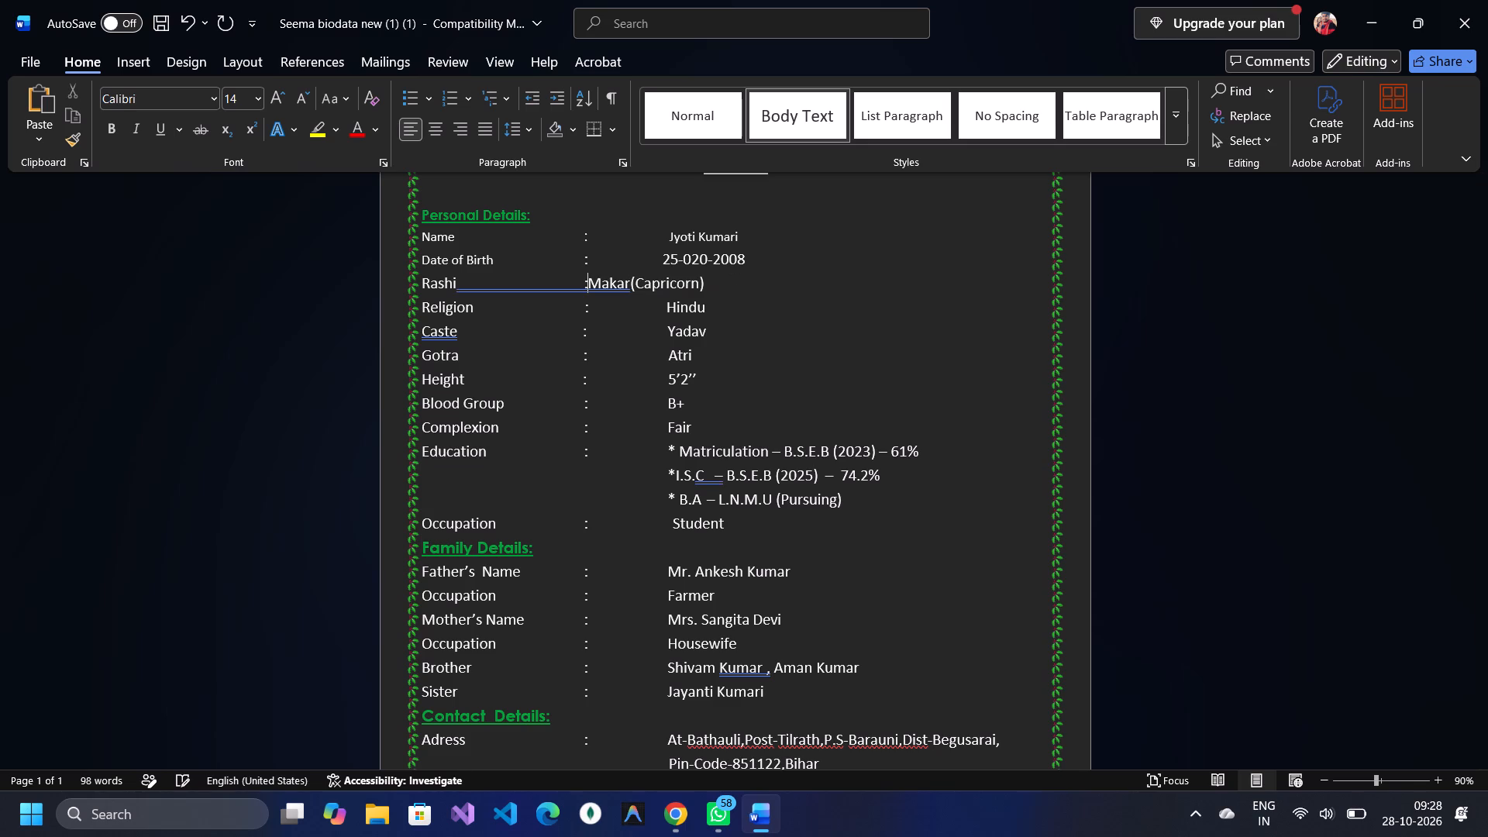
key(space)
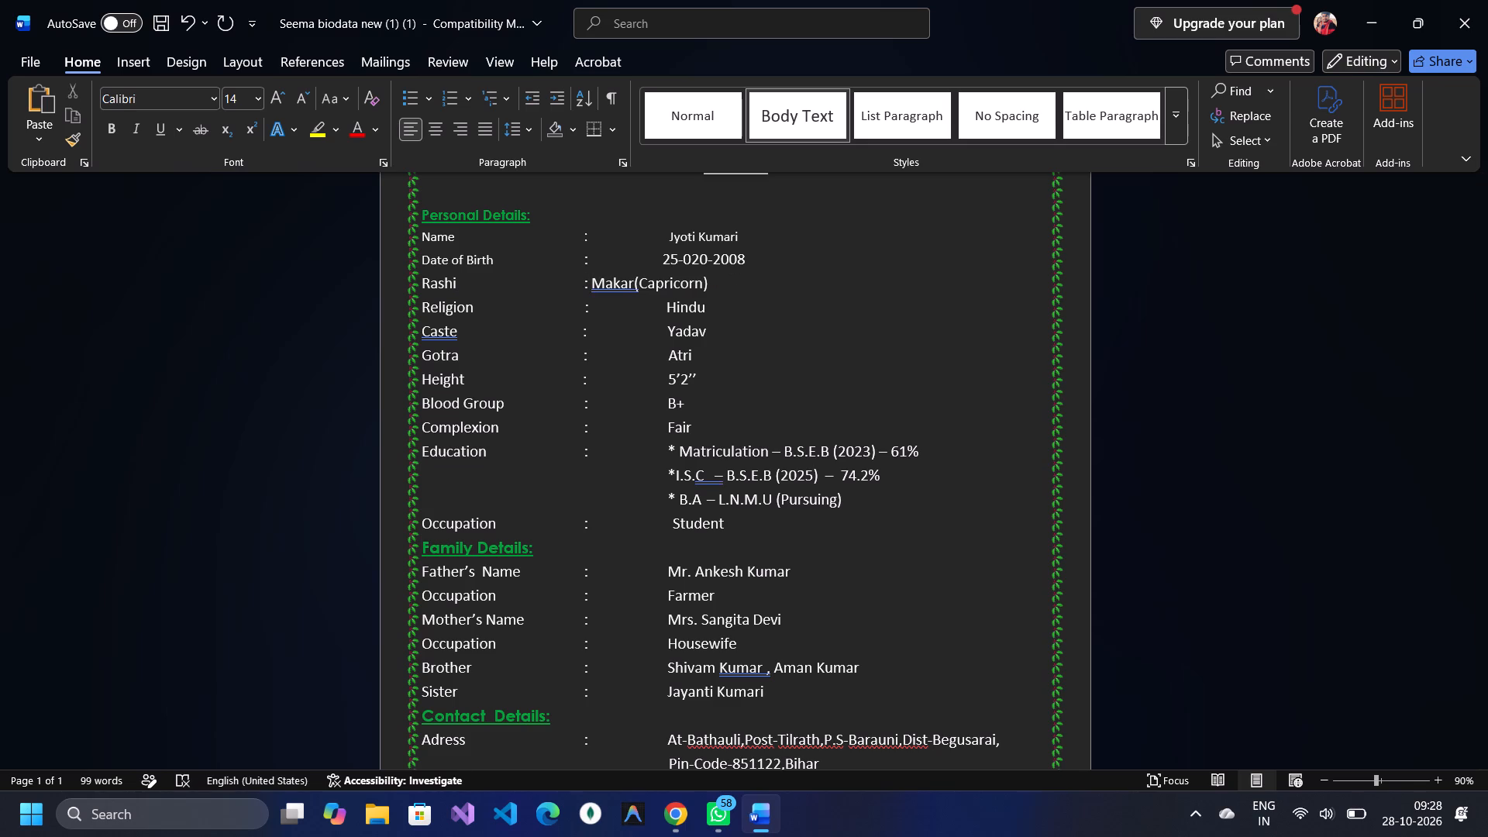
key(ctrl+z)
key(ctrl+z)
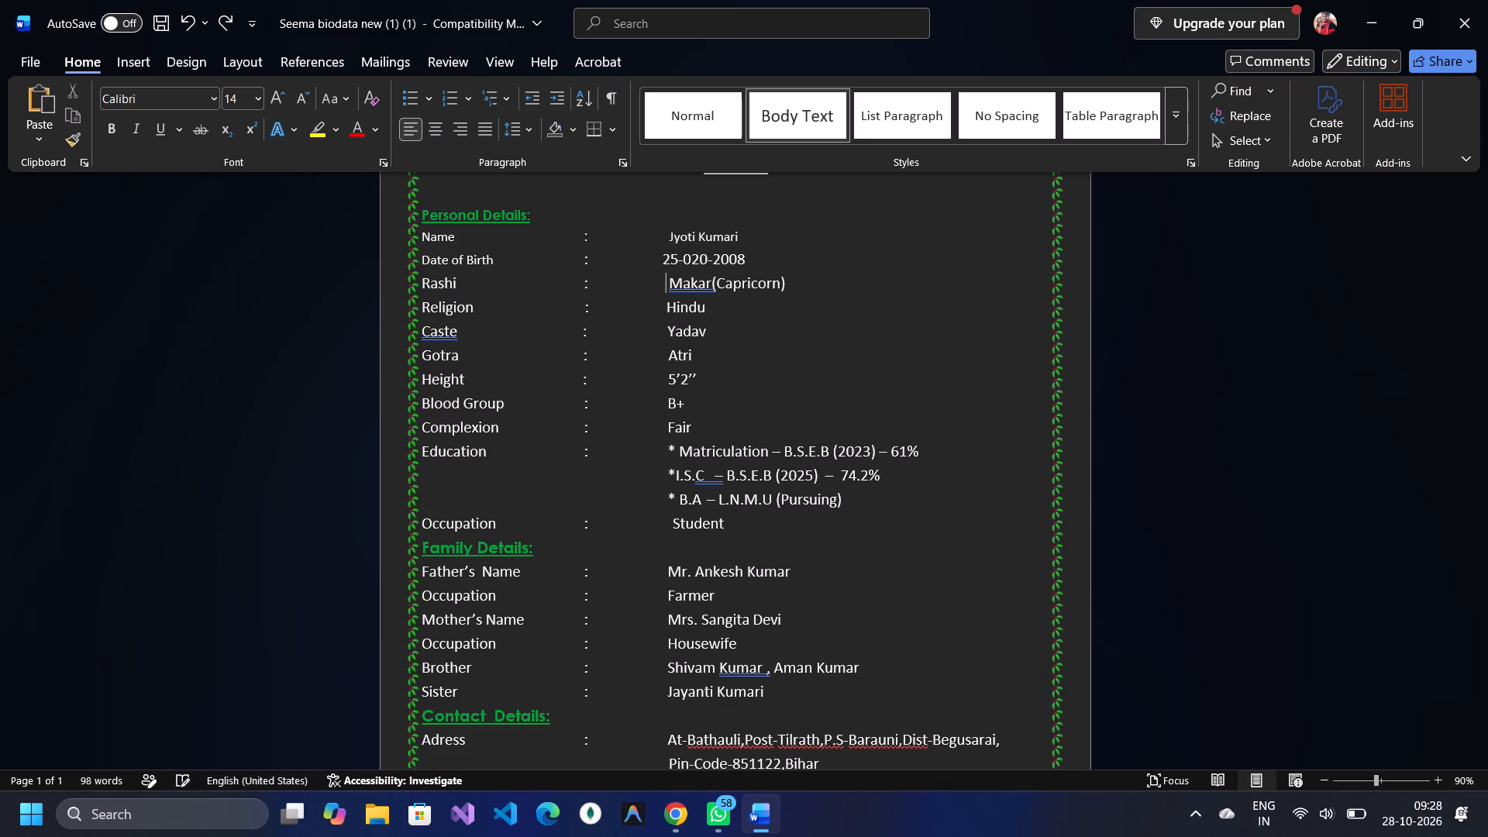
Insert a space between Makar and (Capricorn) in the Rashi row.
click(710, 278)
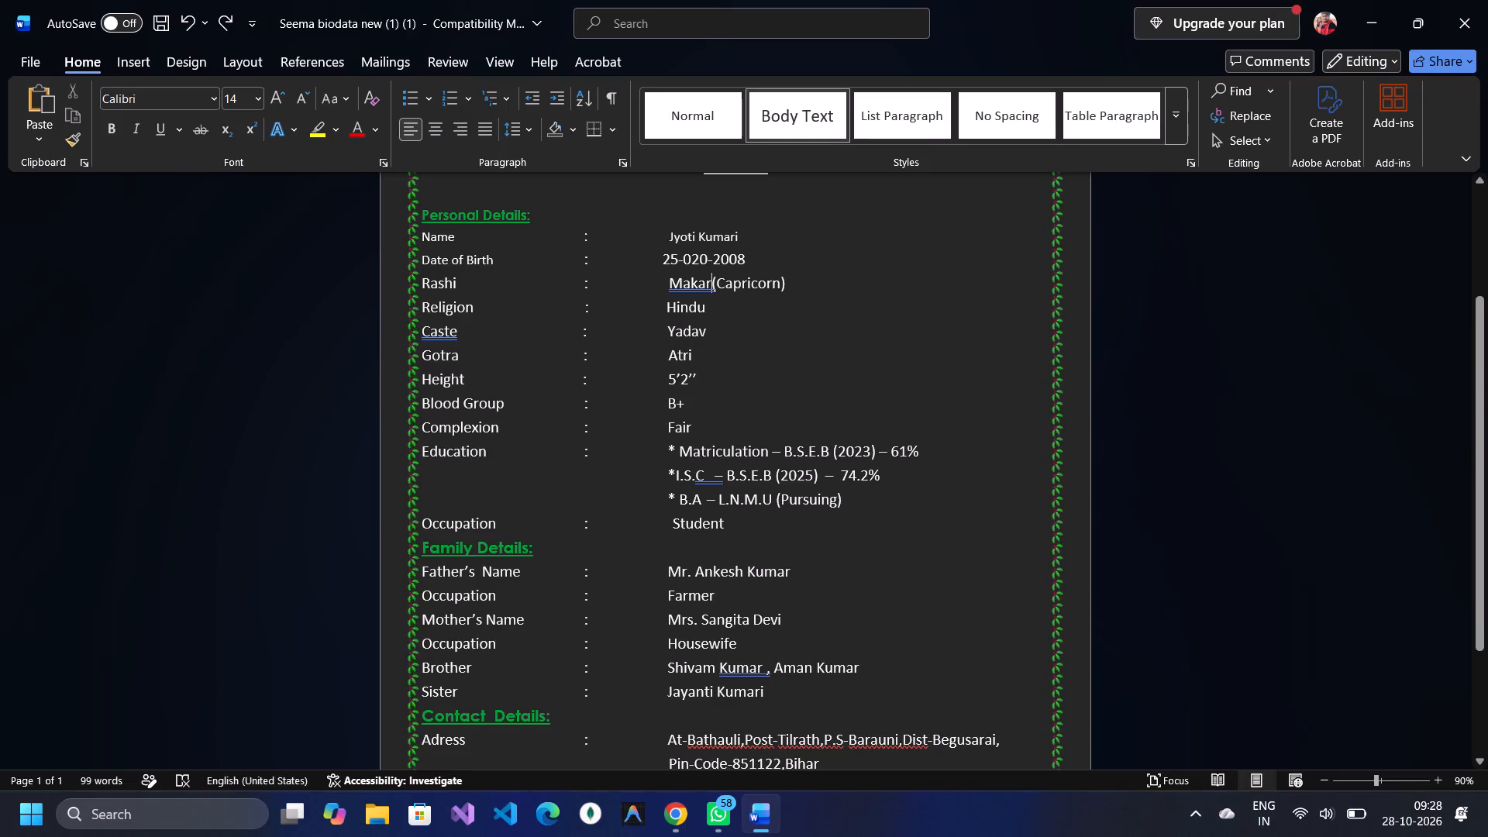
key(space)
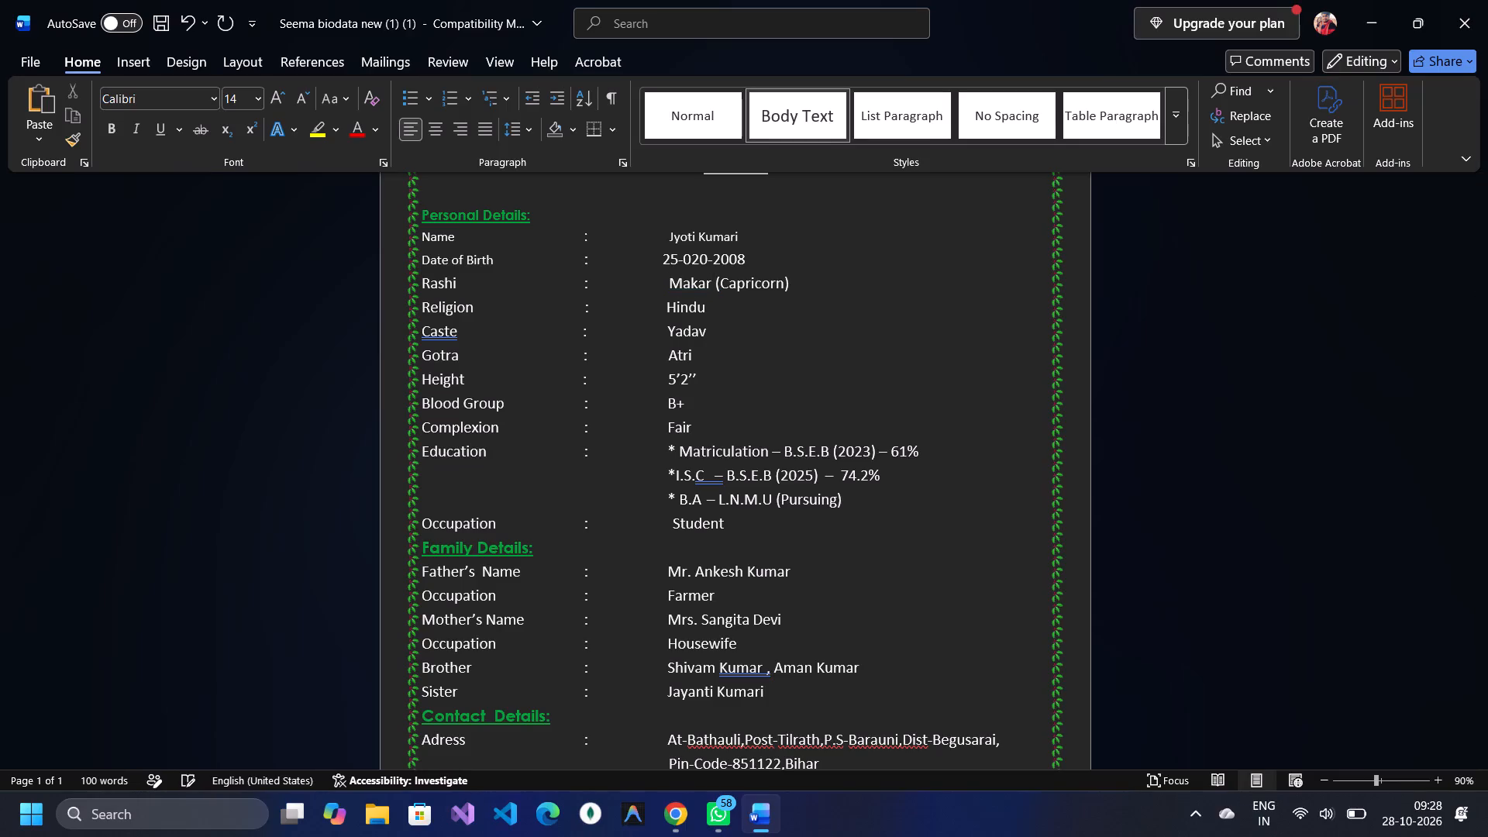
Save the biodata document and convert it to an Adobe PDF.
scroll(947, 367, up, 1)
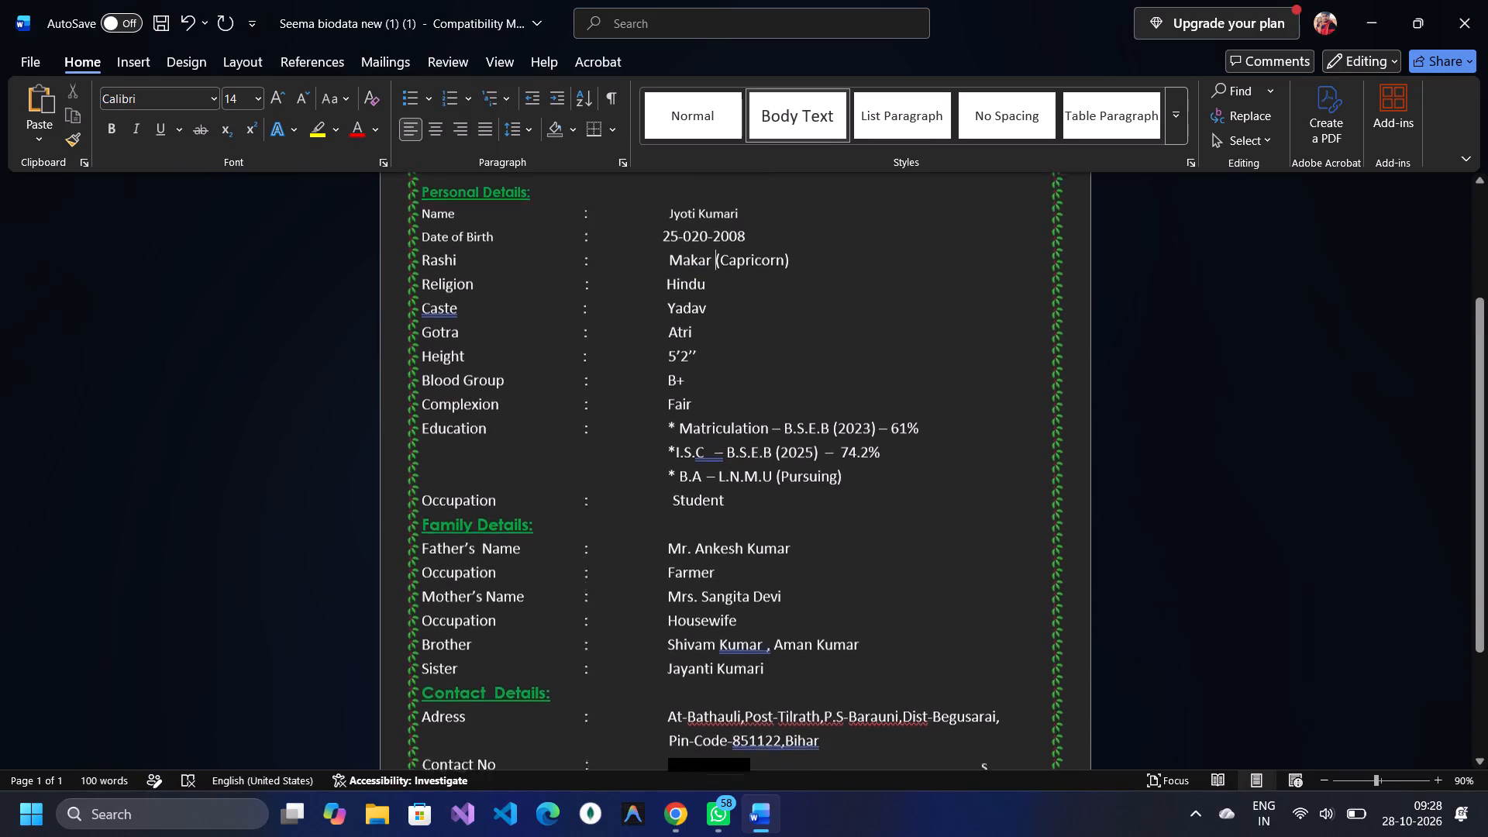
scroll(947, 367, up, 1)
scroll(947, 367, right, 1)
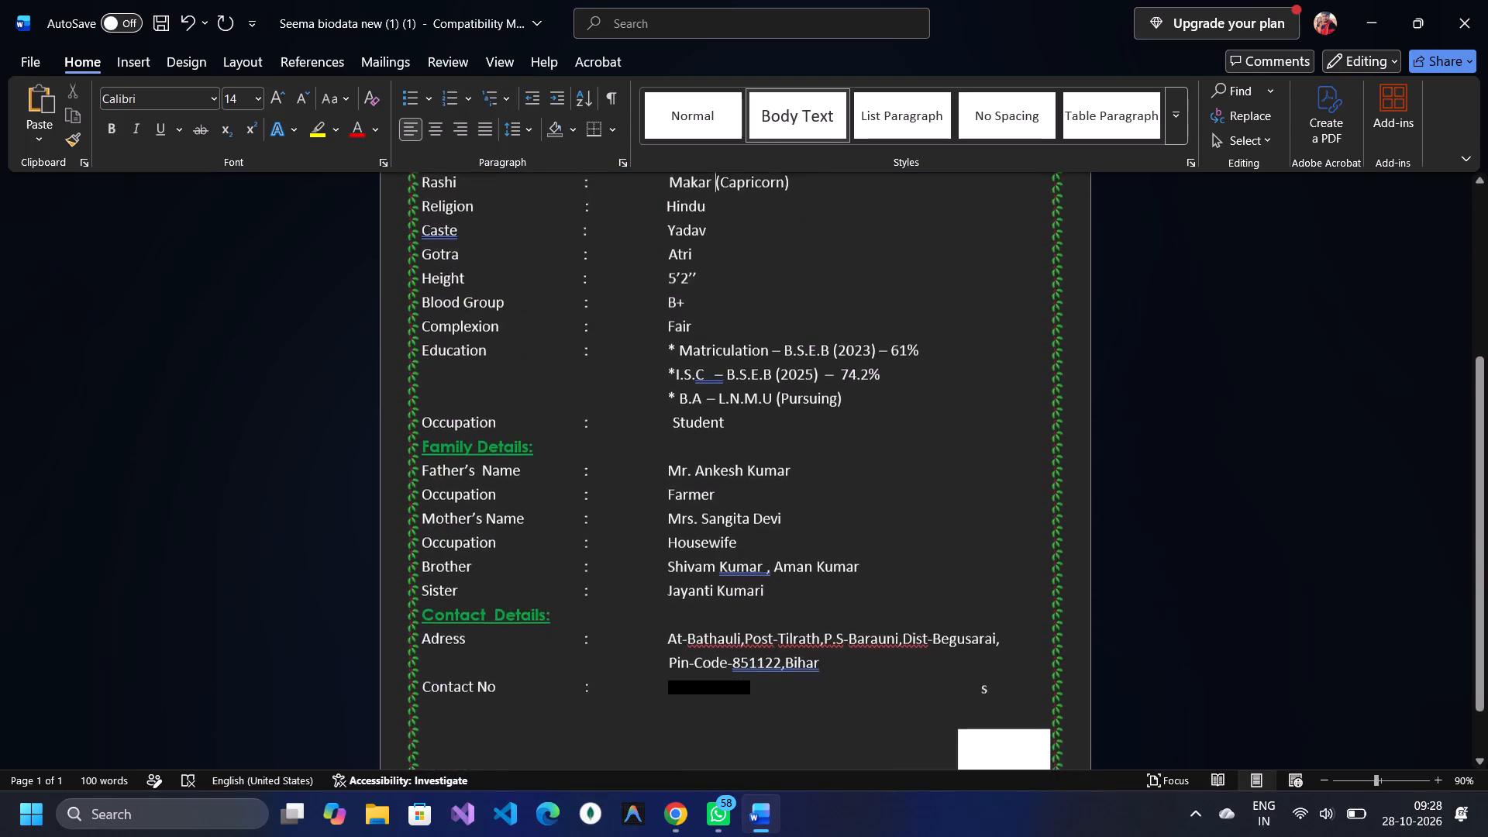
scroll(947, 367, up, 2)
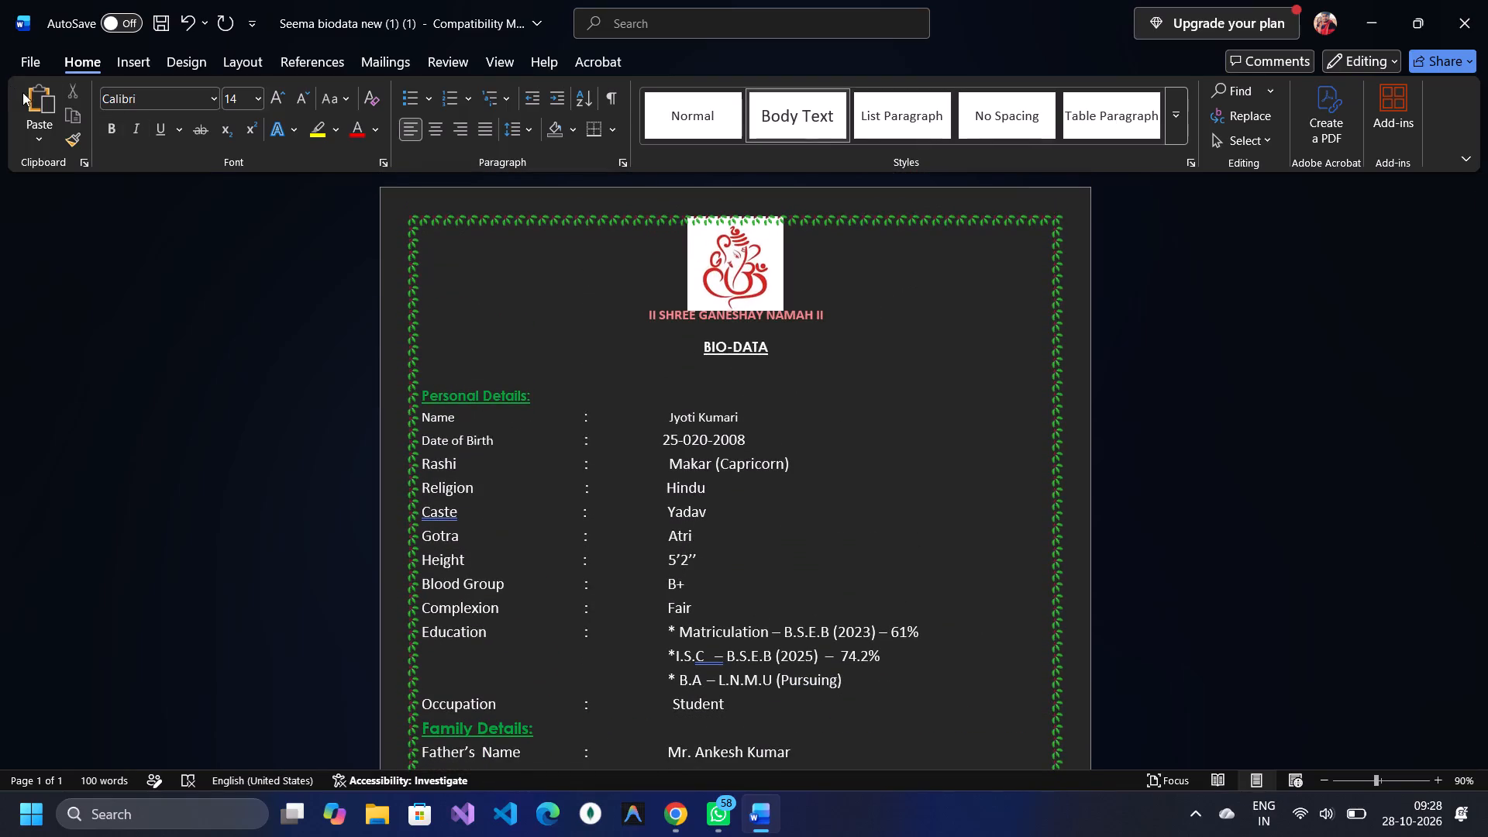
click(33, 59)
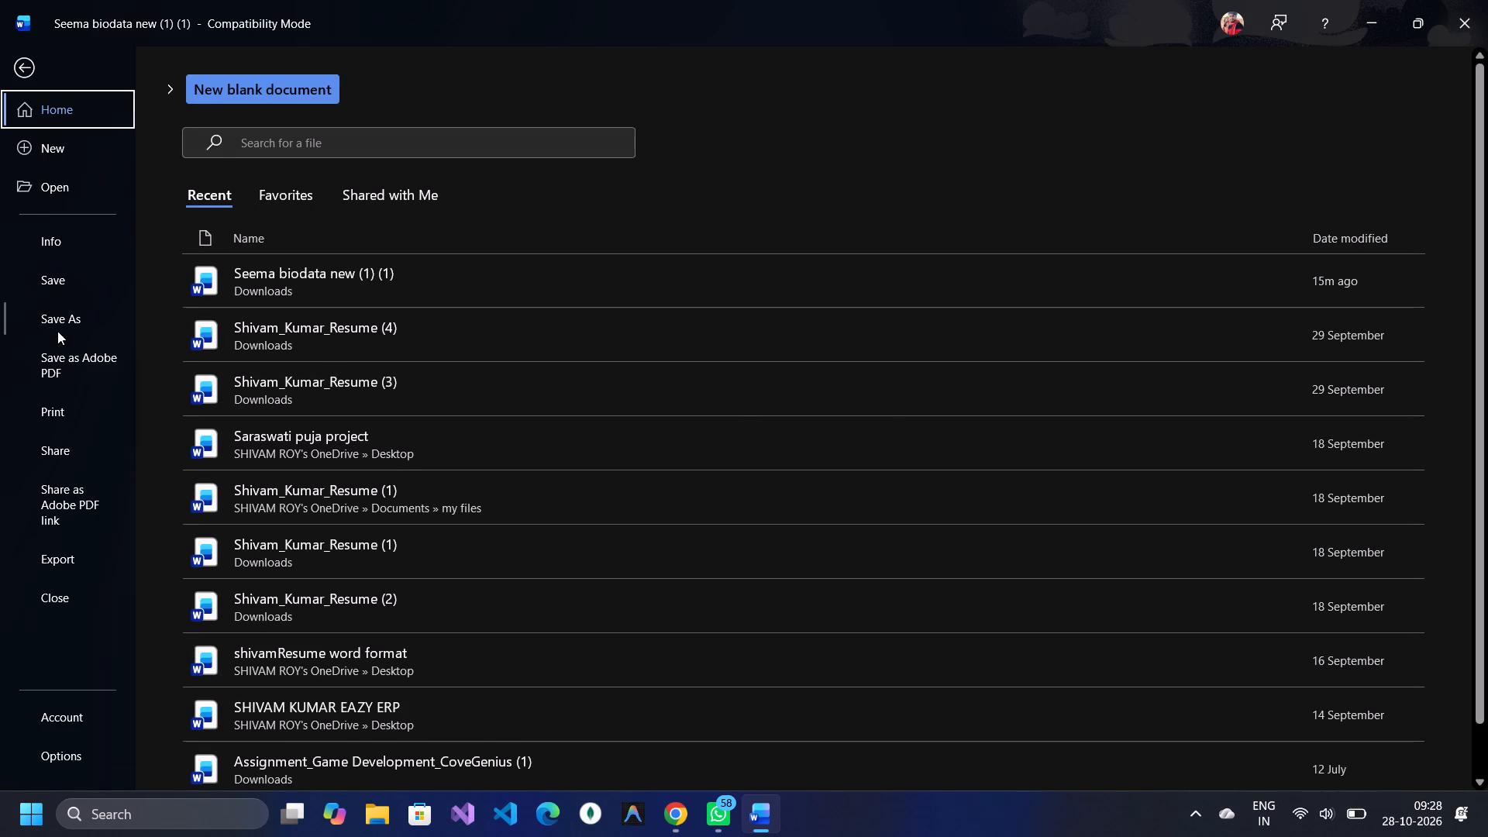
click(60, 361)
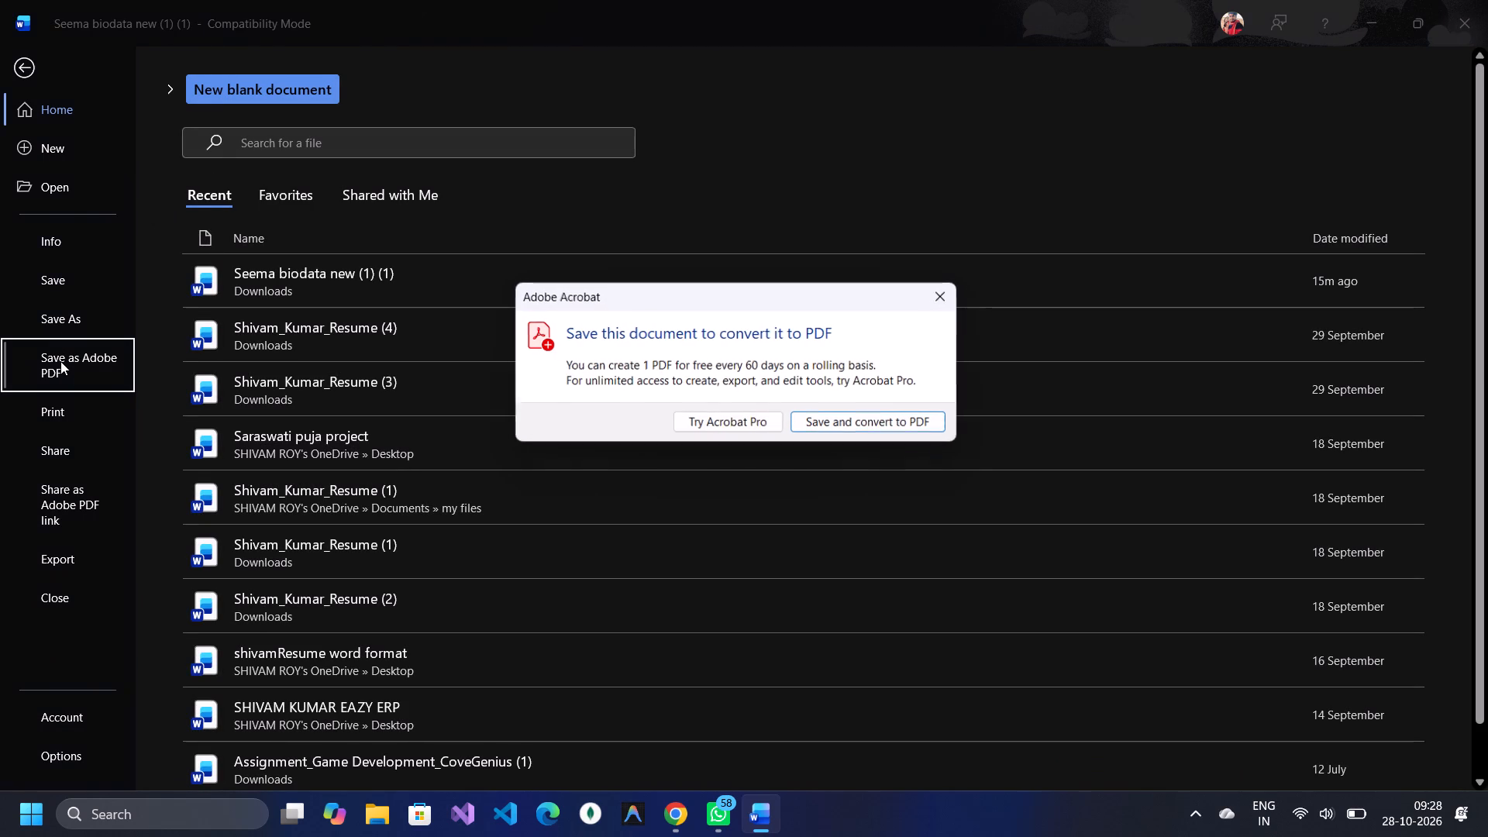
click(869, 418)
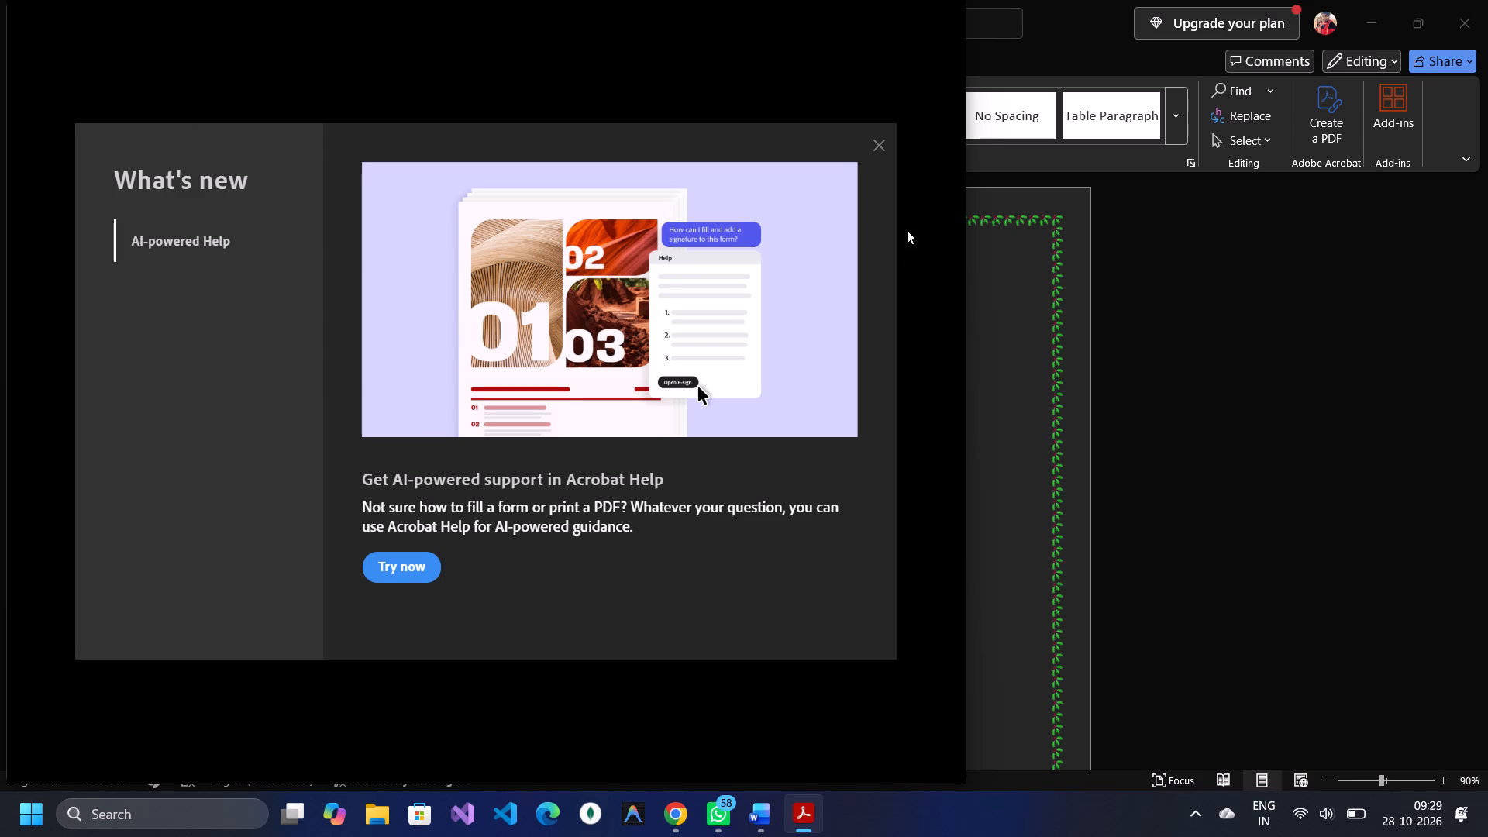
Dismiss the What's new notice in Acrobat, enlarge the window, review the converted biodata PDF from heading to contact details, and minimize it.
click(879, 148)
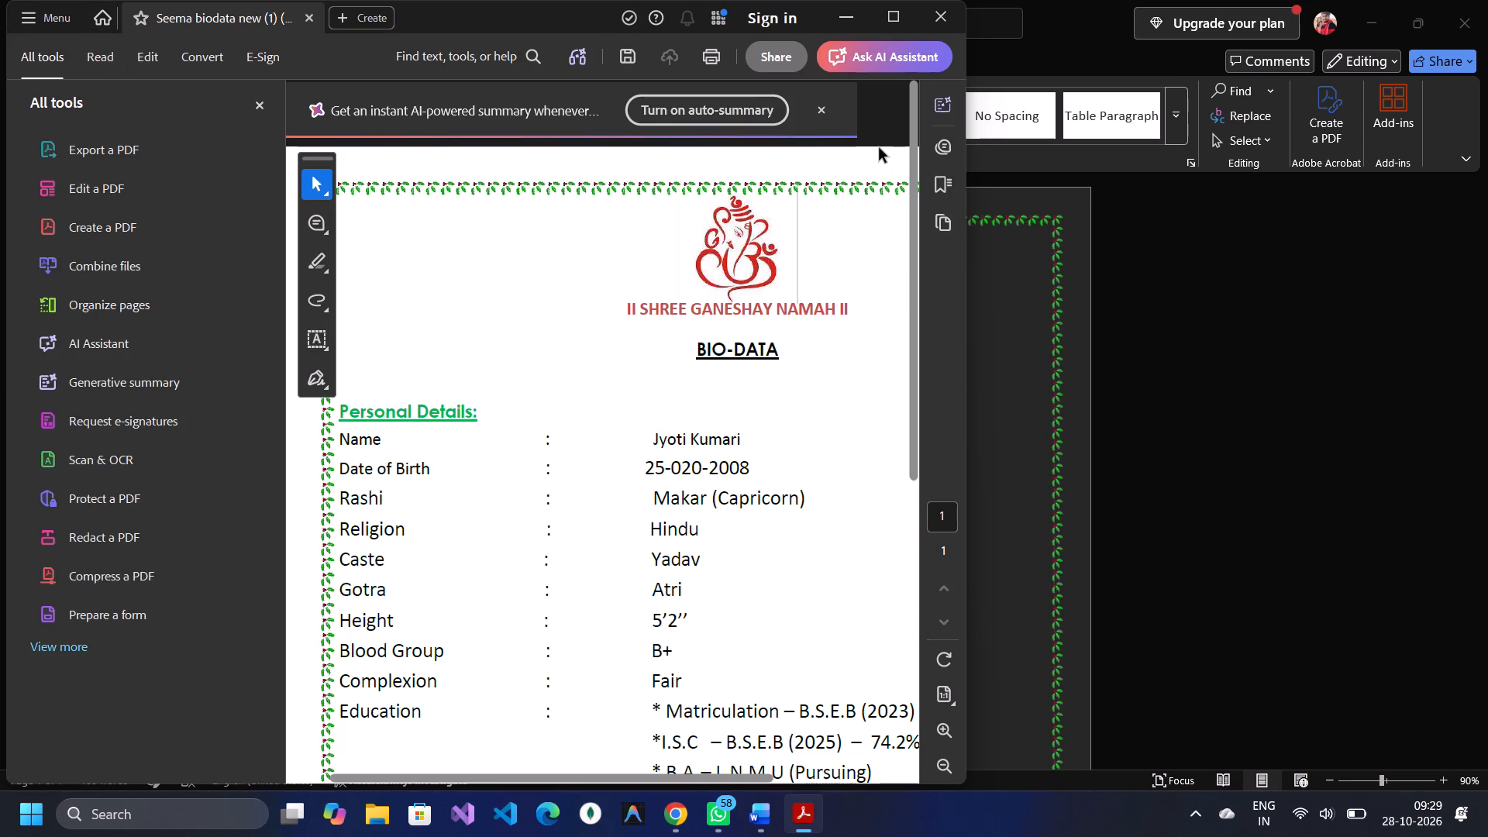
click(896, 22)
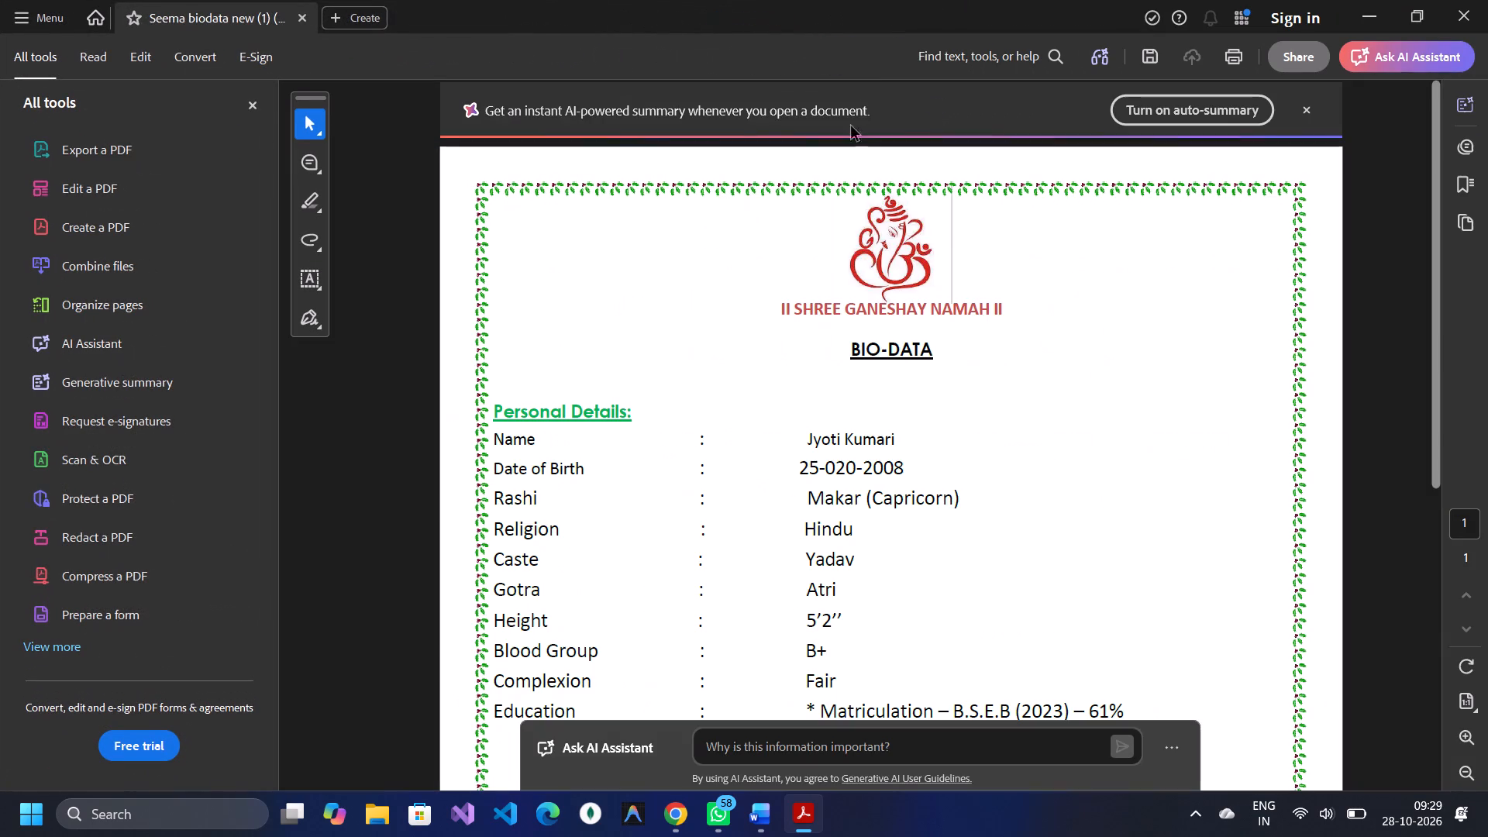
scroll(928, 370, down, 2)
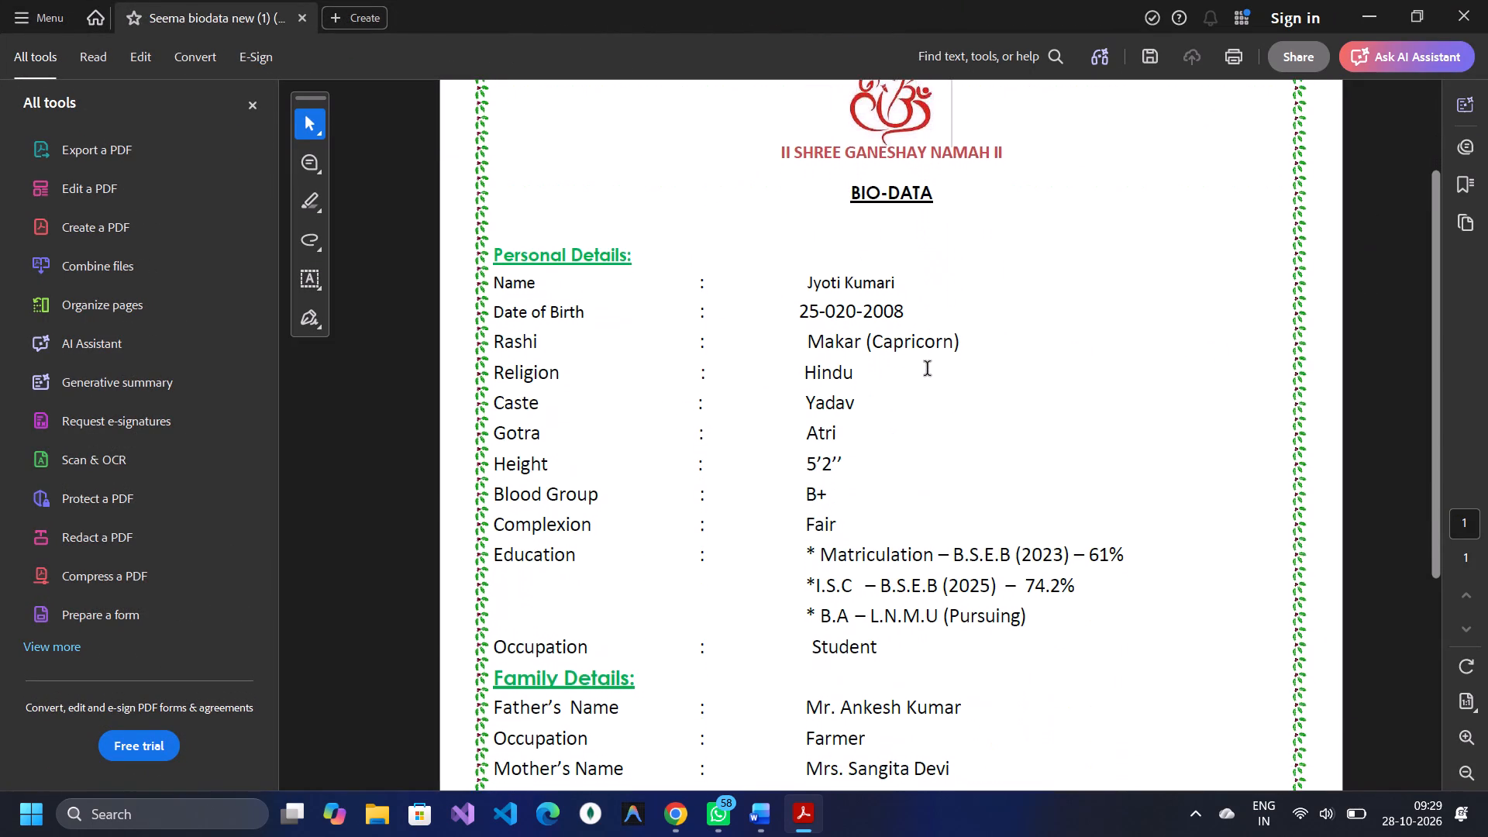
scroll(928, 370, down, 3)
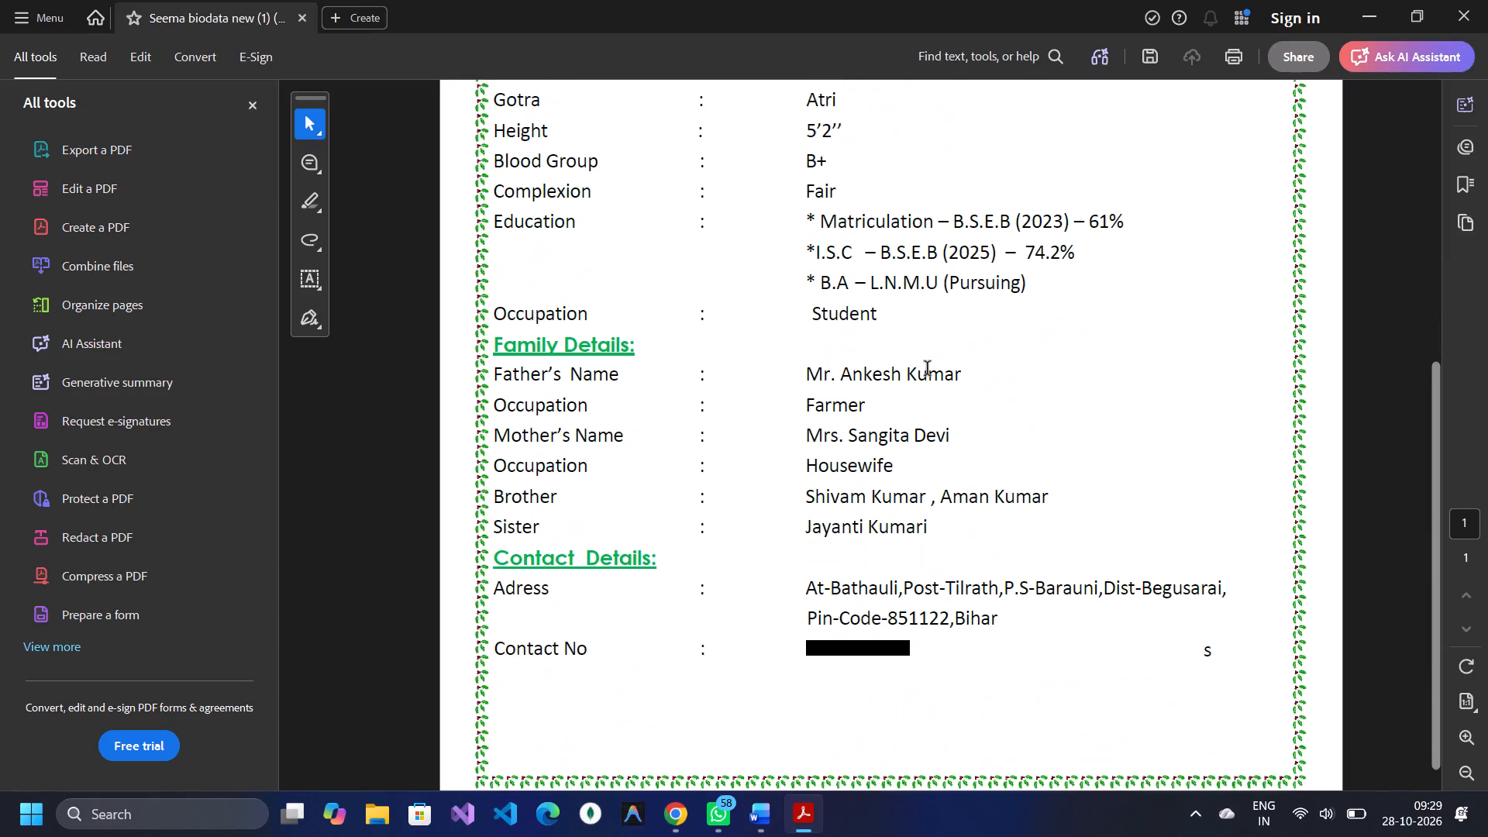
scroll(928, 370, down, 3)
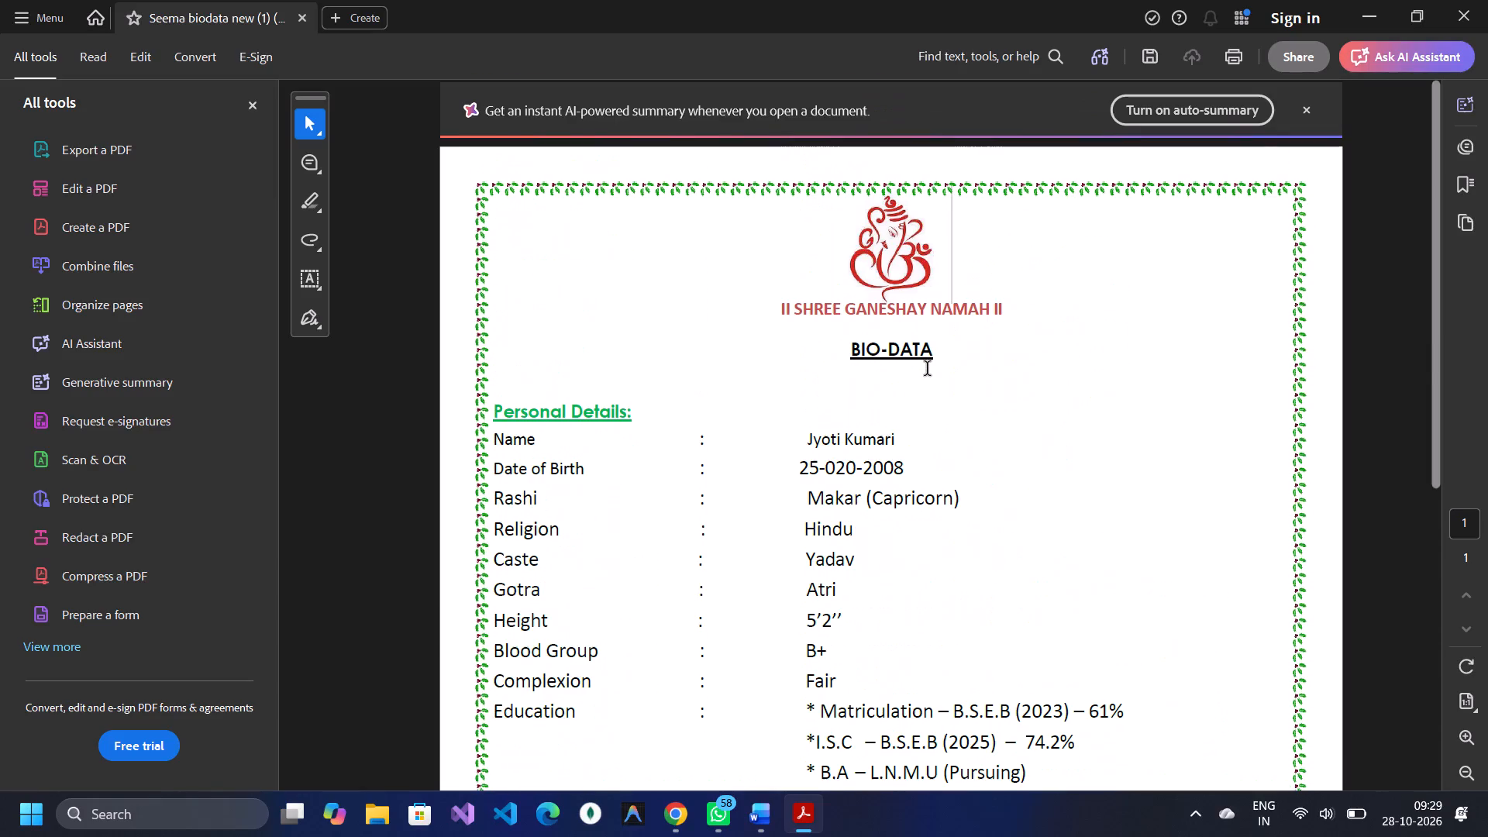
scroll(928, 370, down, 1)
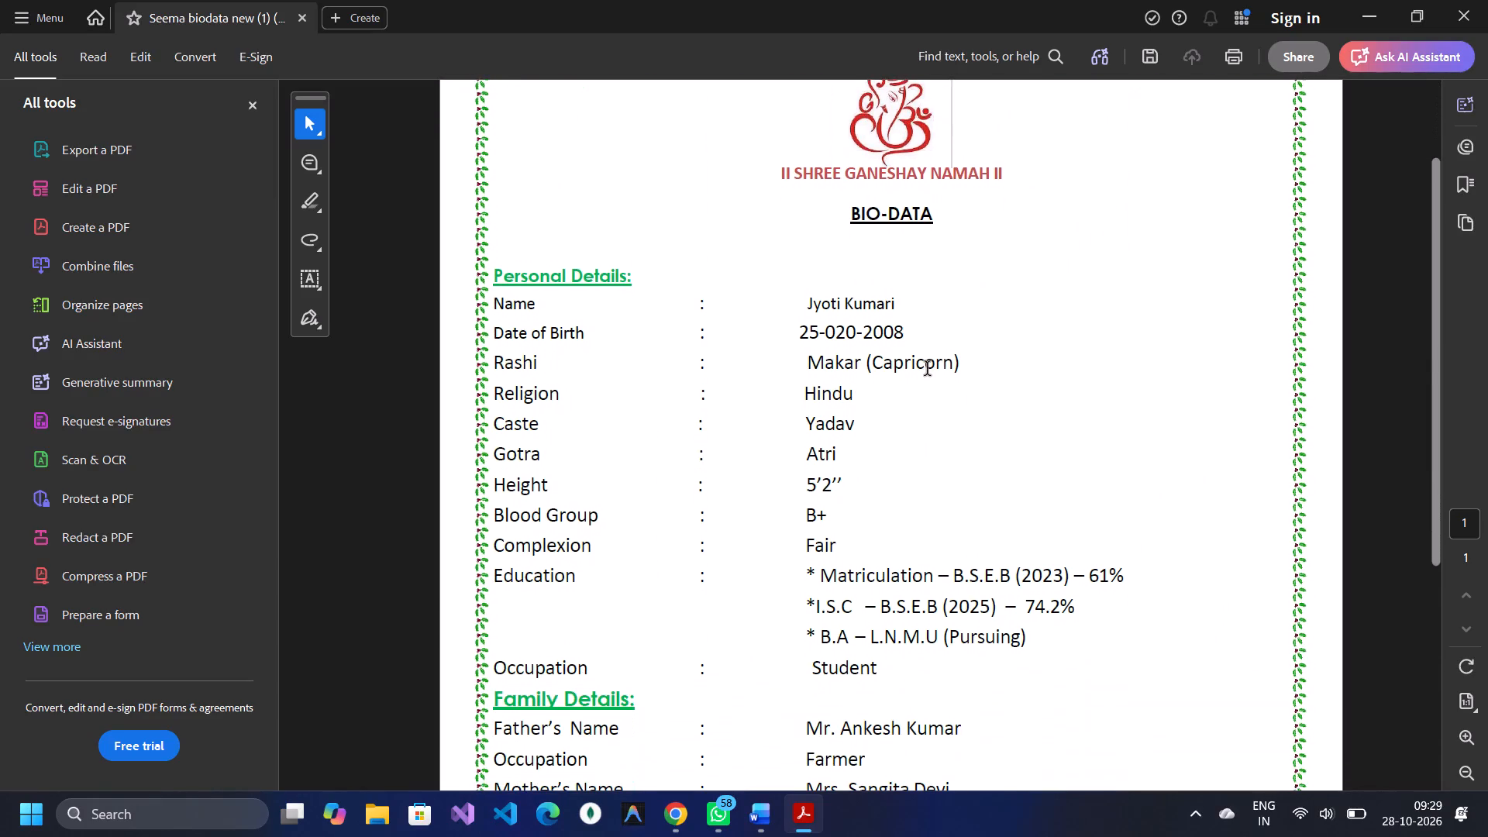
scroll(928, 370, down, 2)
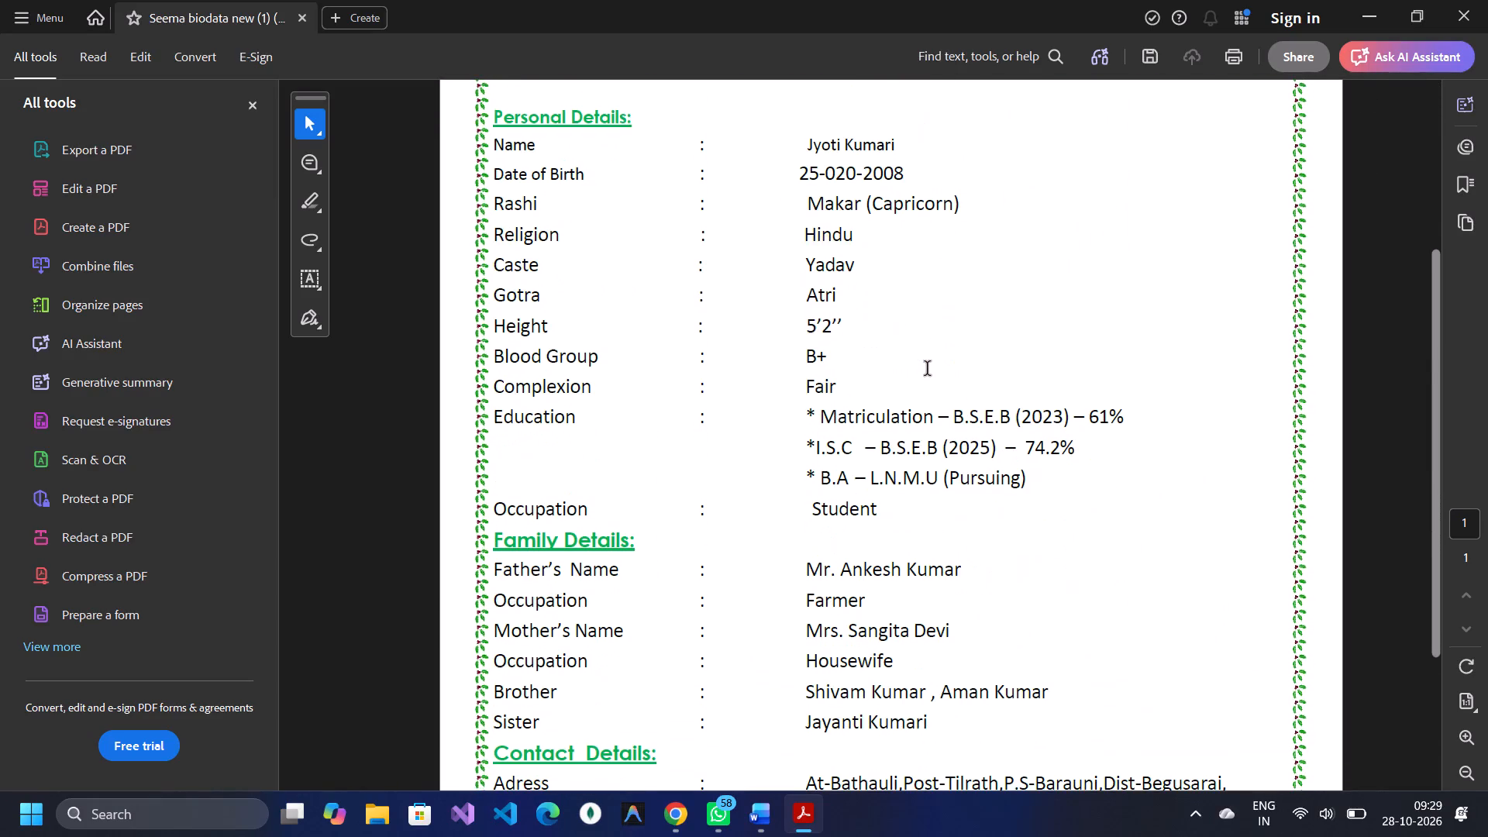
scroll(928, 370, down, 1)
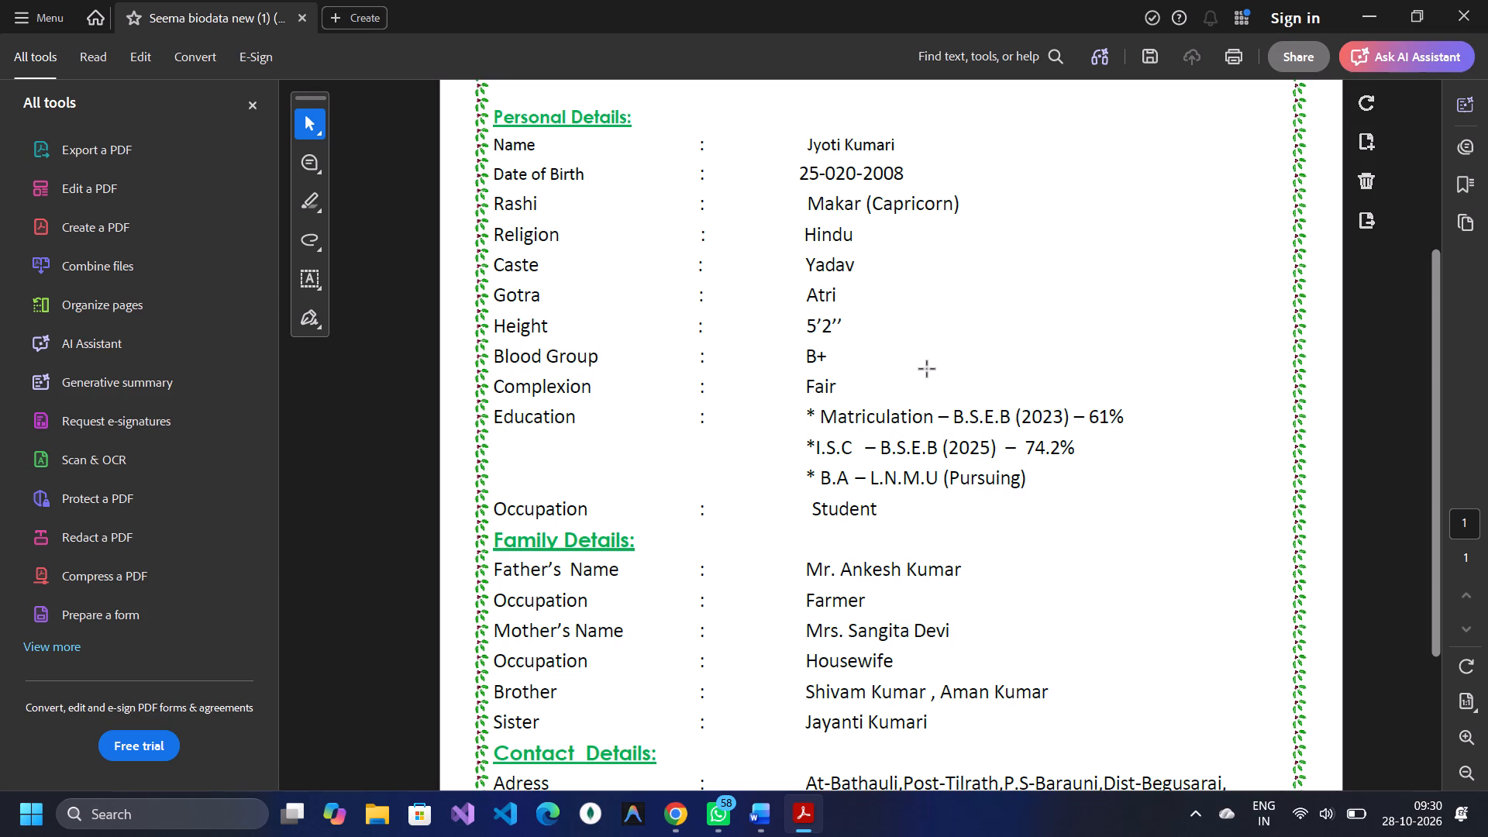
click(1369, 12)
Change the I.S.C percentage in the Education section to 70%.
scroll(797, 537, down, 3)
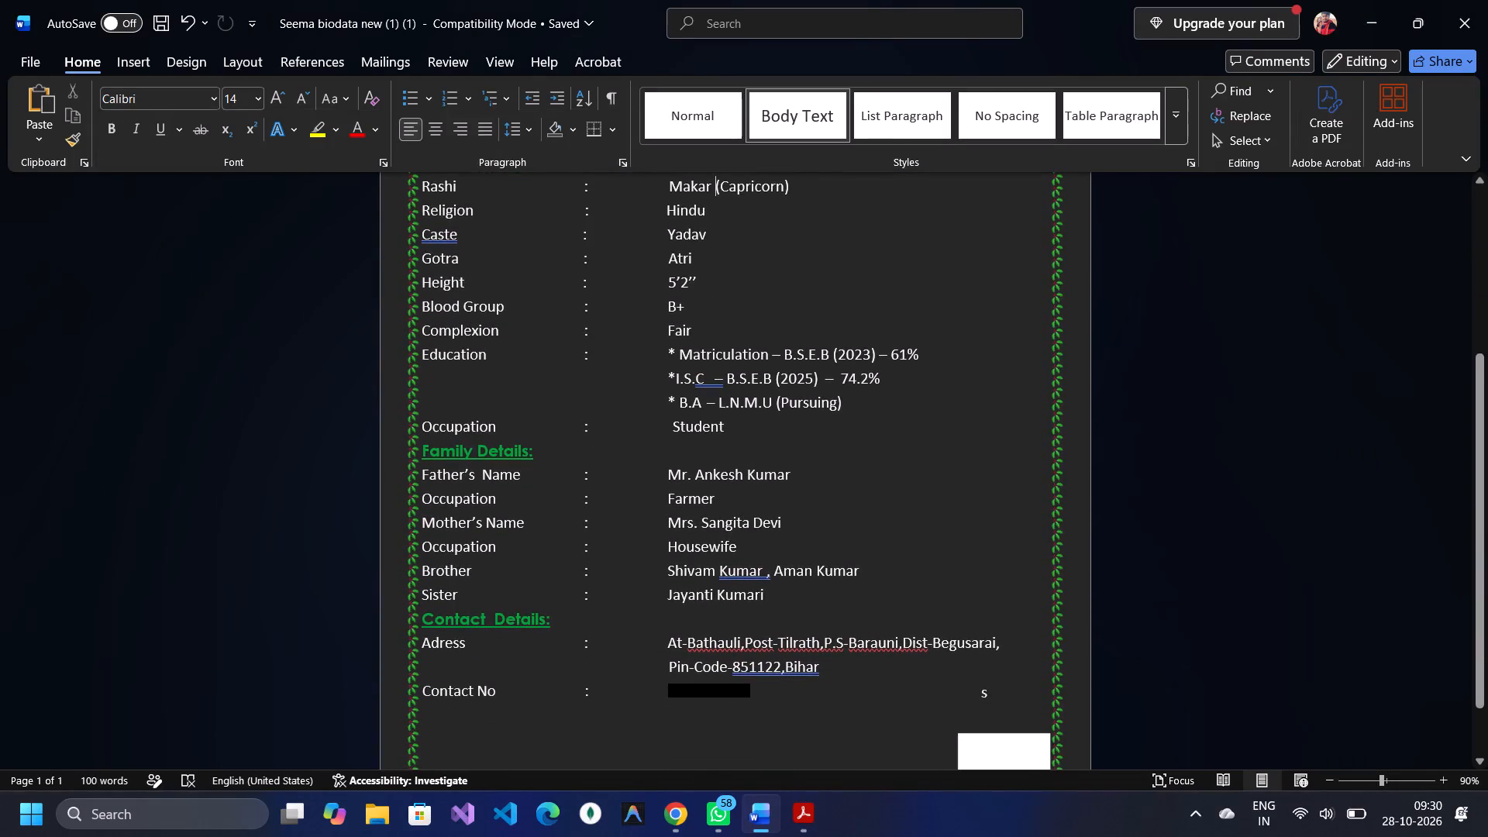
click(857, 373)
key(BackSpace)
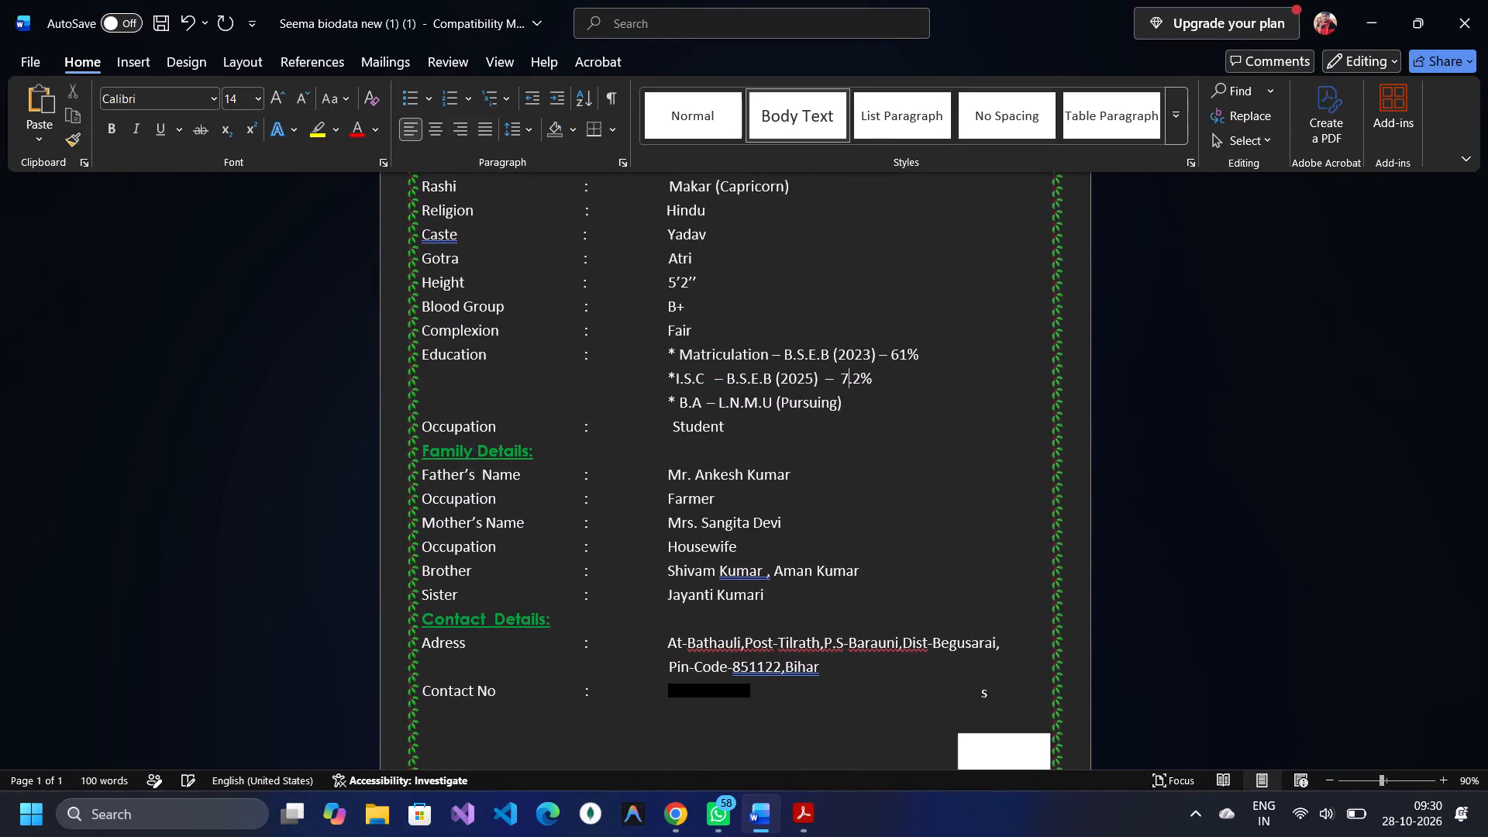
key(0)
key(Right)
key(Right)
key(Right)
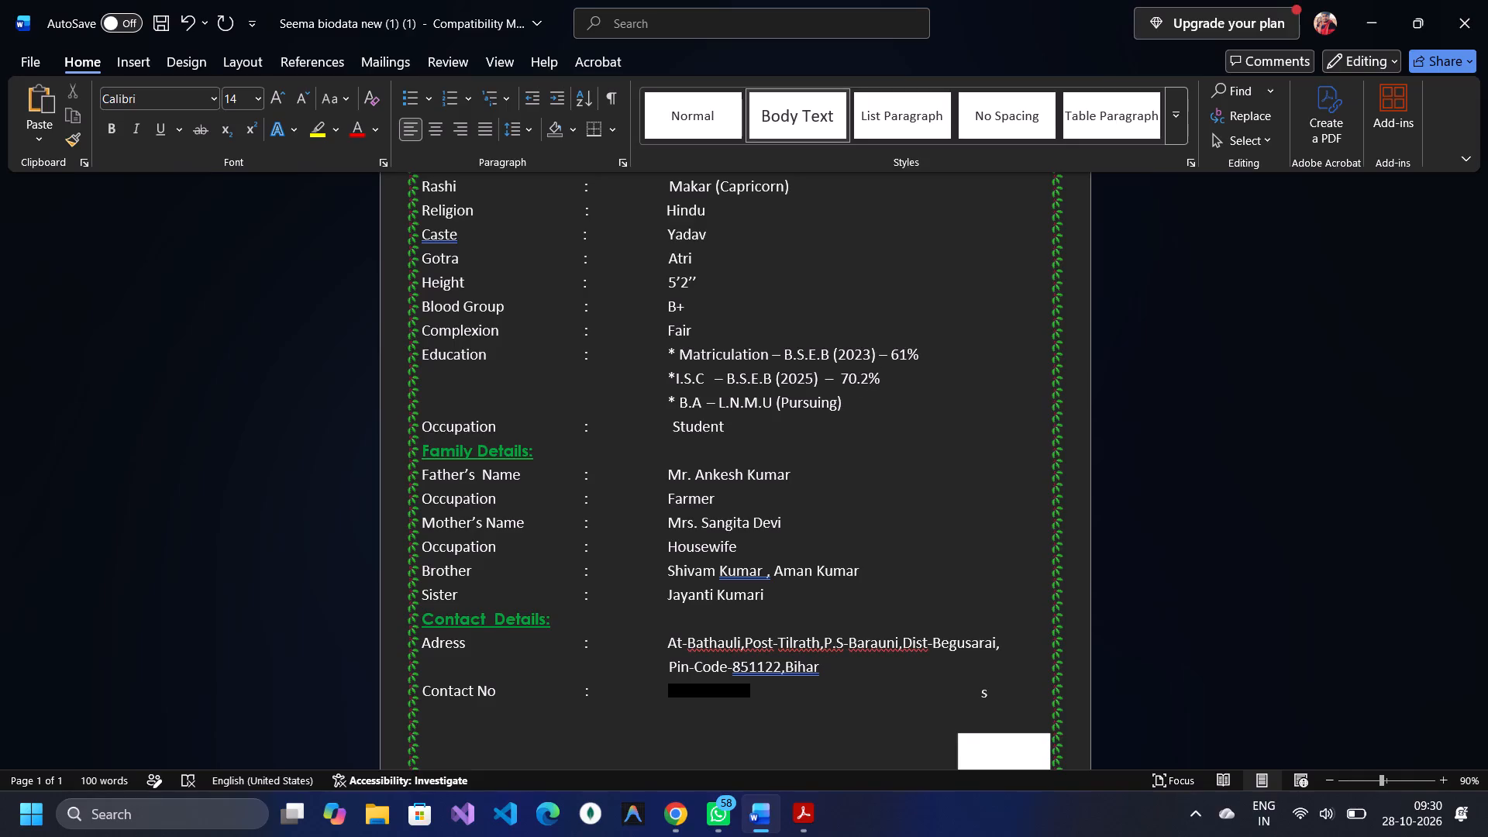
key(Left)
key(BackSpace)
key(BackSpace)
Add a space after the dash before B.S.E.B on the I.S.C line.
click(718, 381)
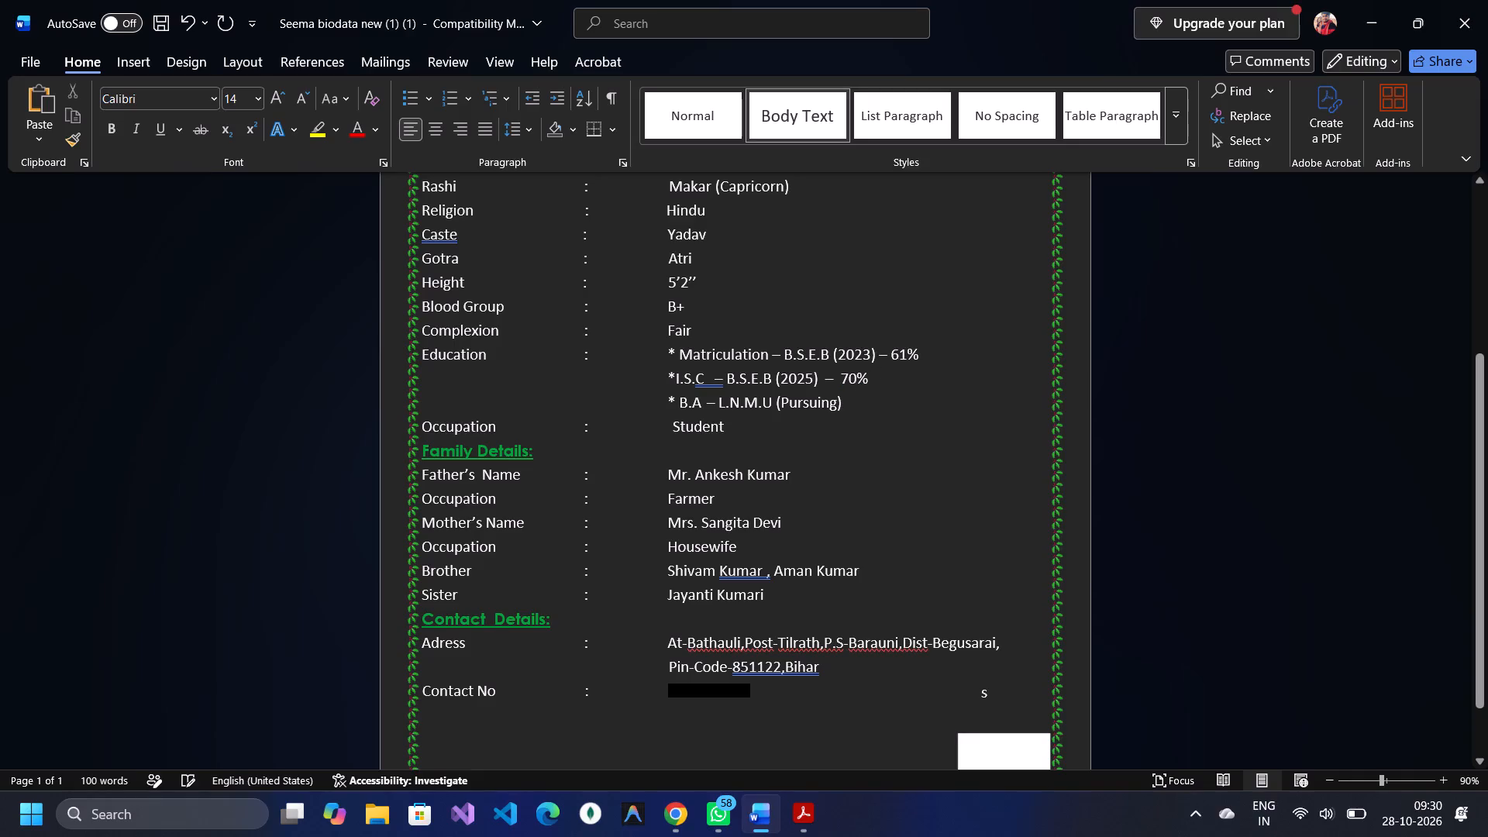
key(Right)
key(space)
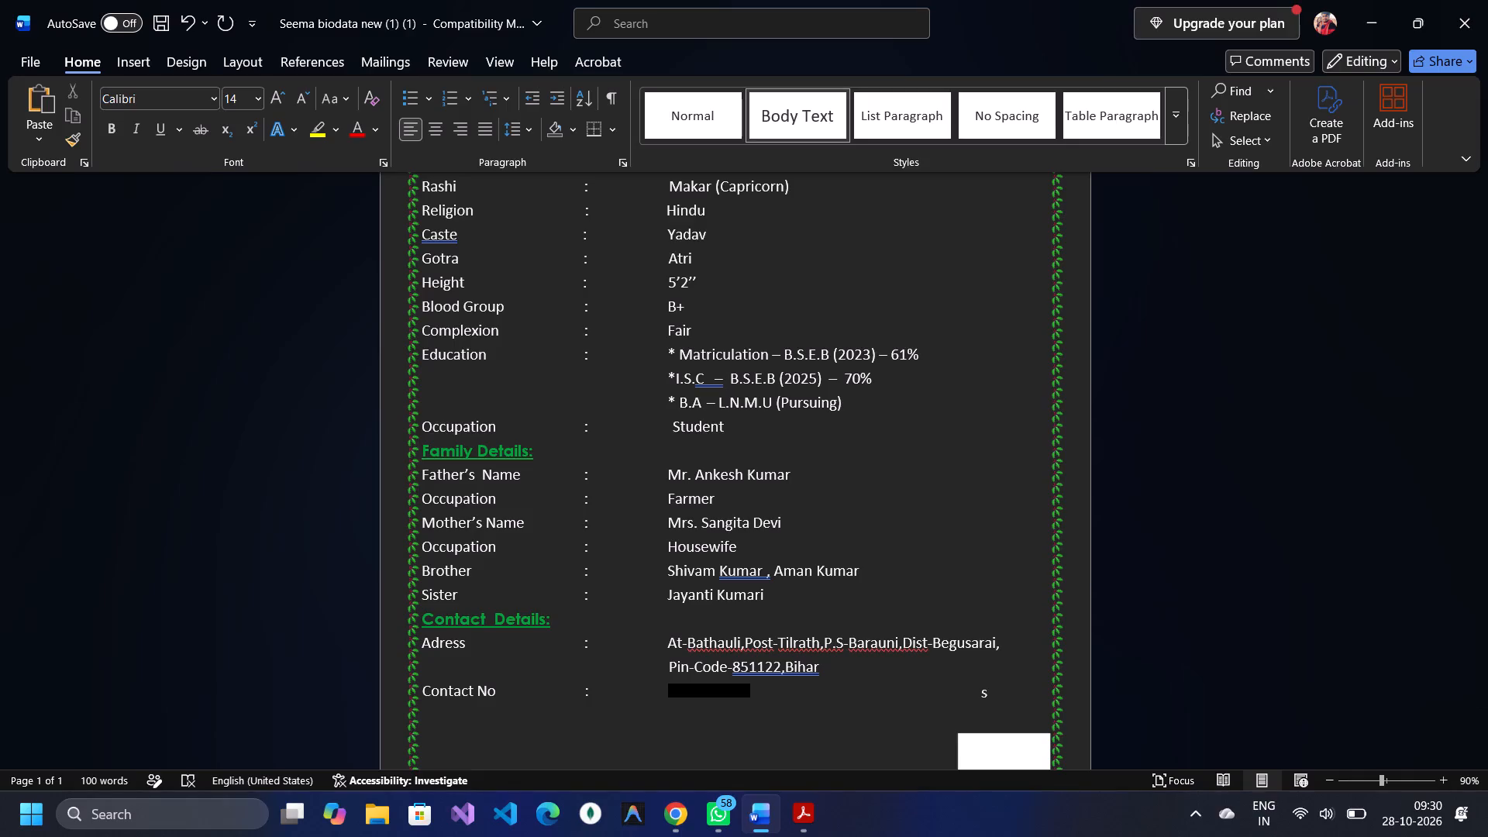
Insert the ward number after the village name in the Adress row, with a space before it and a comma after it.
scroll(718, 381, down, 1)
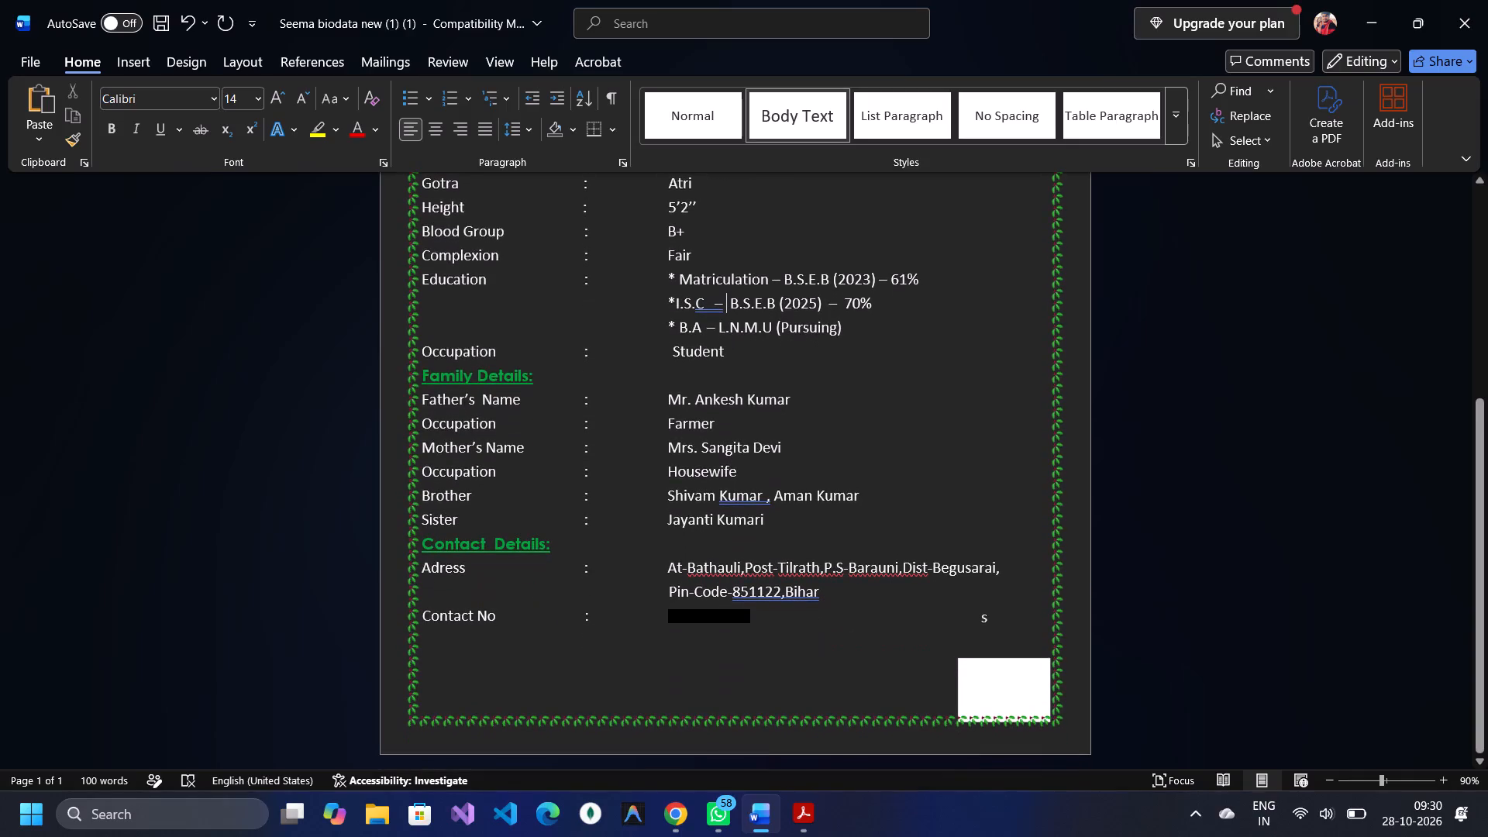
scroll(718, 381, down, 1)
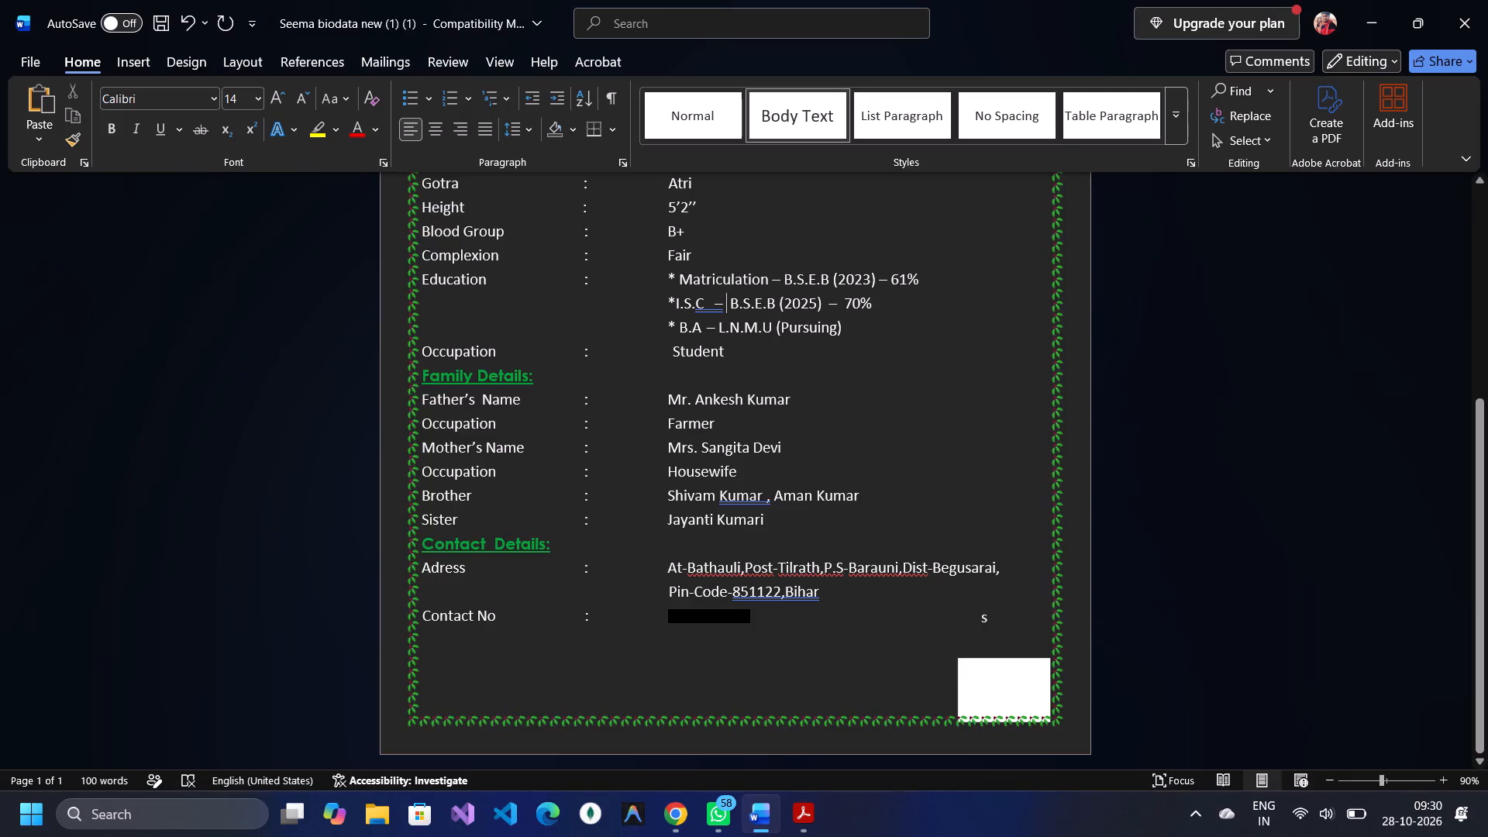
scroll(762, 477, up, 1)
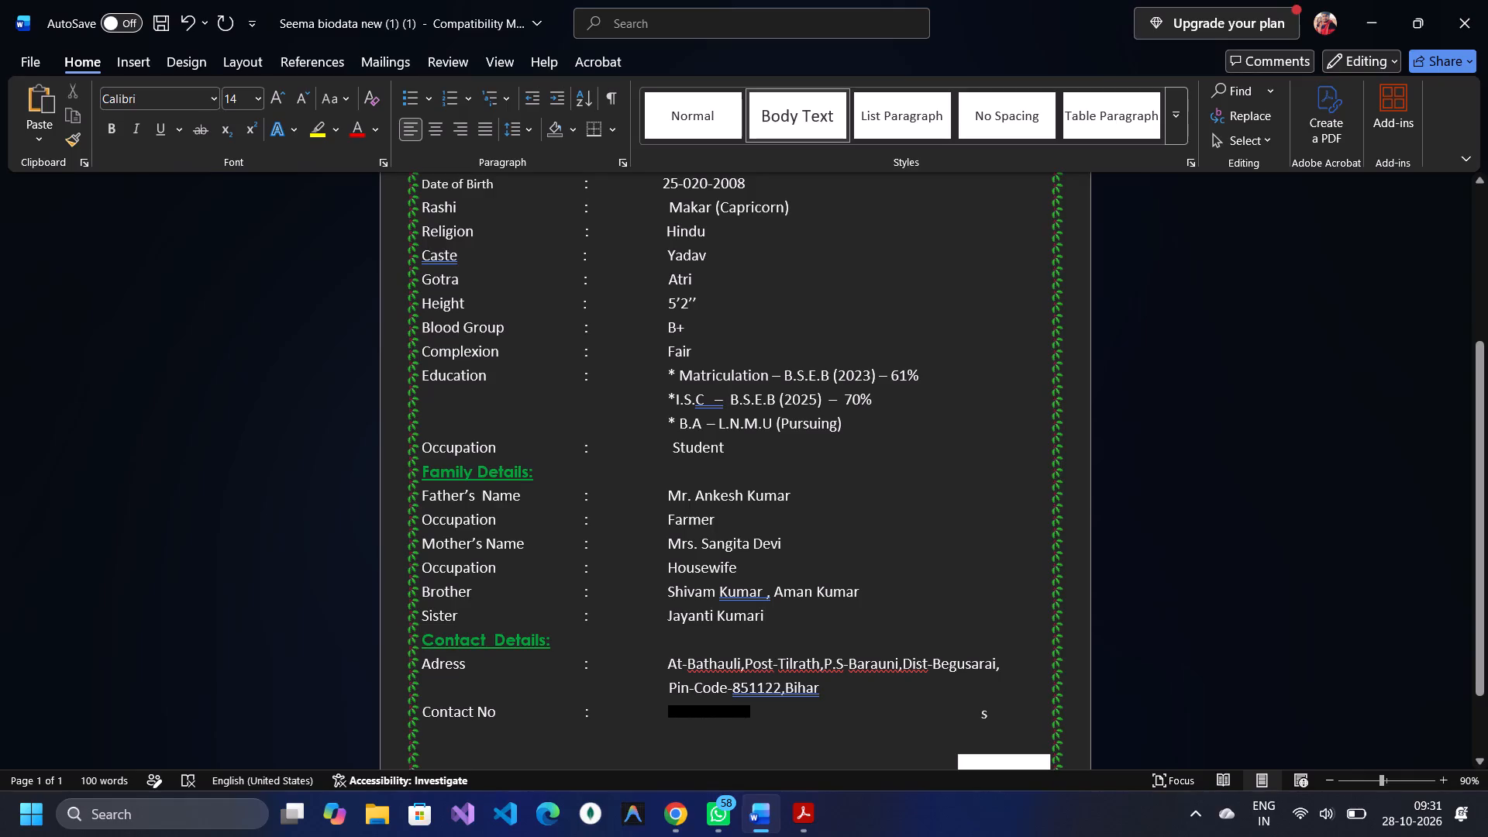
click(746, 667)
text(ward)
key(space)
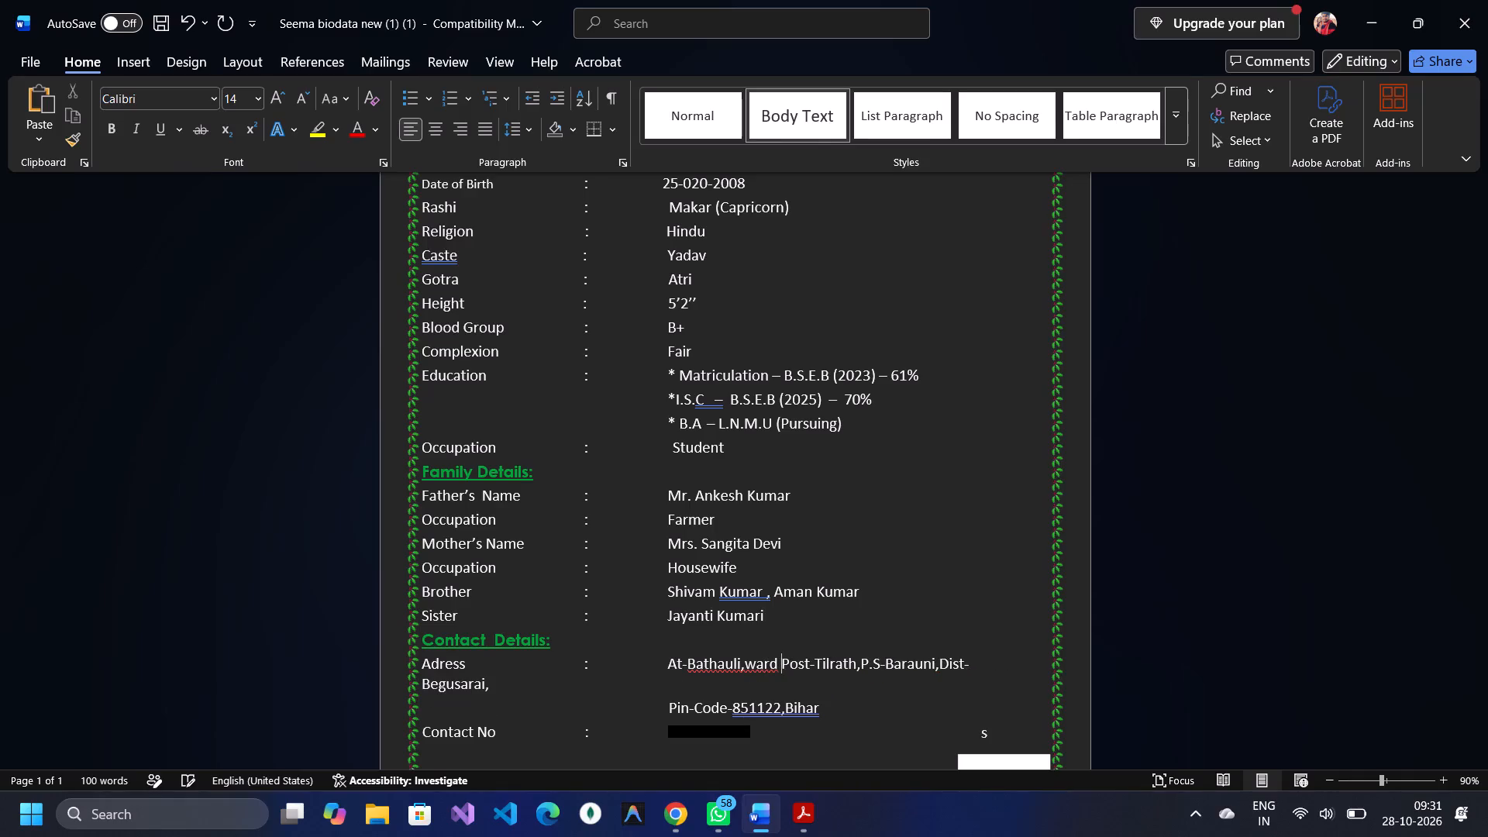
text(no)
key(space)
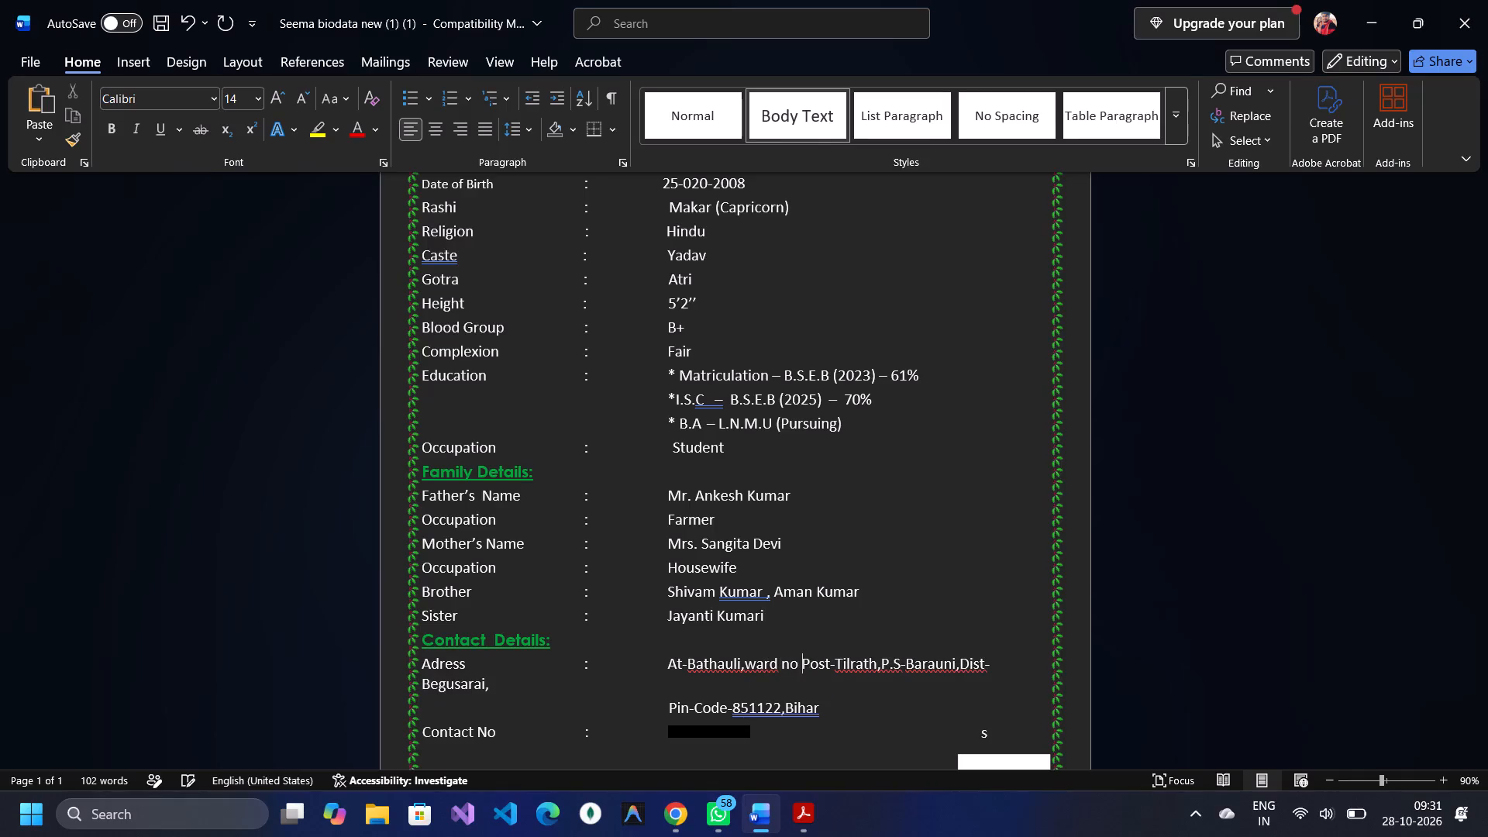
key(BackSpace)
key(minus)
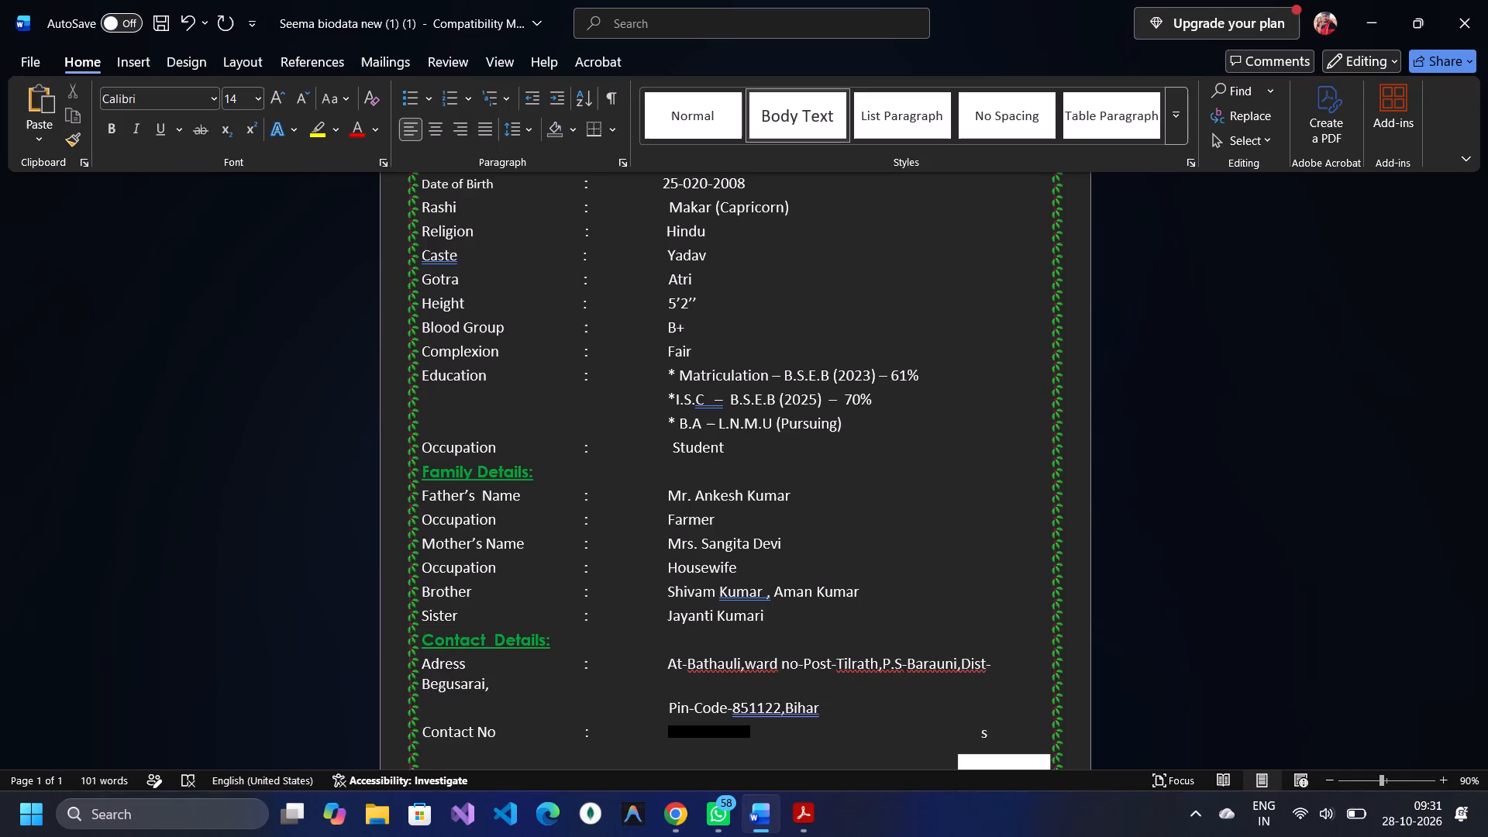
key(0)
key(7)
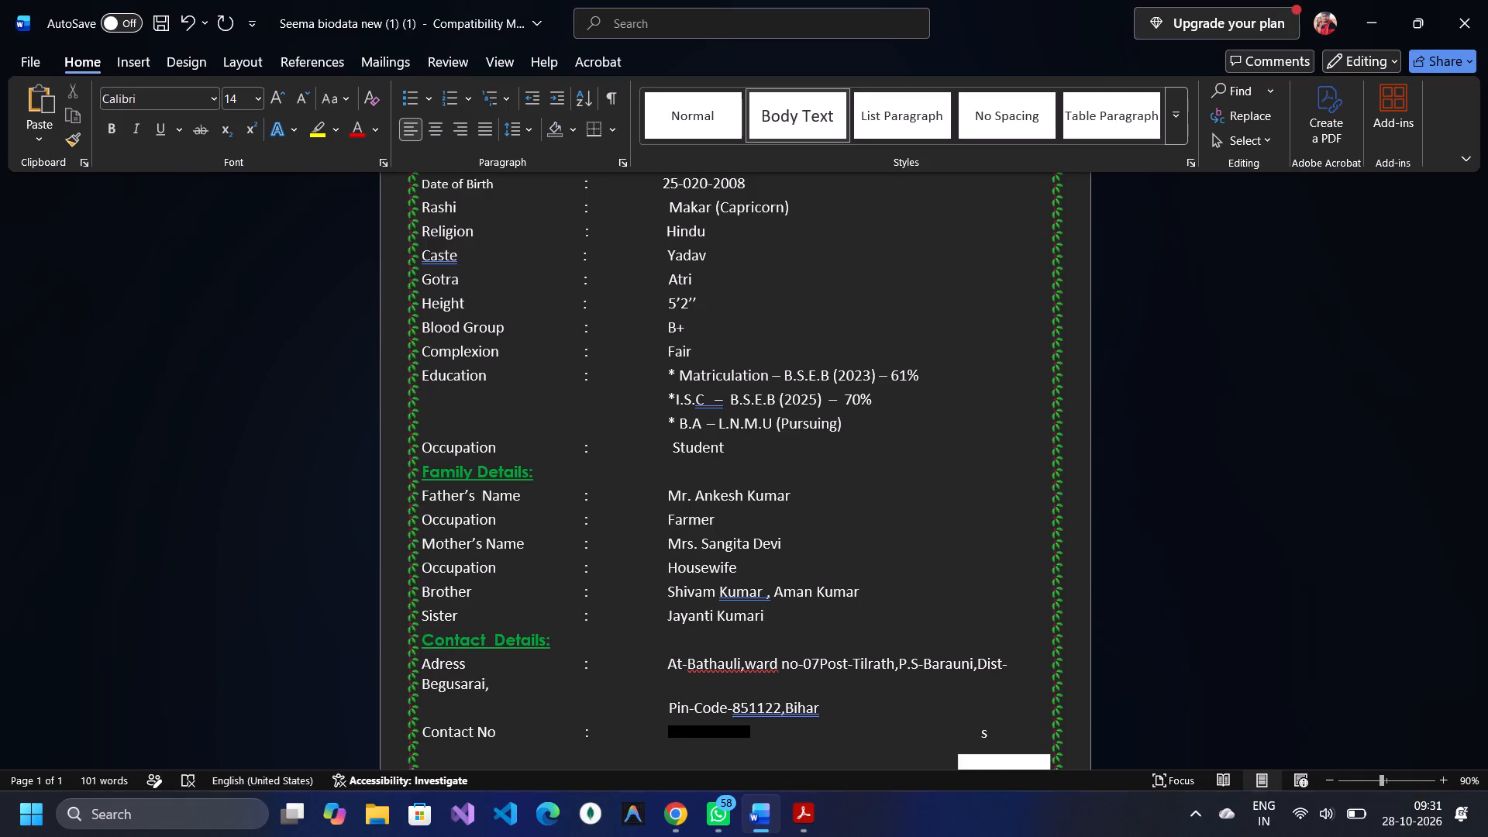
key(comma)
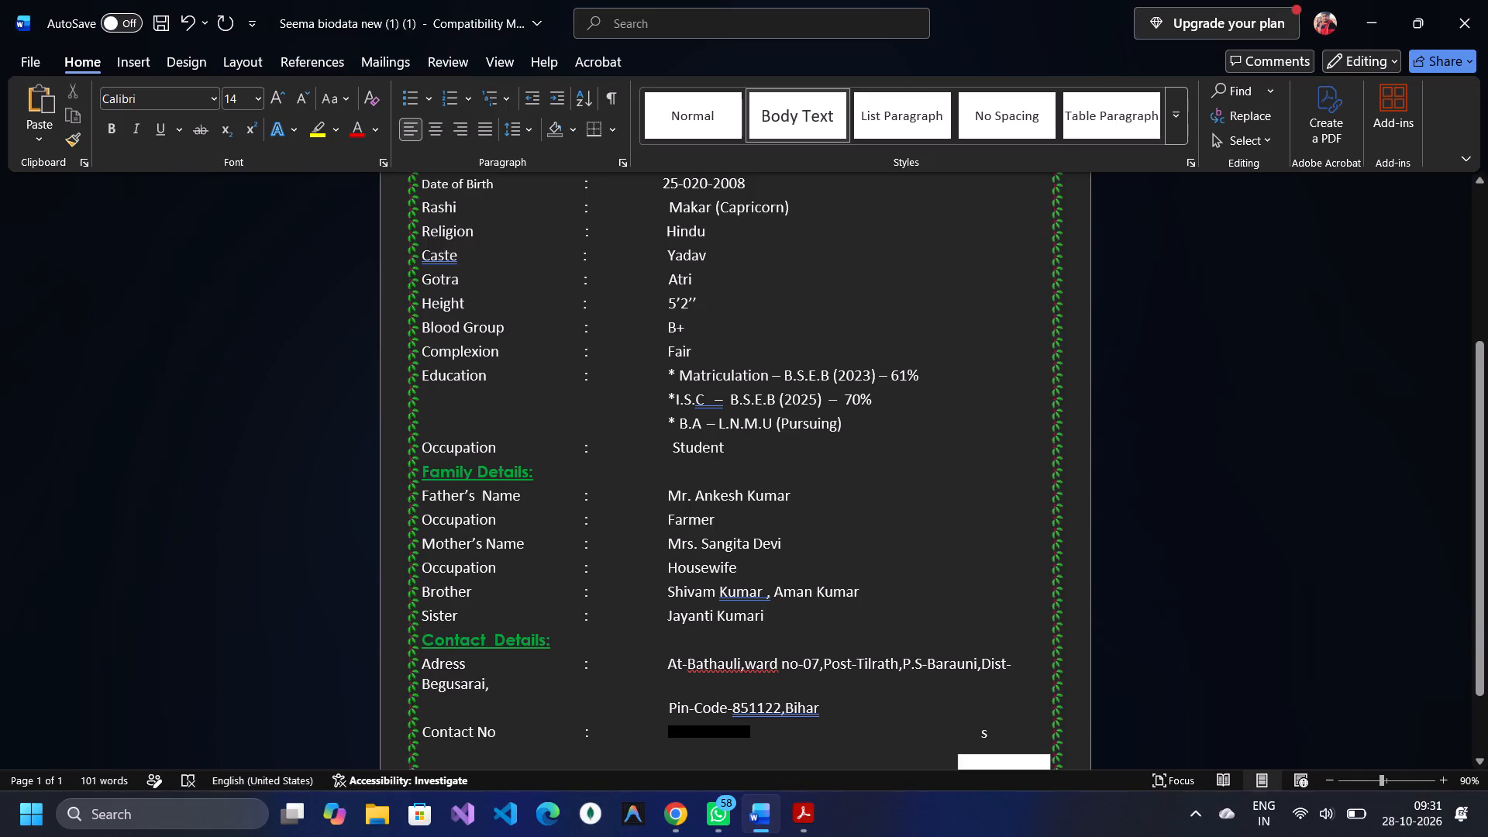
click(743, 663)
key(space)
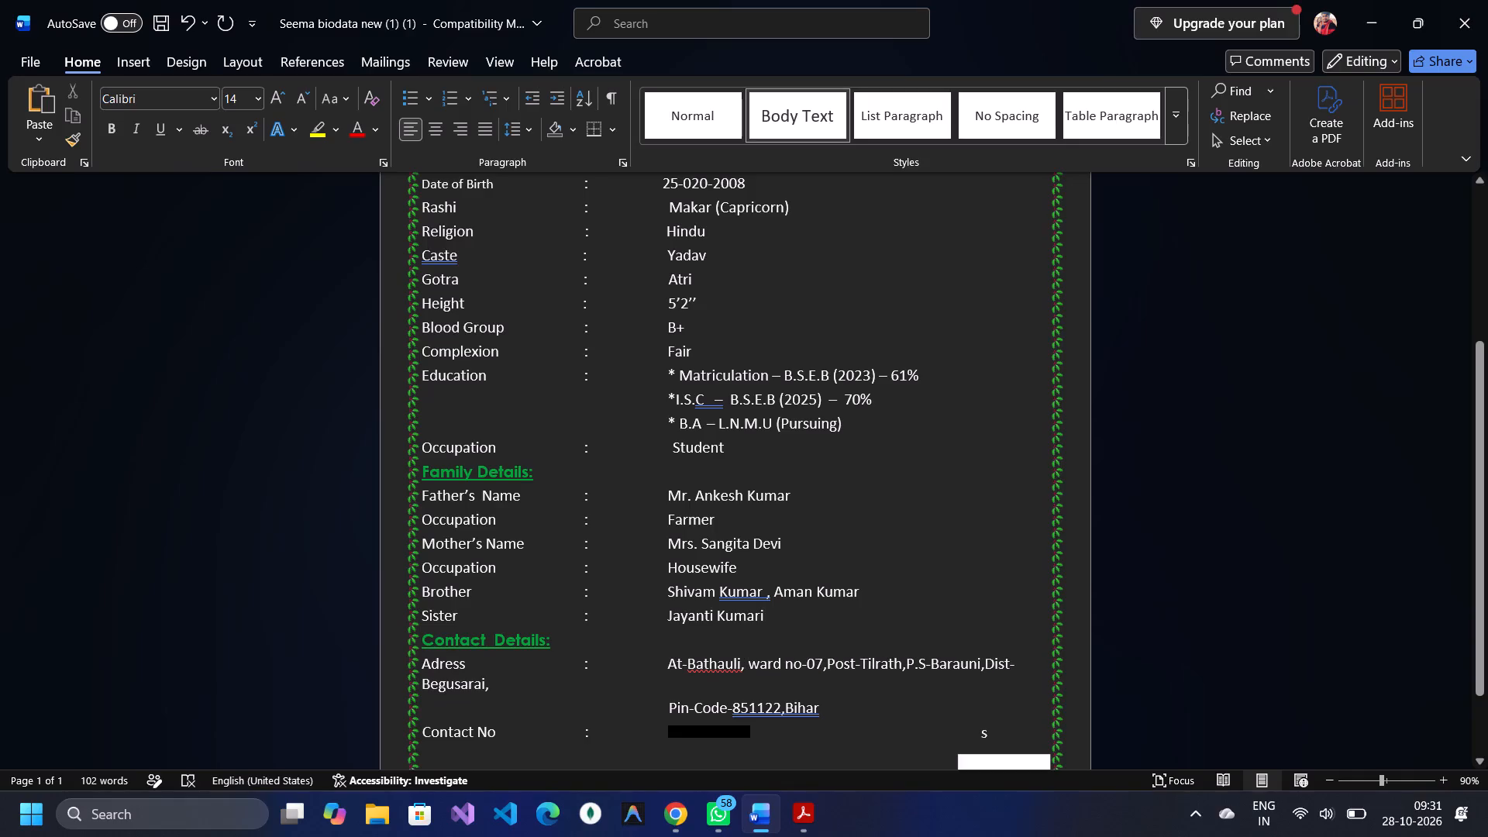
scroll(760, 307, up, 1)
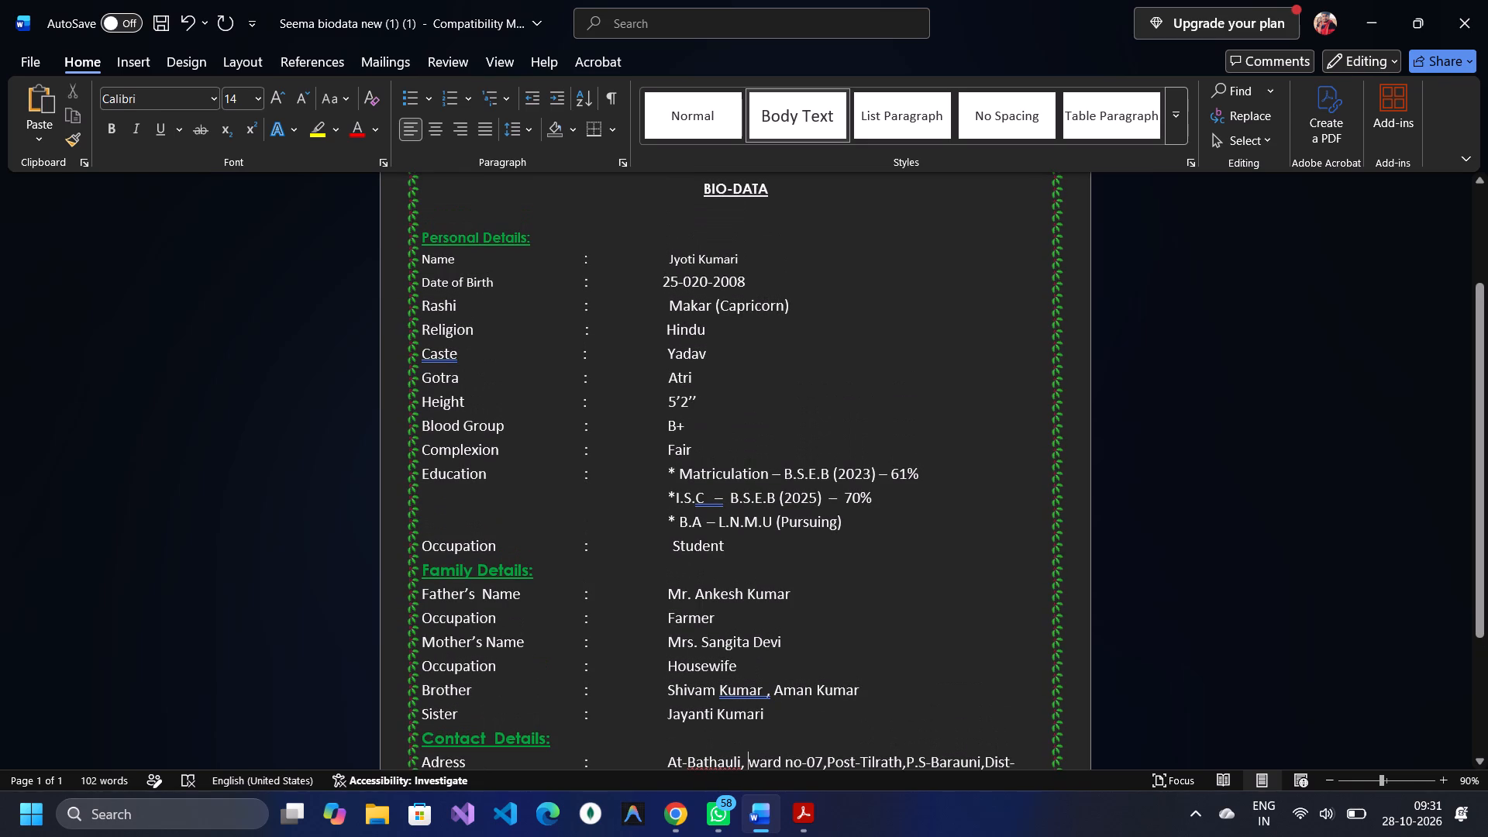
Remove the extra zero from the month in the Date of Birth row.
click(708, 283)
key(Delete)
key(BackSpace)
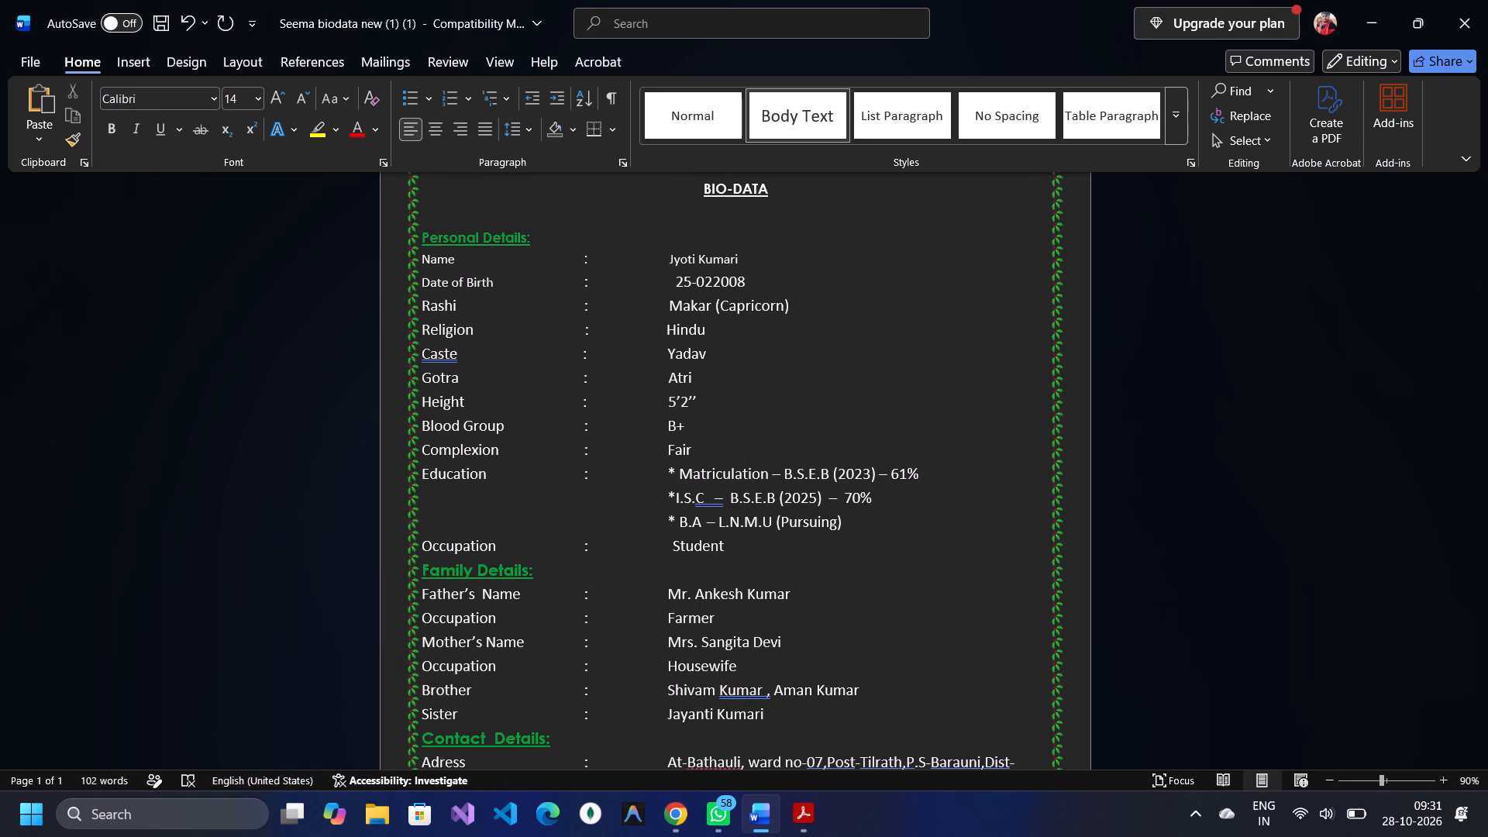
key(ctrl+z)
key(ctrl+z)
key(BackSpace)
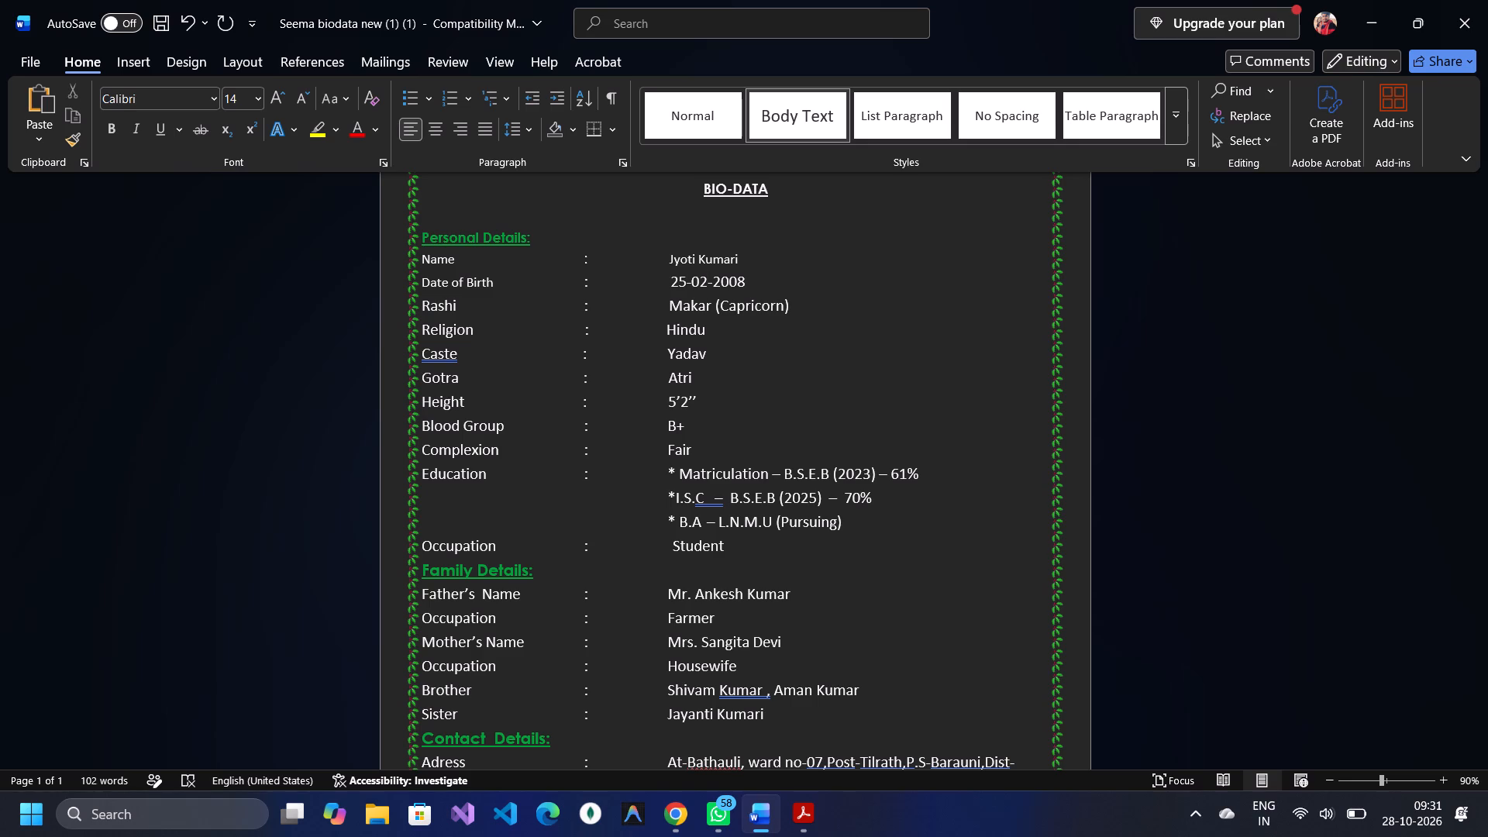
Set the font size of the person's name in the Name row to 14.
scroll(819, 346, up, 1)
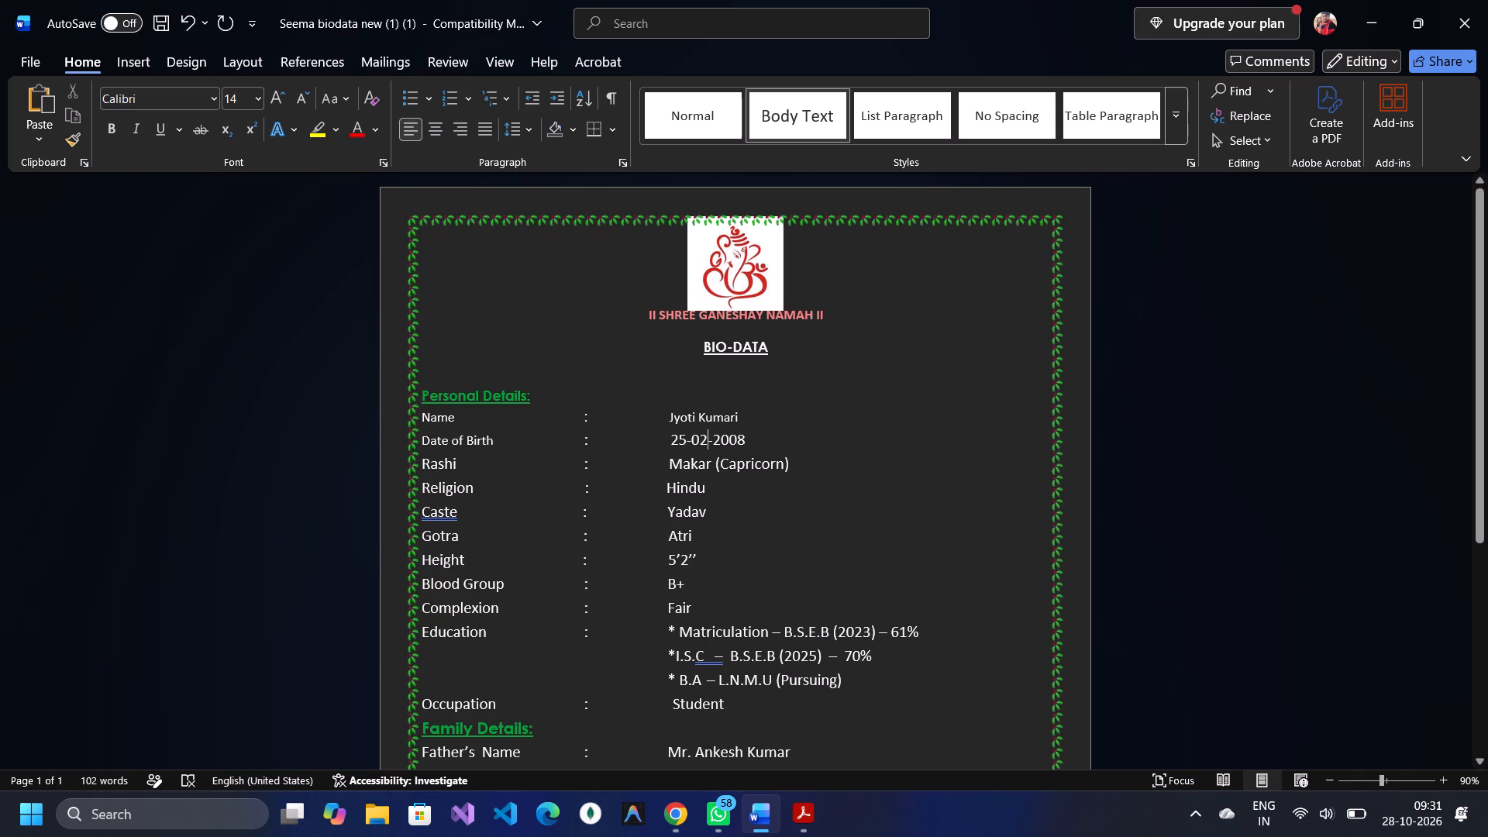
drag(745, 419, 677, 419)
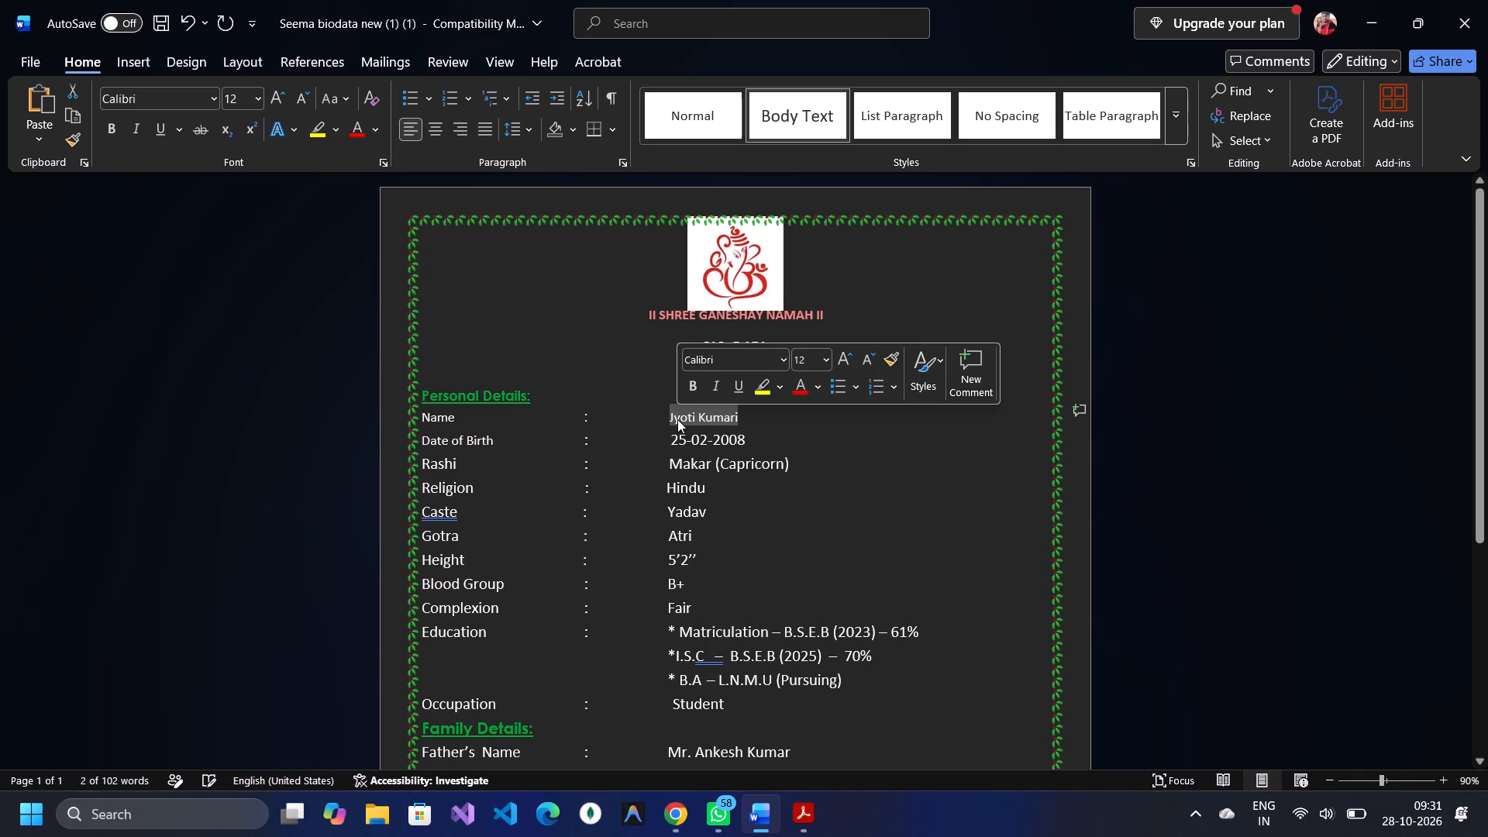
click(828, 362)
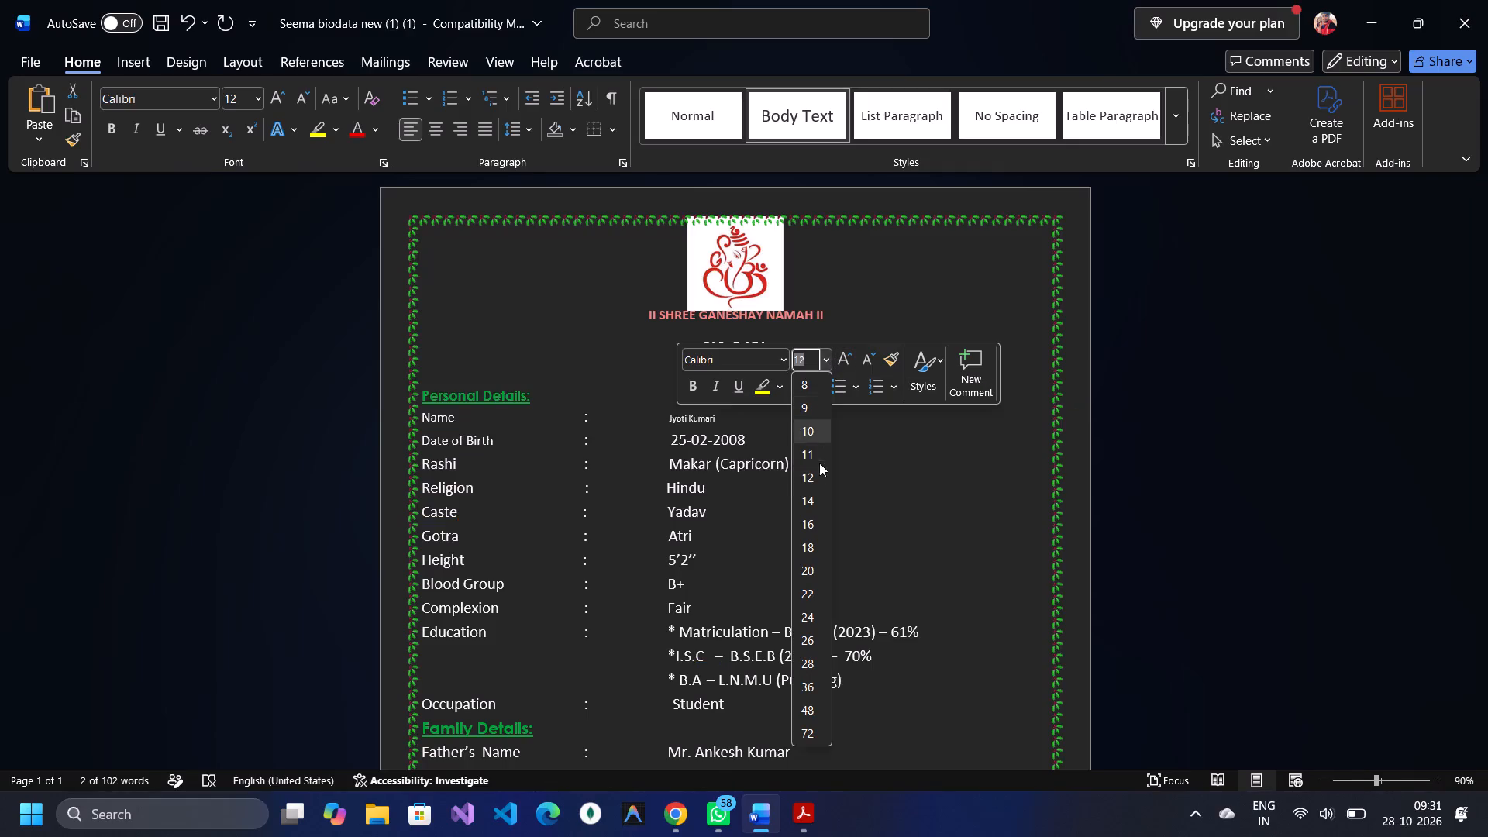
click(818, 497)
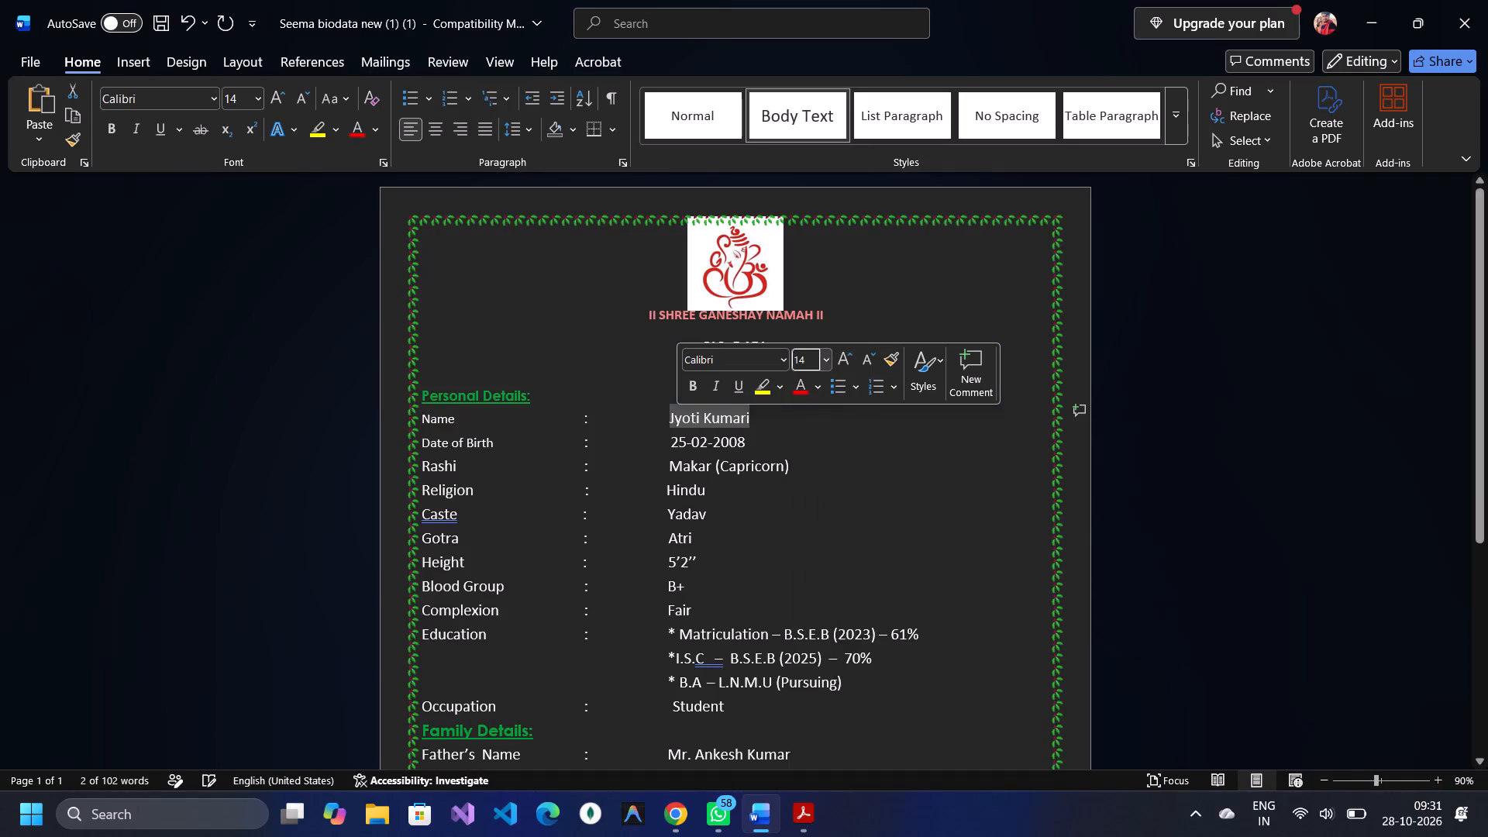
click(880, 452)
Collapse and cut the small text box over the stray letter s beside the contact number.
scroll(880, 452, down, 1)
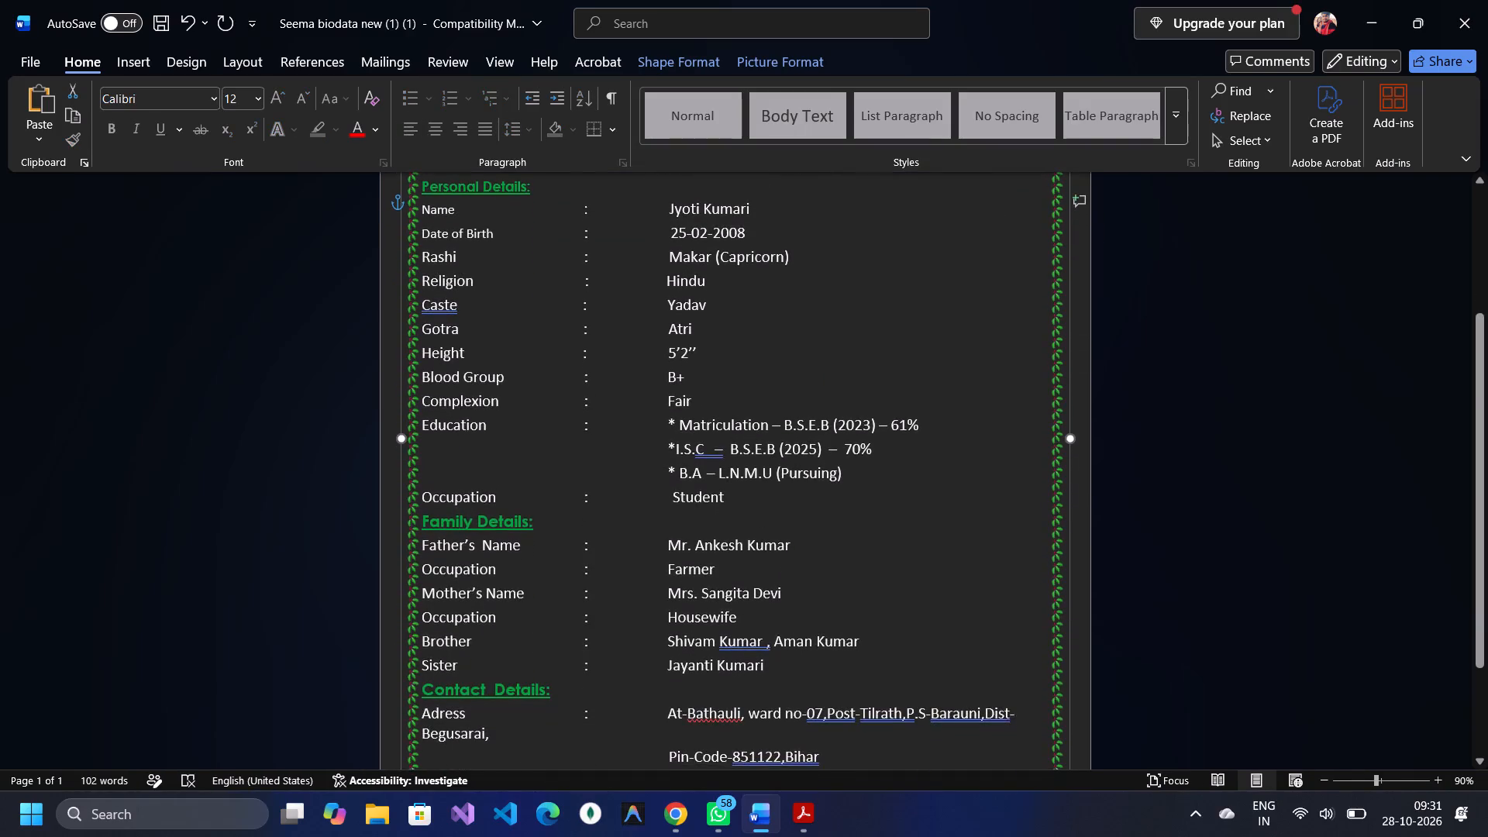
scroll(880, 452, down, 2)
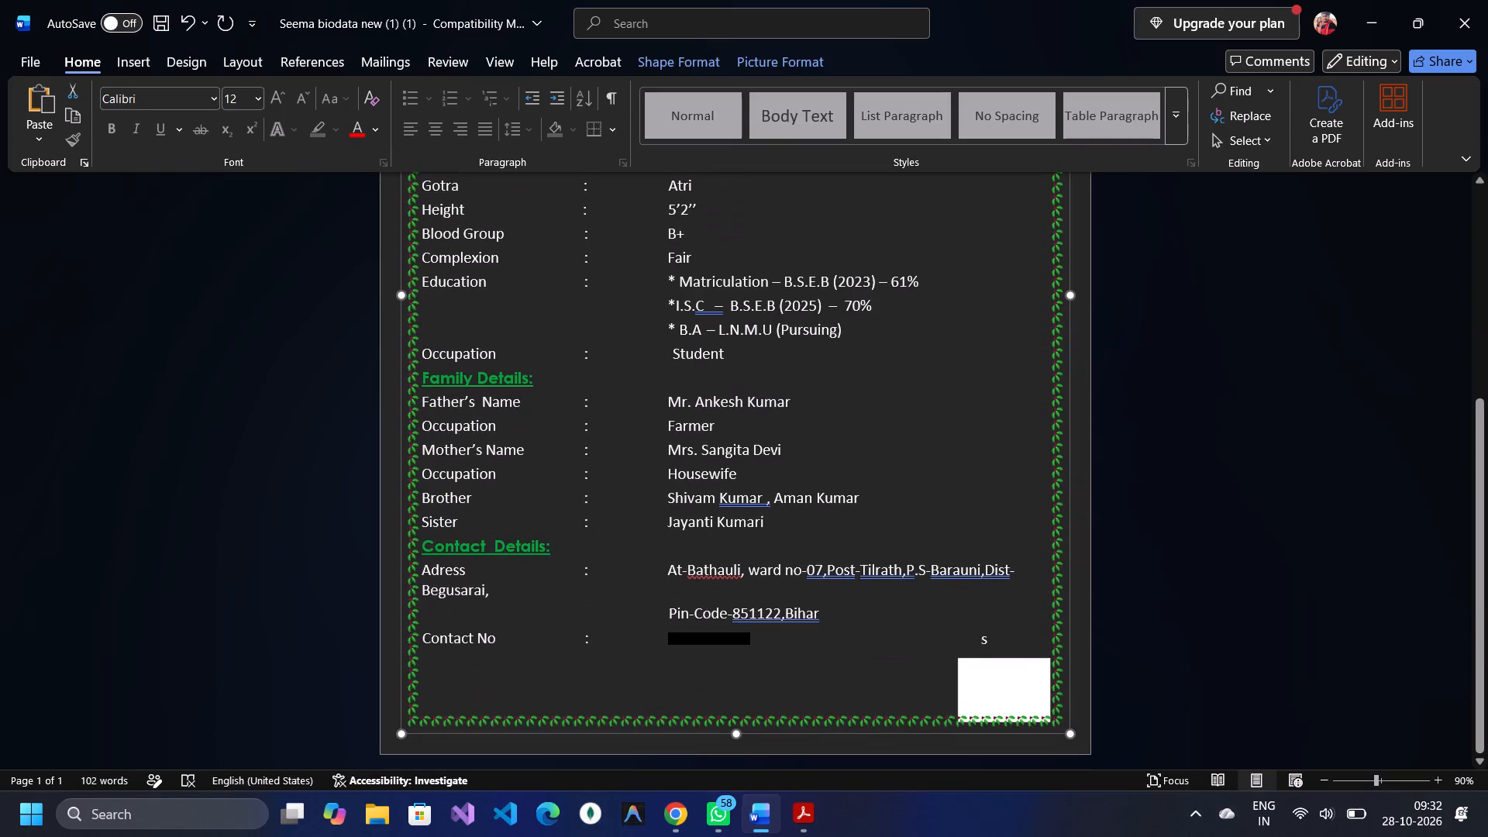
click(991, 648)
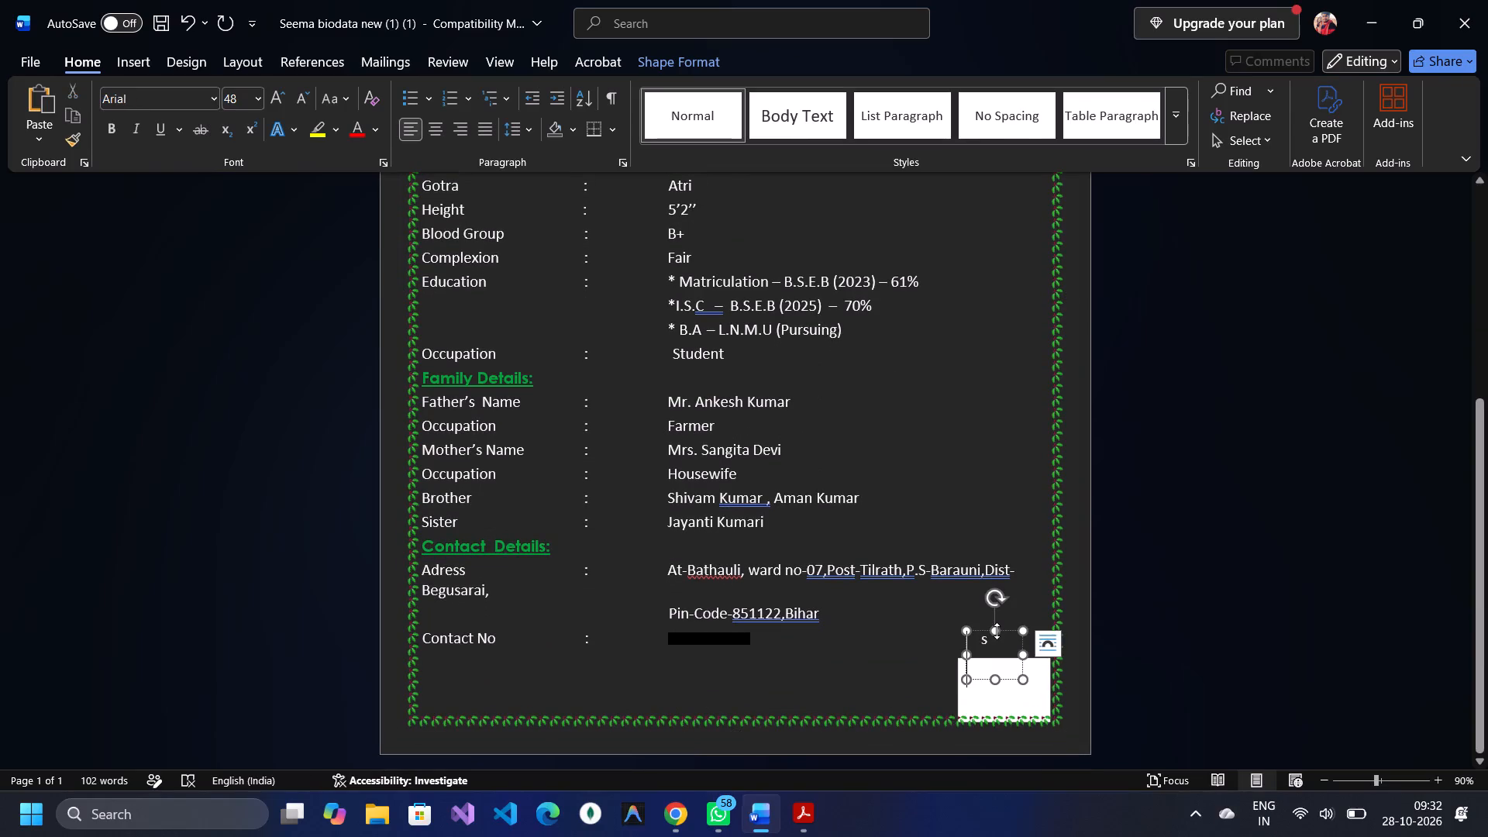
drag(997, 631, 996, 681)
right_click(996, 681)
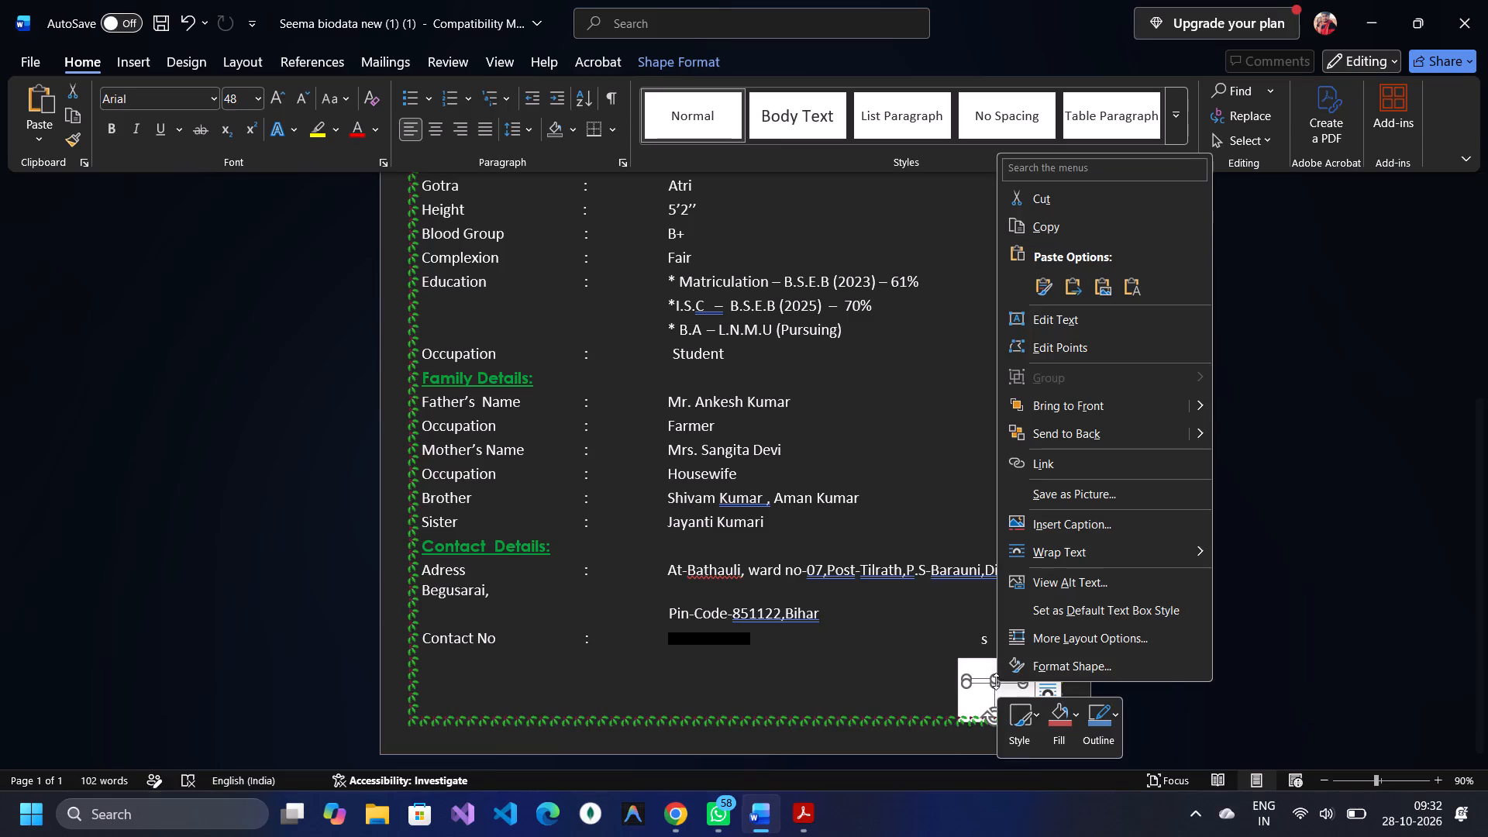
click(1037, 201)
Try to select the remaining stray letter s beside the contact number.
click(981, 638)
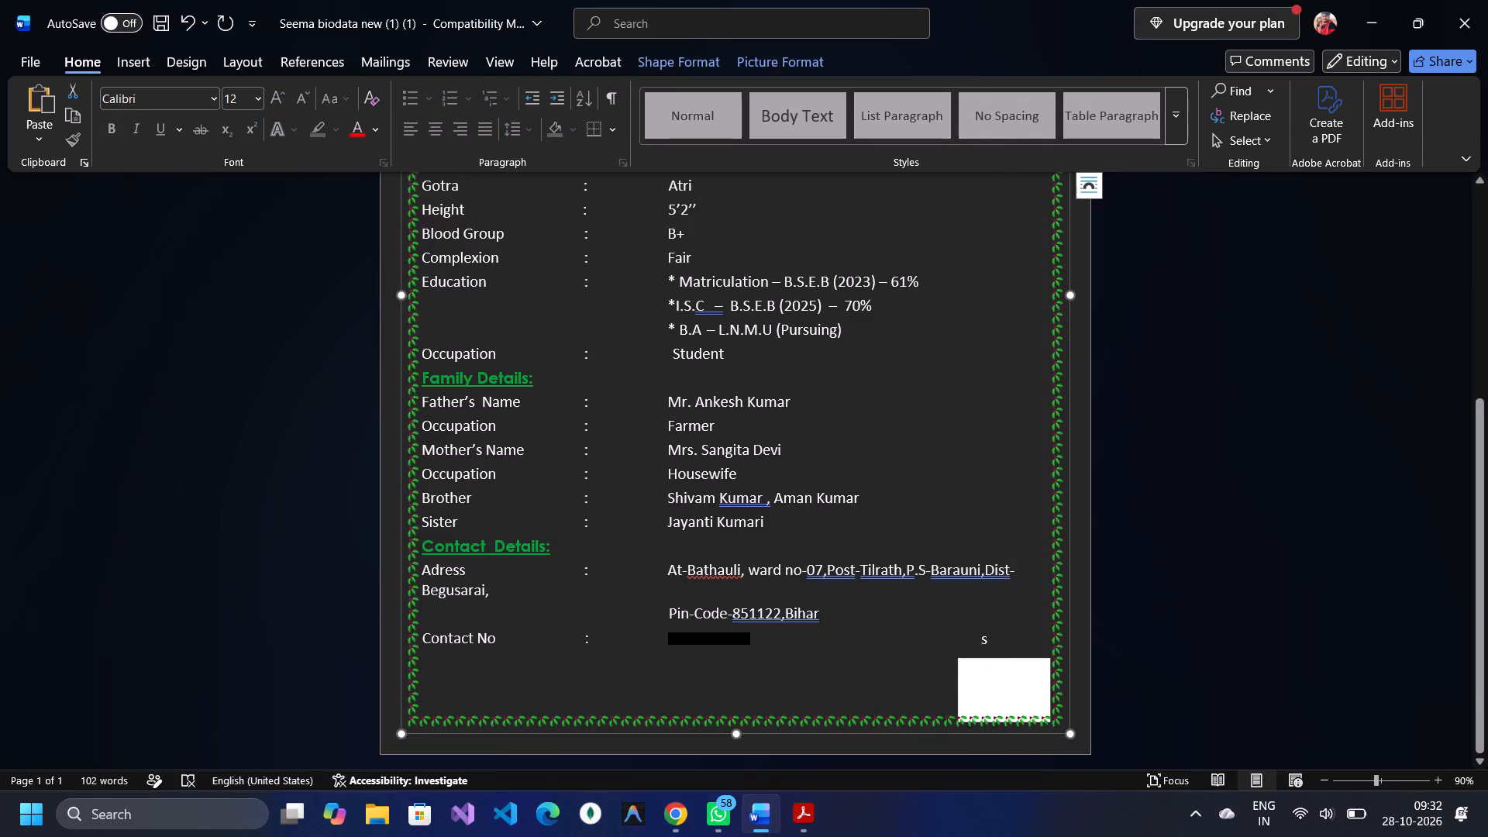
click(994, 646)
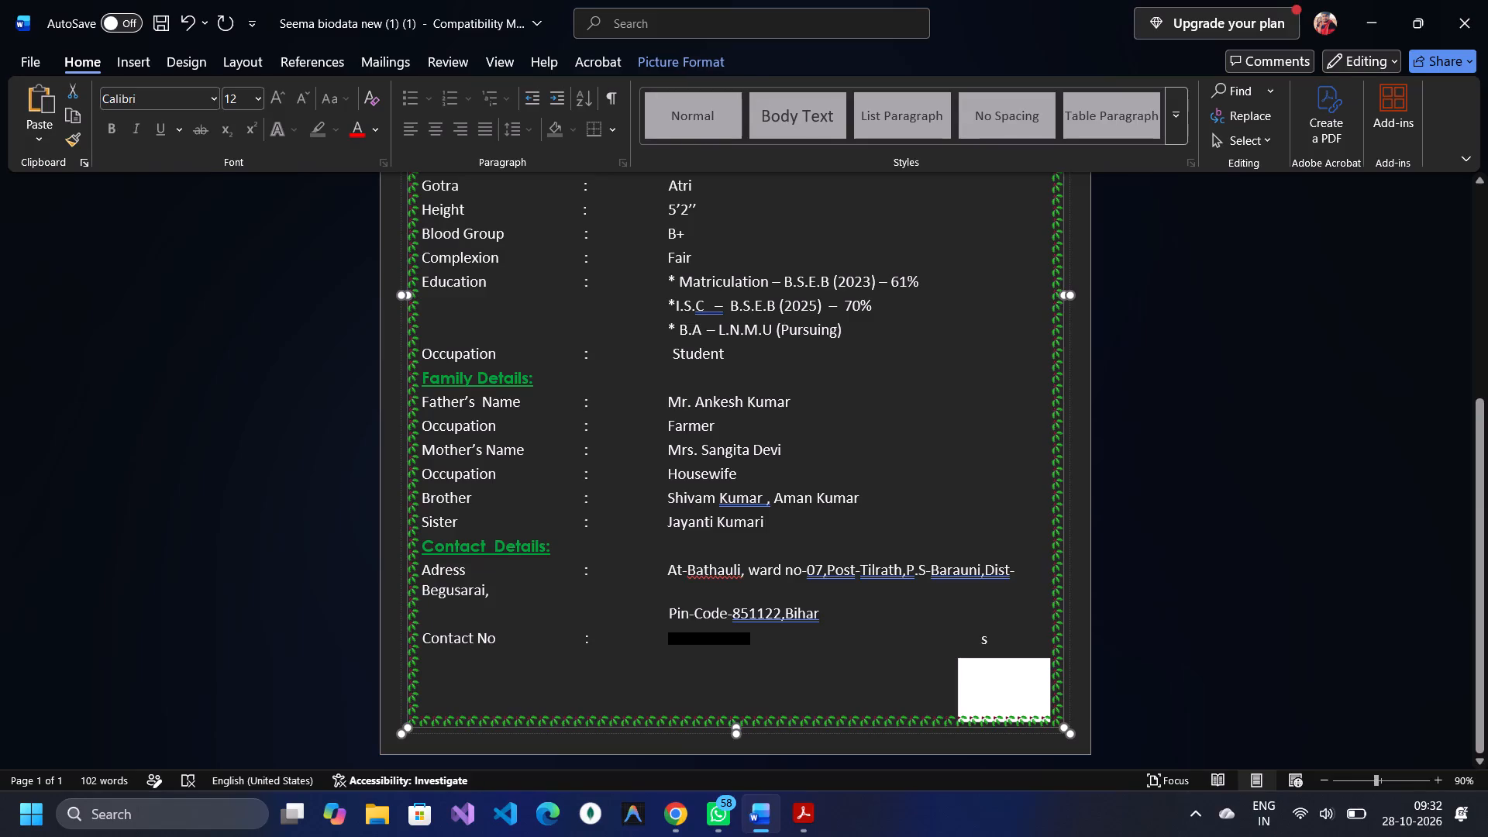
scroll(970, 595, right, 1)
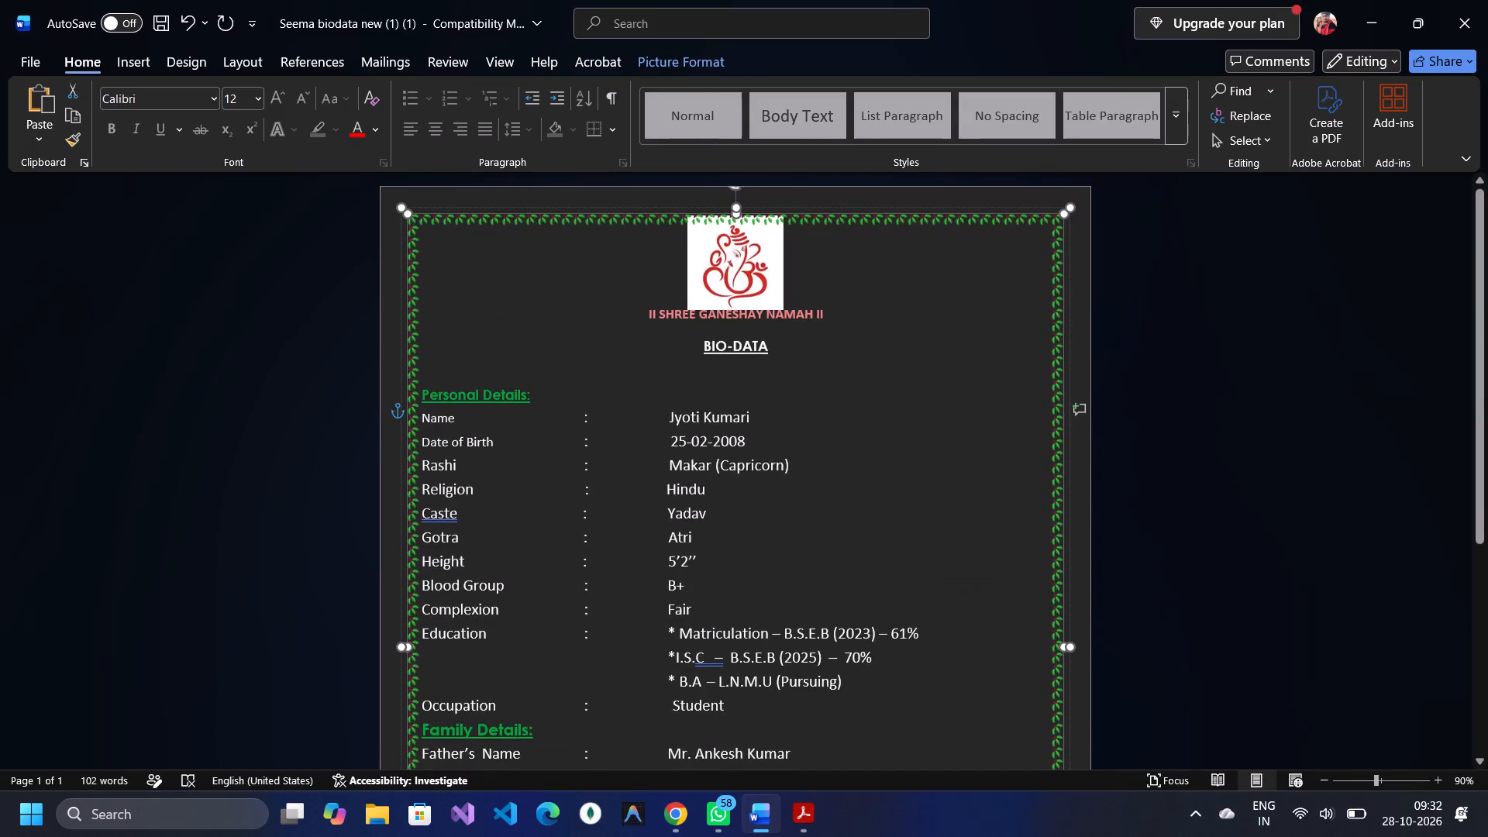
scroll(970, 595, right, 1)
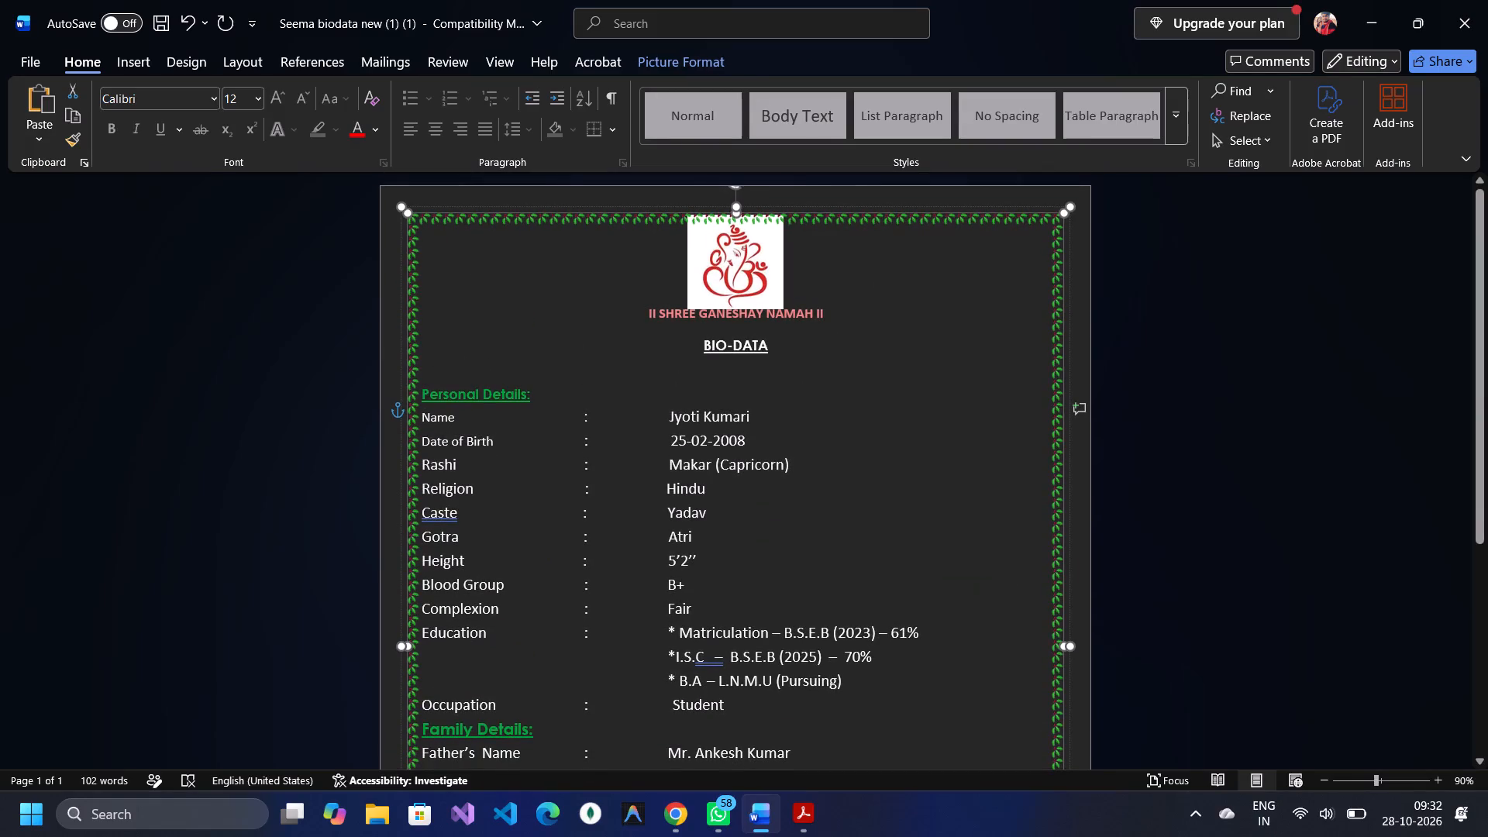
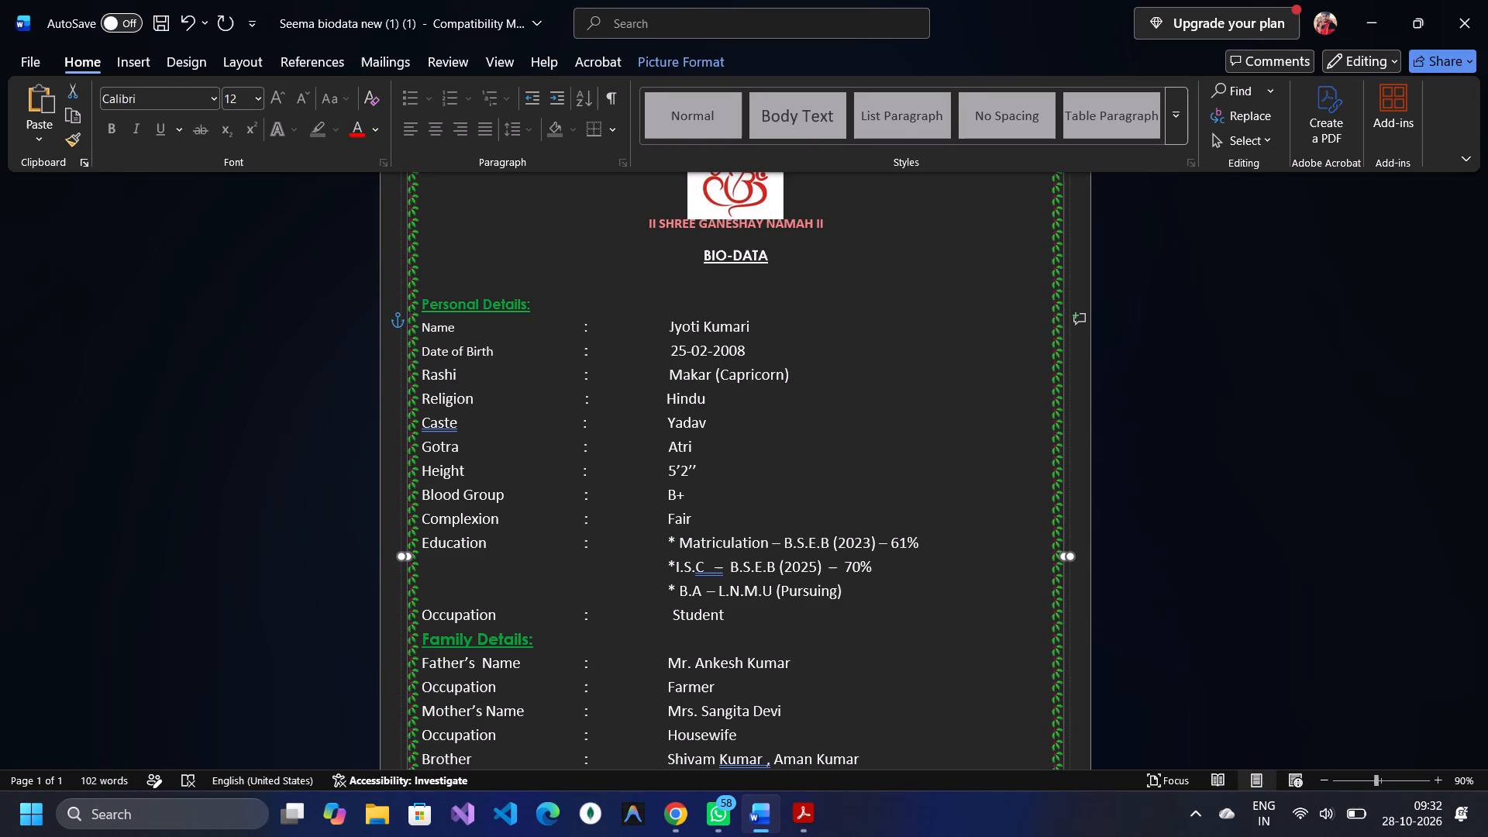
Review the edited biodata from the personal details down to the contact details.
scroll(970, 595, down, 1)
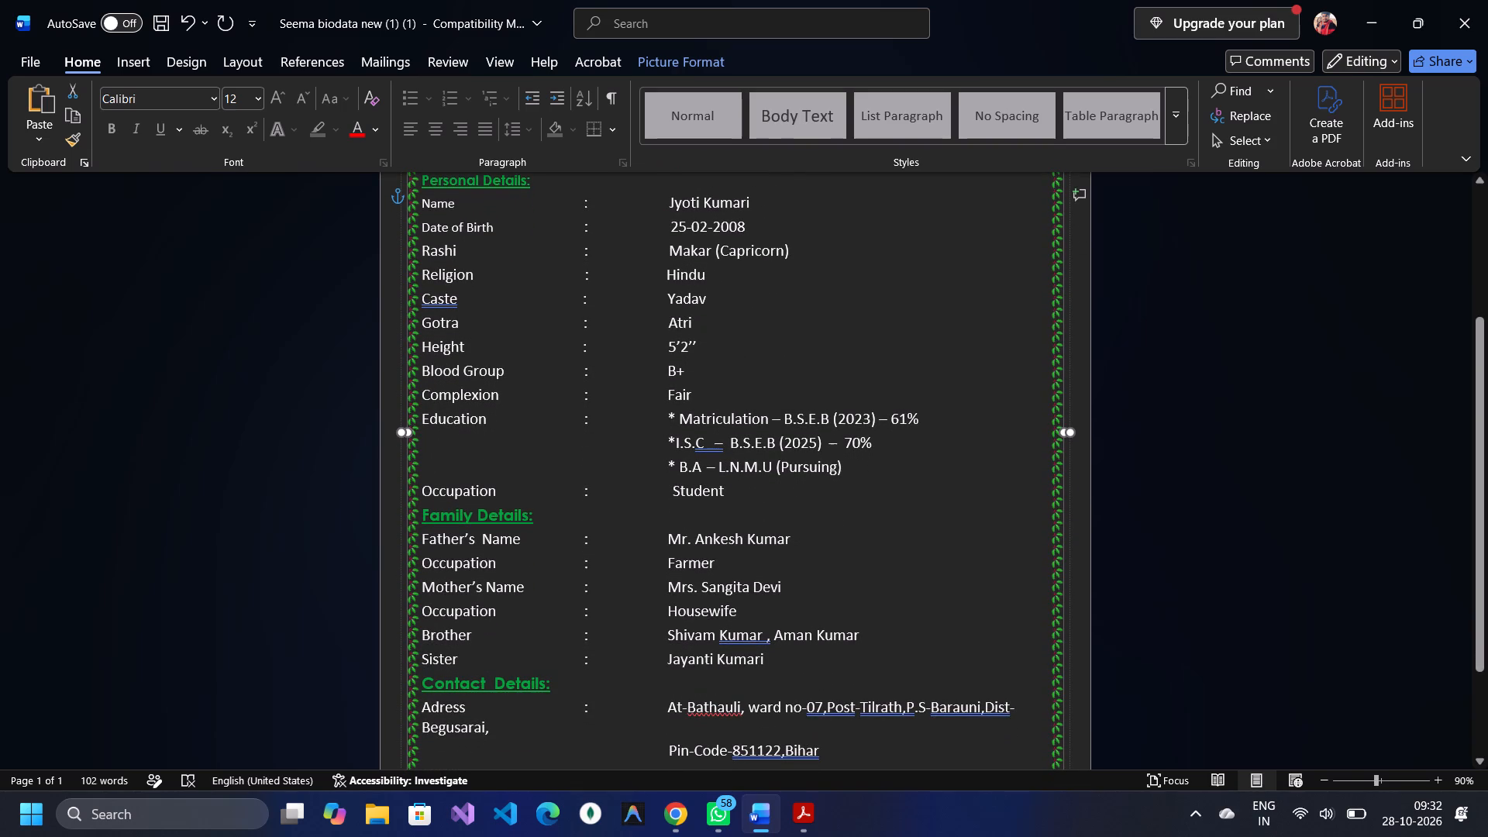
click(689, 346)
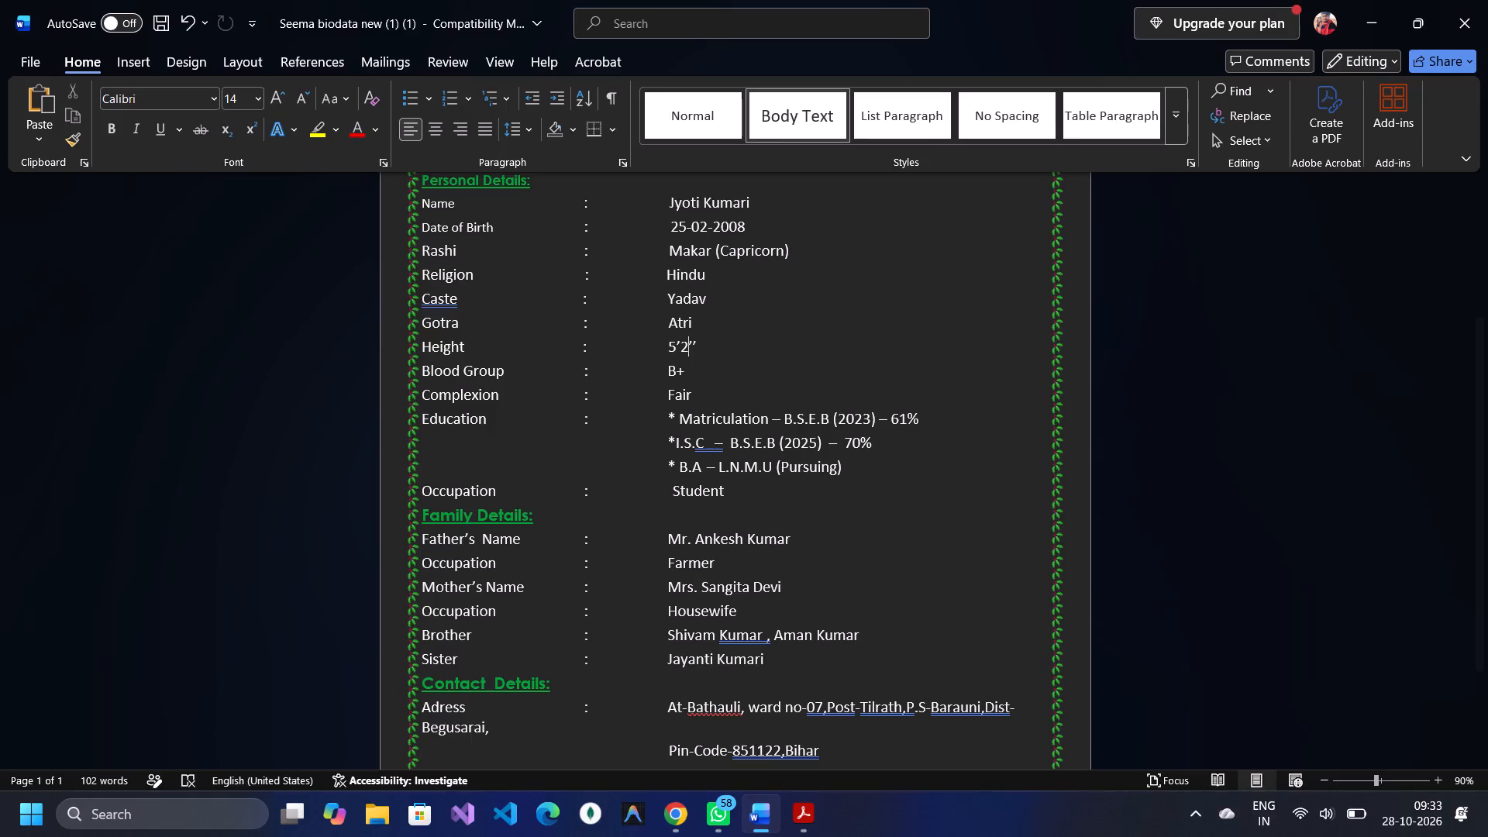
scroll(689, 346, up, 6)
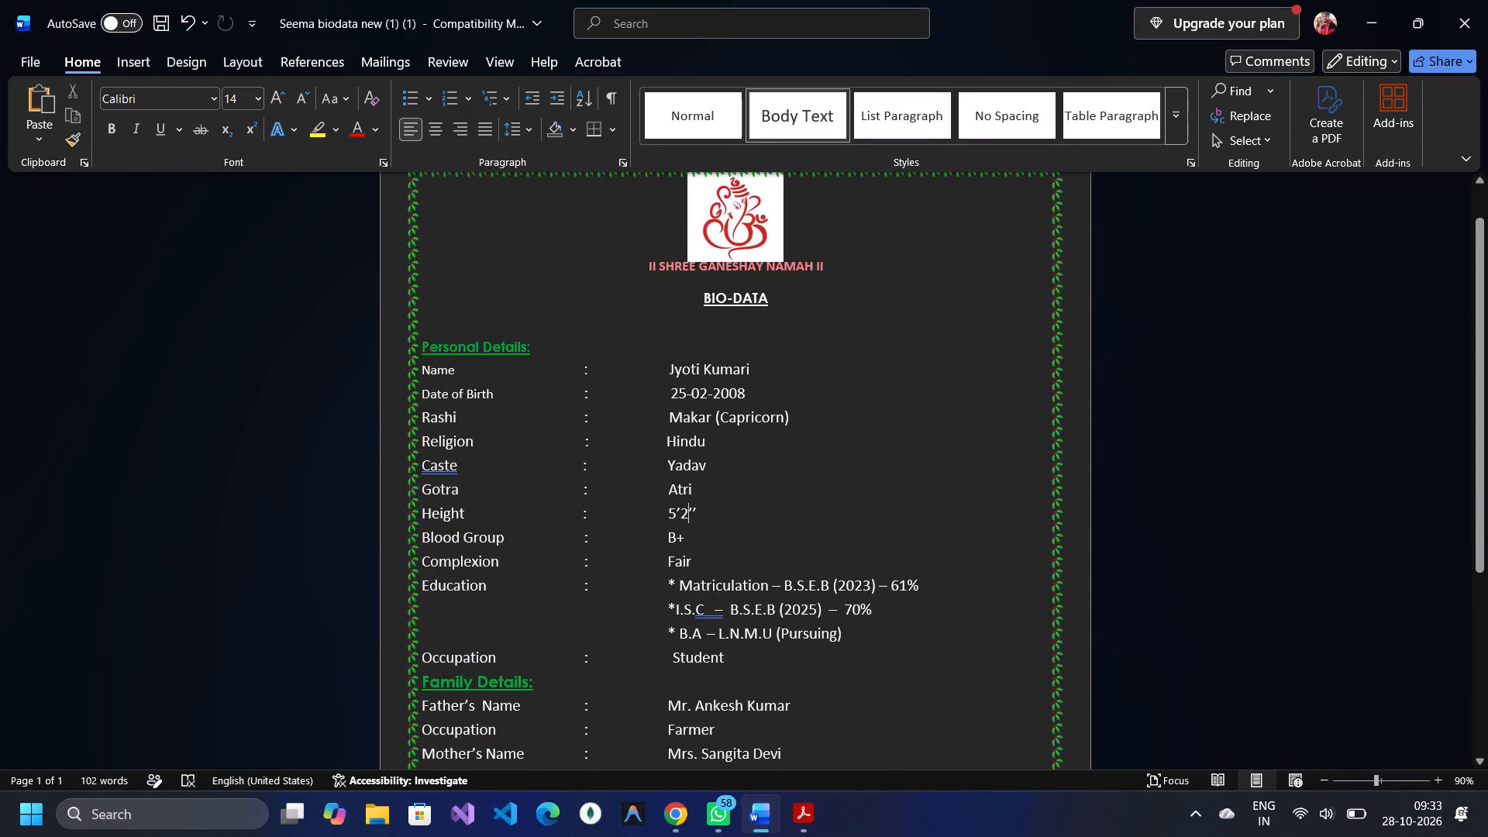
scroll(689, 346, down, 1)
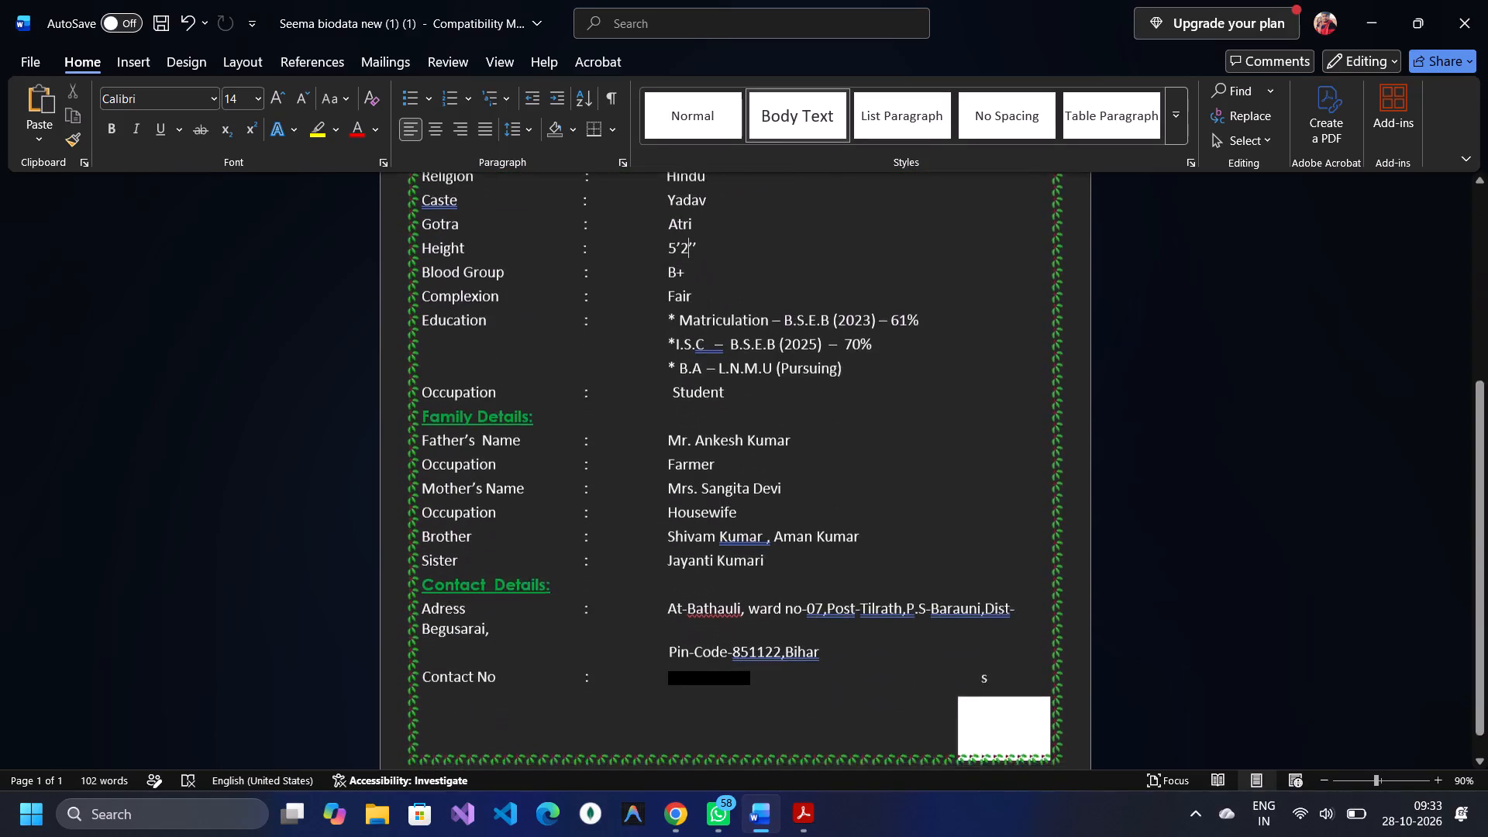
scroll(689, 346, down, 2)
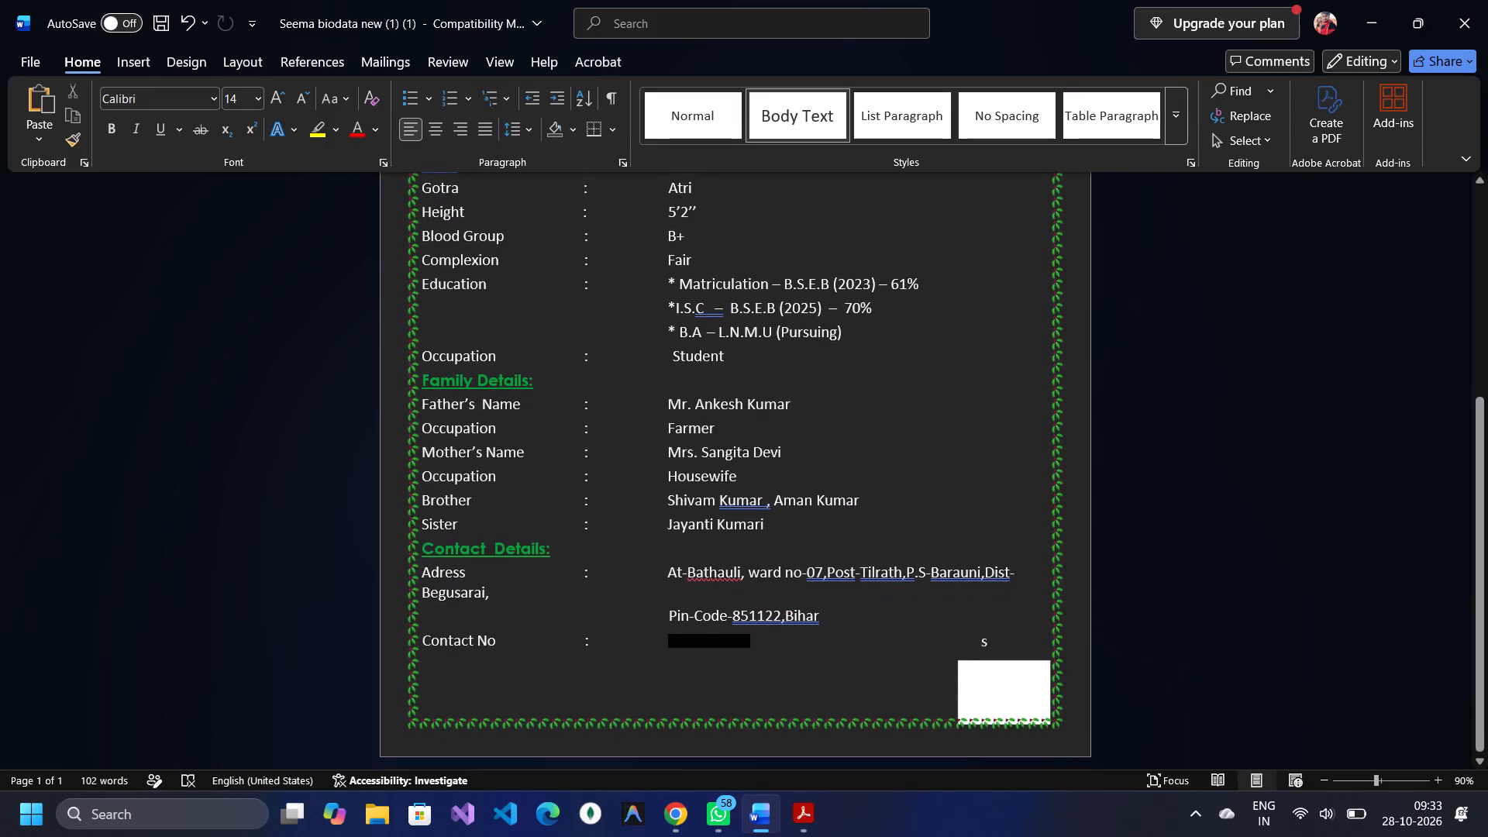
scroll(689, 346, down, 2)
scroll(689, 346, up, 8)
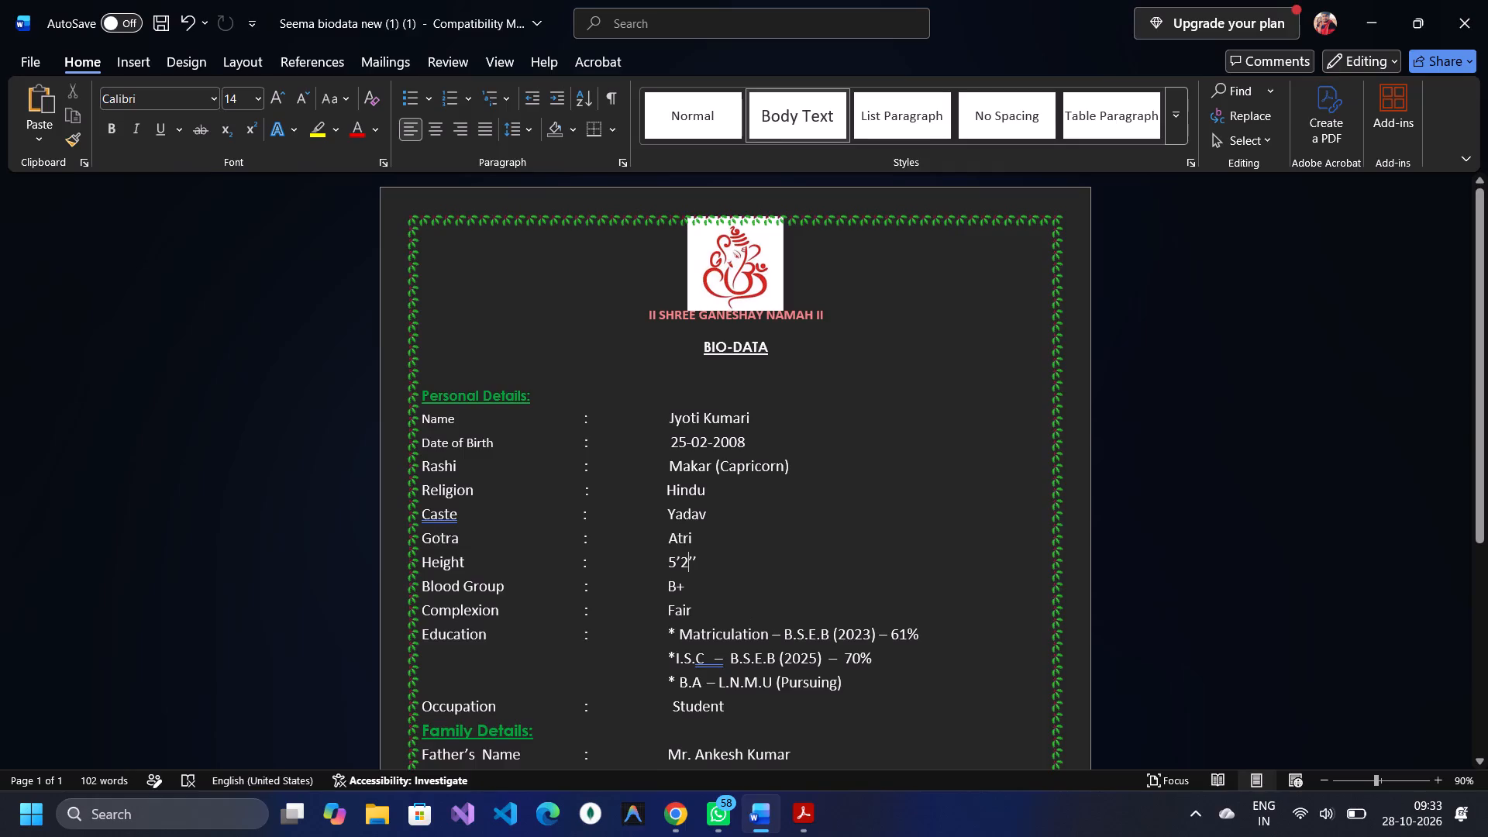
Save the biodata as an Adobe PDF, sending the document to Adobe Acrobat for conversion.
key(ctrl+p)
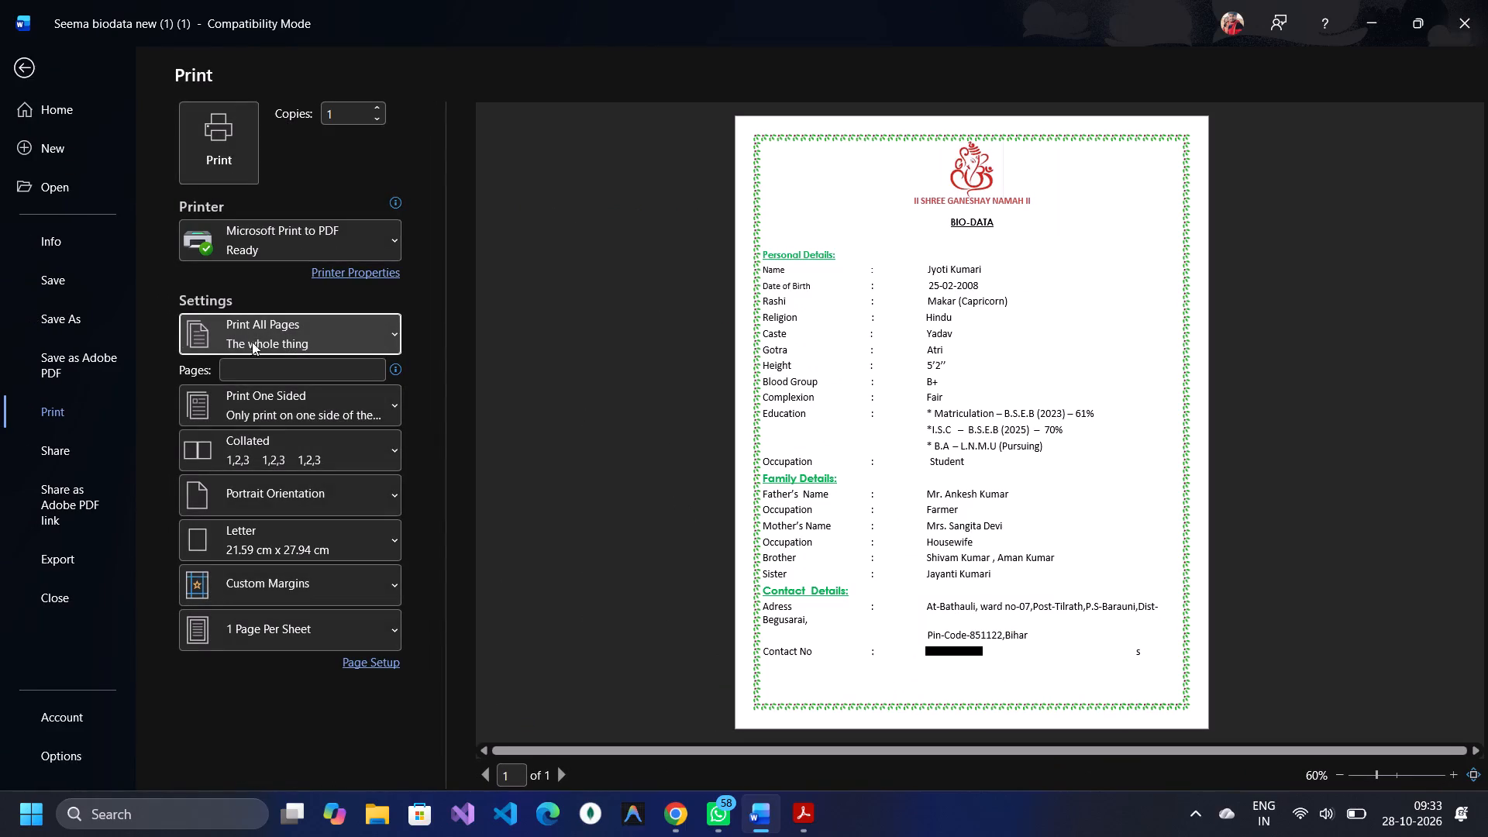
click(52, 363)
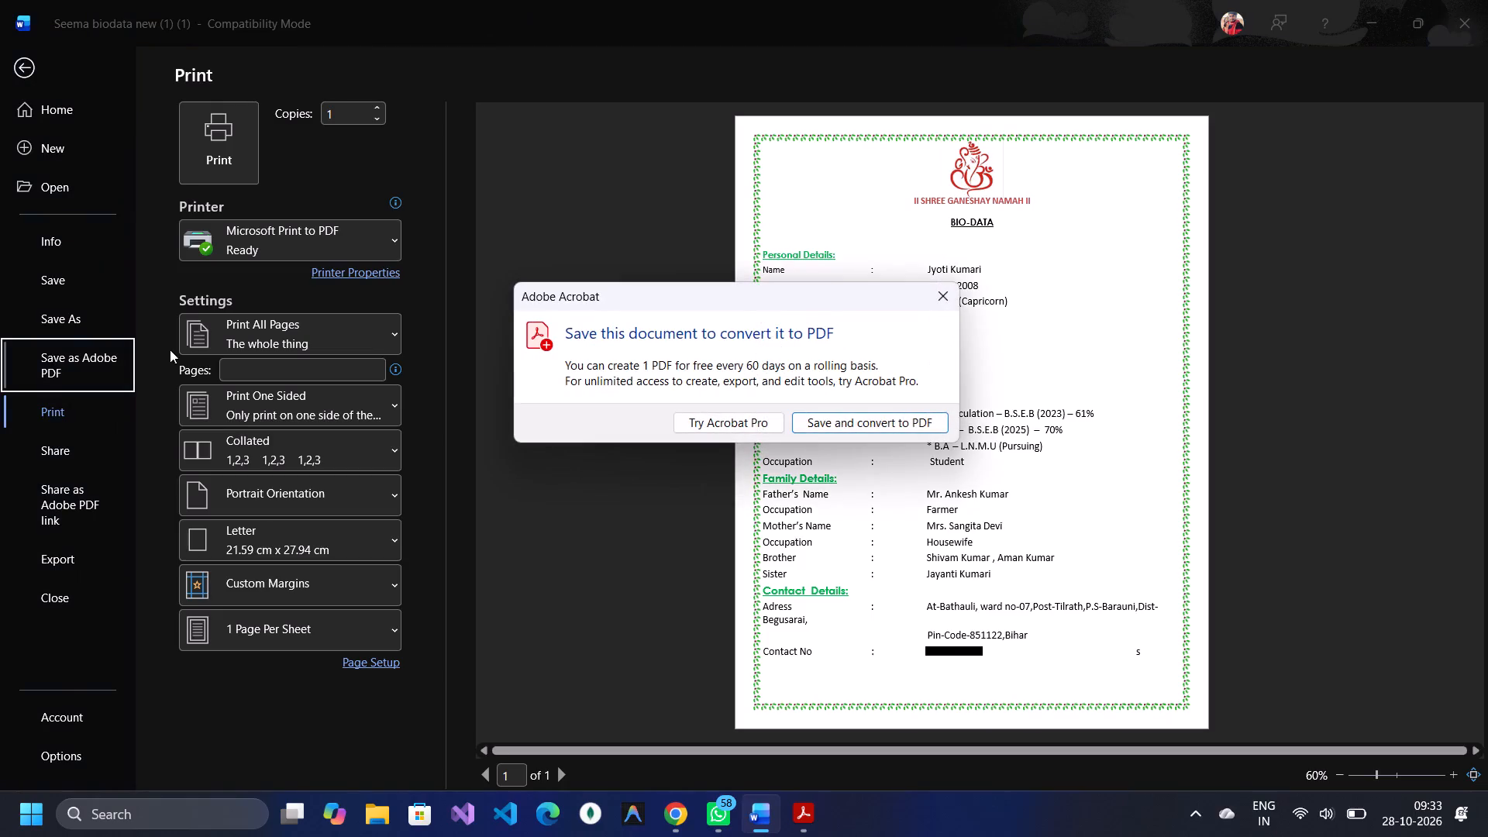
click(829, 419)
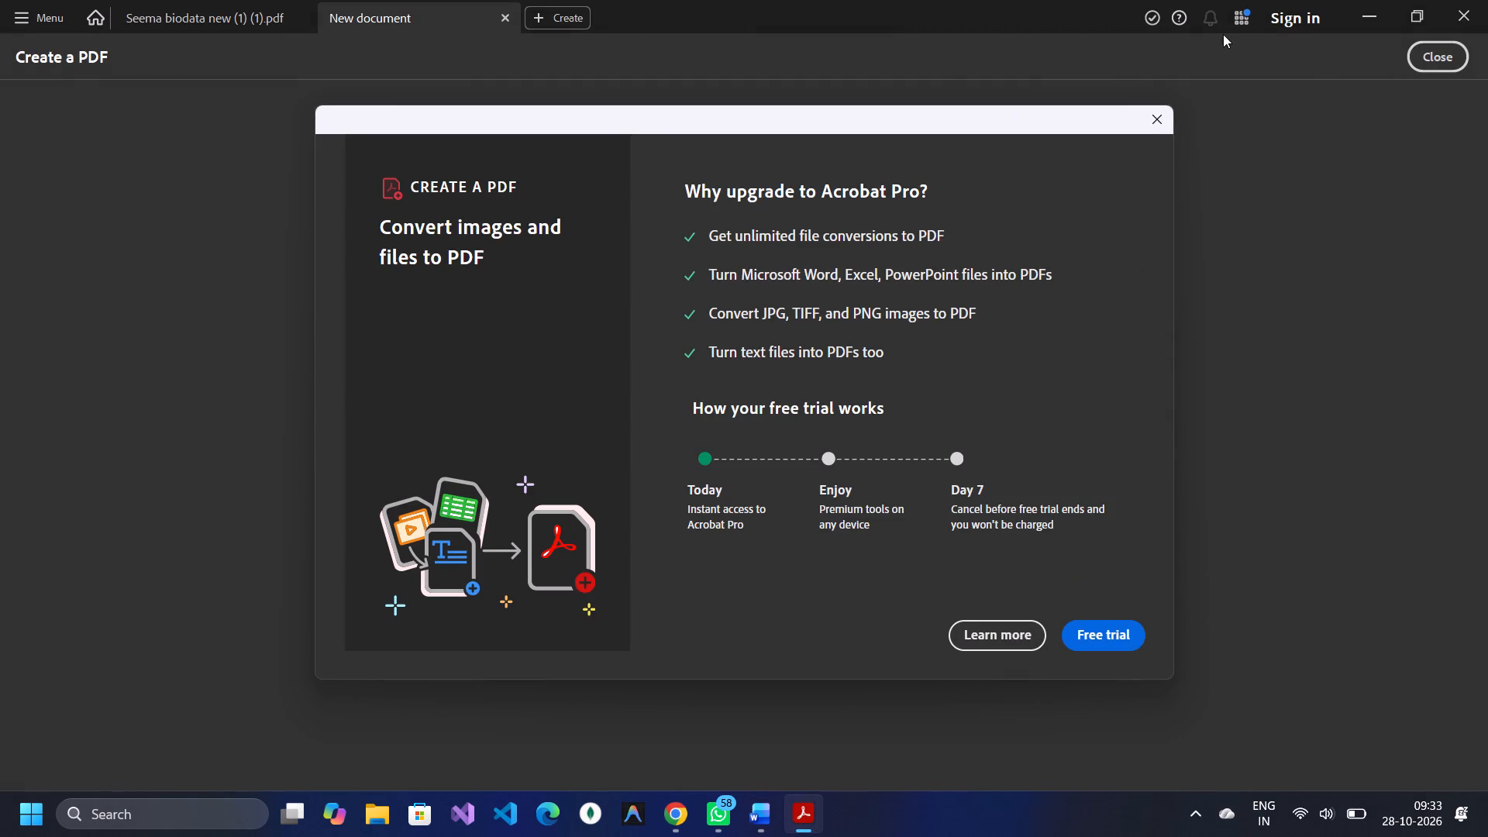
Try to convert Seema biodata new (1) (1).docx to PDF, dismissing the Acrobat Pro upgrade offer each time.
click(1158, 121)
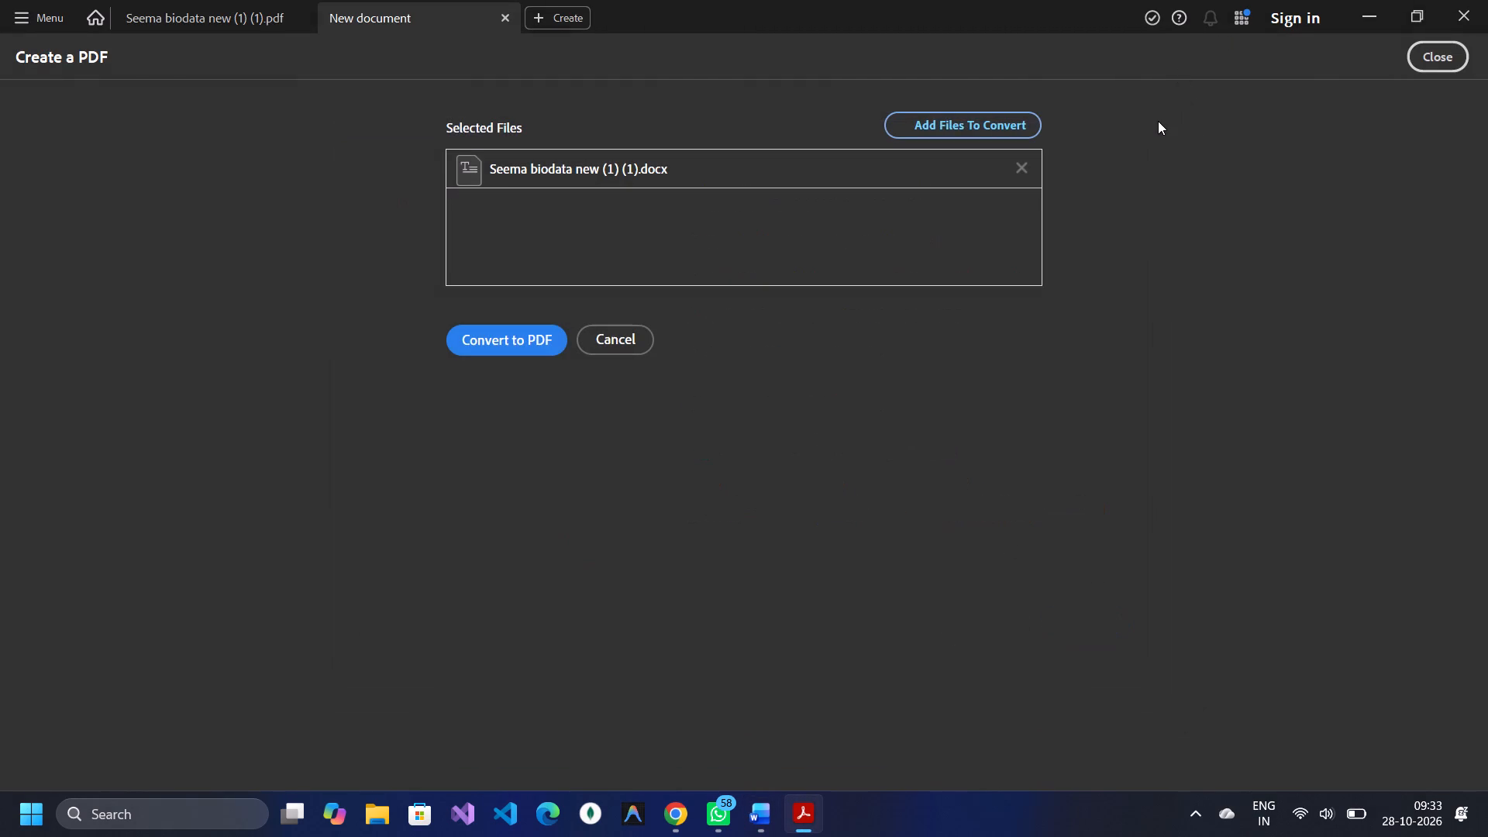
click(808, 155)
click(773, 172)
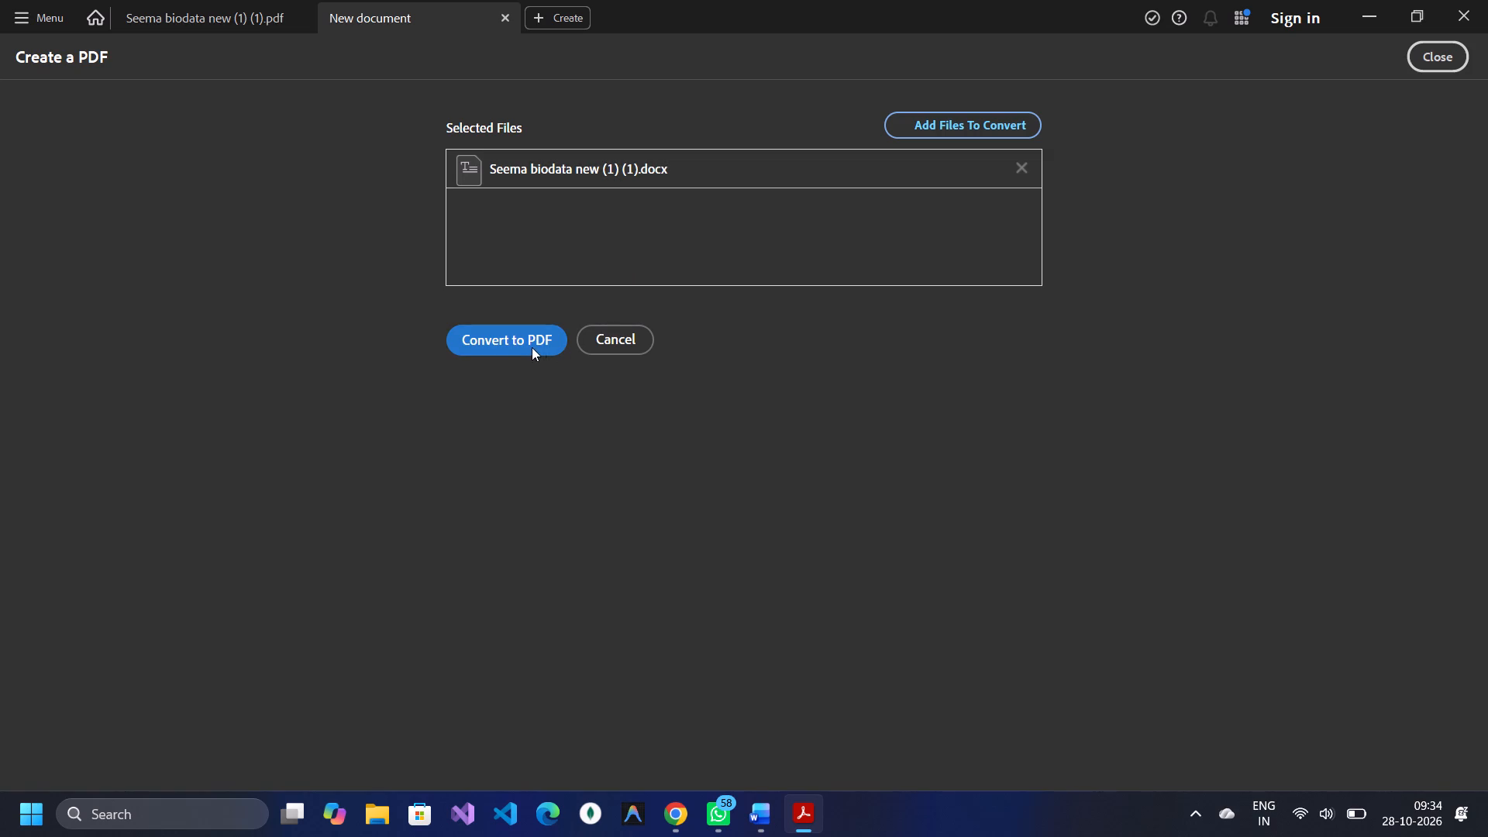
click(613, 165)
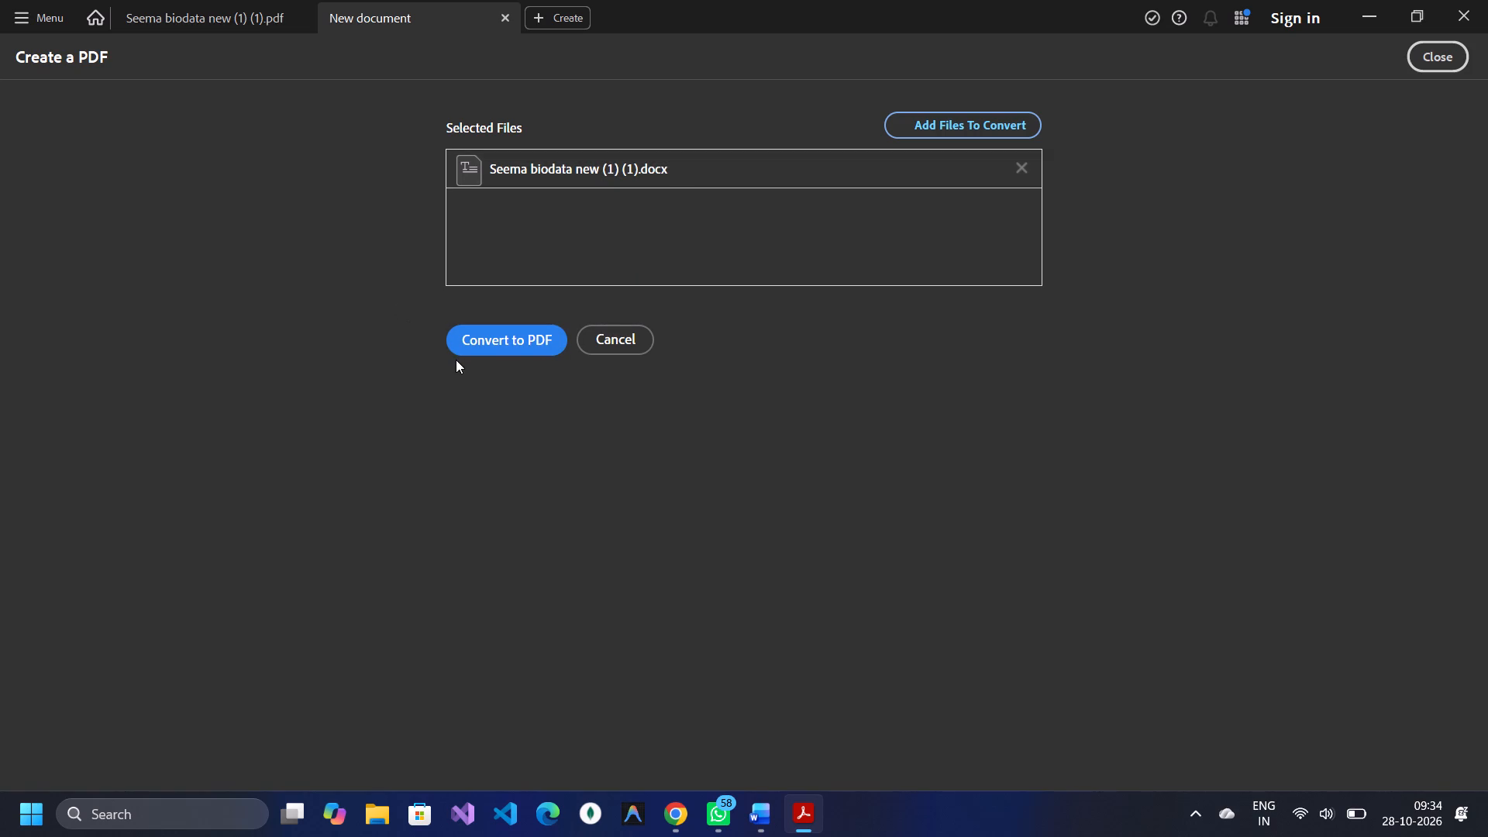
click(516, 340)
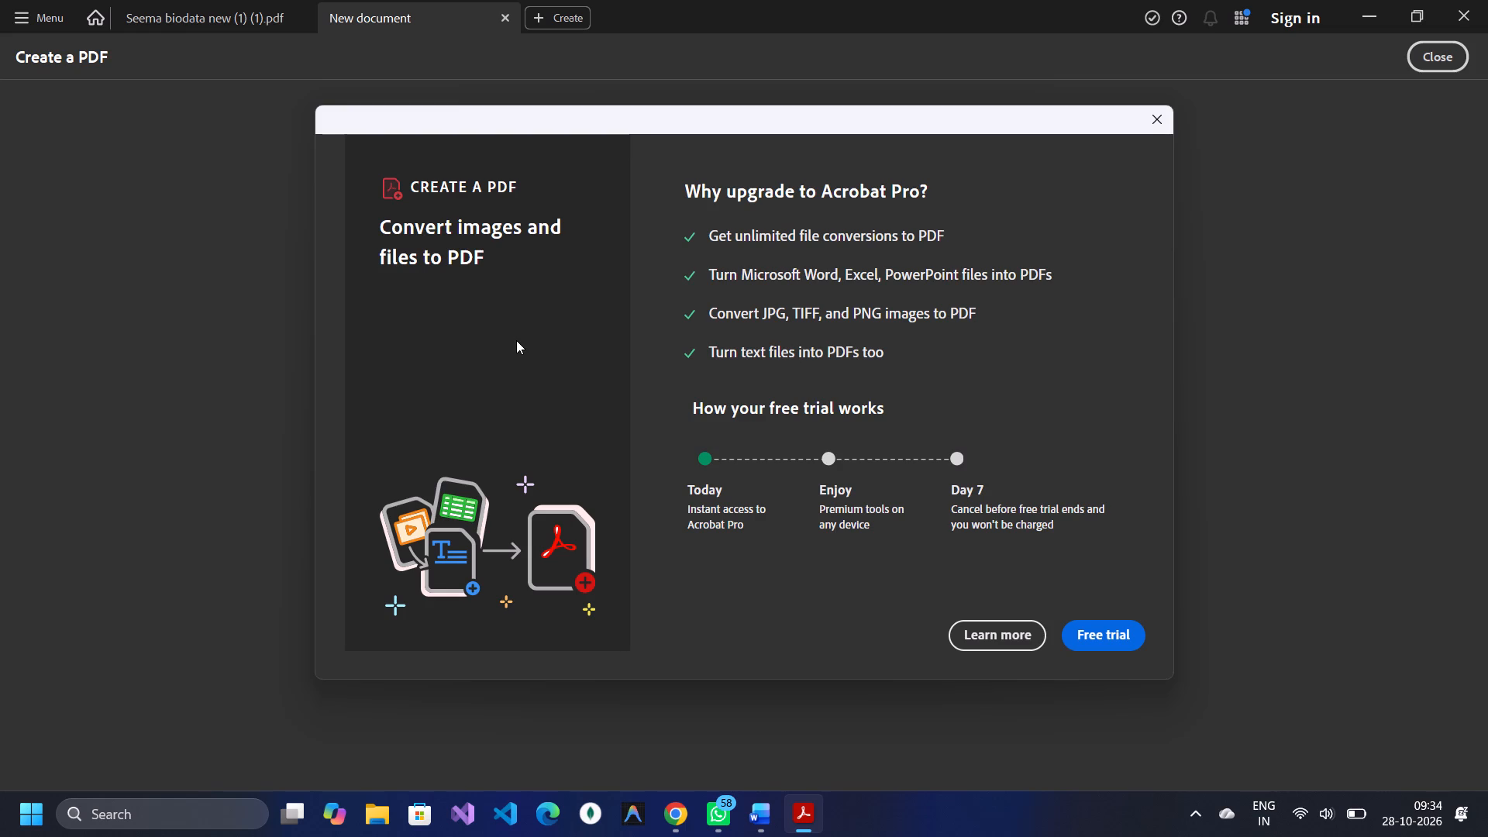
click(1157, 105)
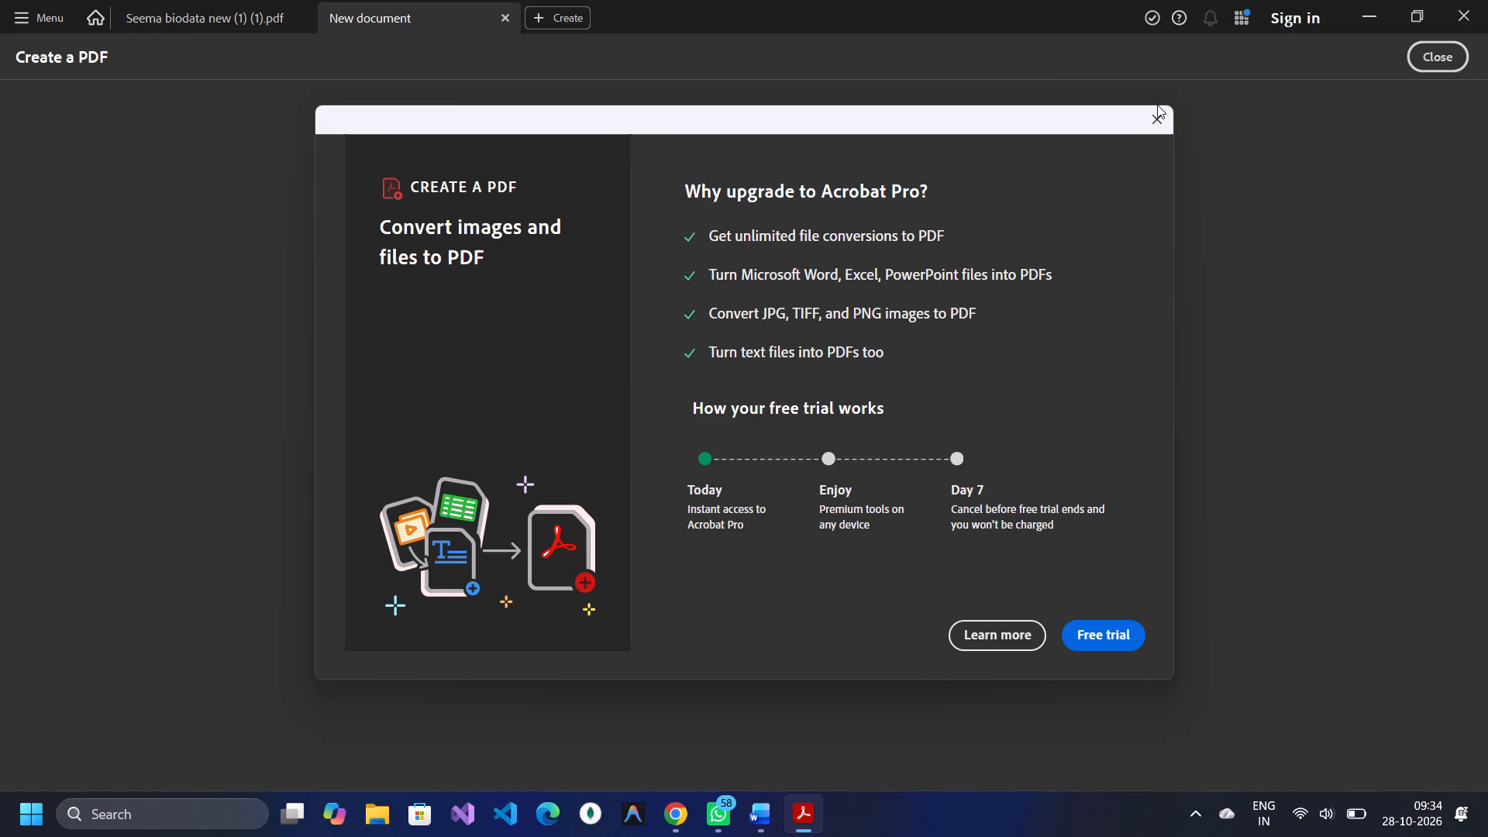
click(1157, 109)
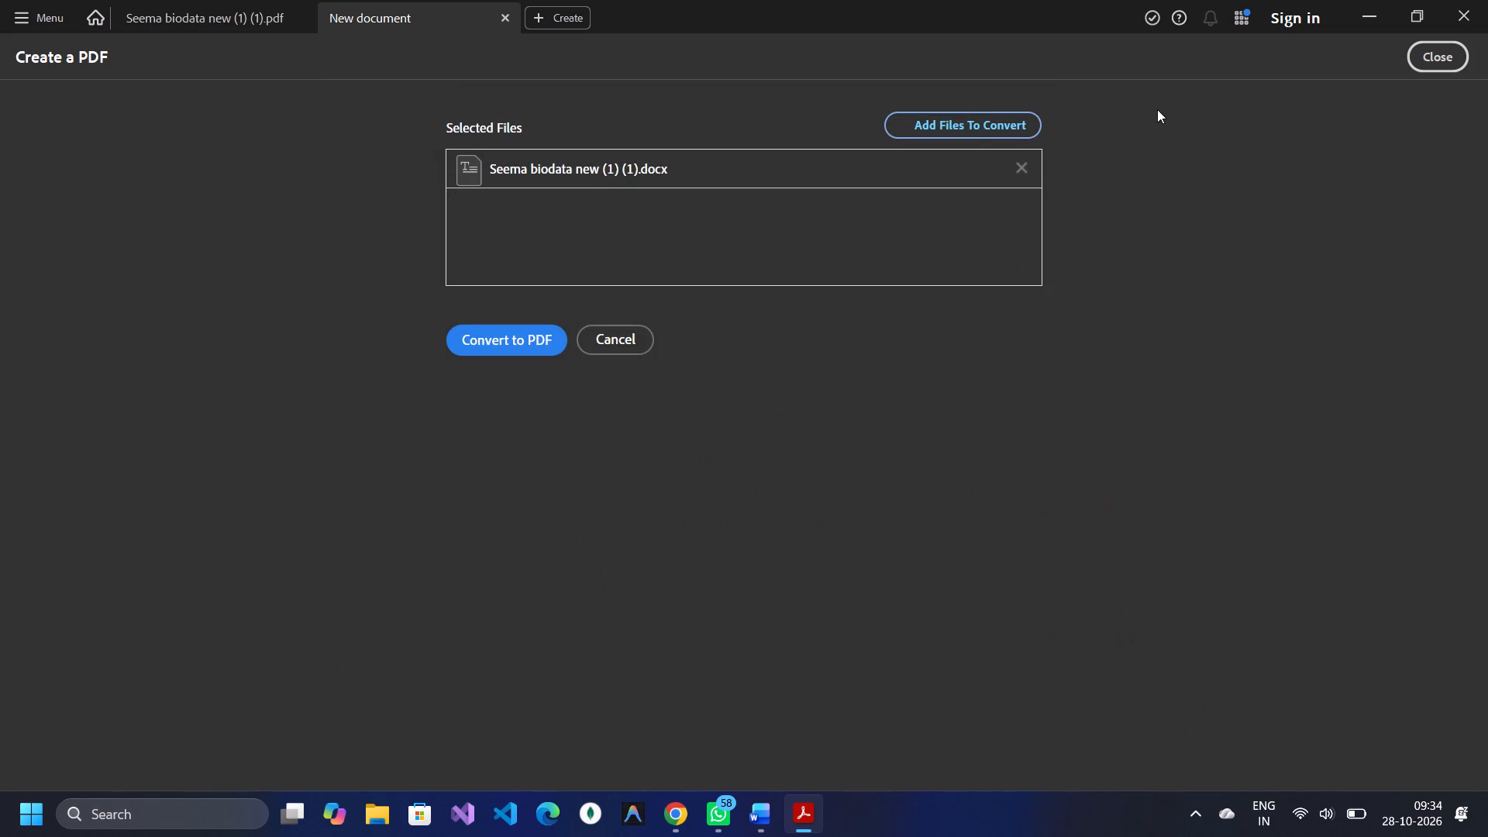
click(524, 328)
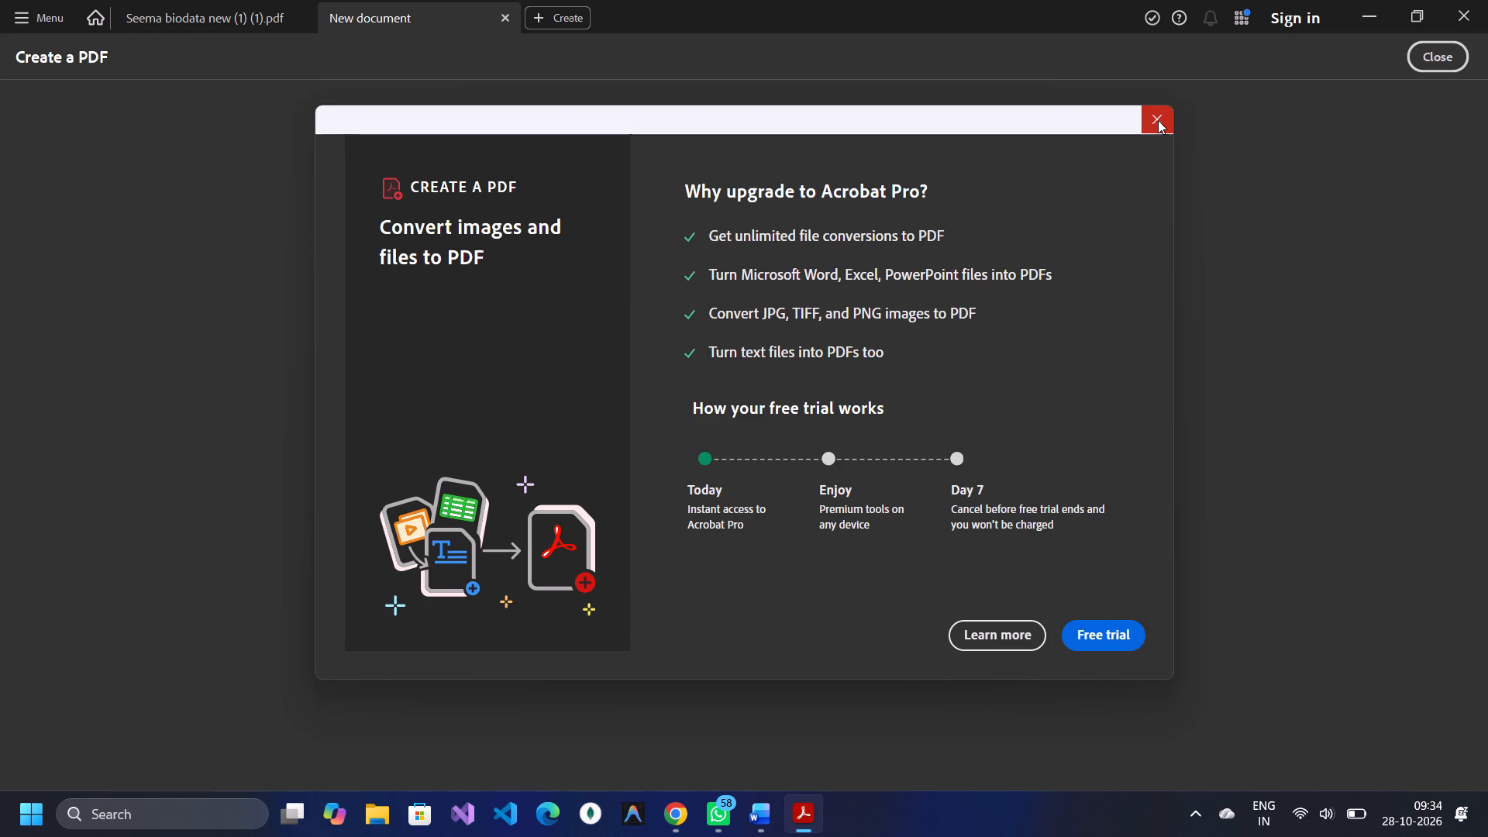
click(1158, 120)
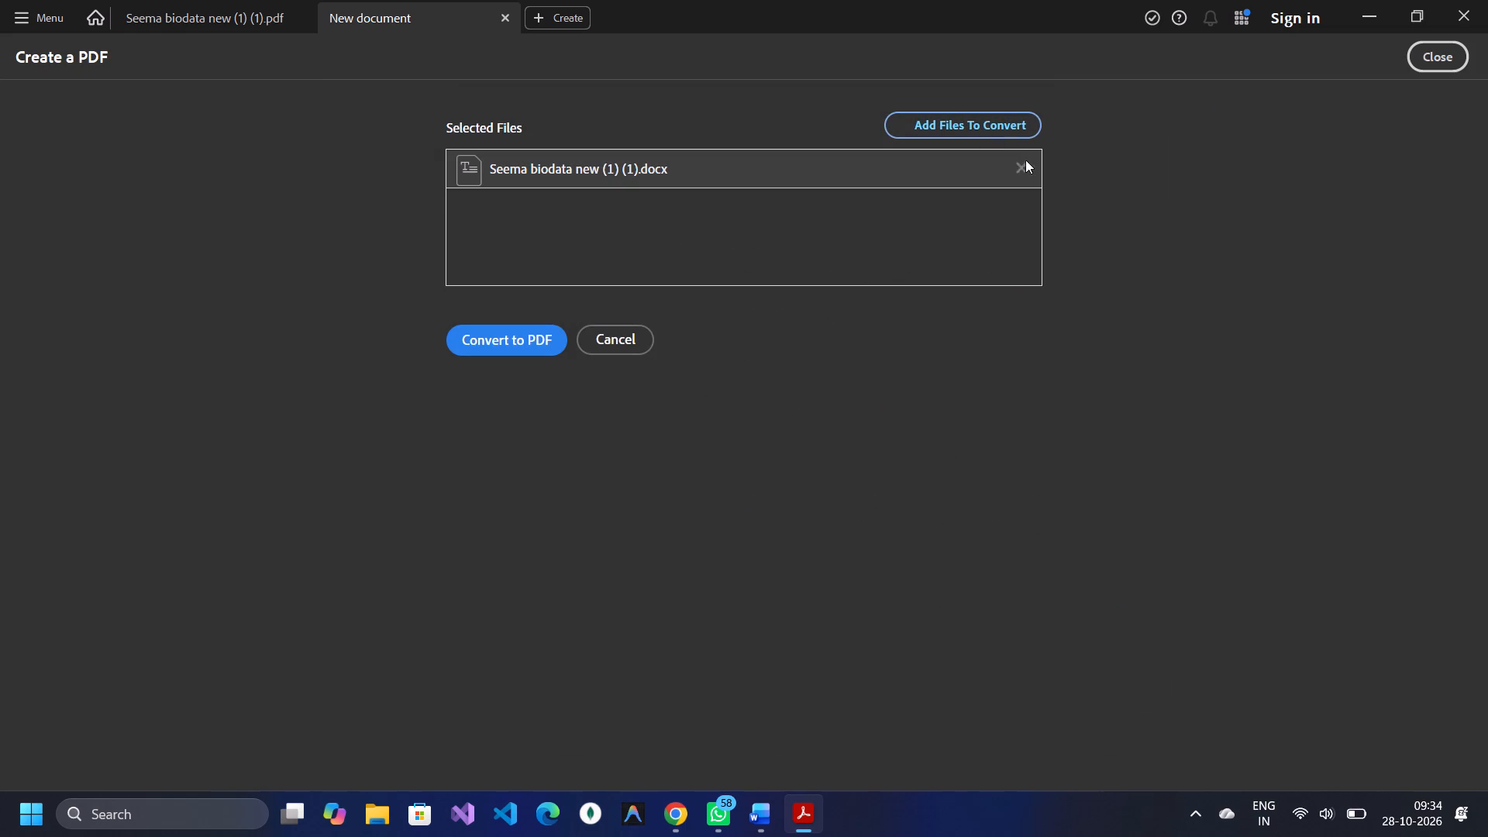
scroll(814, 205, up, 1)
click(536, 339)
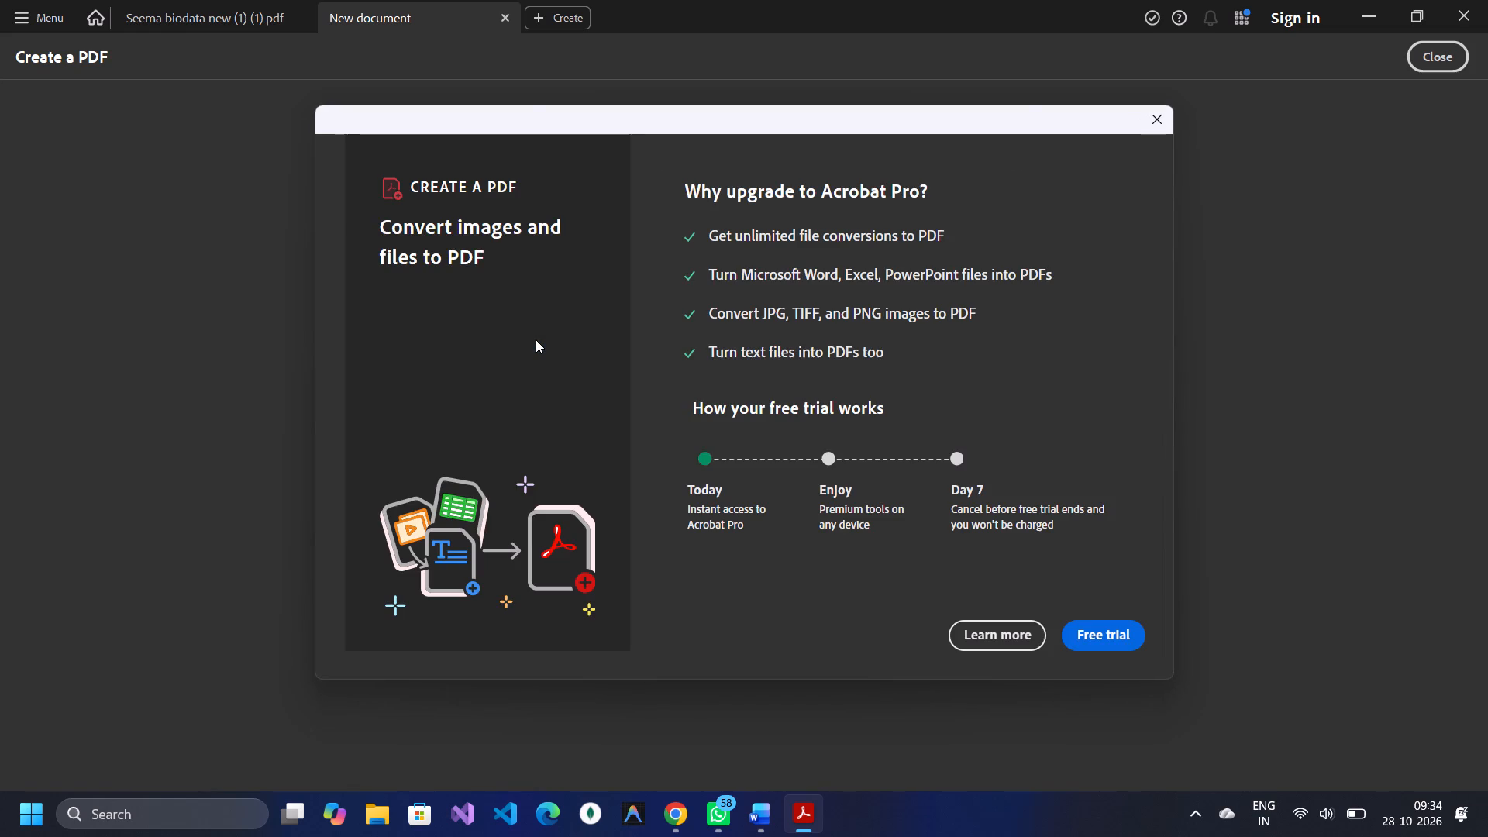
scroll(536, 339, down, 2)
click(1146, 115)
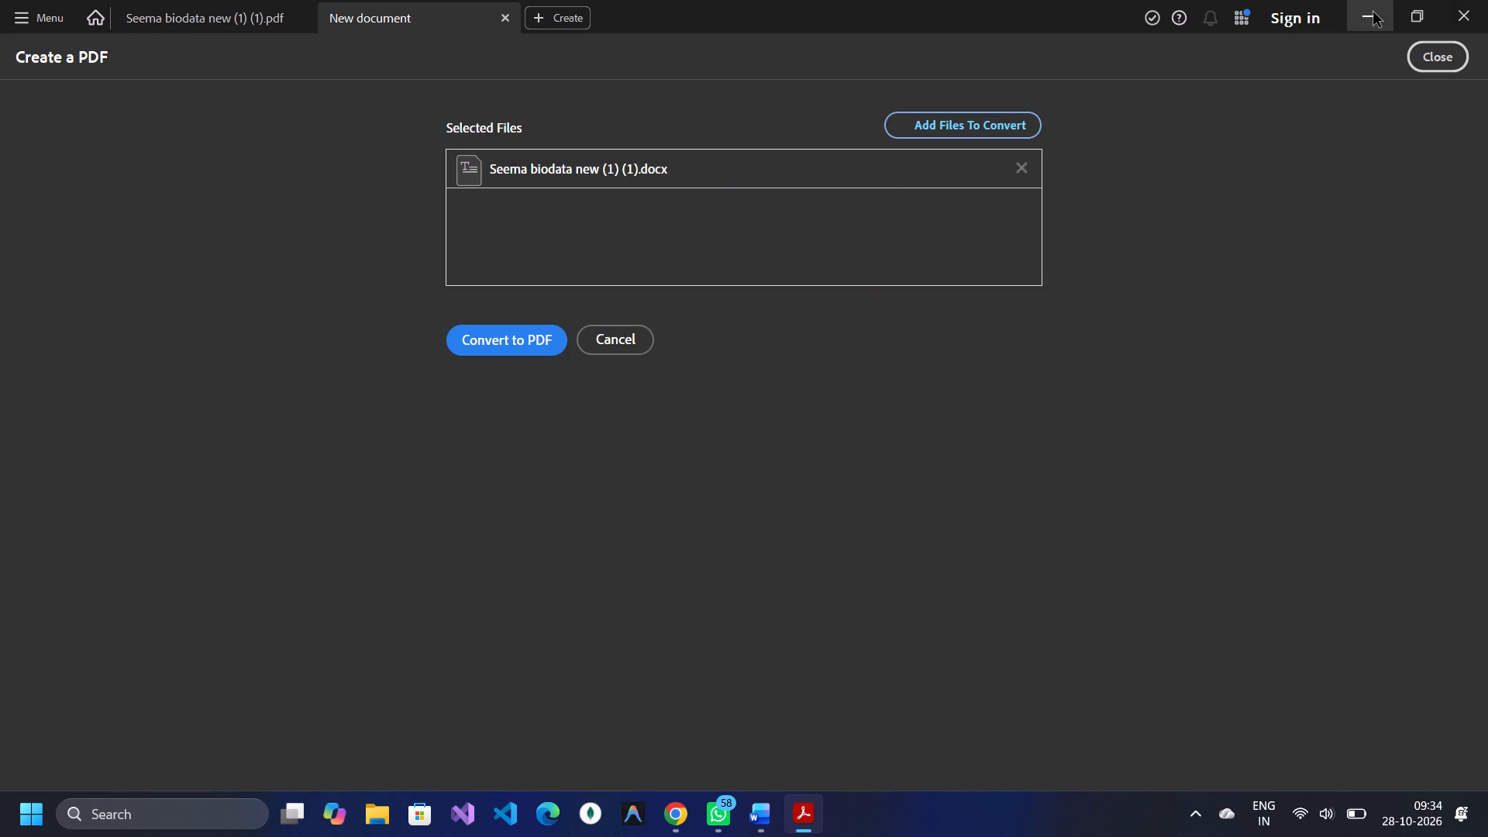
Examine the existing biodata PDF from the heading to the contact details.
click(208, 23)
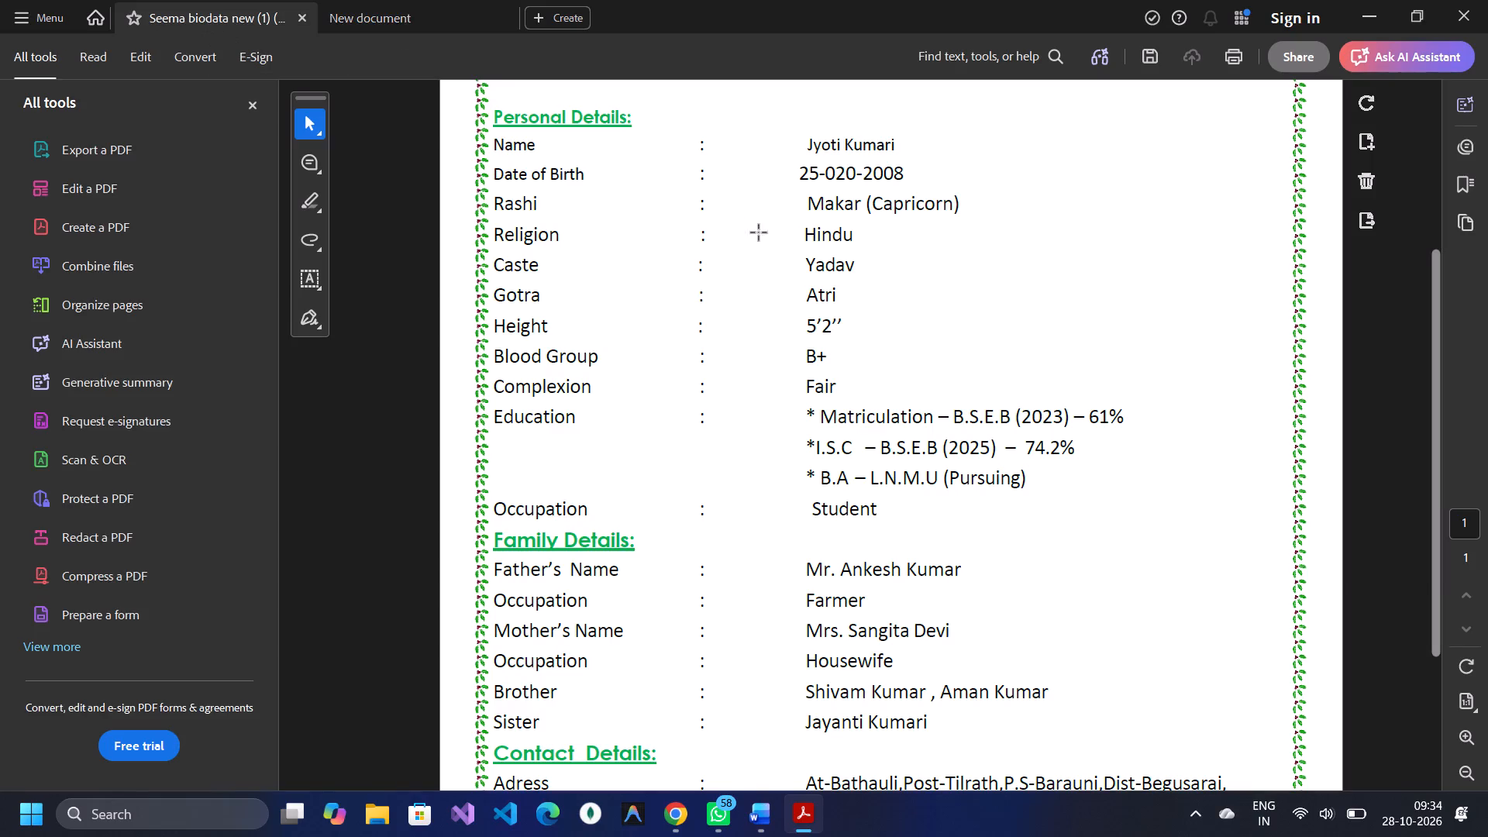
scroll(854, 297, right, 1)
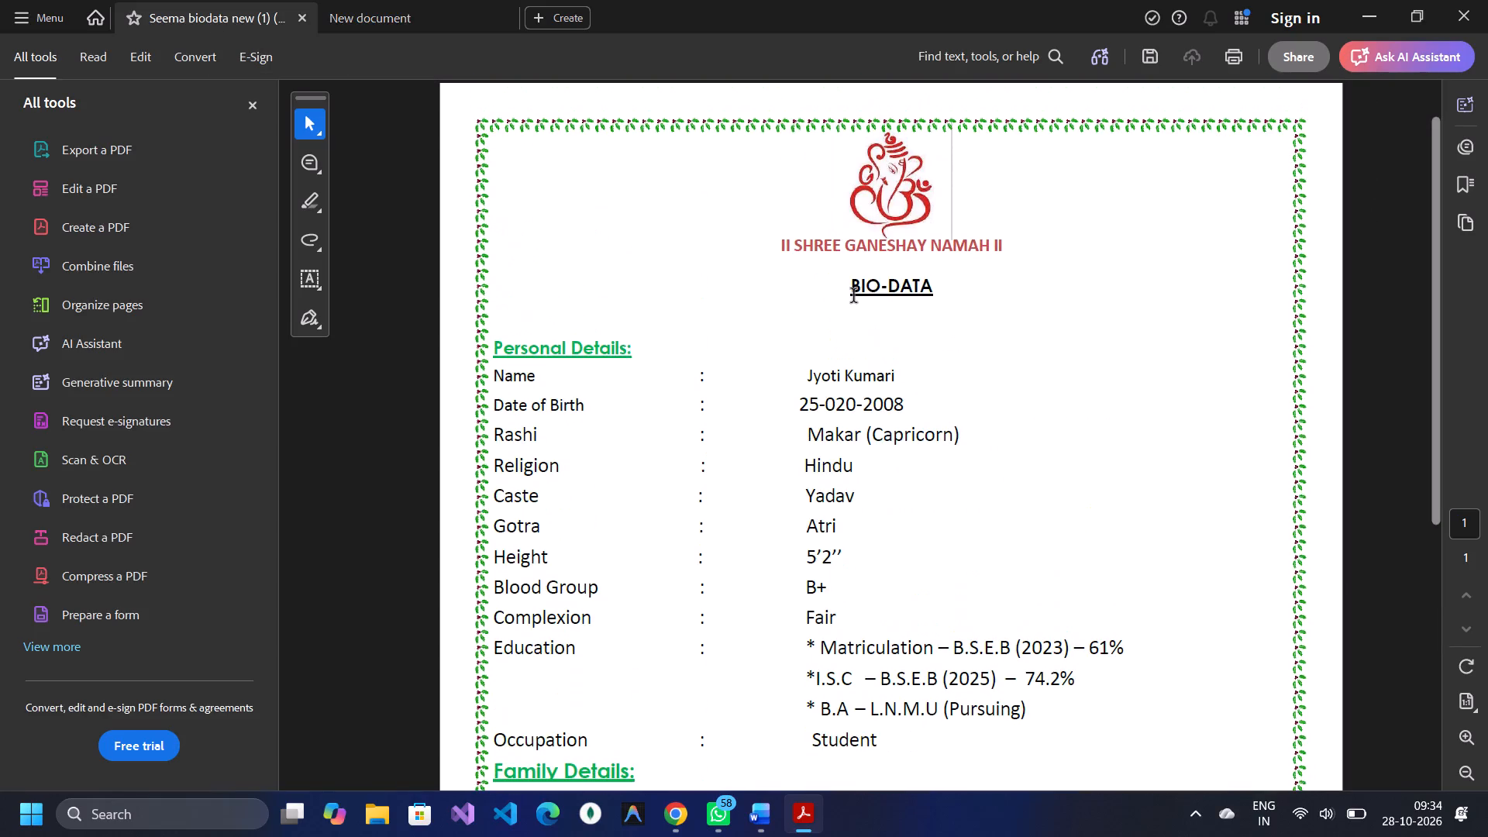
scroll(854, 297, right, 2)
scroll(854, 297, down, 2)
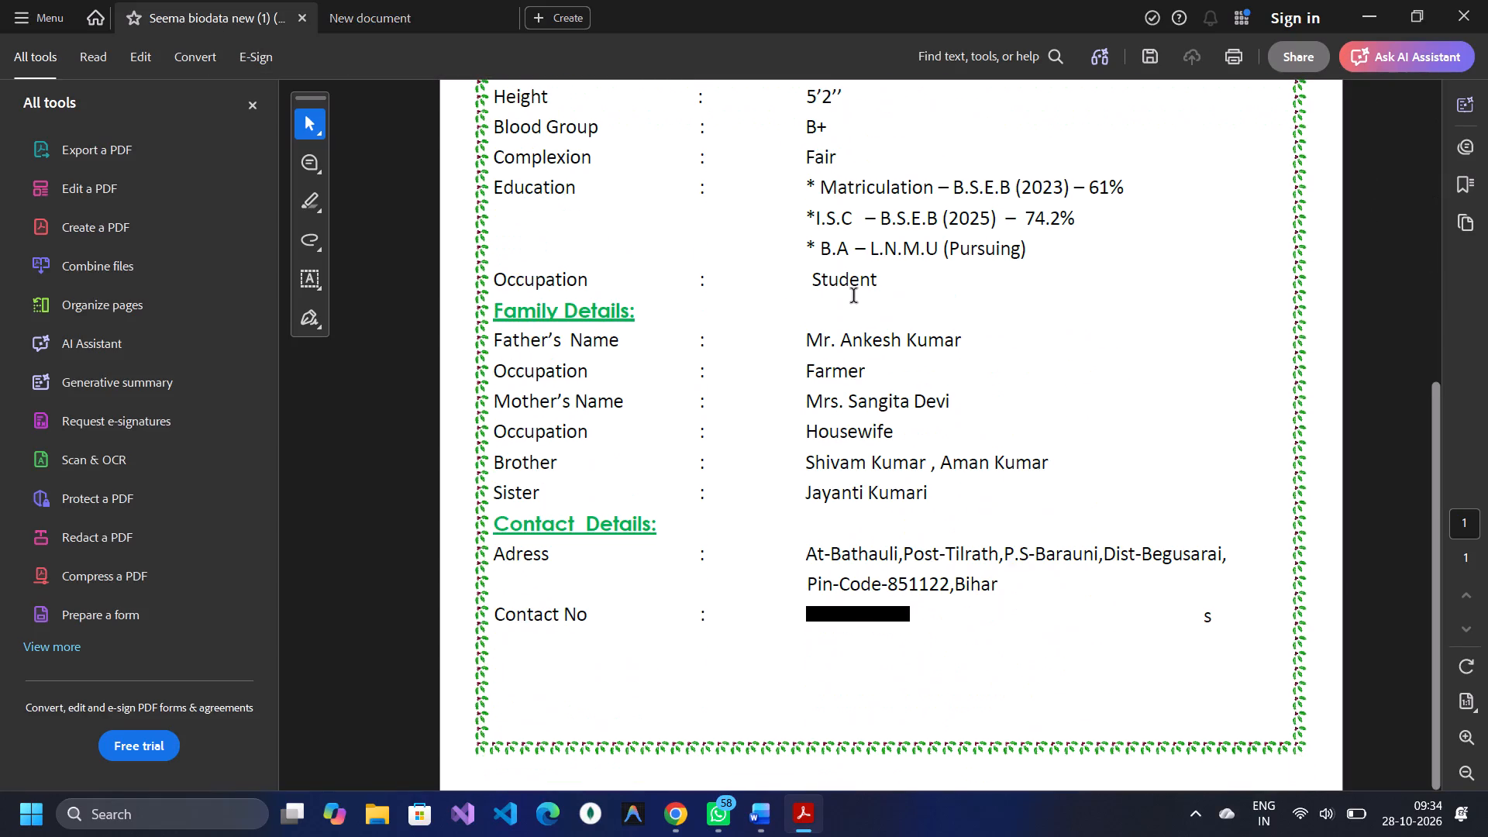
scroll(854, 297, up, 2)
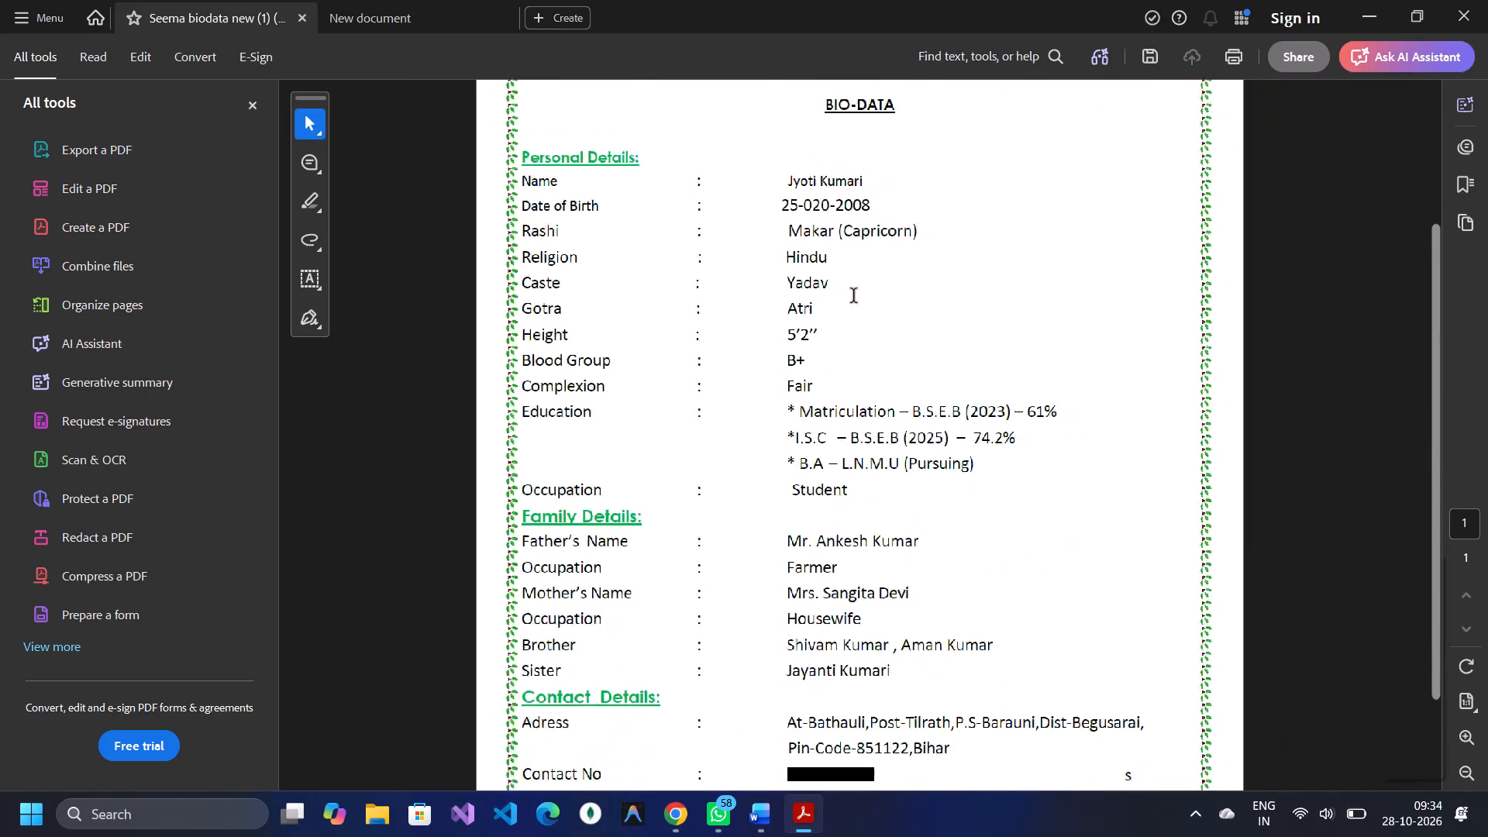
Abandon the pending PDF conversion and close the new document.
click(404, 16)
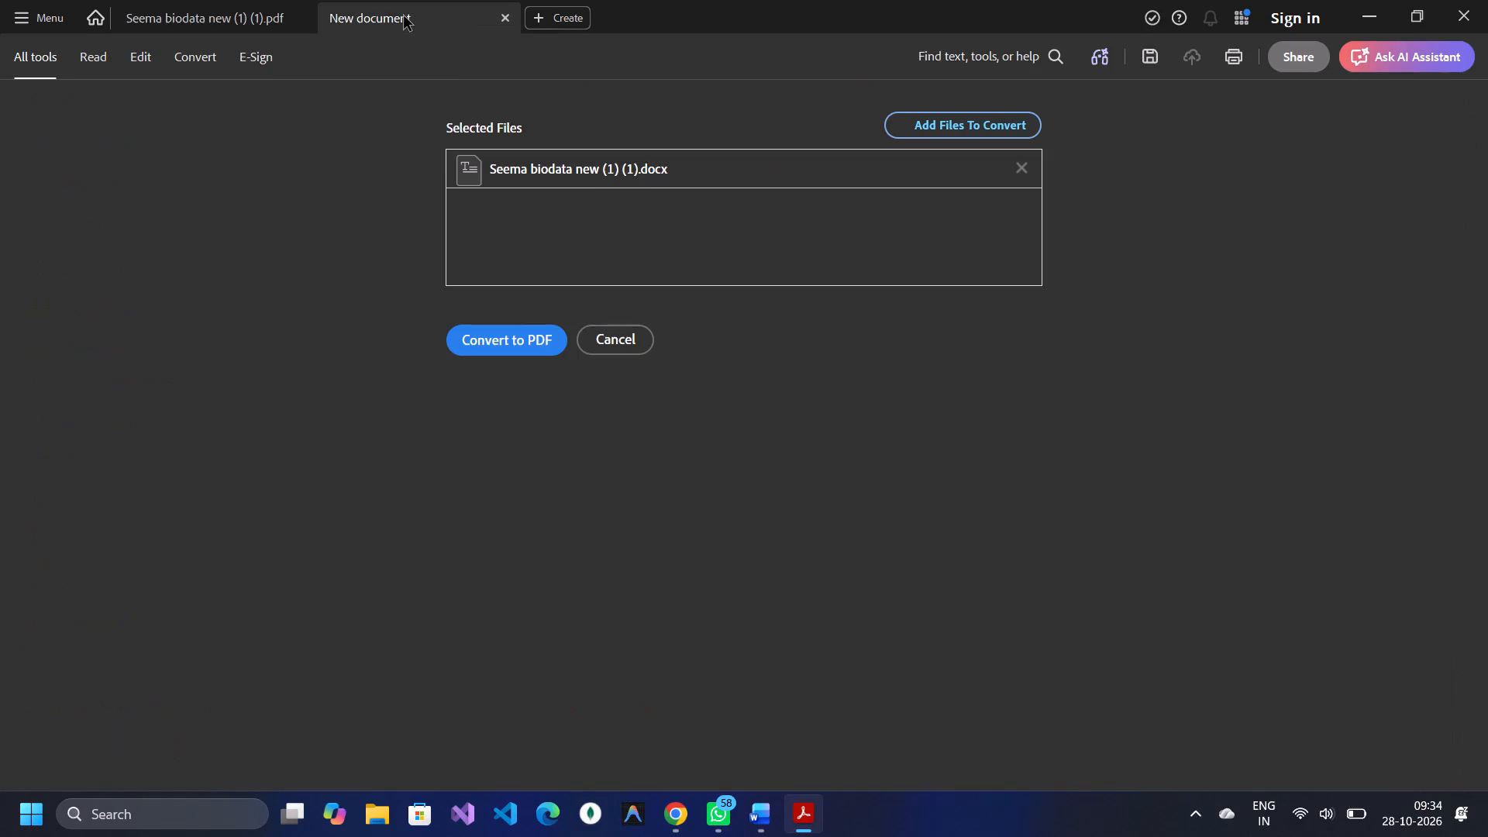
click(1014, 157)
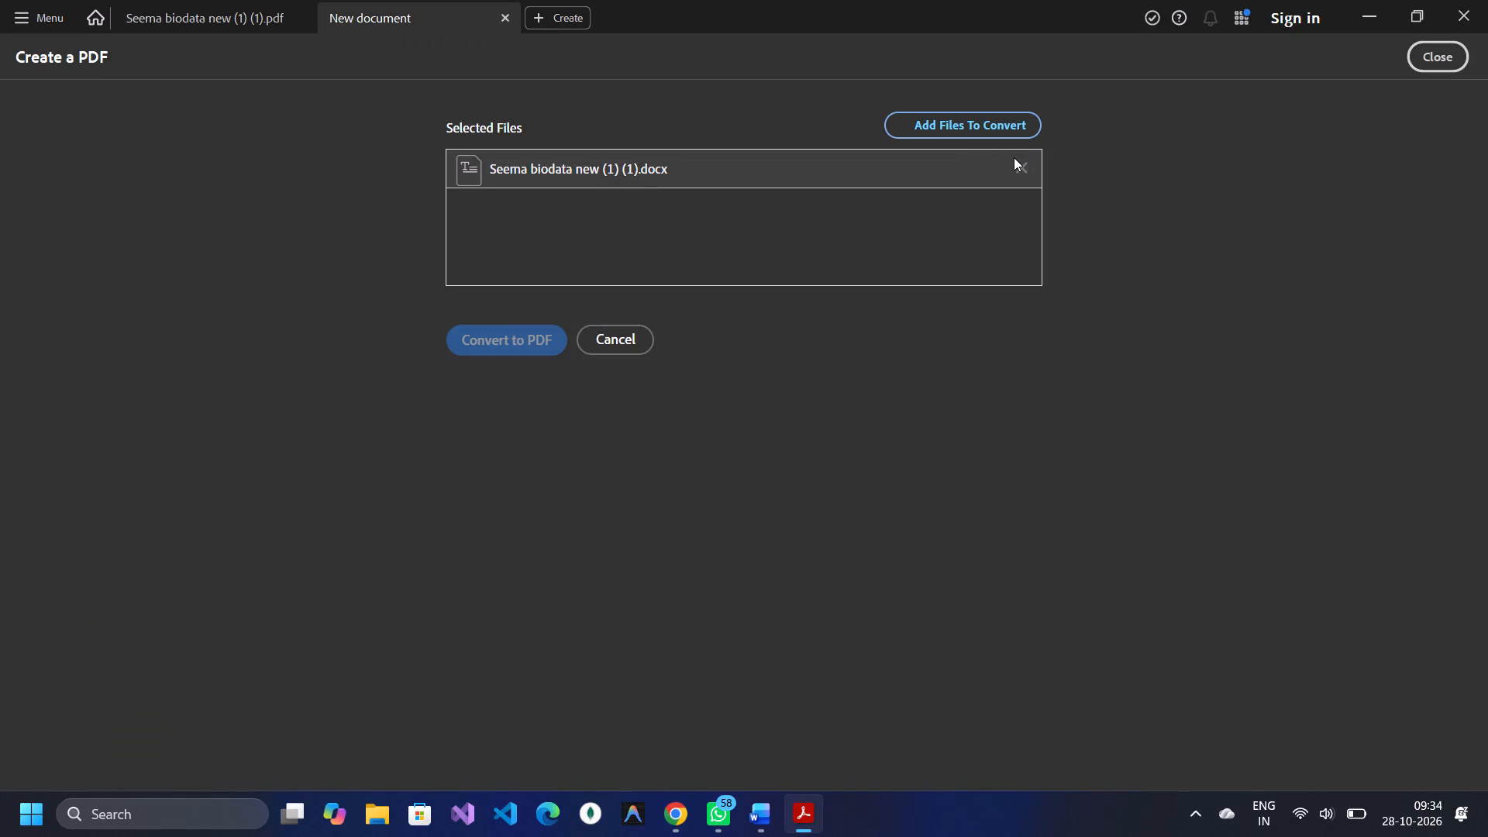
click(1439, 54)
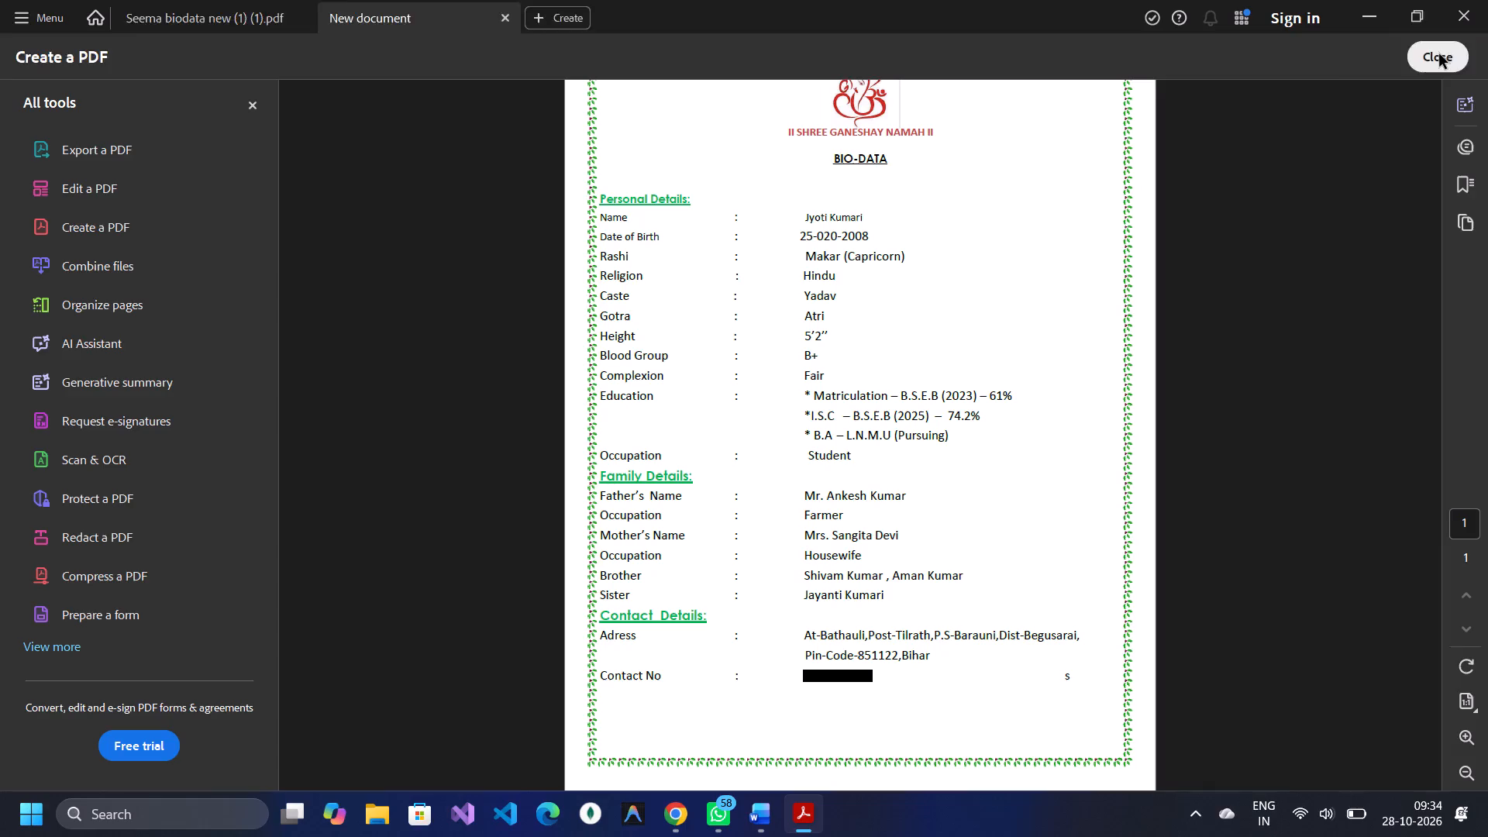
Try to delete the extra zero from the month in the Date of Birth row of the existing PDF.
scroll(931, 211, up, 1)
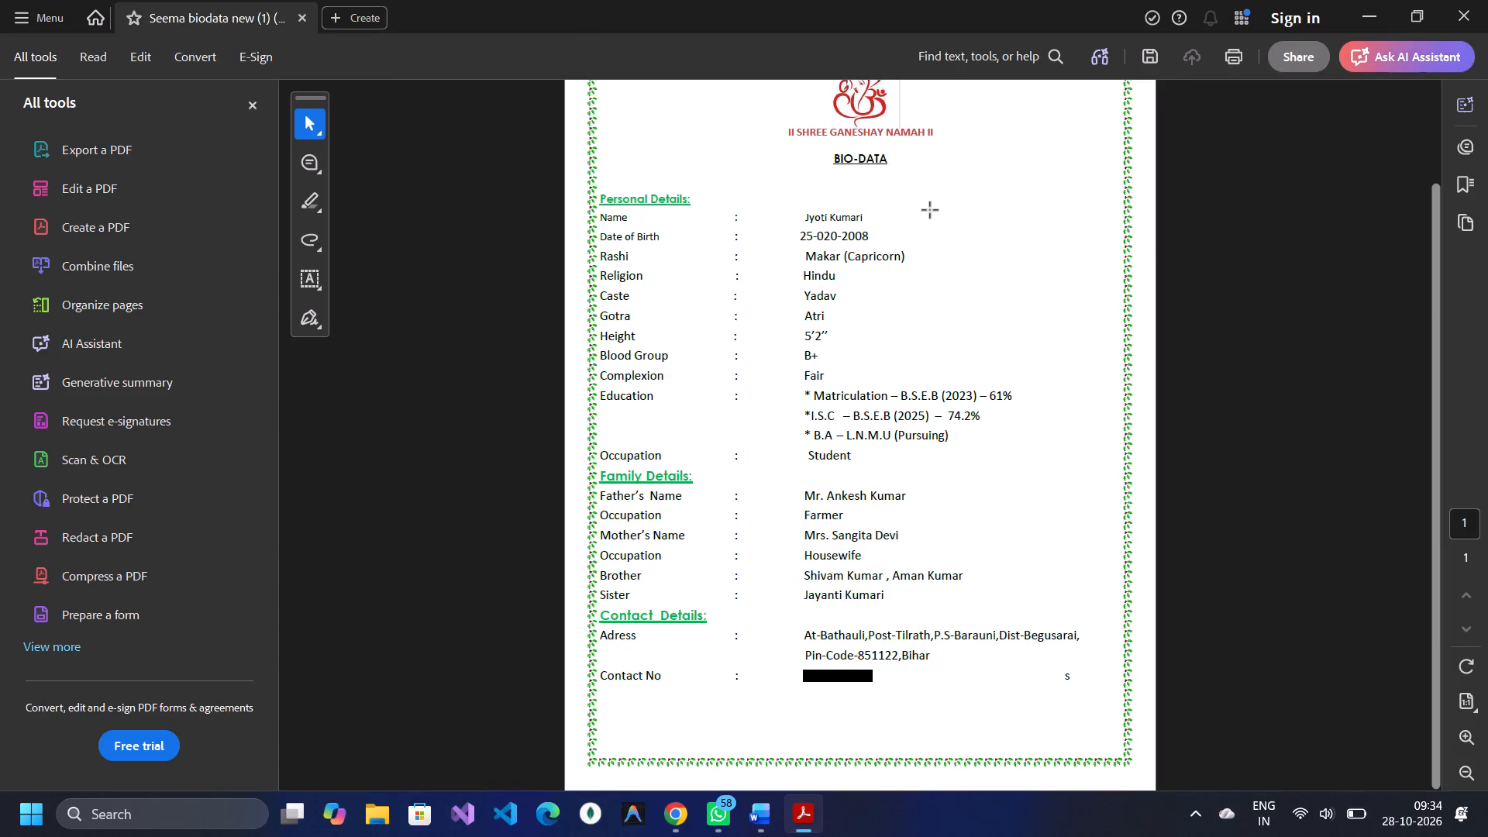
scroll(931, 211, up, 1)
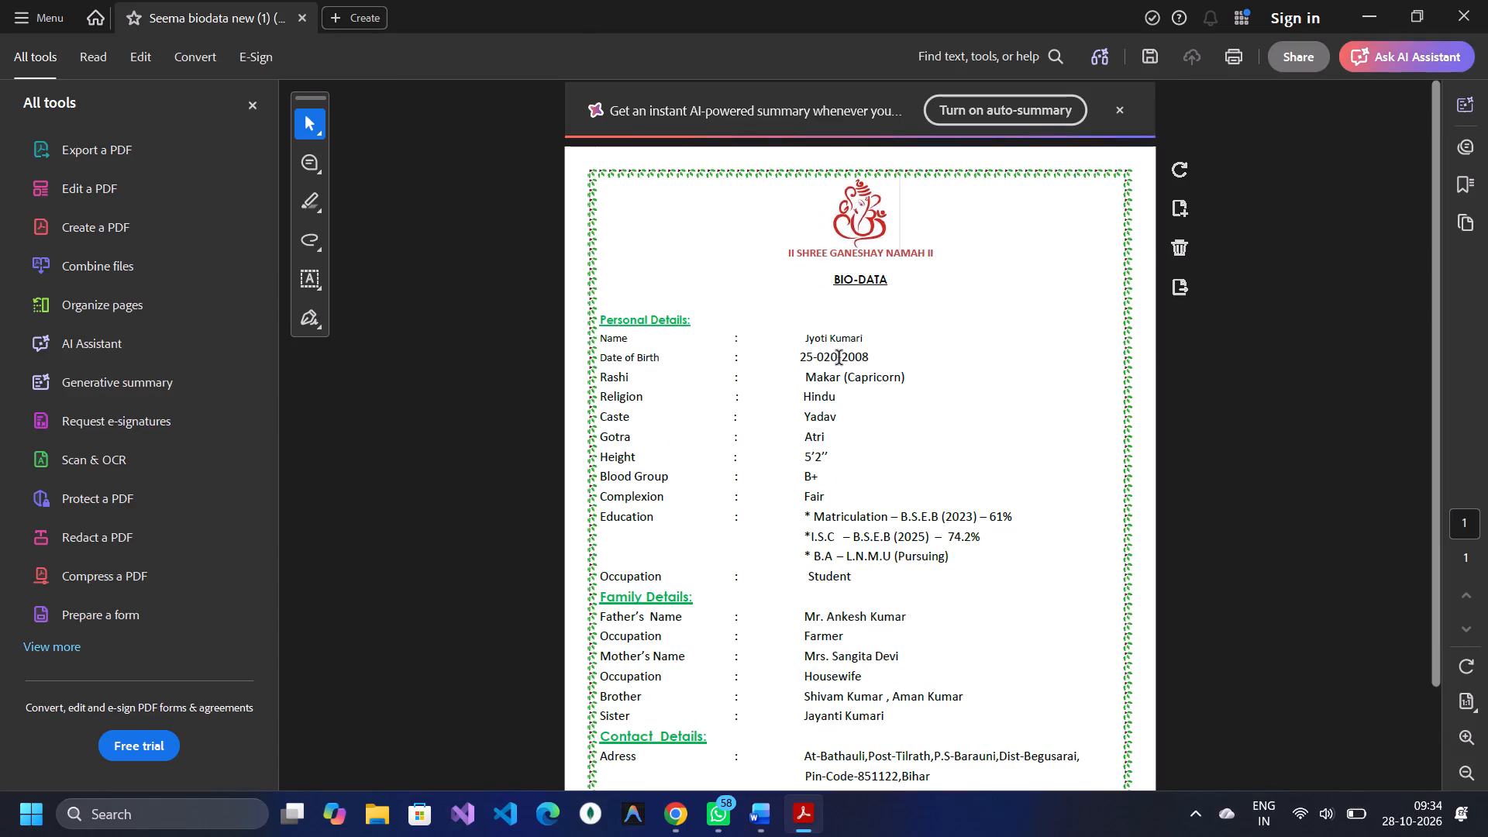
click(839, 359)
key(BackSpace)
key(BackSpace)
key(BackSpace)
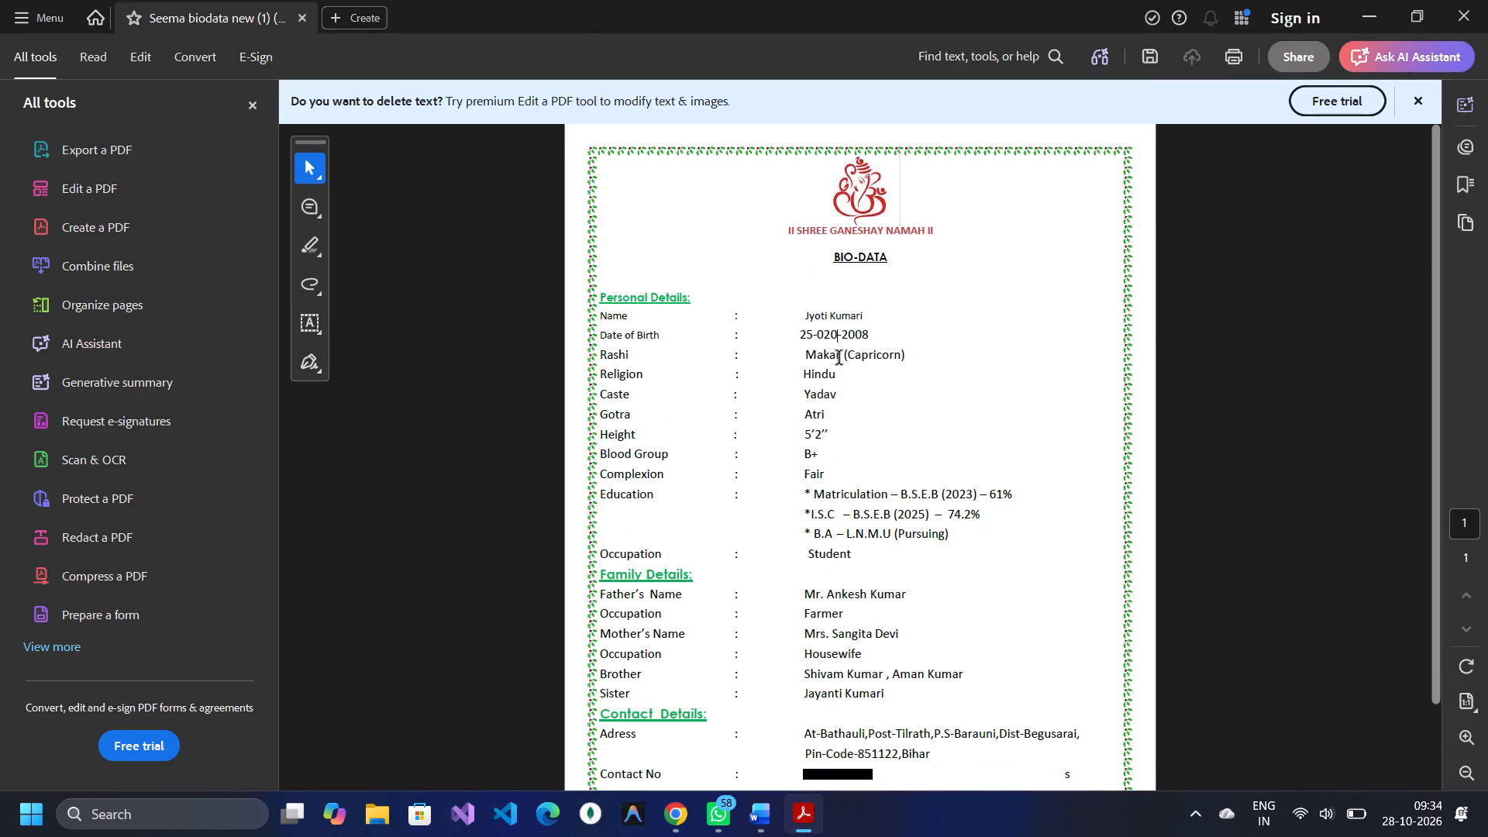
Switch to the Word biodata, check the whole page in print preview and save the document.
click(1417, 96)
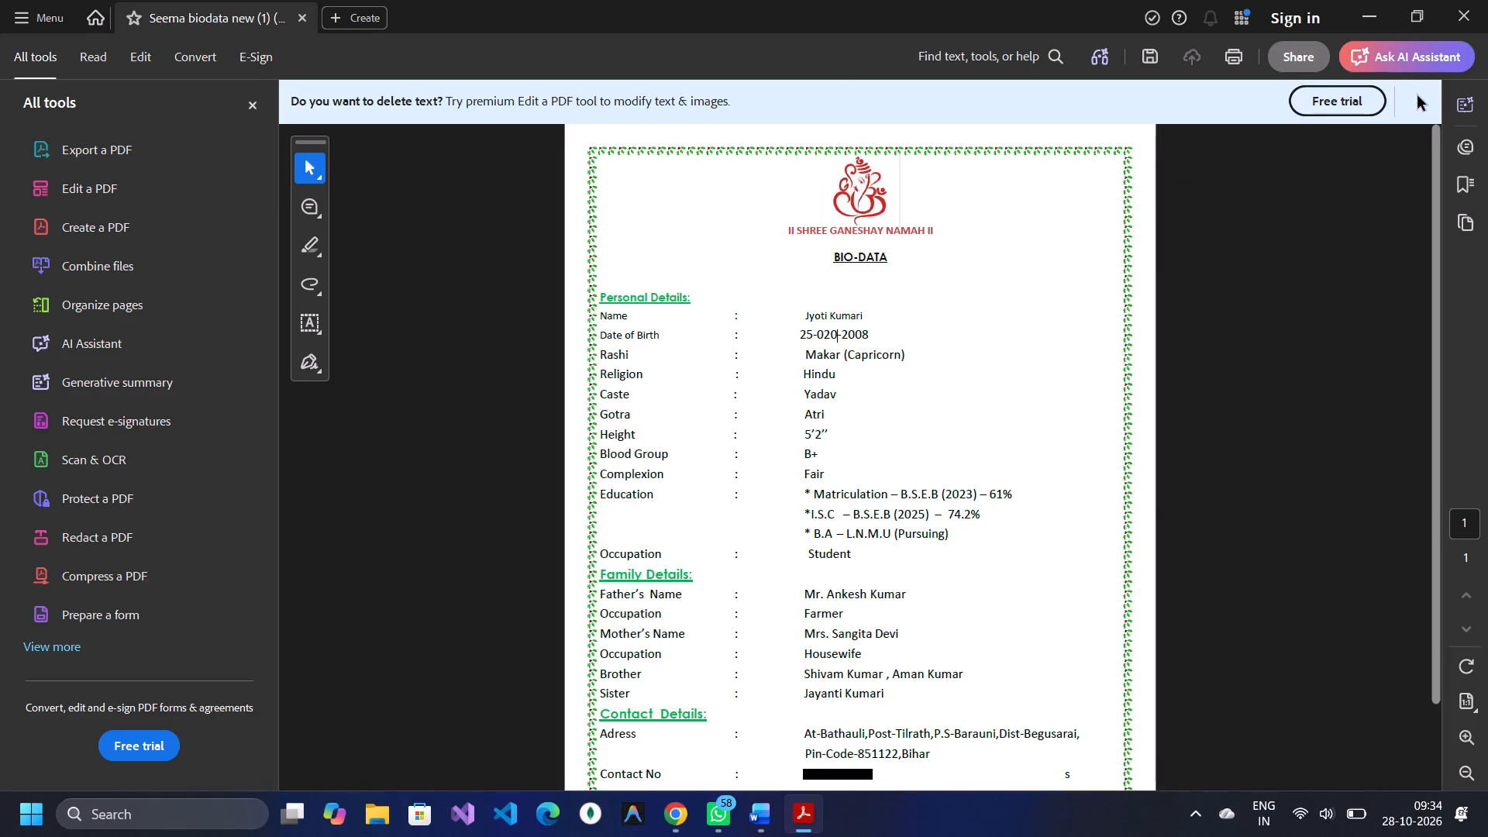
click(1374, 24)
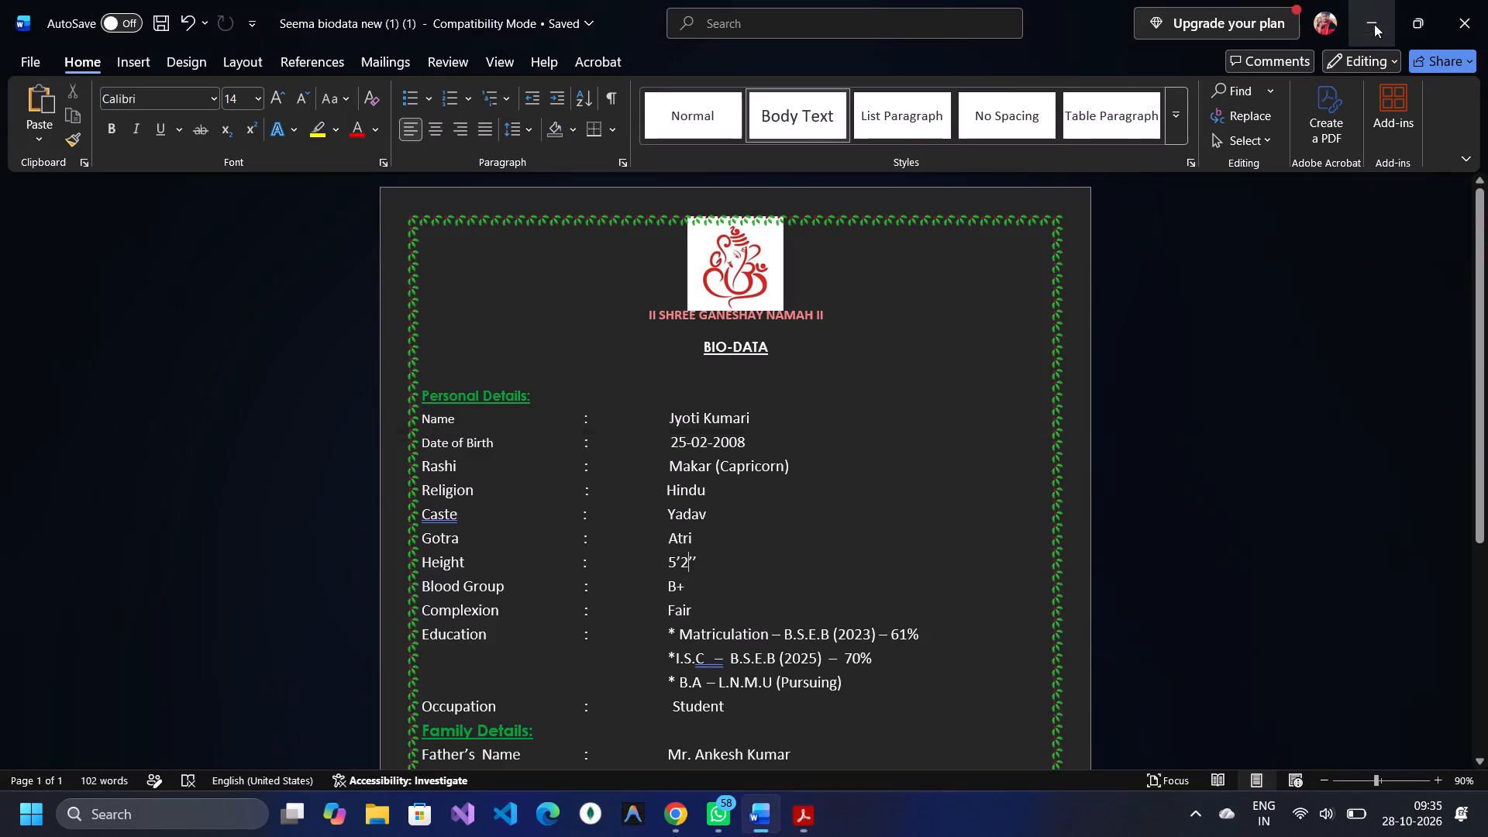
scroll(766, 553, down, 1)
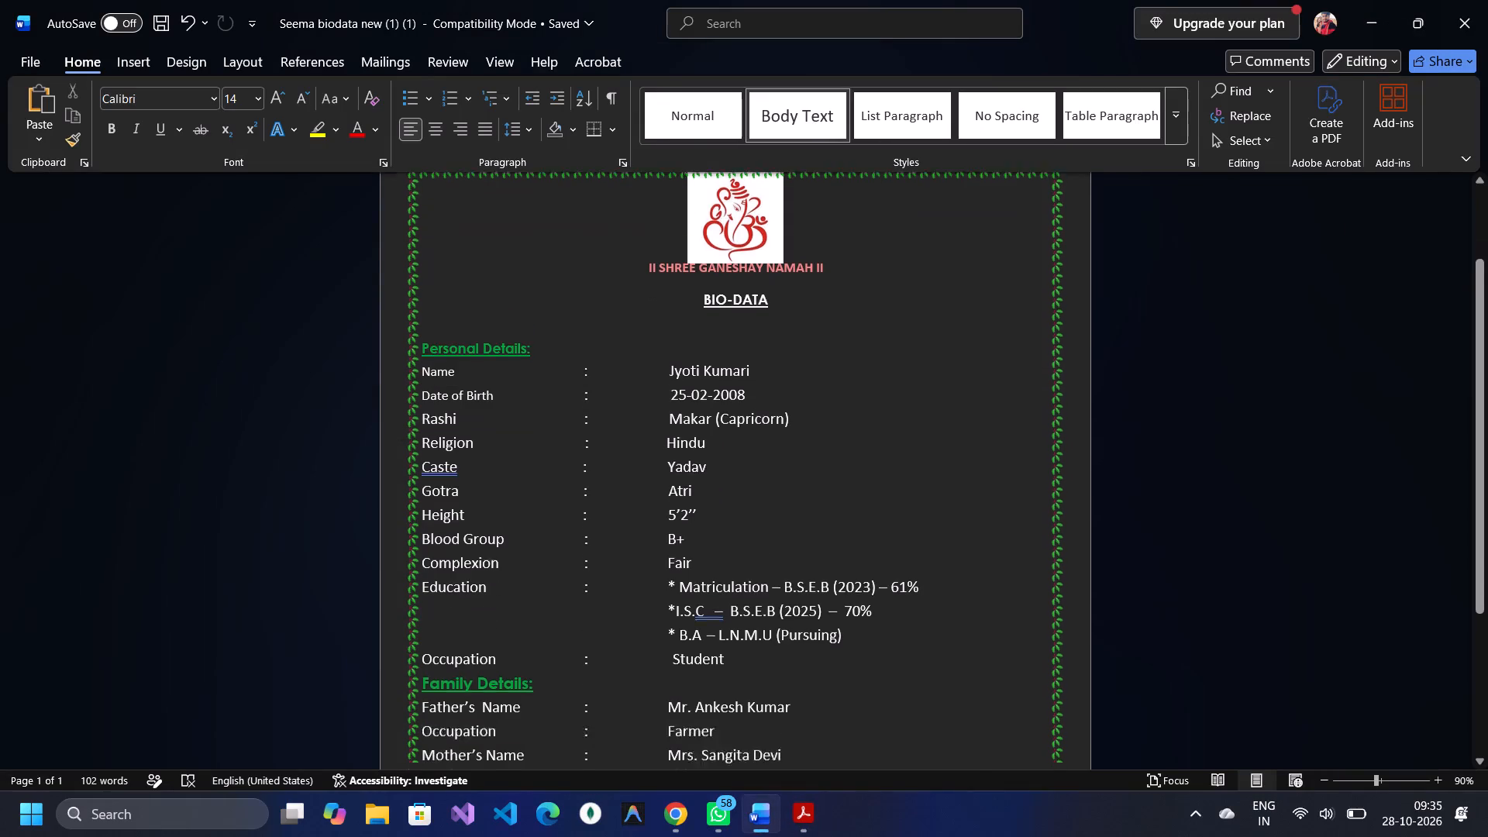
scroll(766, 553, down, 2)
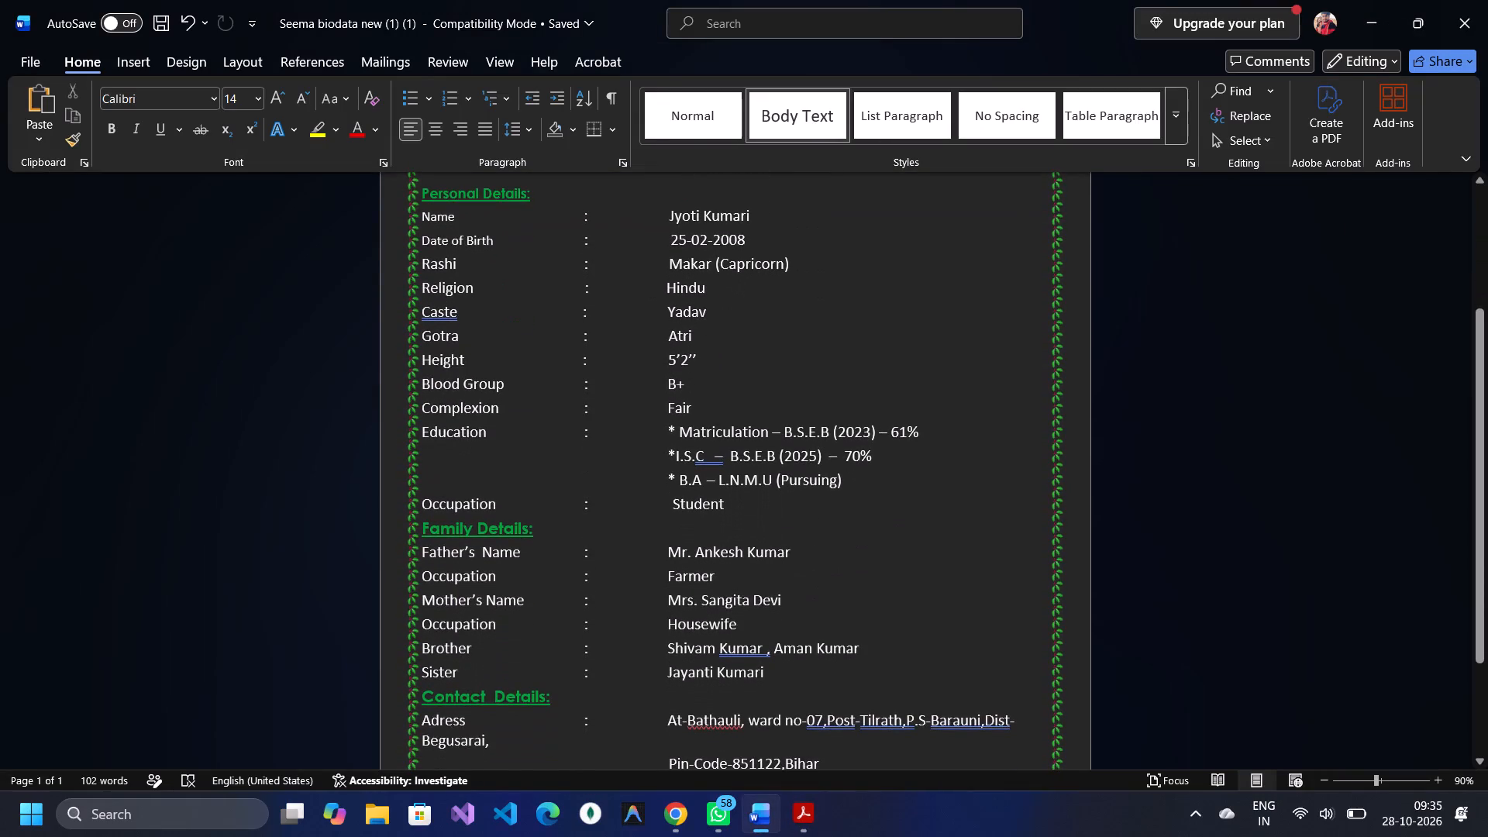
key(ctrl+p)
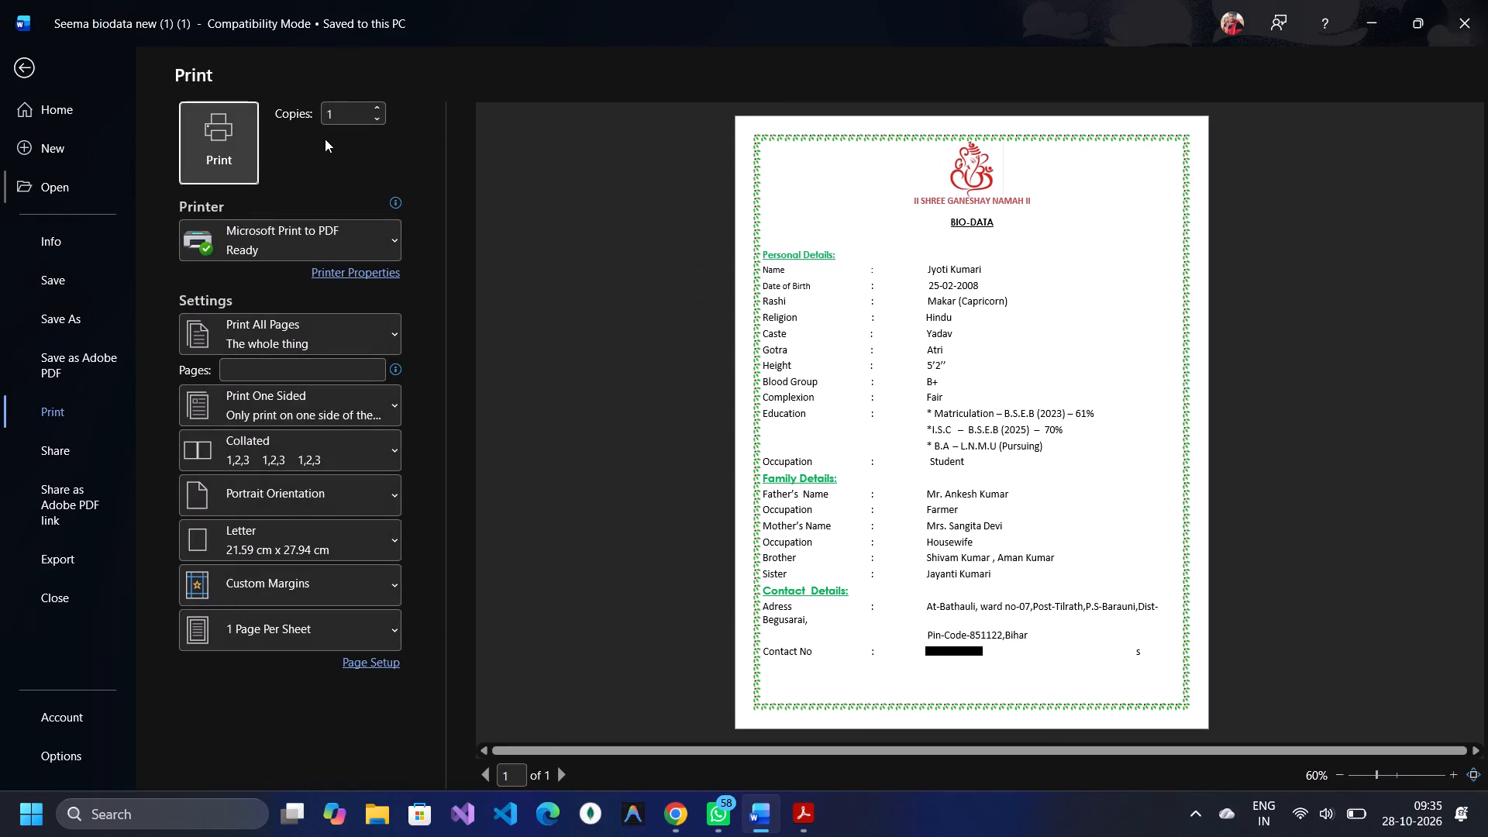
scroll(366, 453, down, 2)
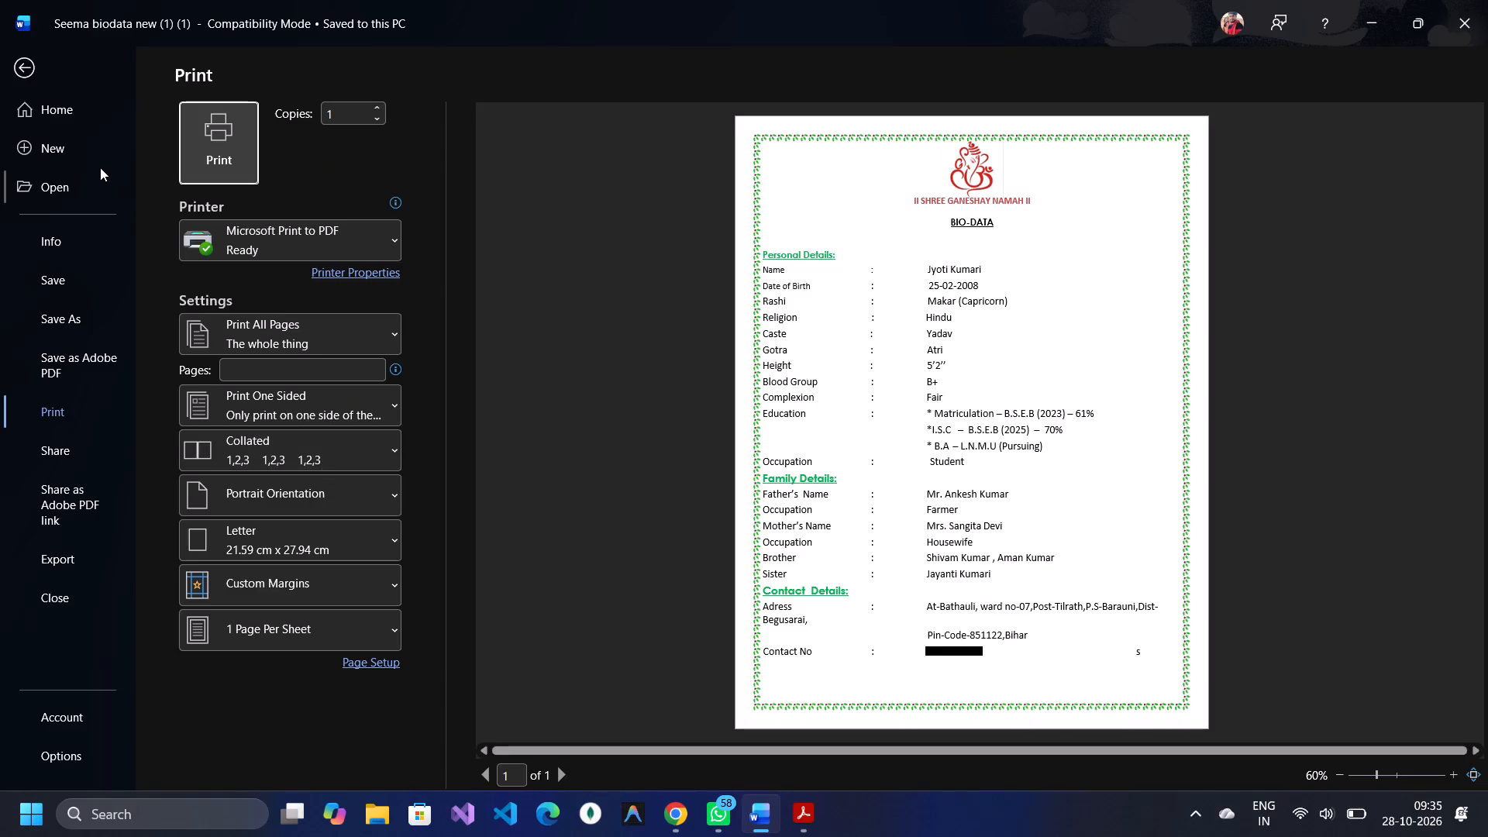
click(50, 281)
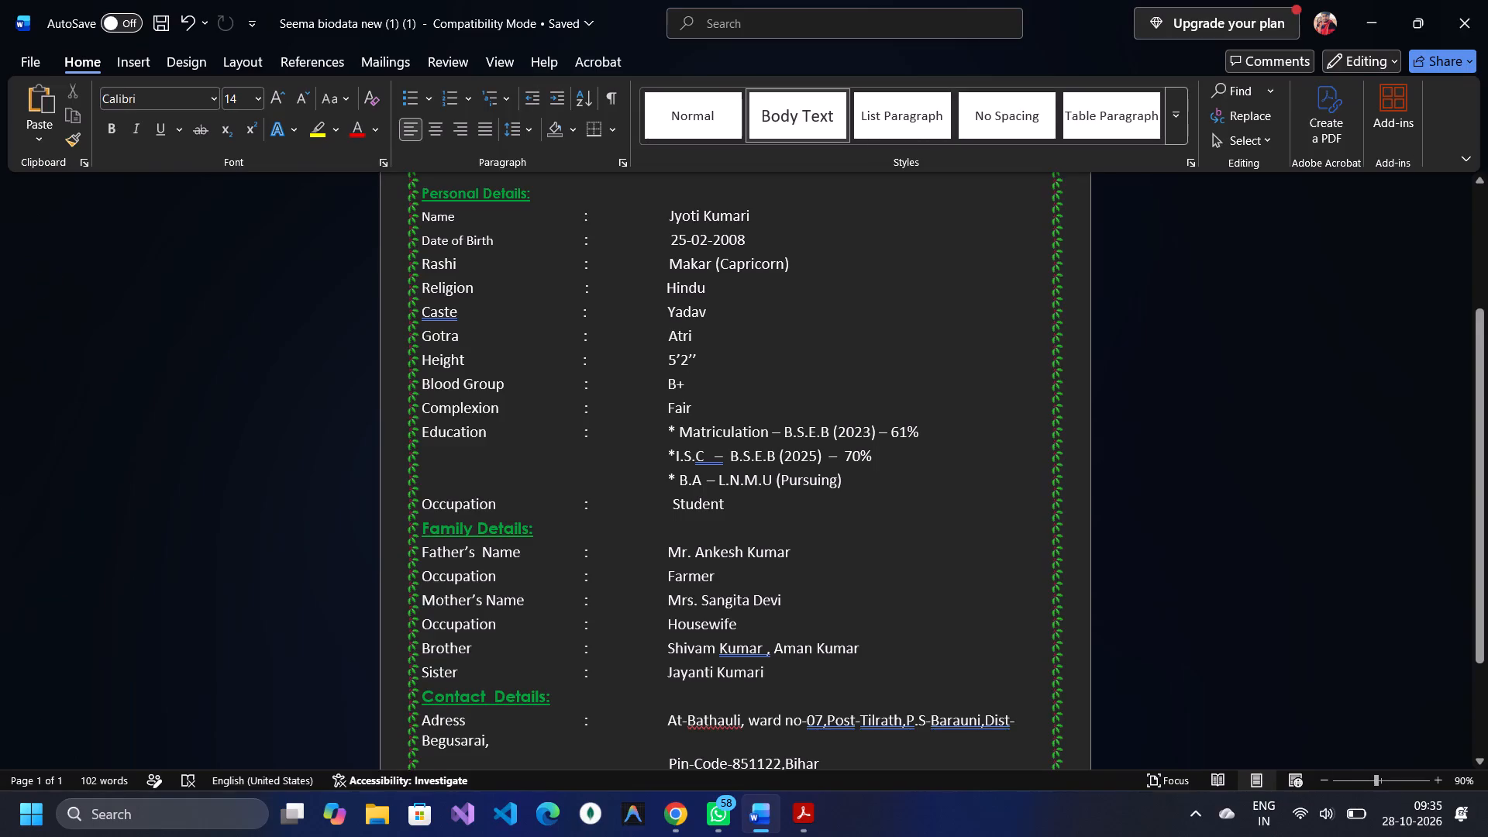
Find Seema biodata new (1) (1) in the Downloads folder and open it.
scroll(698, 369, up, 1)
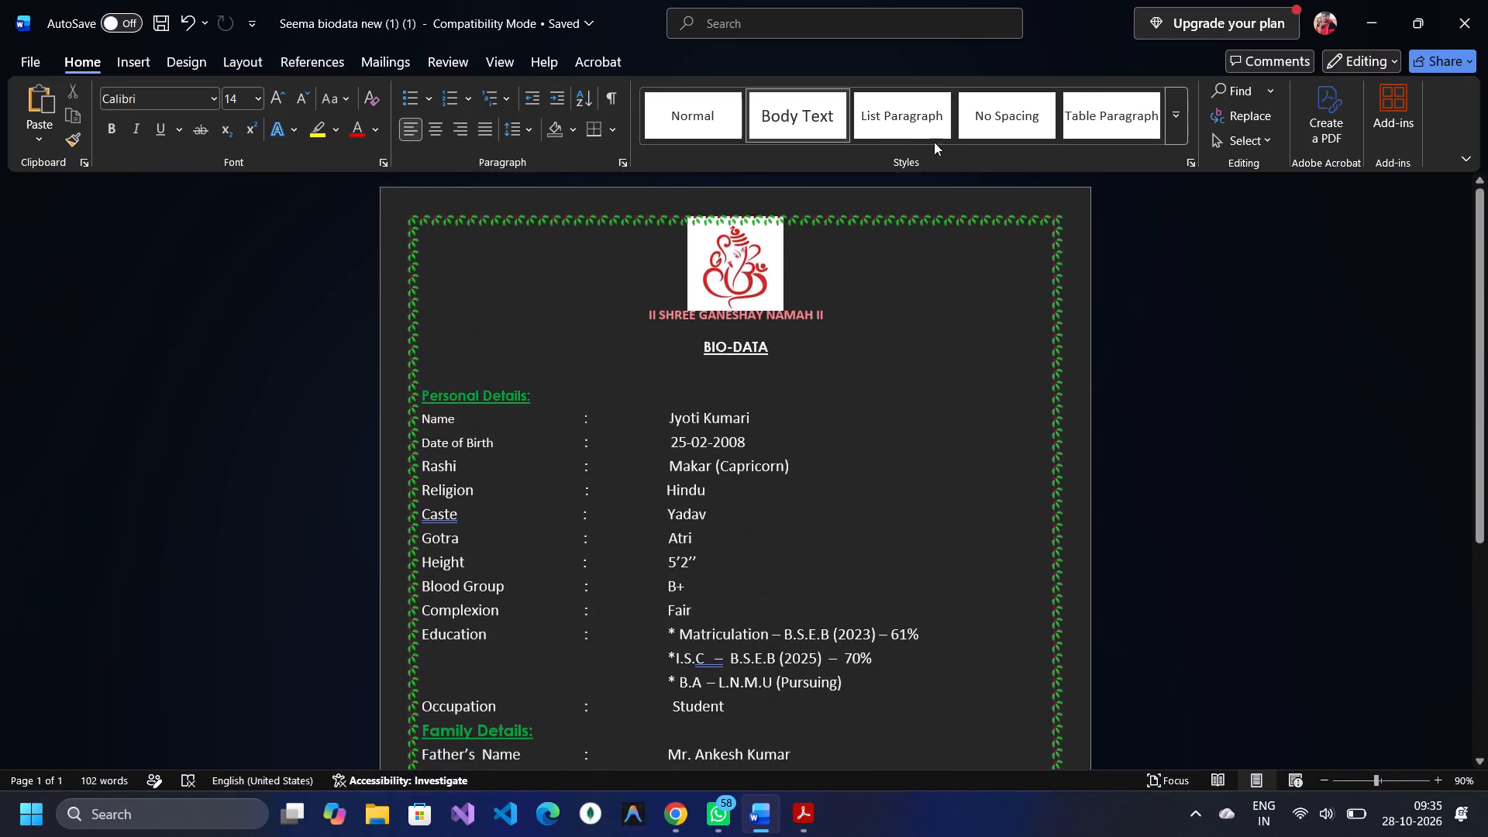
click(1378, 21)
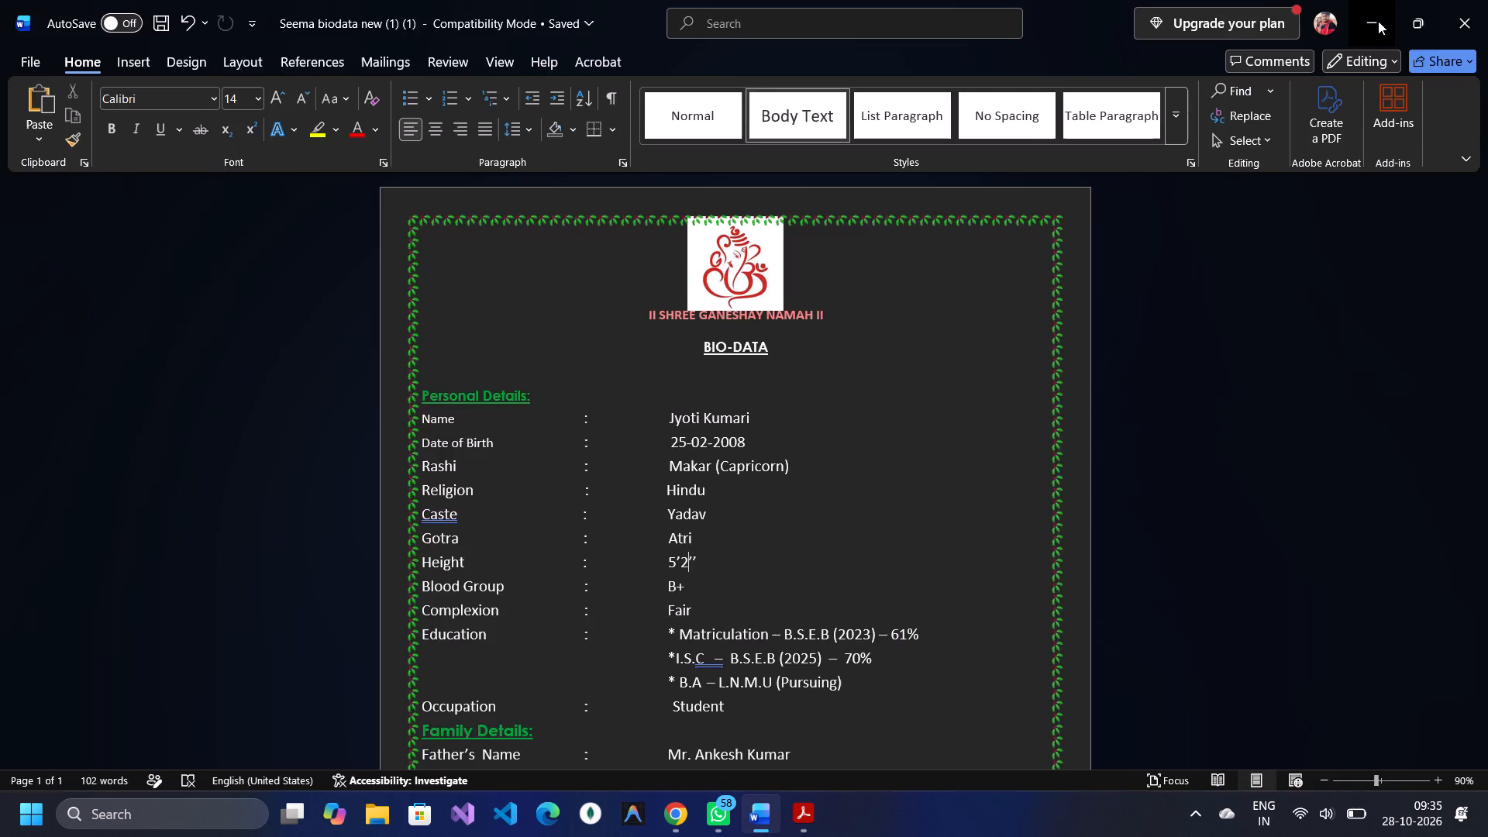
click(1378, 12)
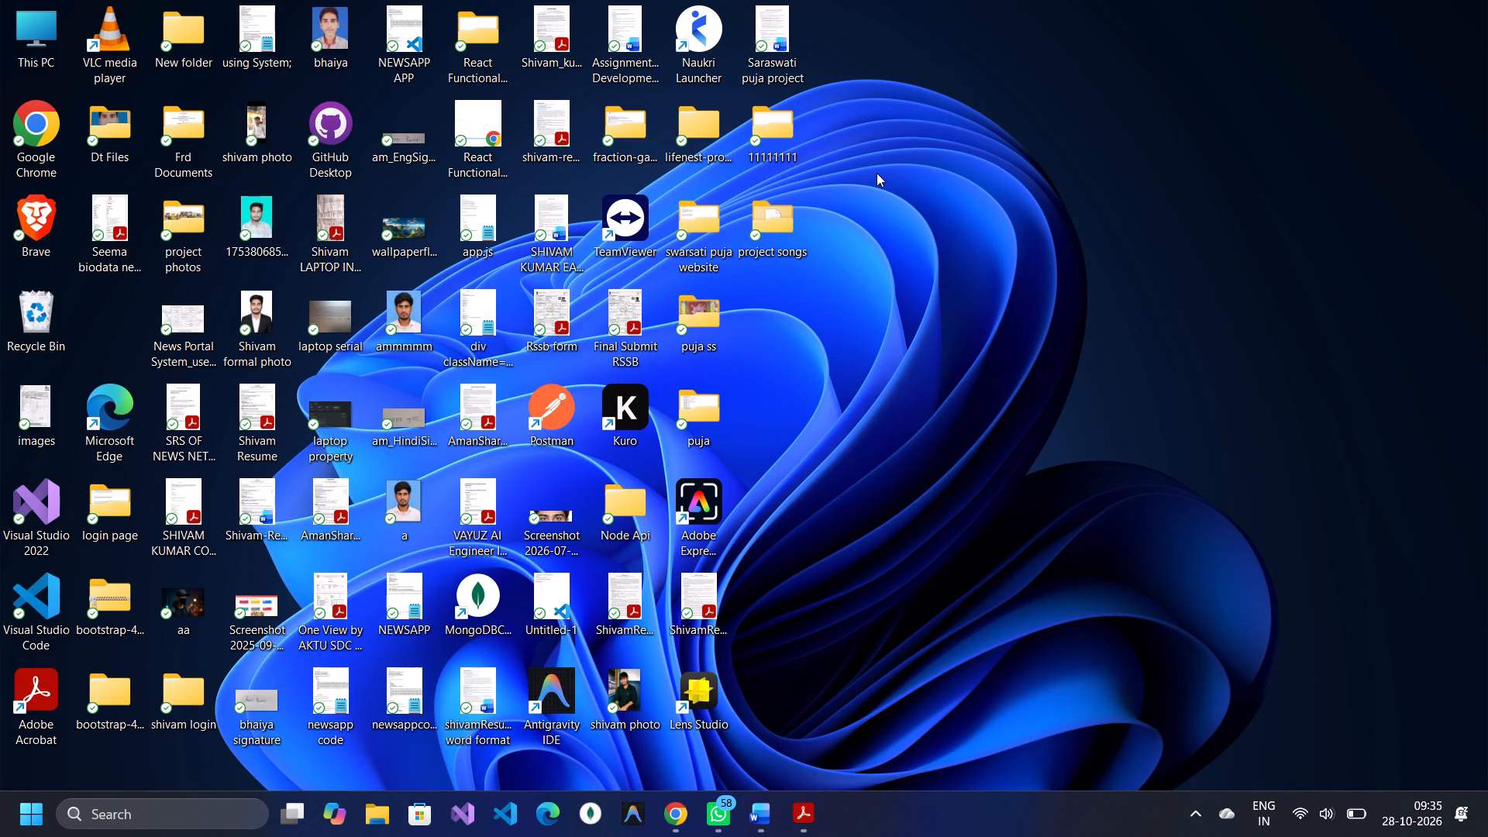
double_click(20, 30)
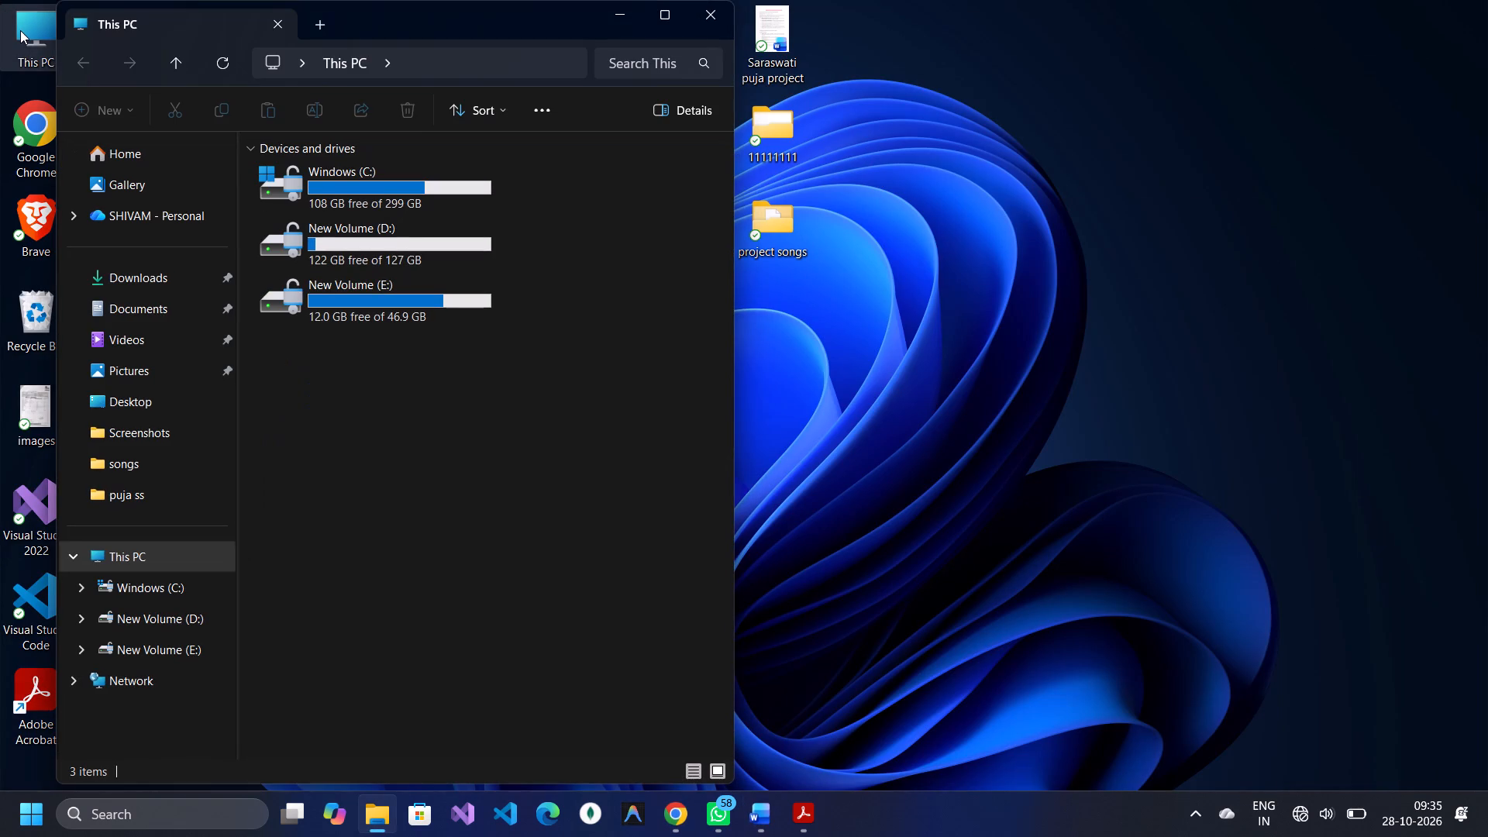
click(154, 313)
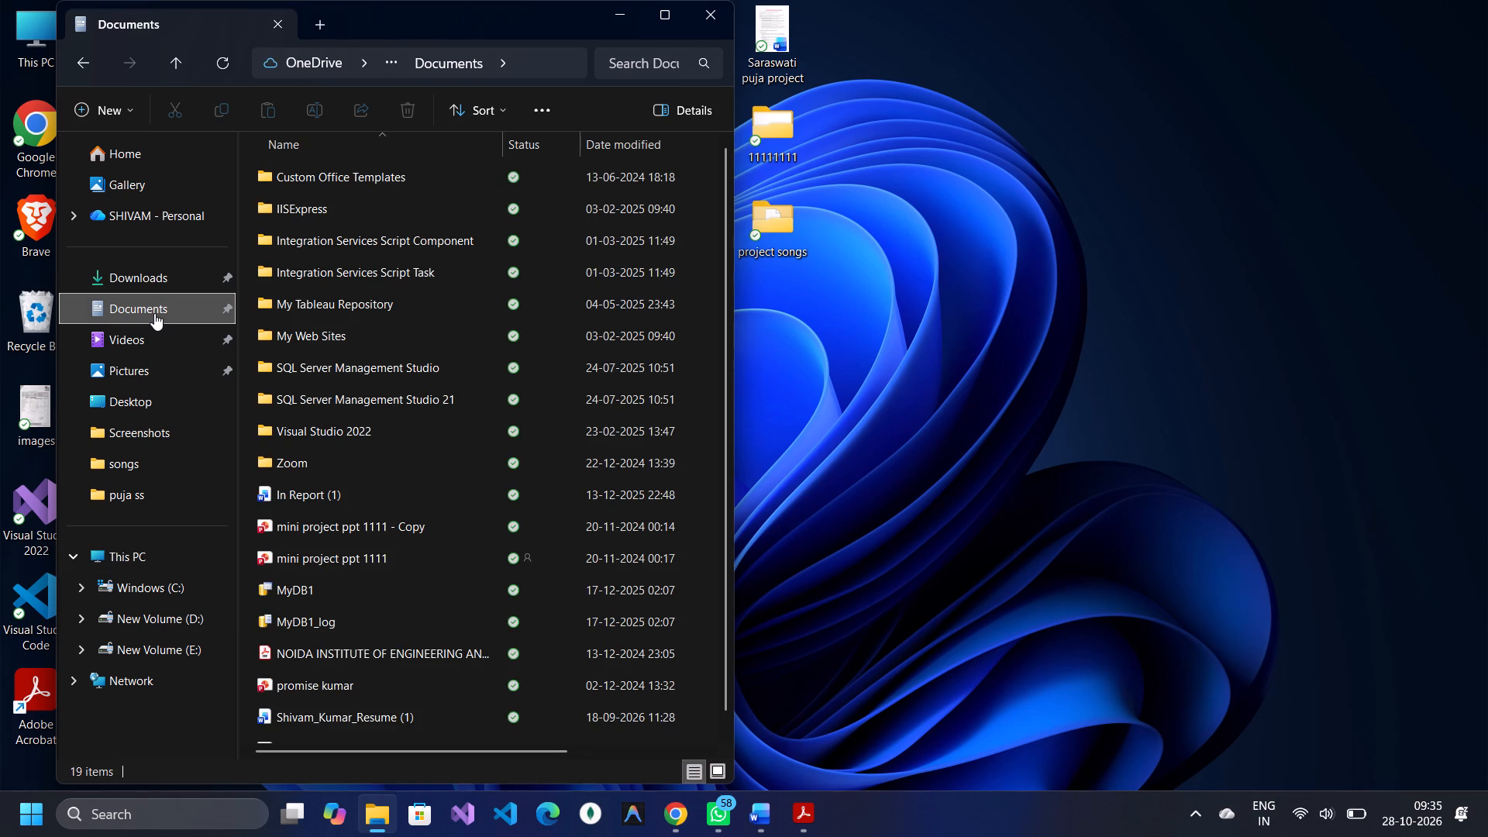
scroll(385, 172, up, 19)
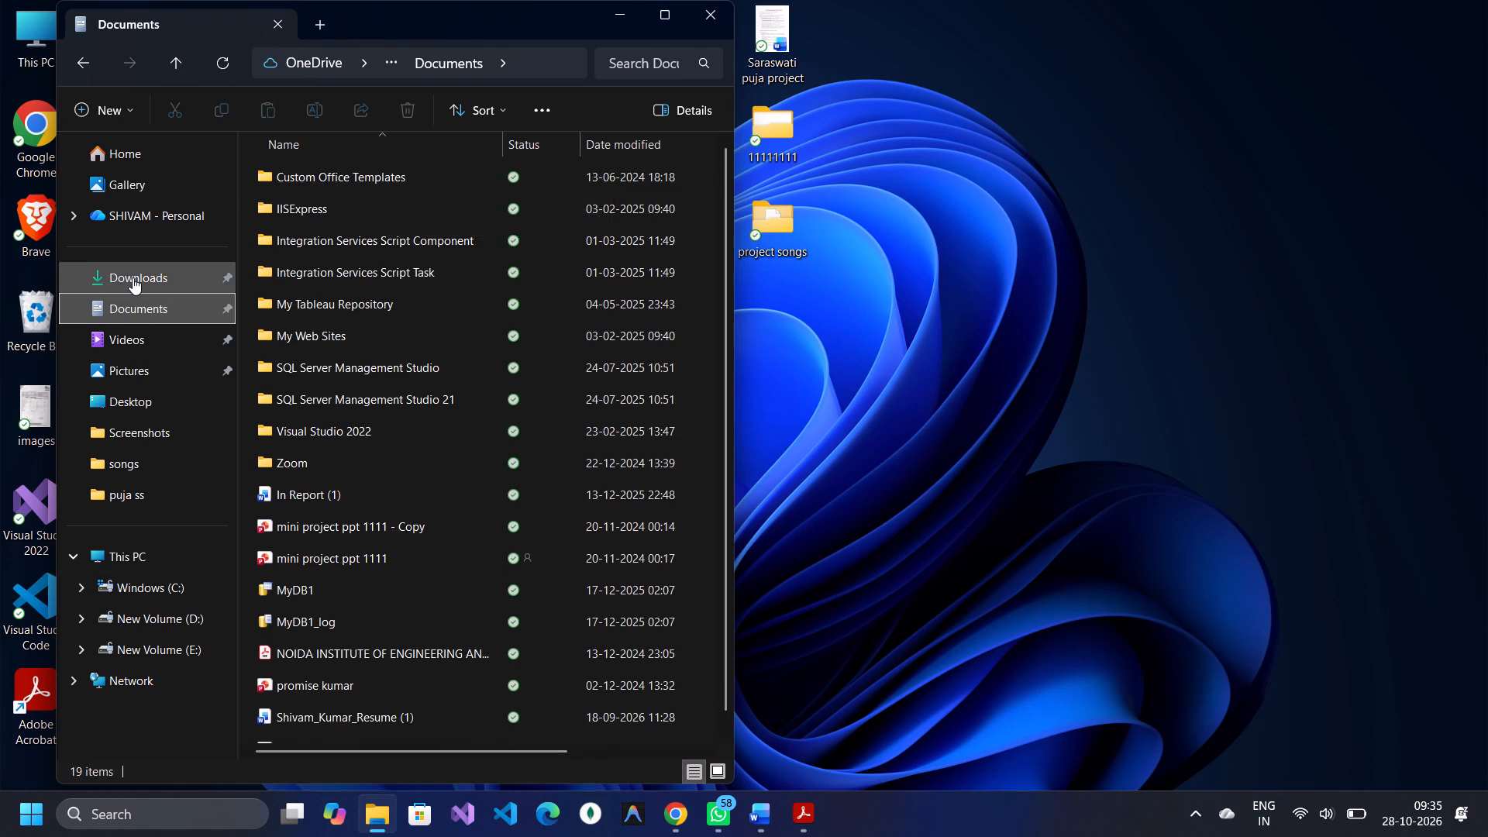
click(133, 277)
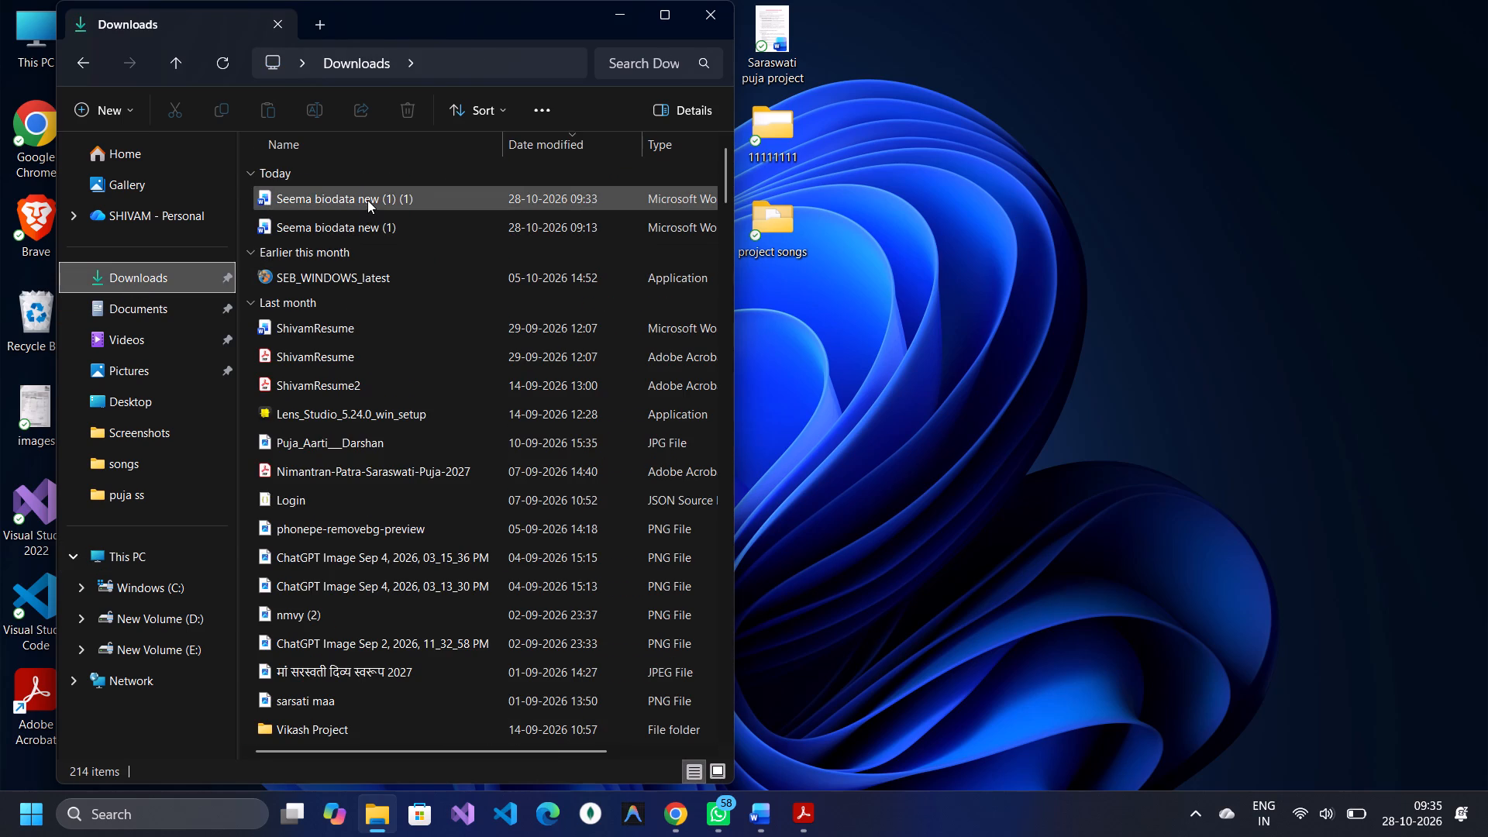
double_click(367, 200)
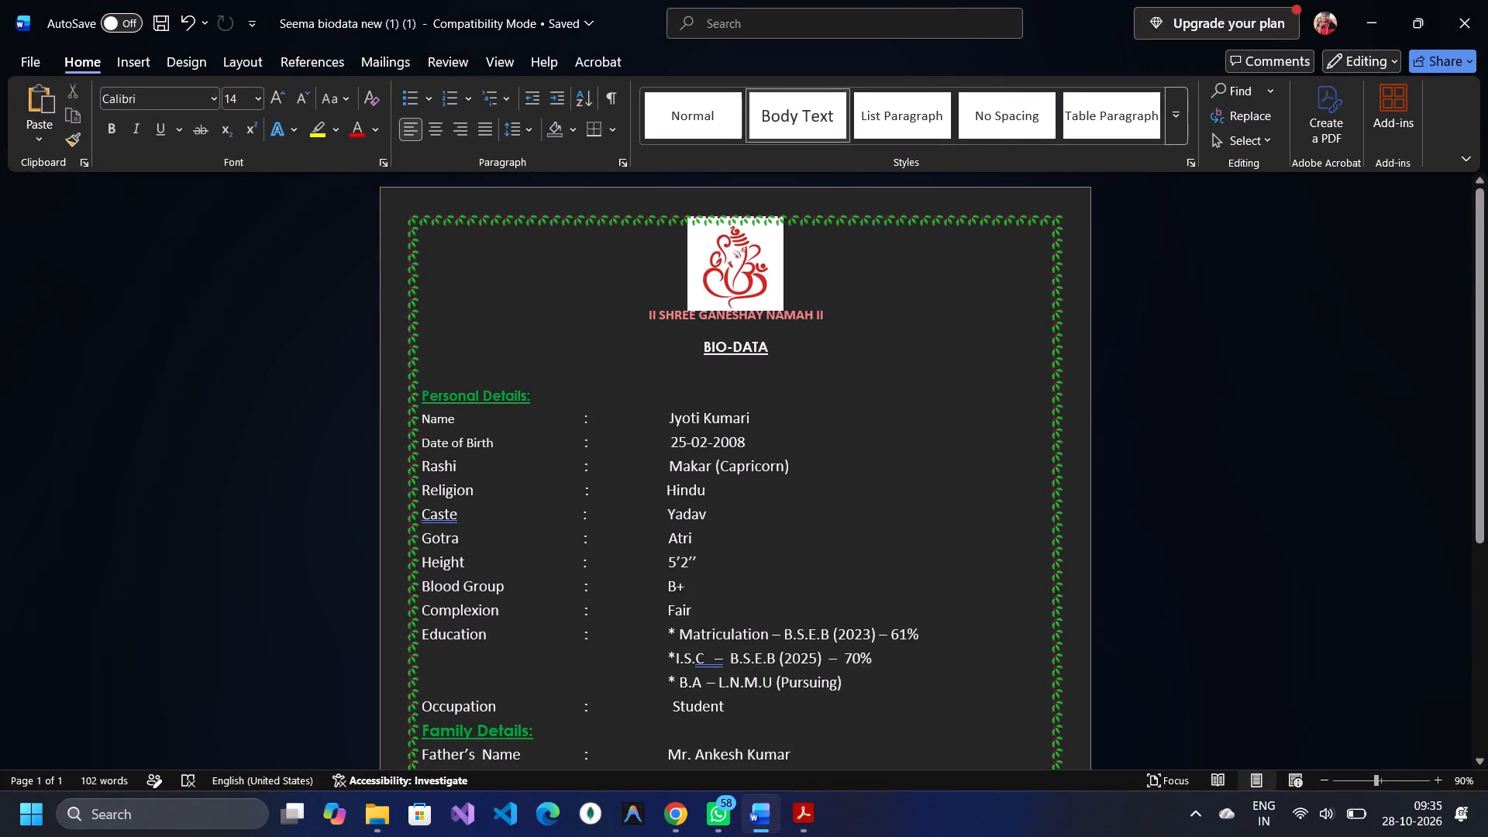
Insert a space before the first comma in the Adress row under Contact Details.
scroll(925, 587, down, 1)
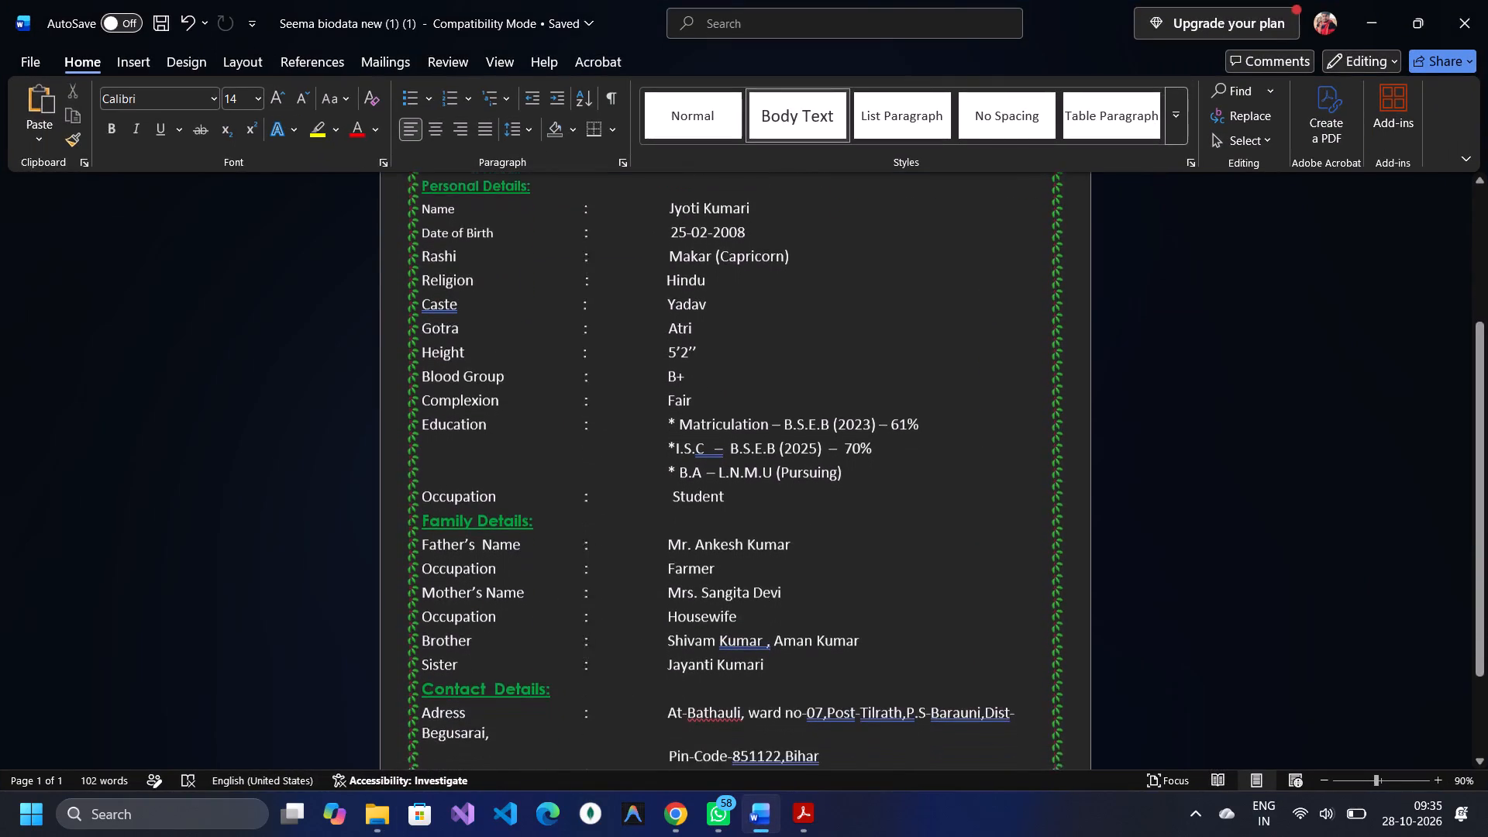
scroll(925, 587, down, 1)
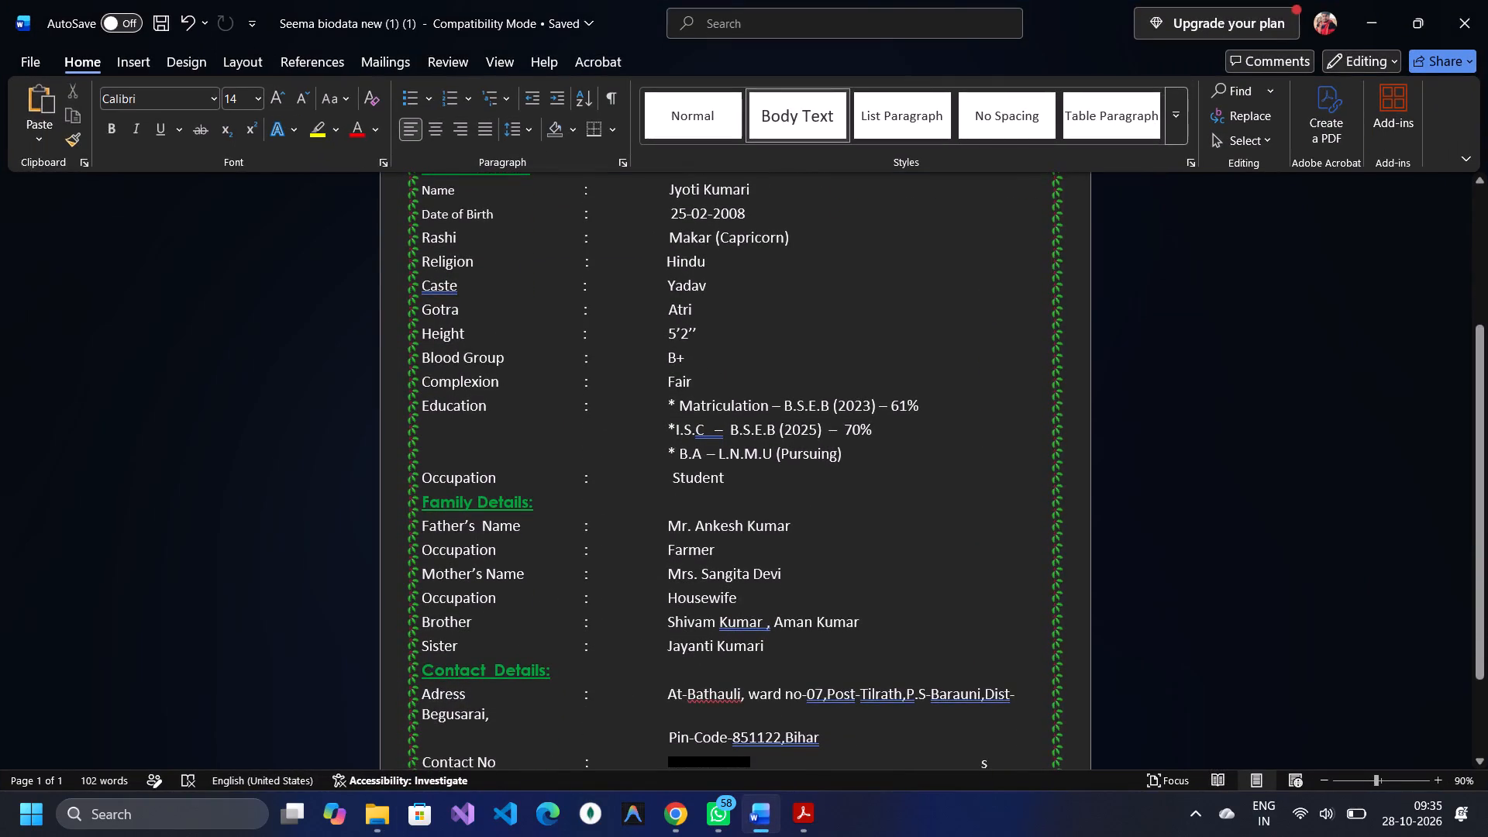
scroll(925, 587, down, 1)
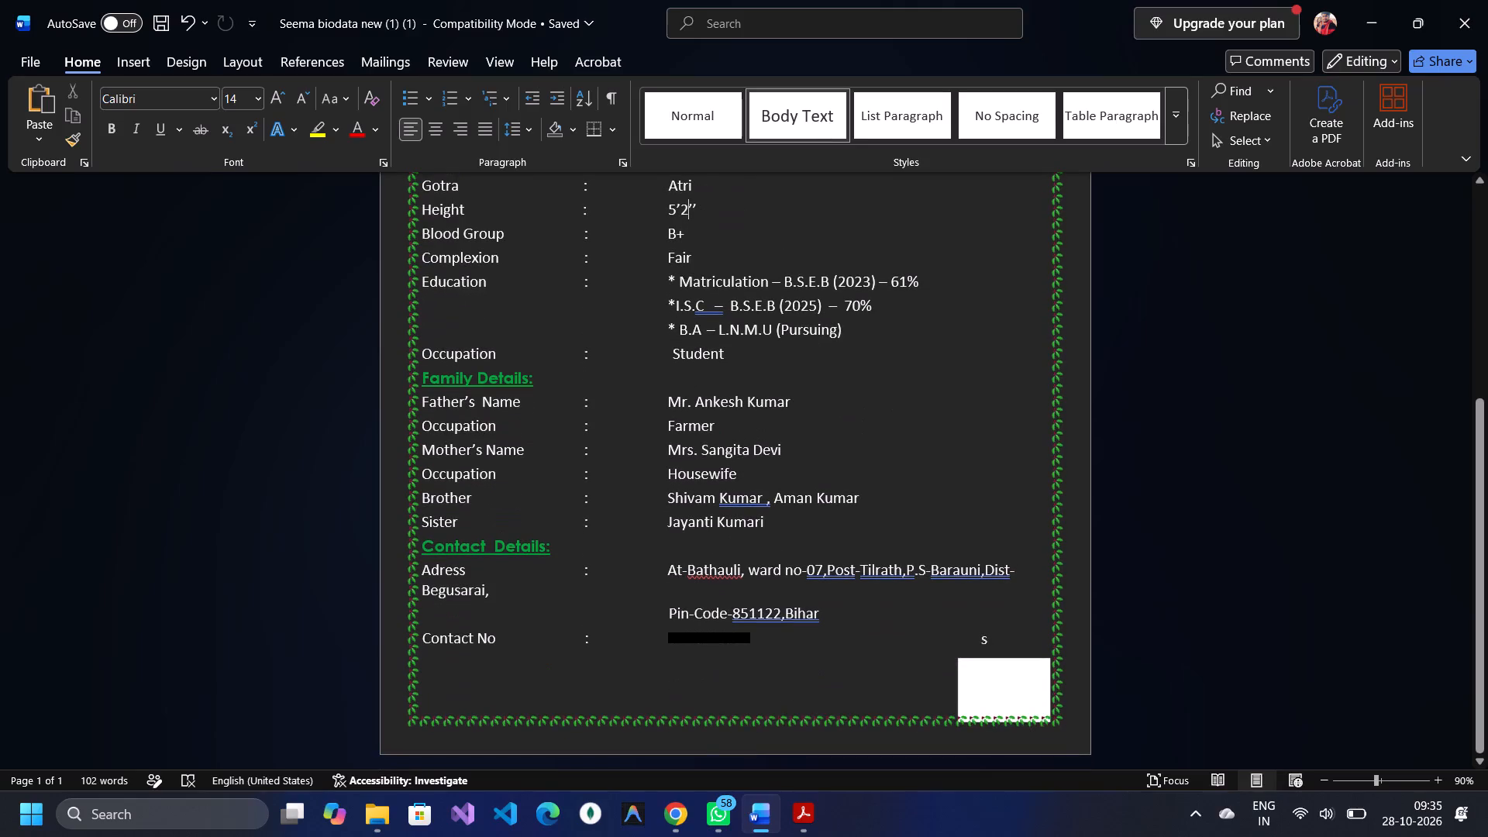
scroll(925, 587, down, 1)
click(739, 579)
key(Right)
key(space)
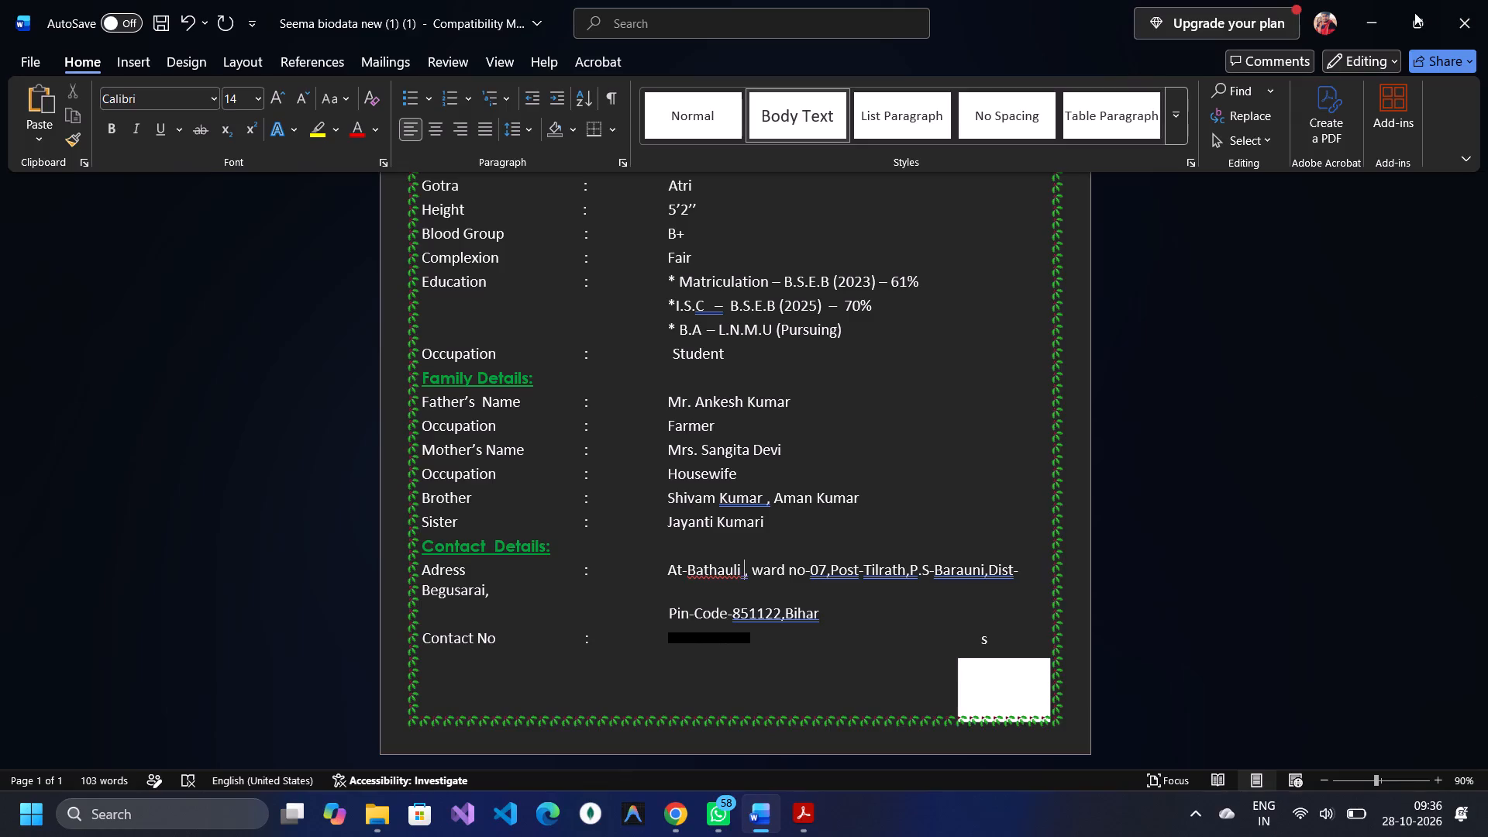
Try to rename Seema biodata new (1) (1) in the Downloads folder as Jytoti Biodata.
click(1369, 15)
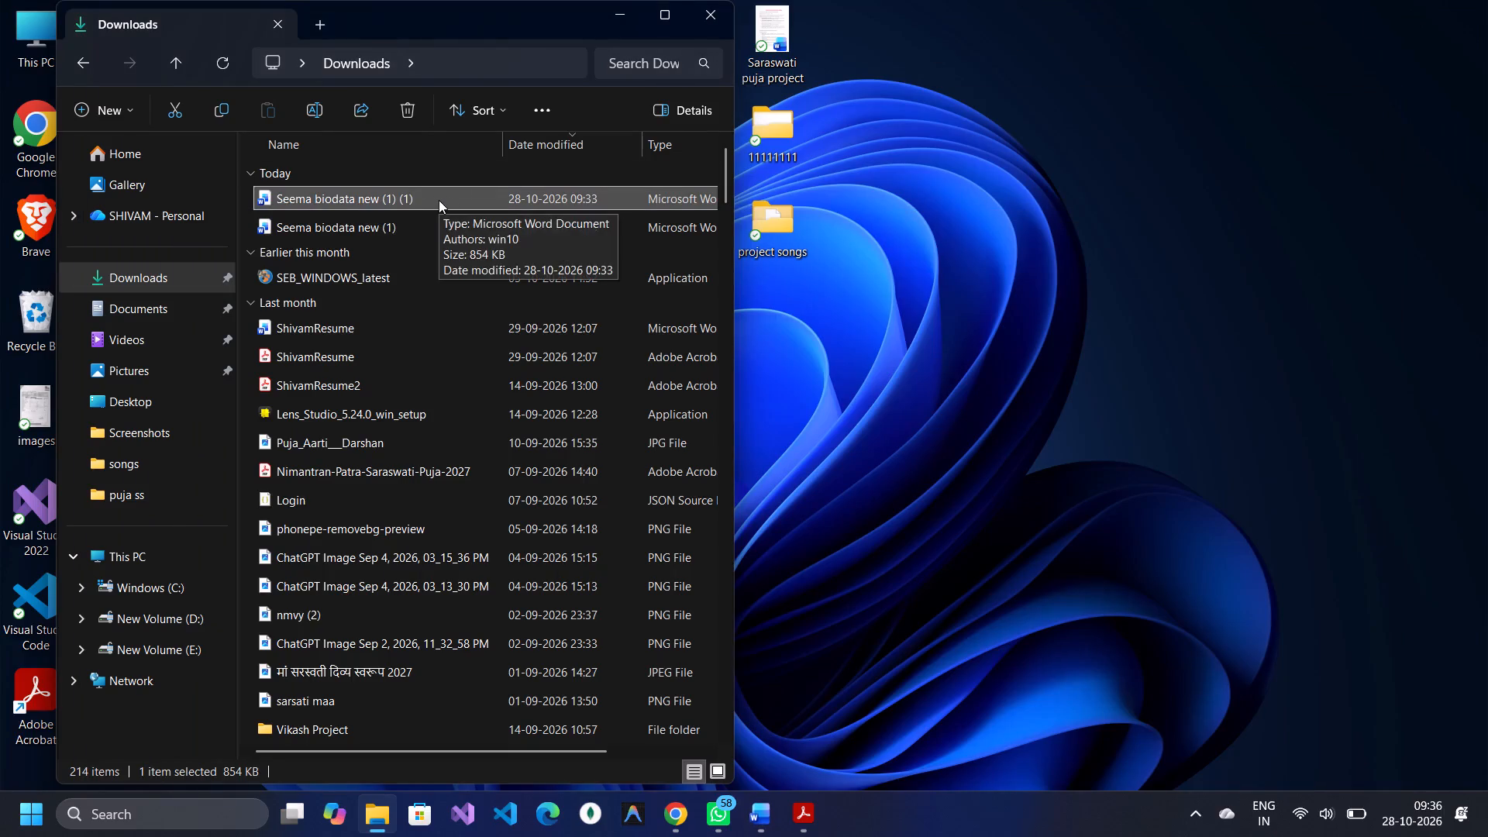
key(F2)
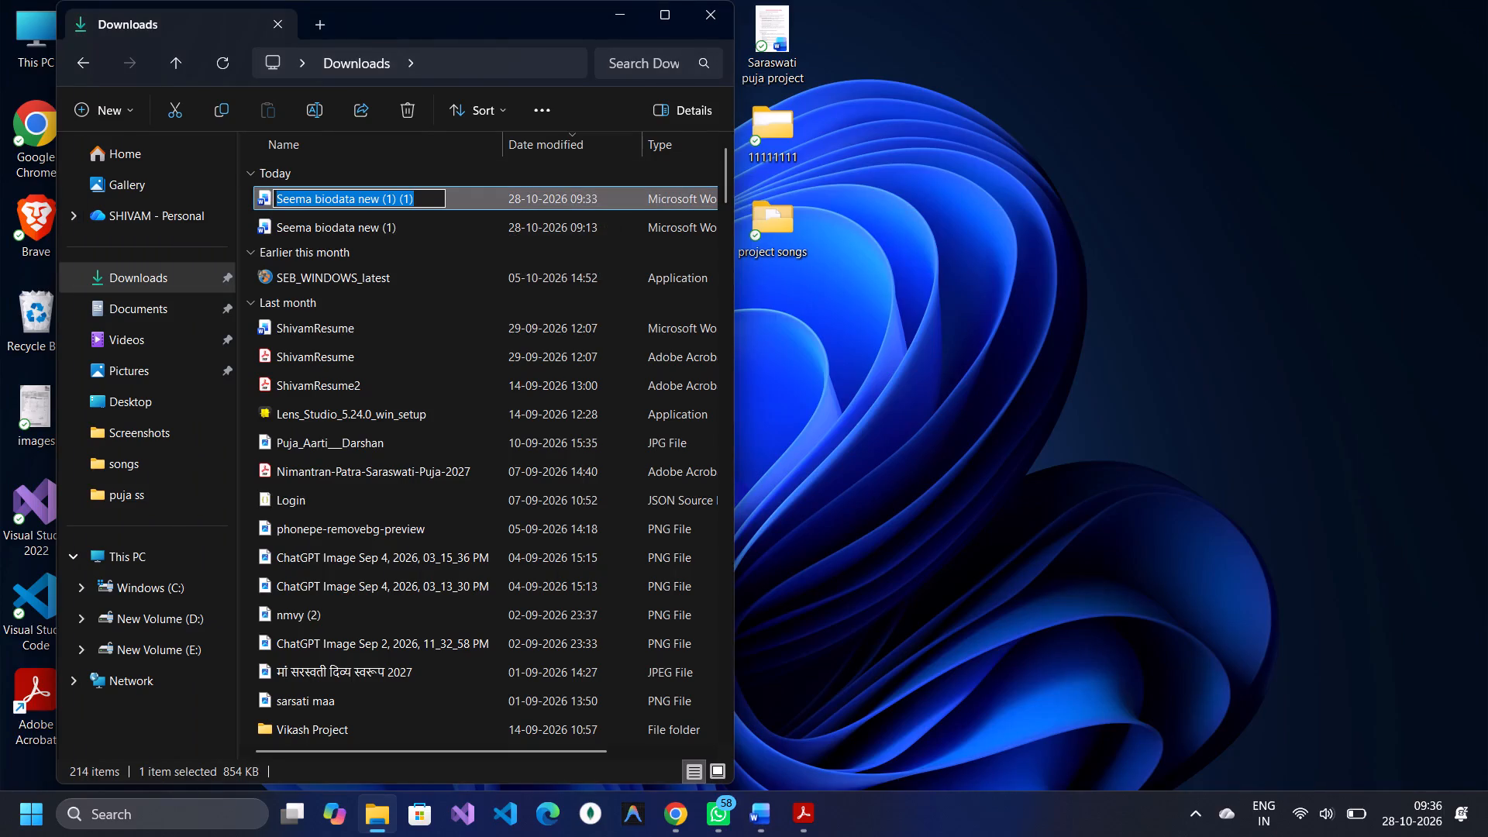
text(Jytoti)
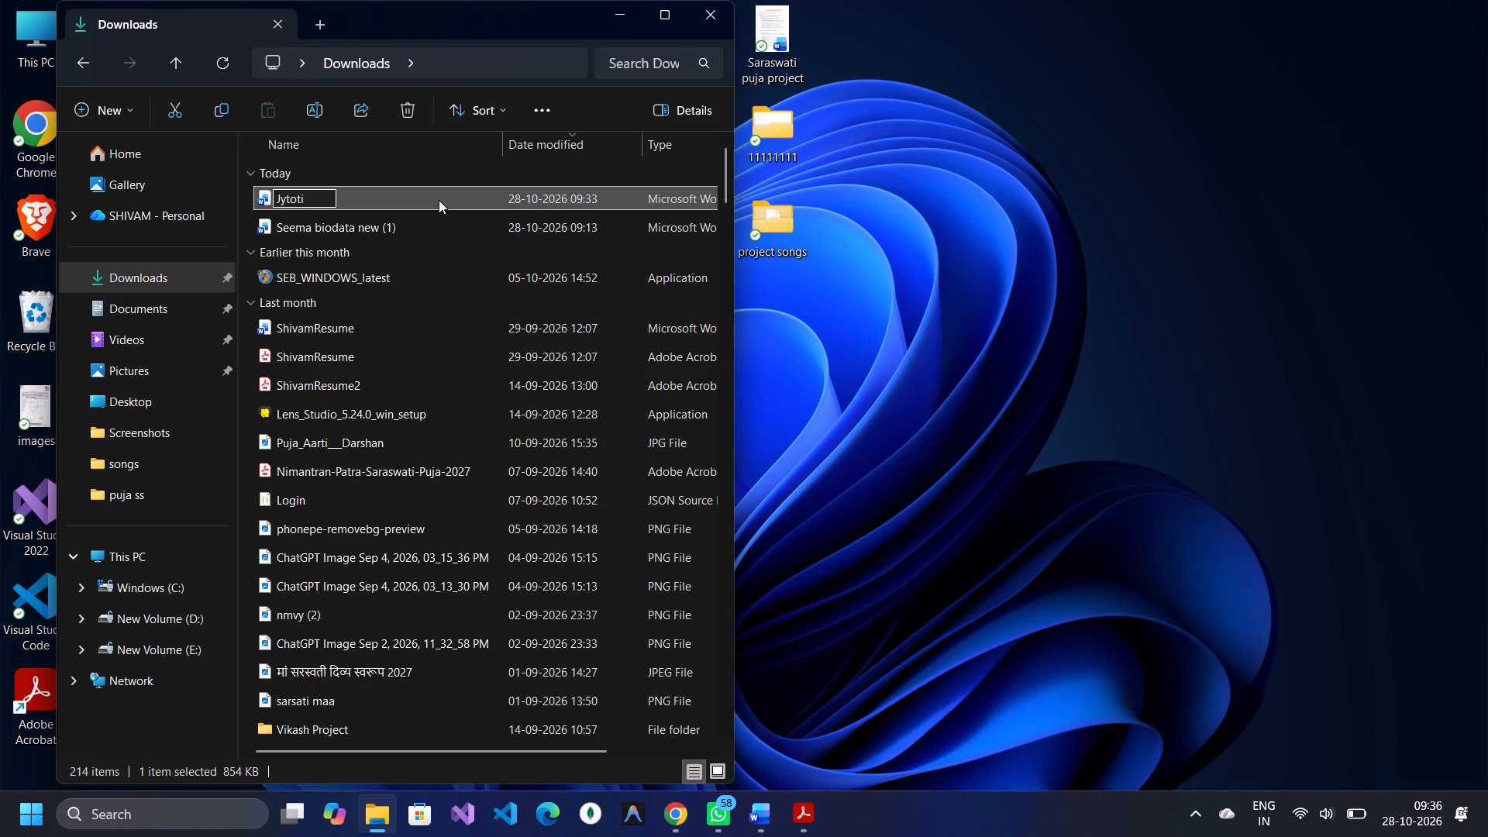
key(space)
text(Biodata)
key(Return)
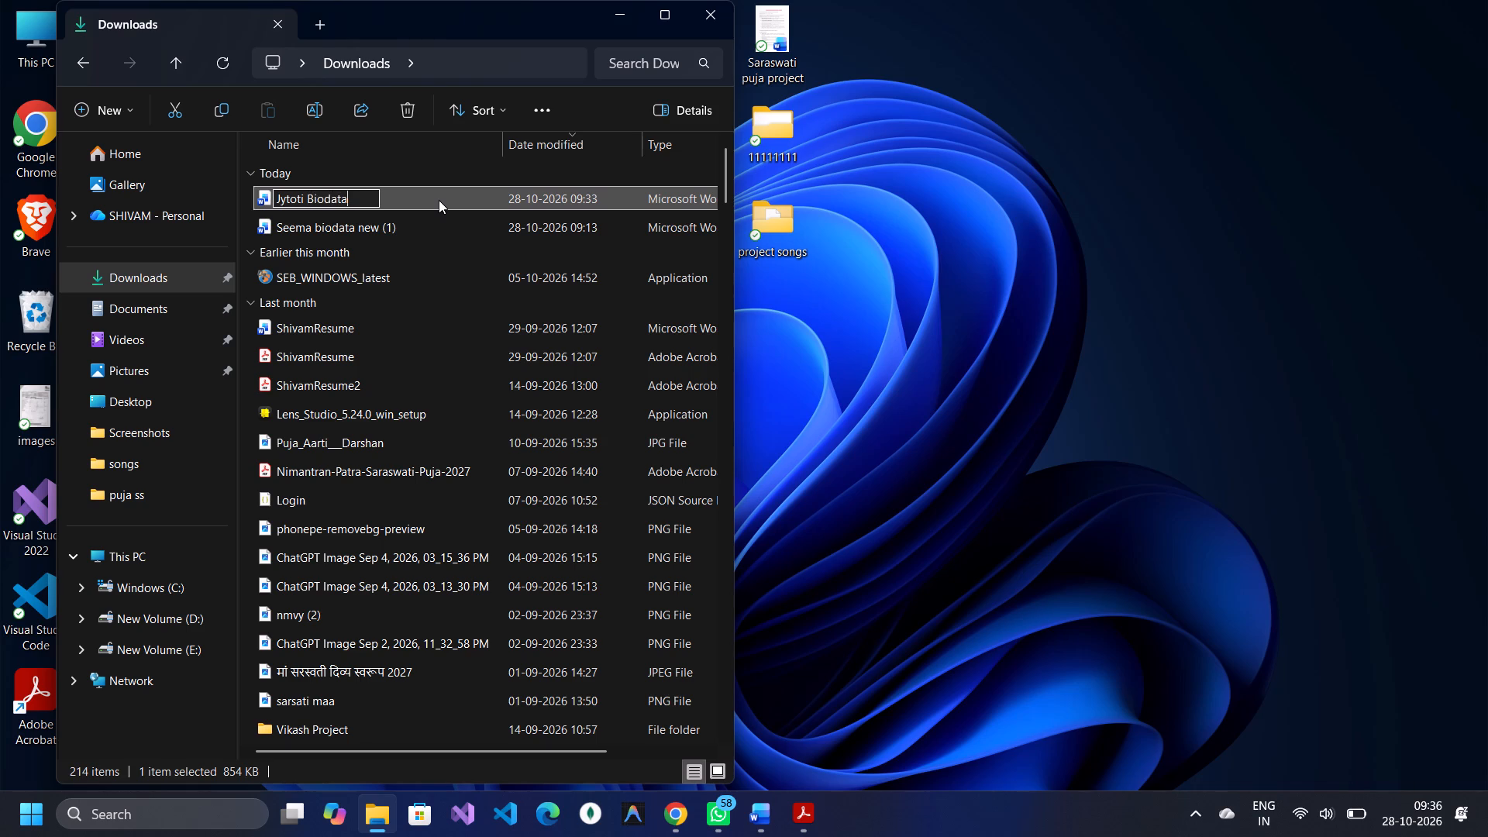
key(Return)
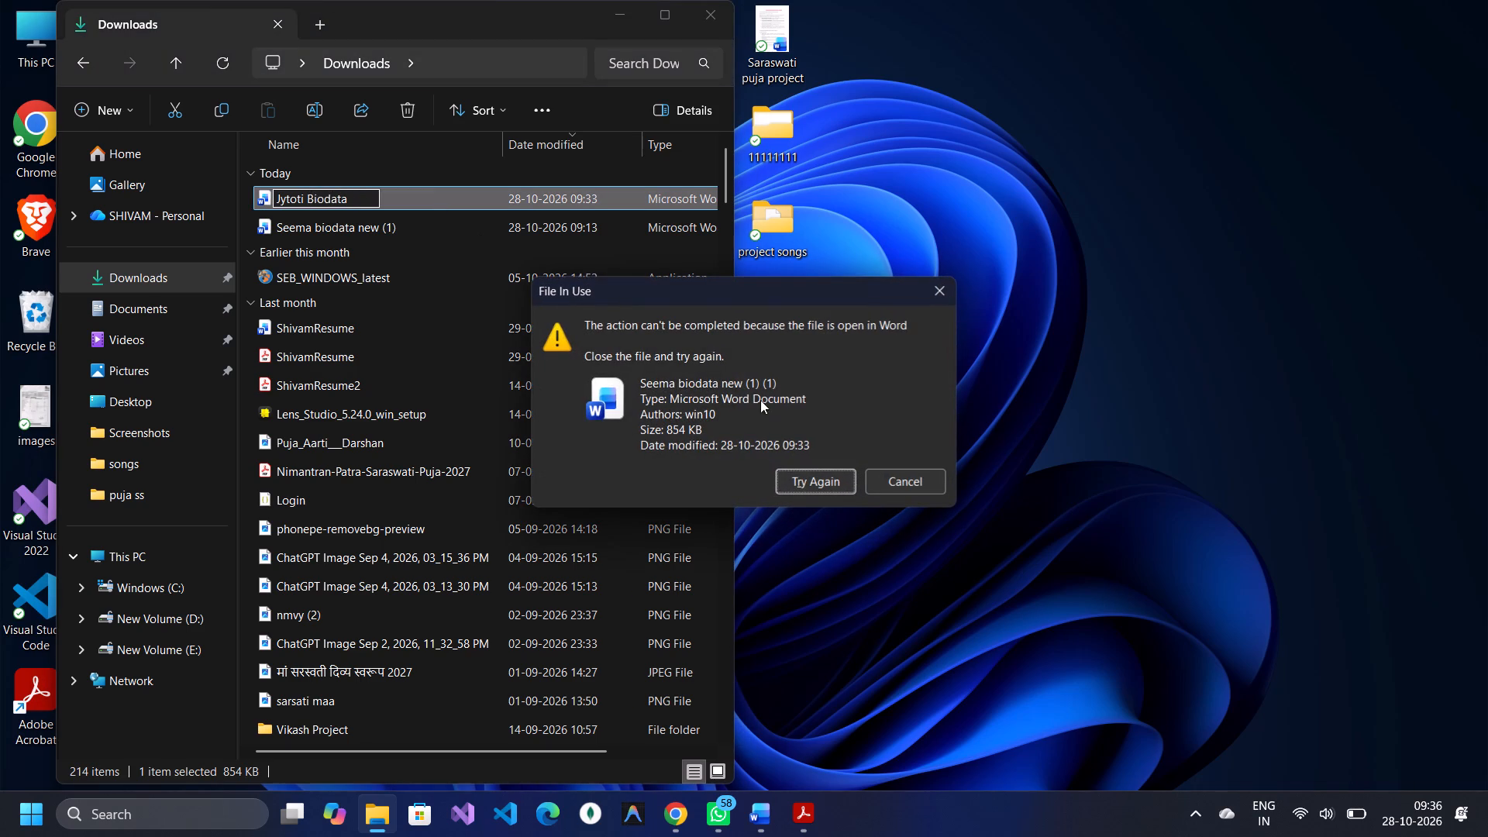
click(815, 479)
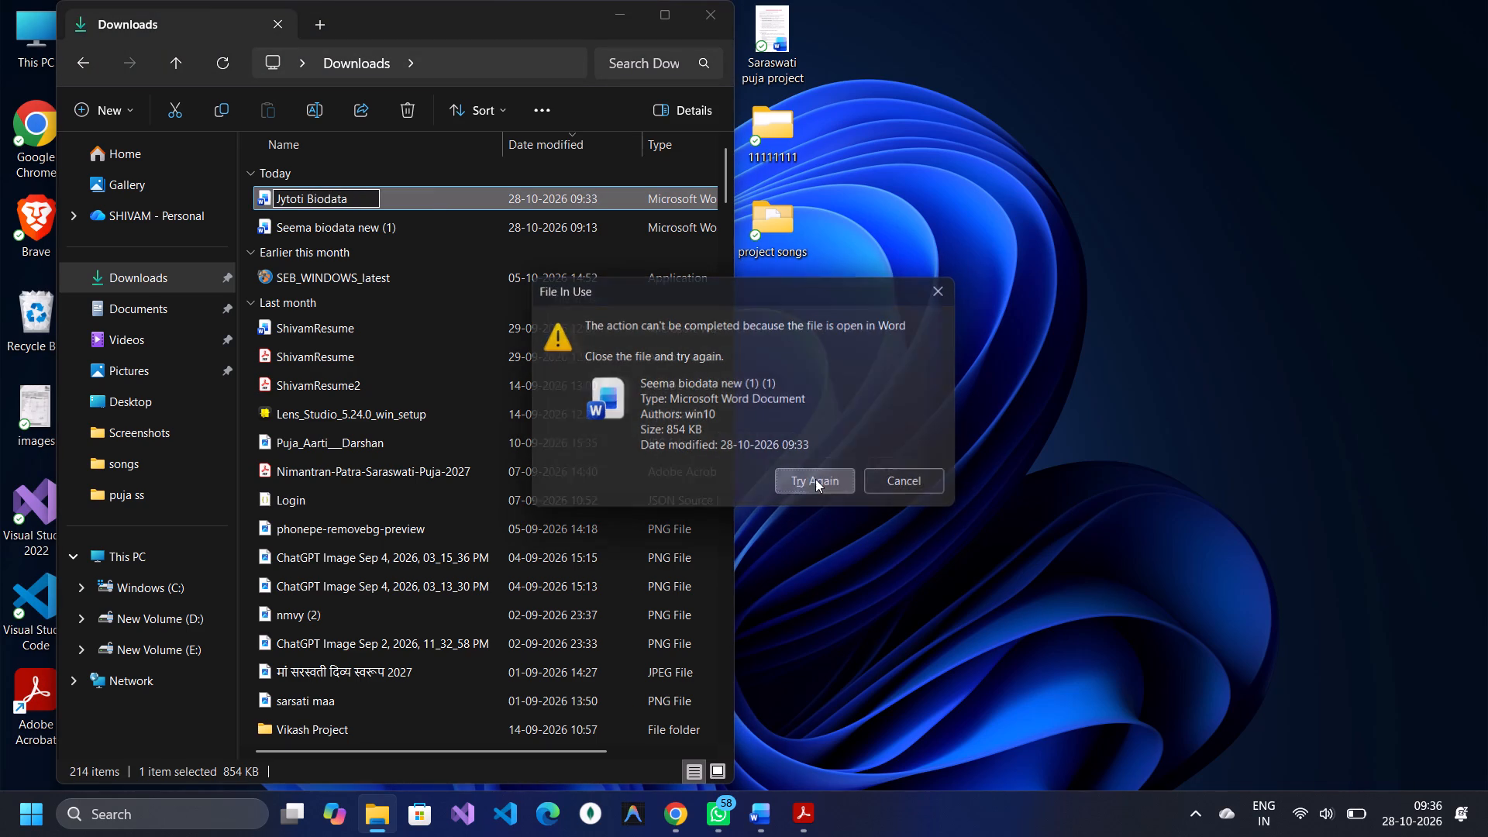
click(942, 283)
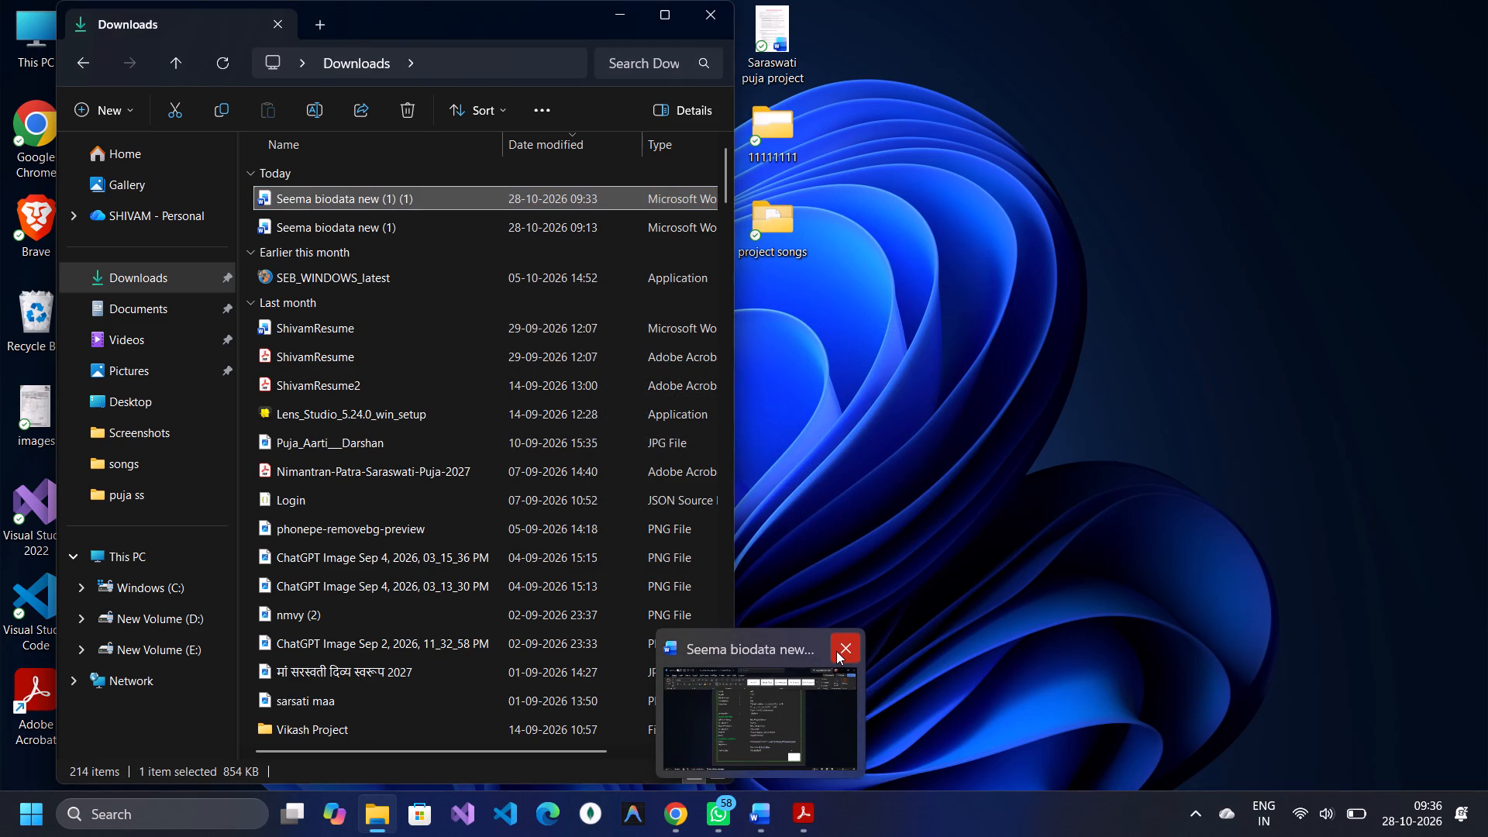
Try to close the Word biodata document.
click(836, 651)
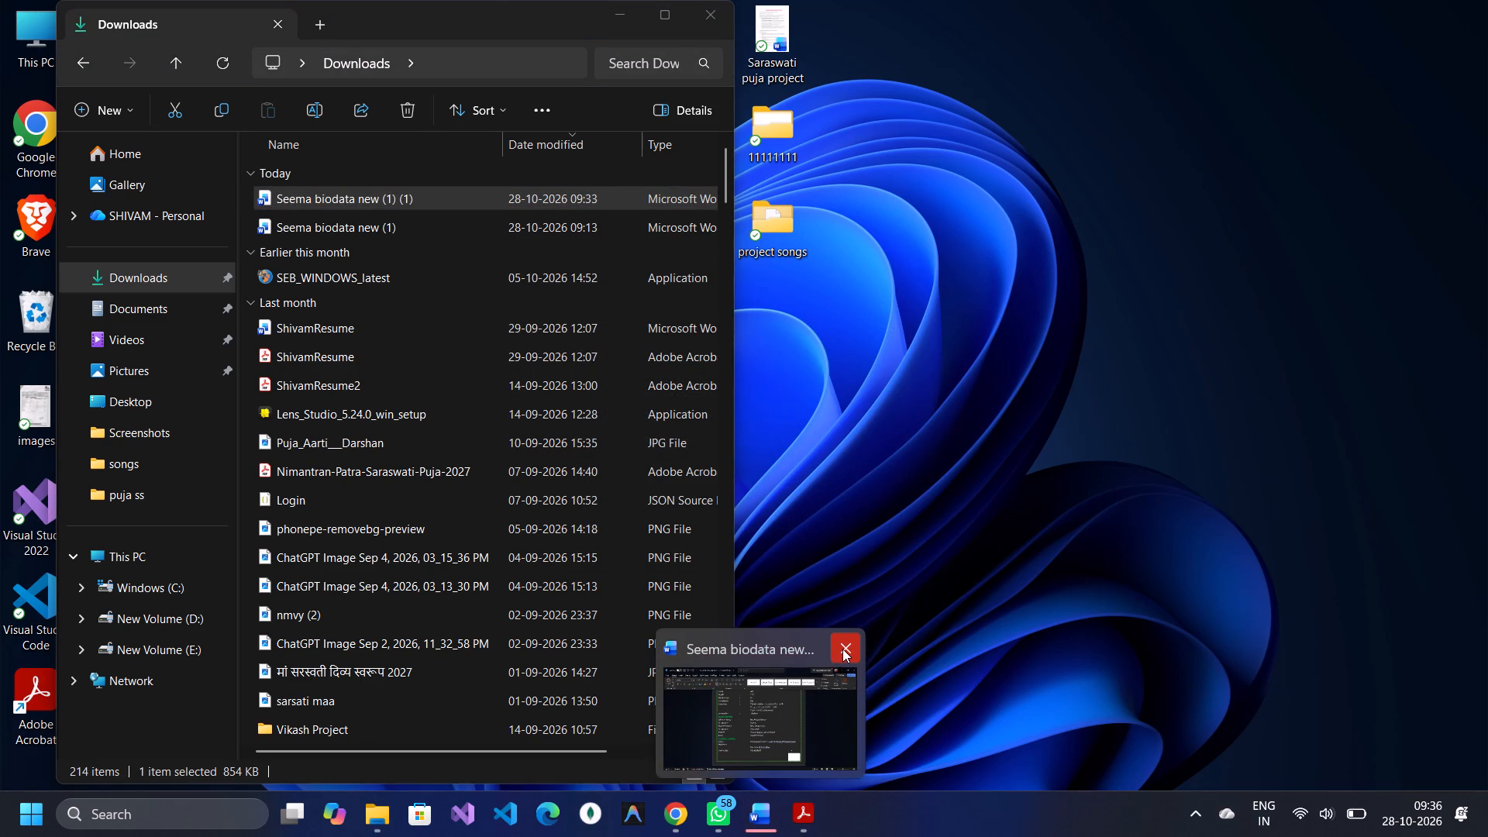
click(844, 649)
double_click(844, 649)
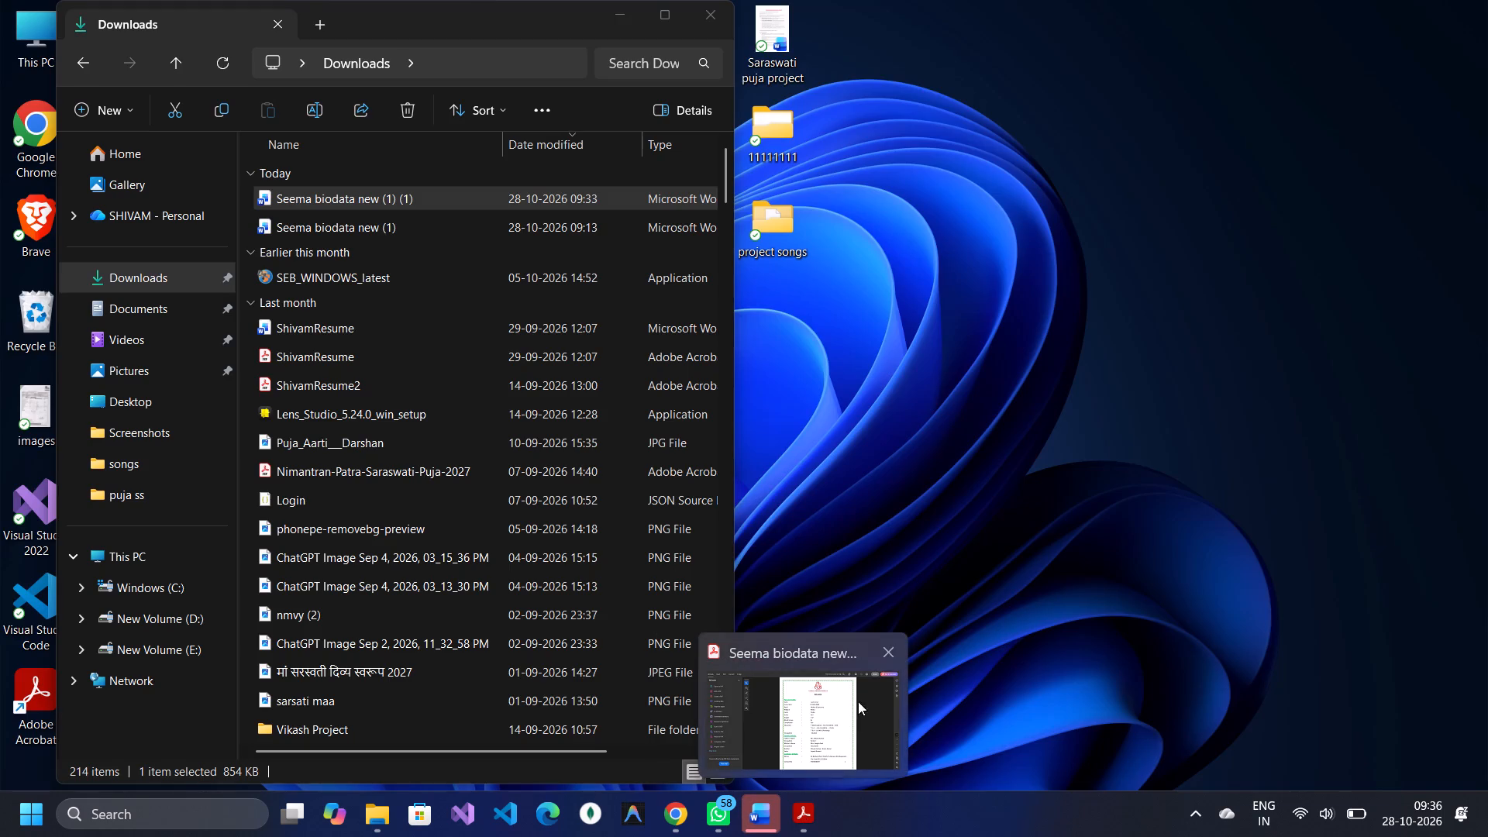
Close the existing biodata PDF without saving its changes.
click(888, 651)
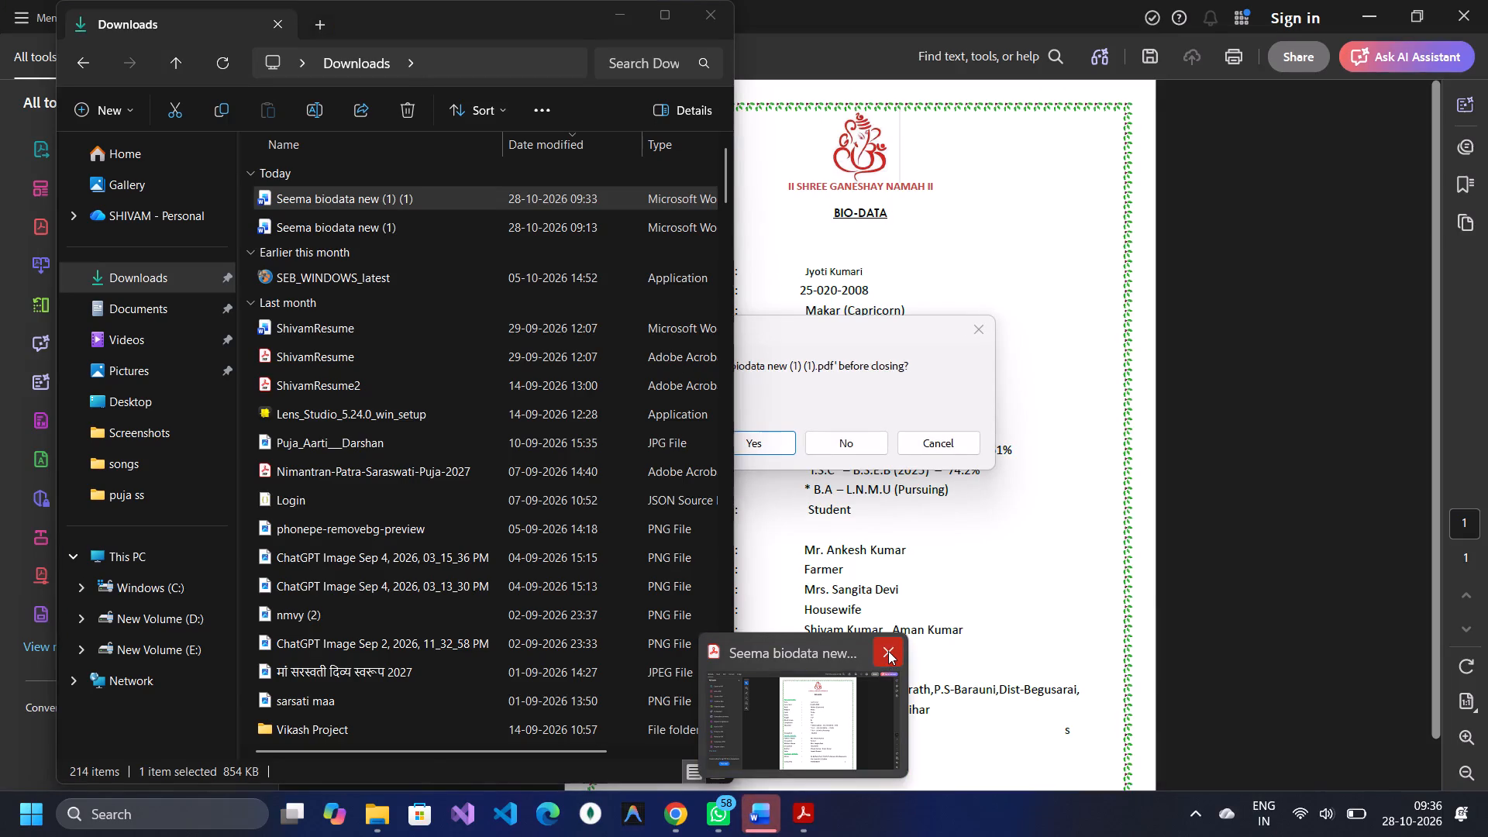
click(888, 651)
click(844, 453)
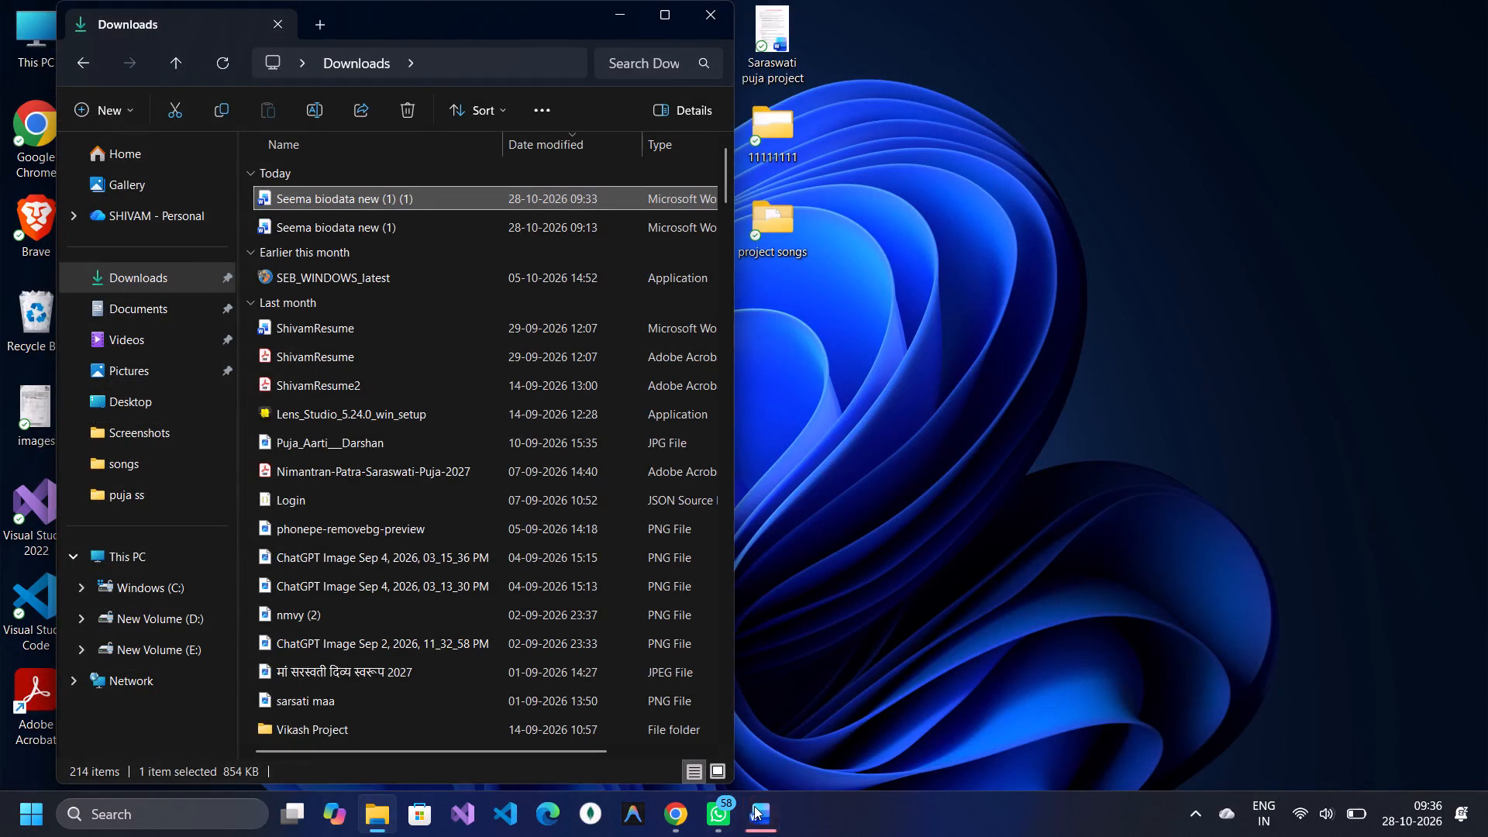
Close the Word biodata document, saving its changes to the Desktop folder in OneDrive - Personal instead of Downloads.
click(844, 665)
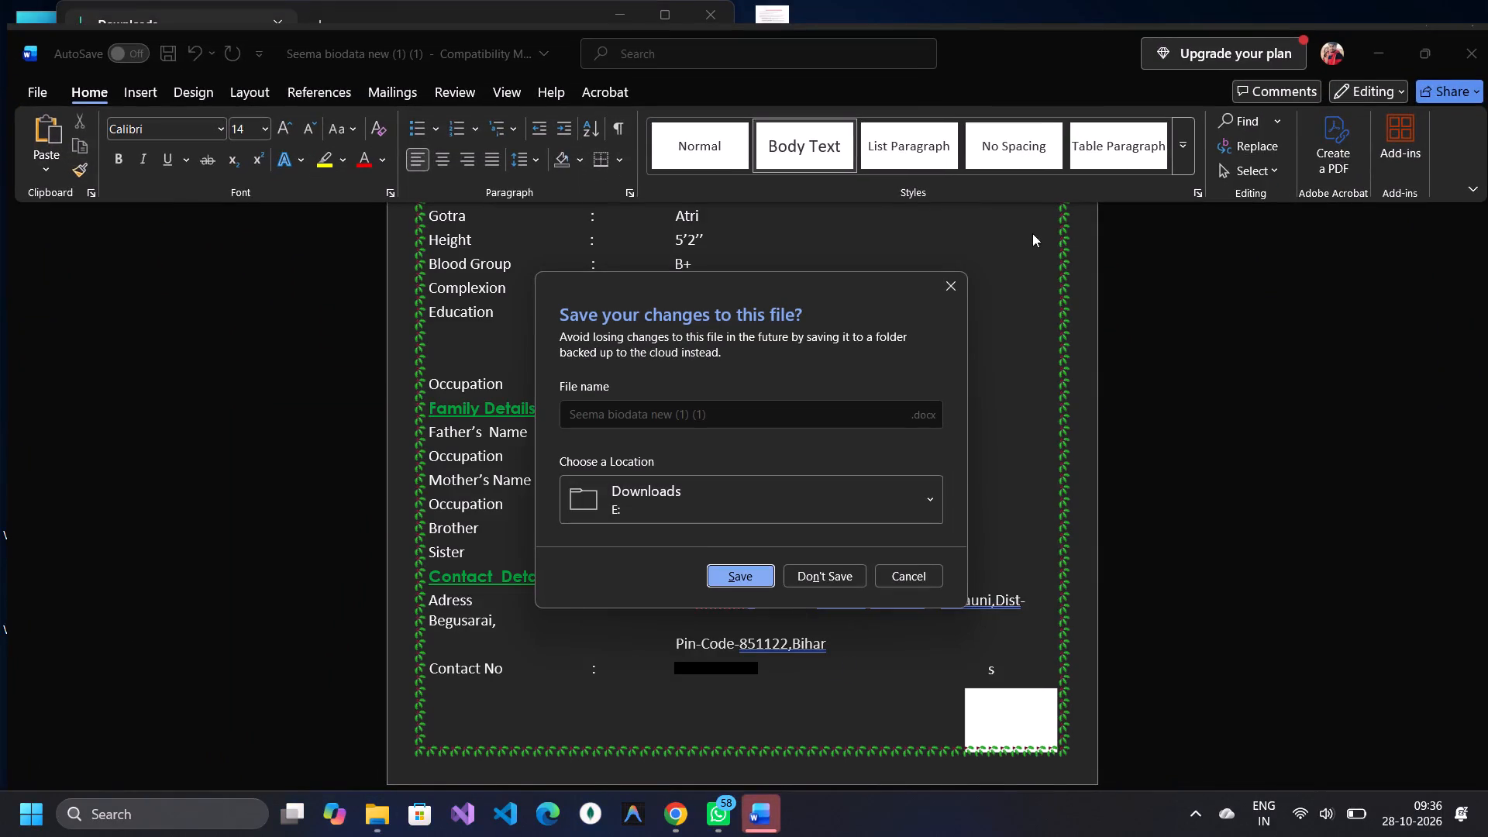
click(949, 290)
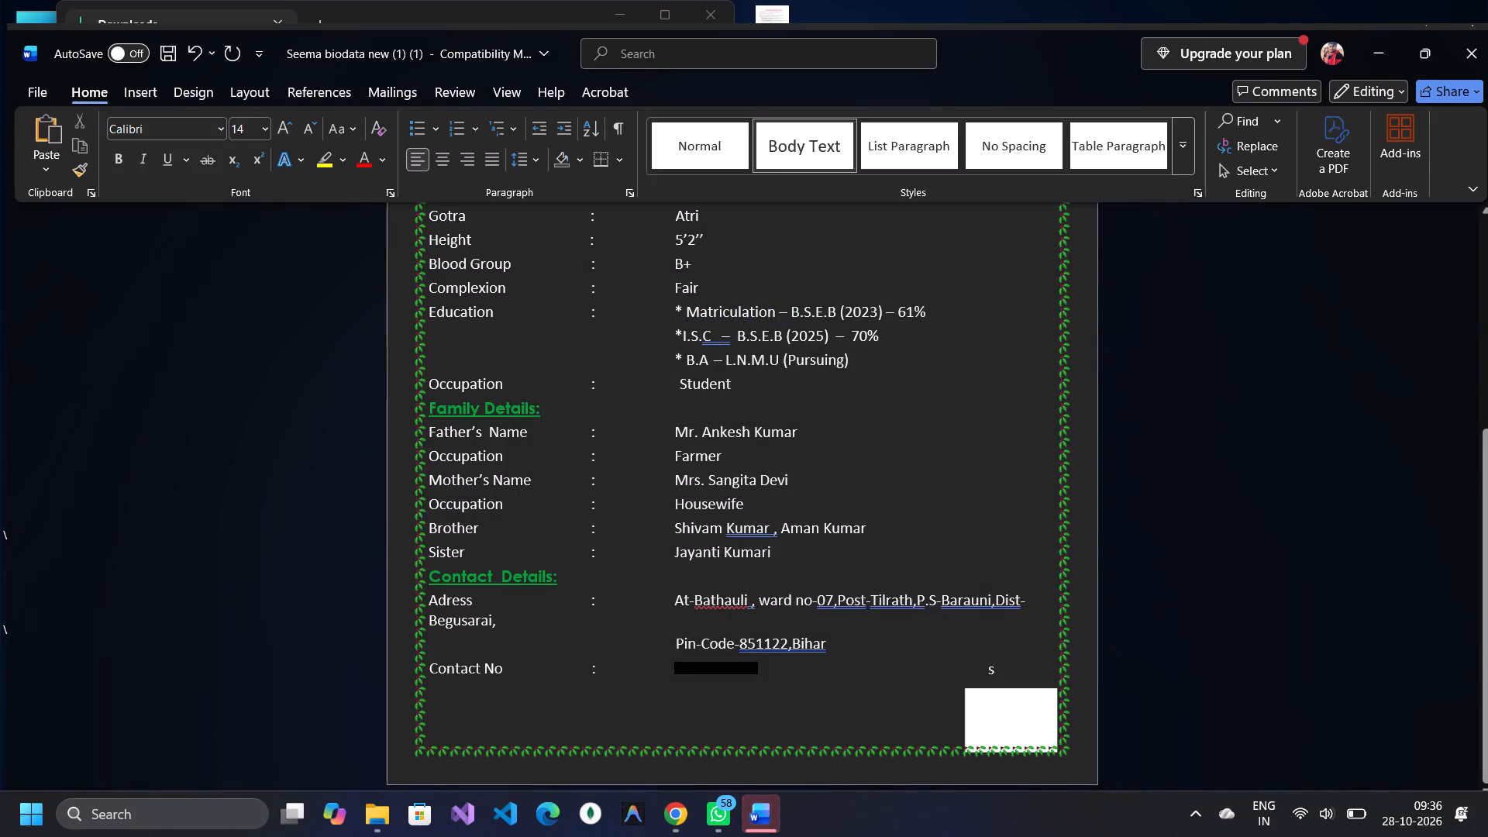
click(1466, 54)
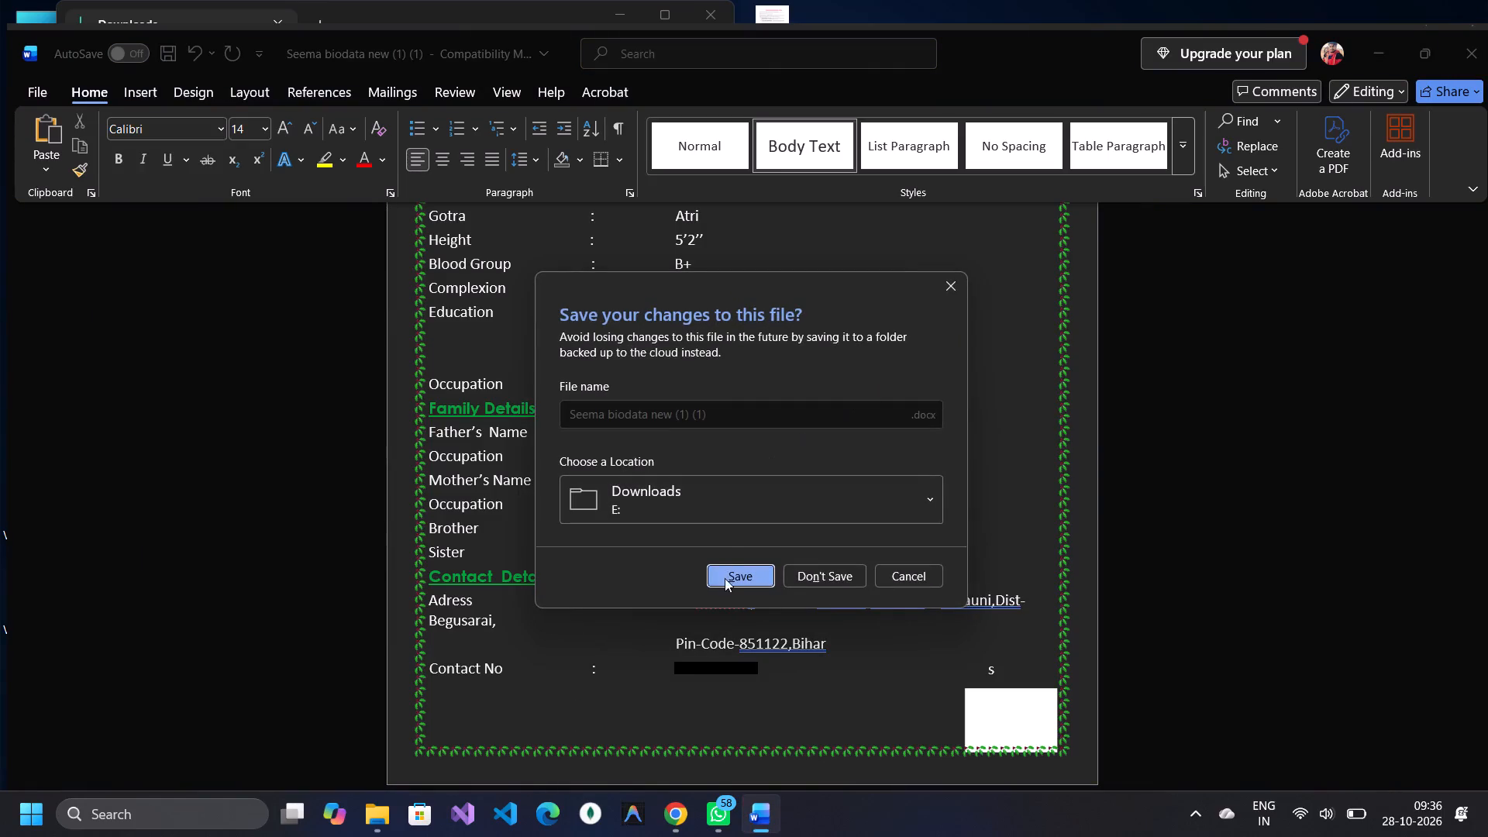
click(762, 516)
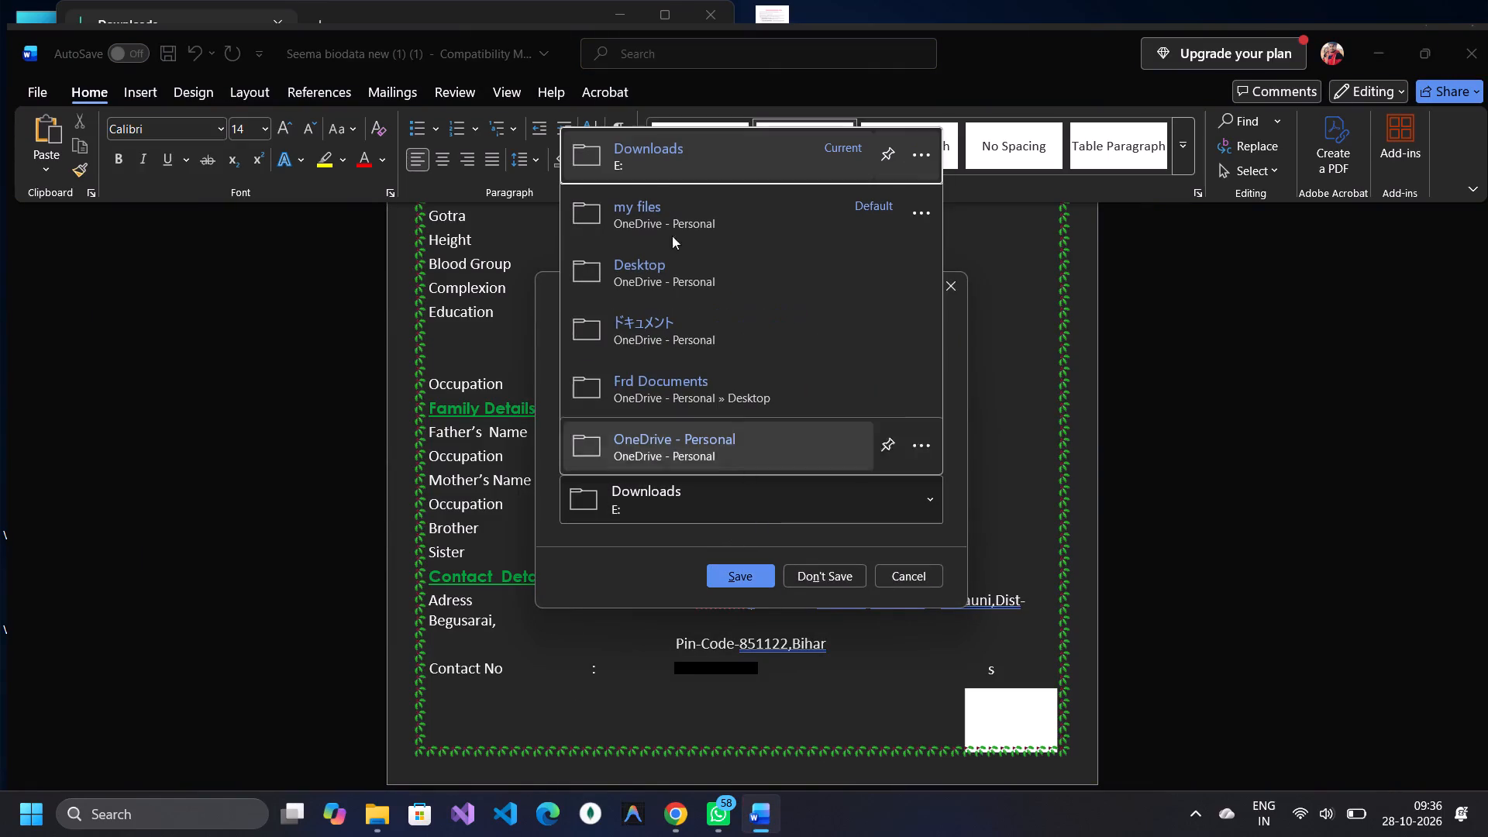
click(641, 270)
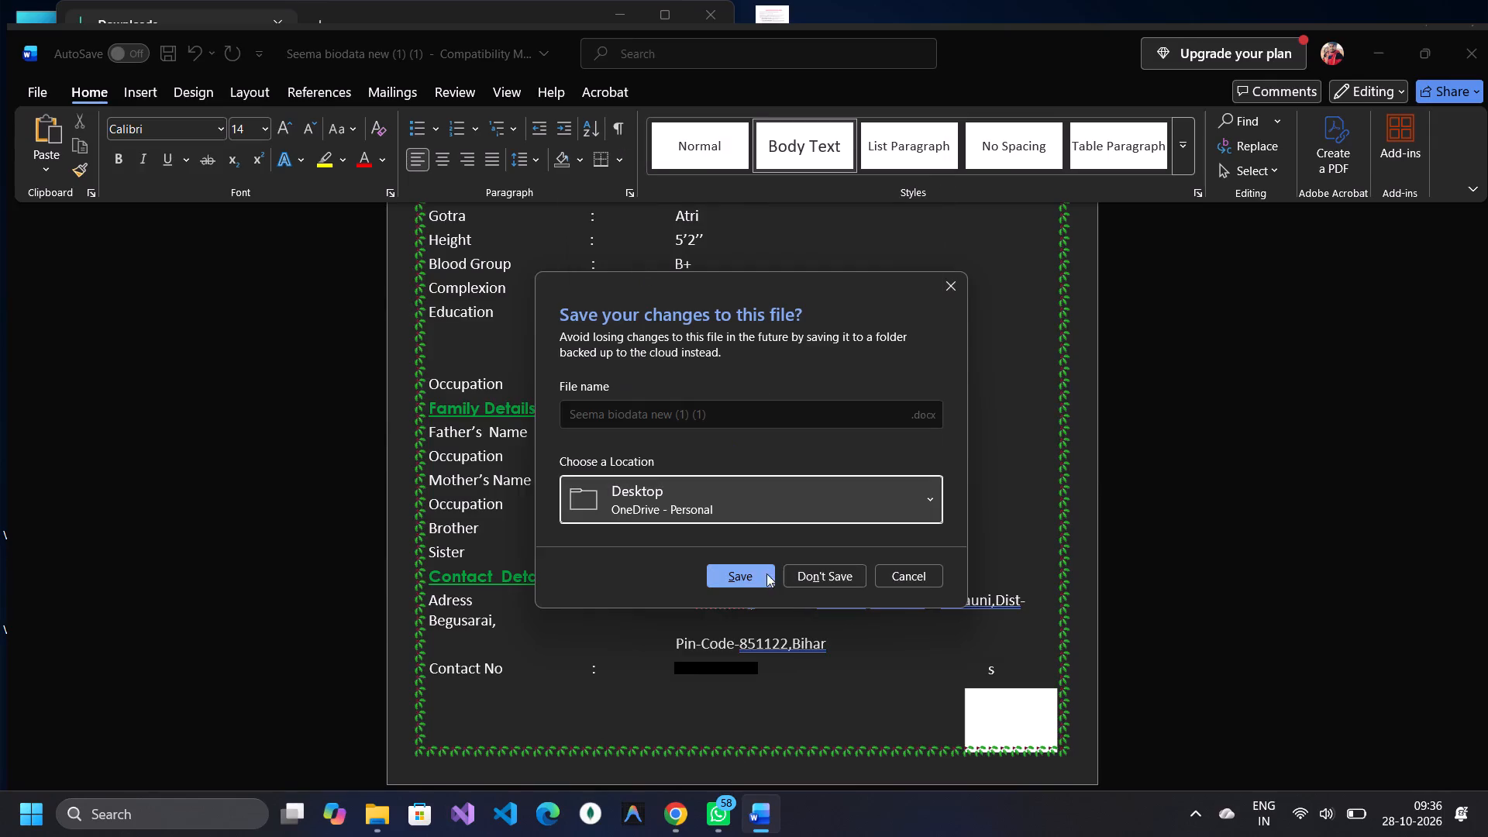
click(755, 571)
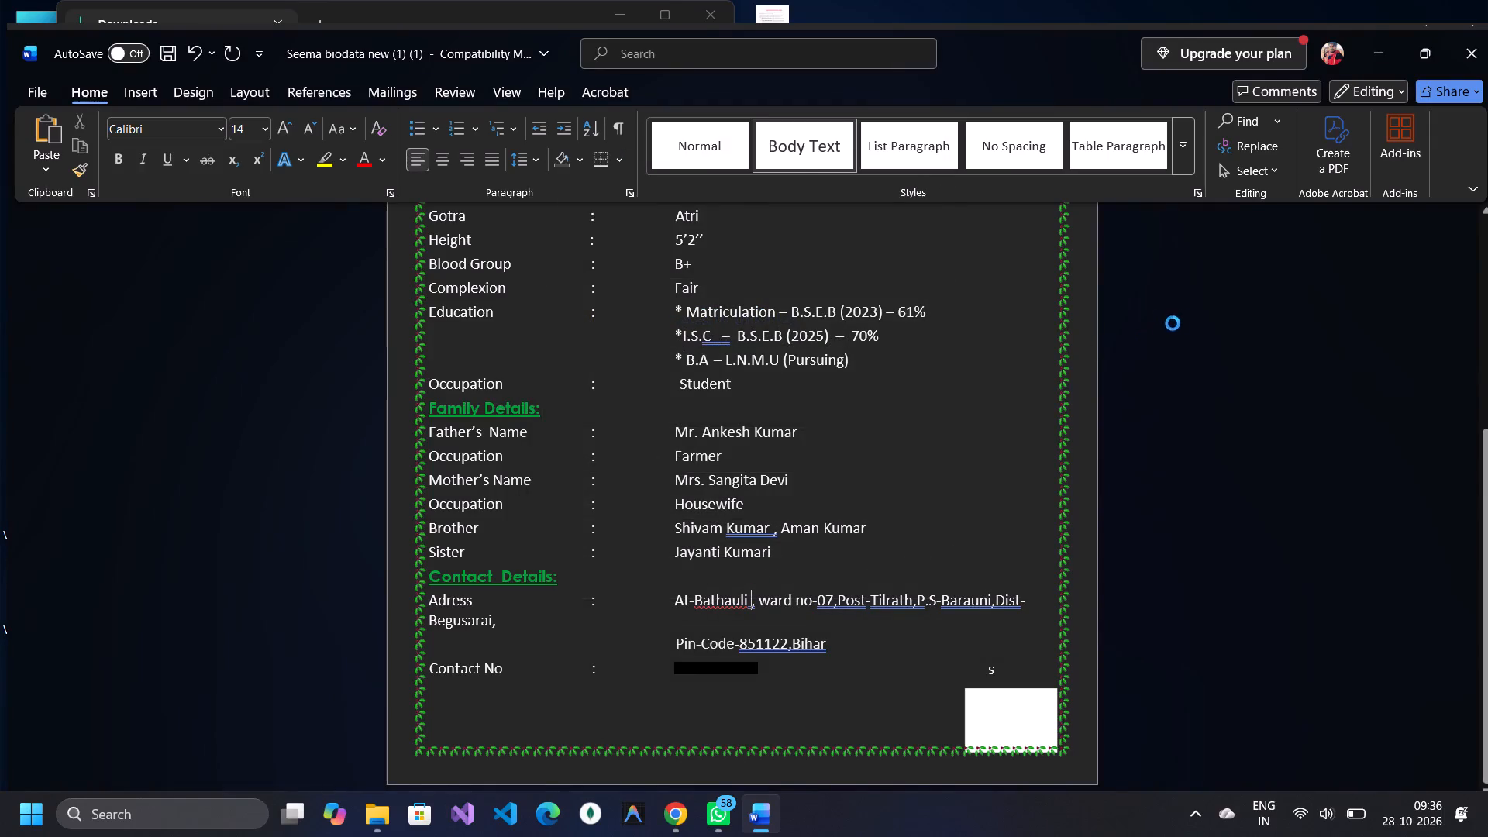
scroll(766, 401, up, 5)
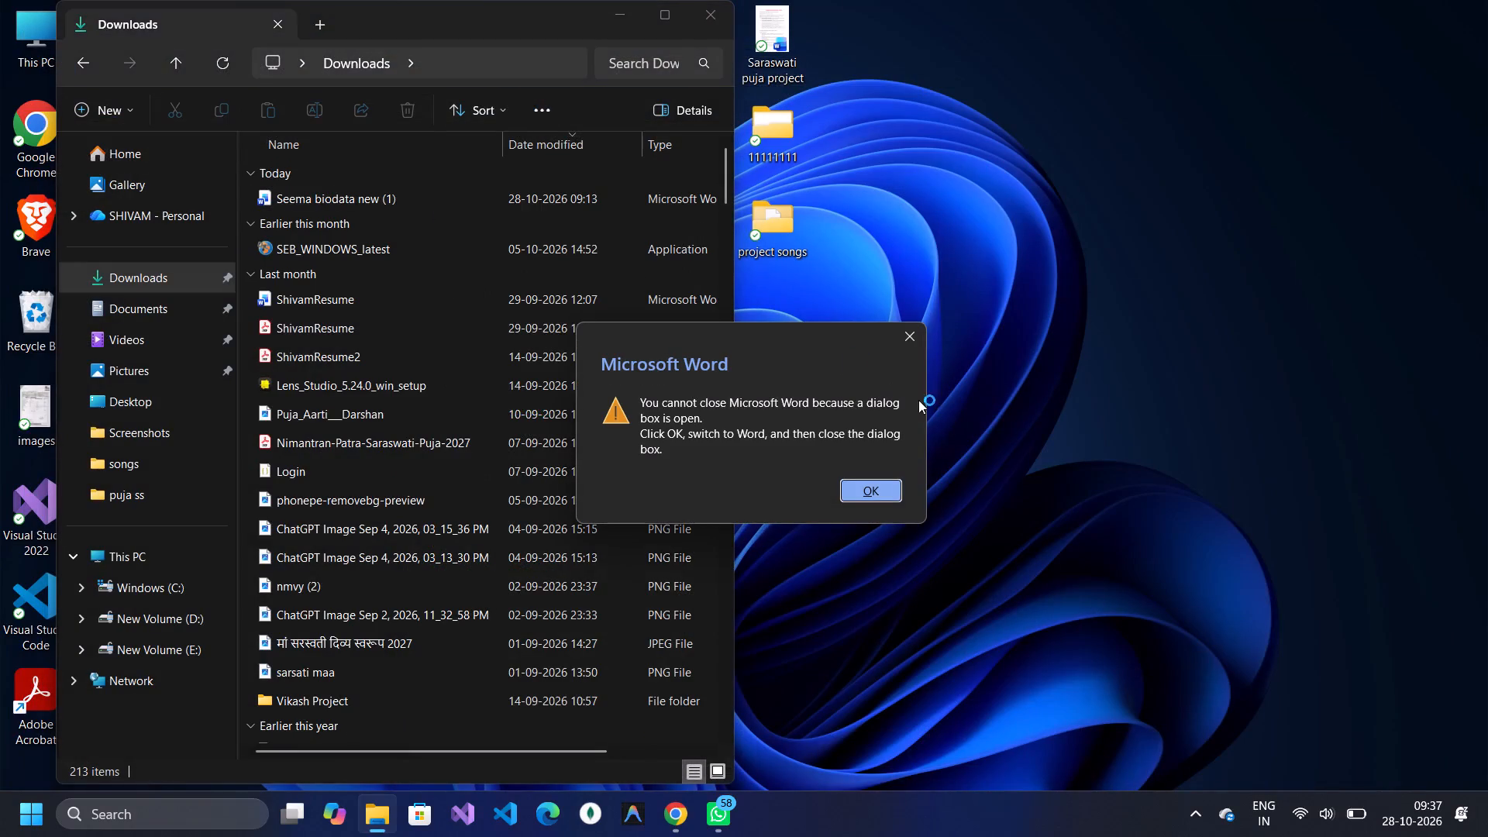
click(876, 484)
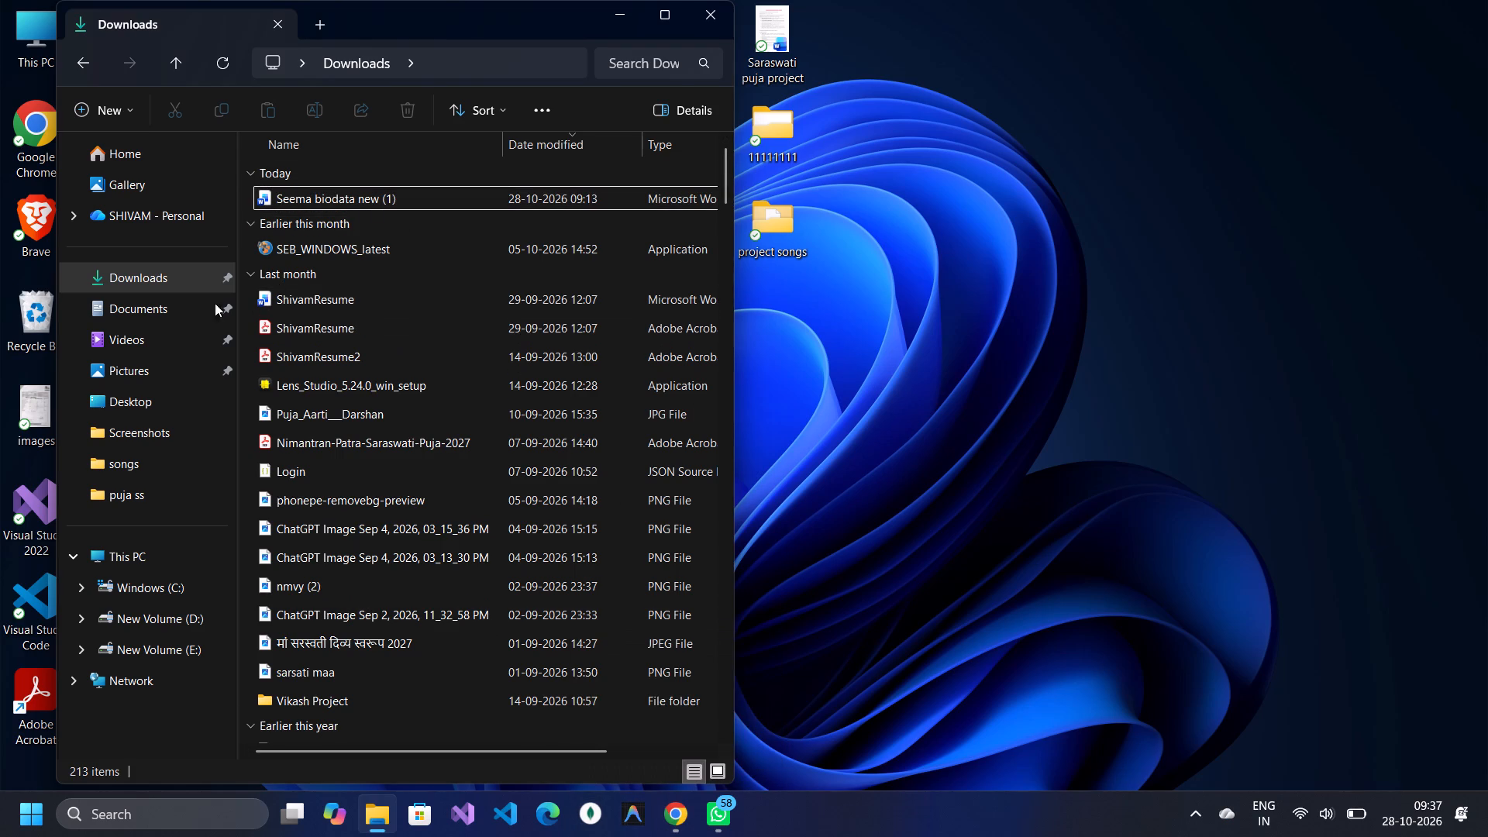
Open the Desktop folder in a maximised File Explorer window to locate the saved biodata document.
click(116, 389)
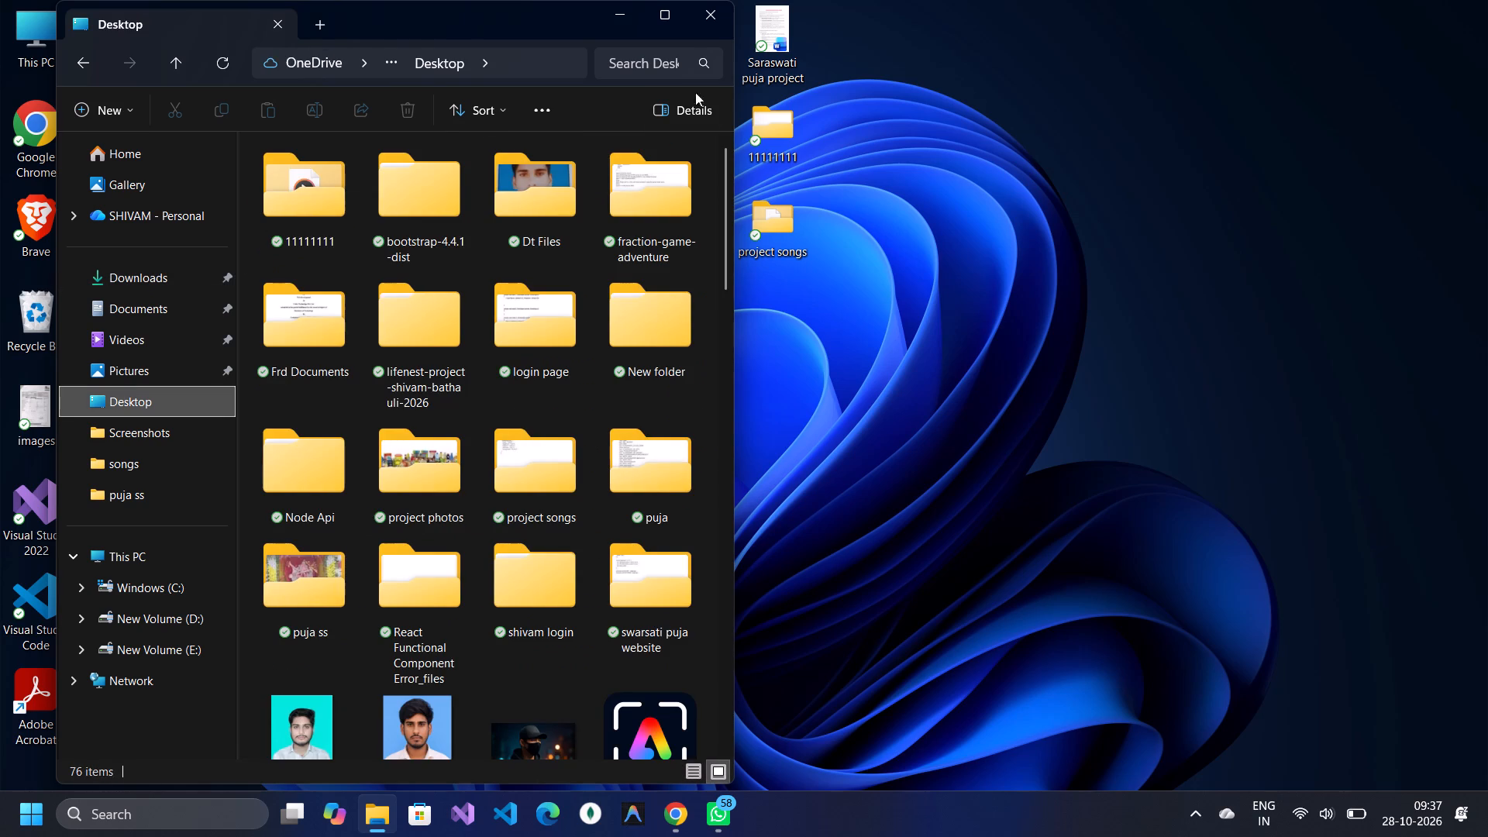
click(659, 10)
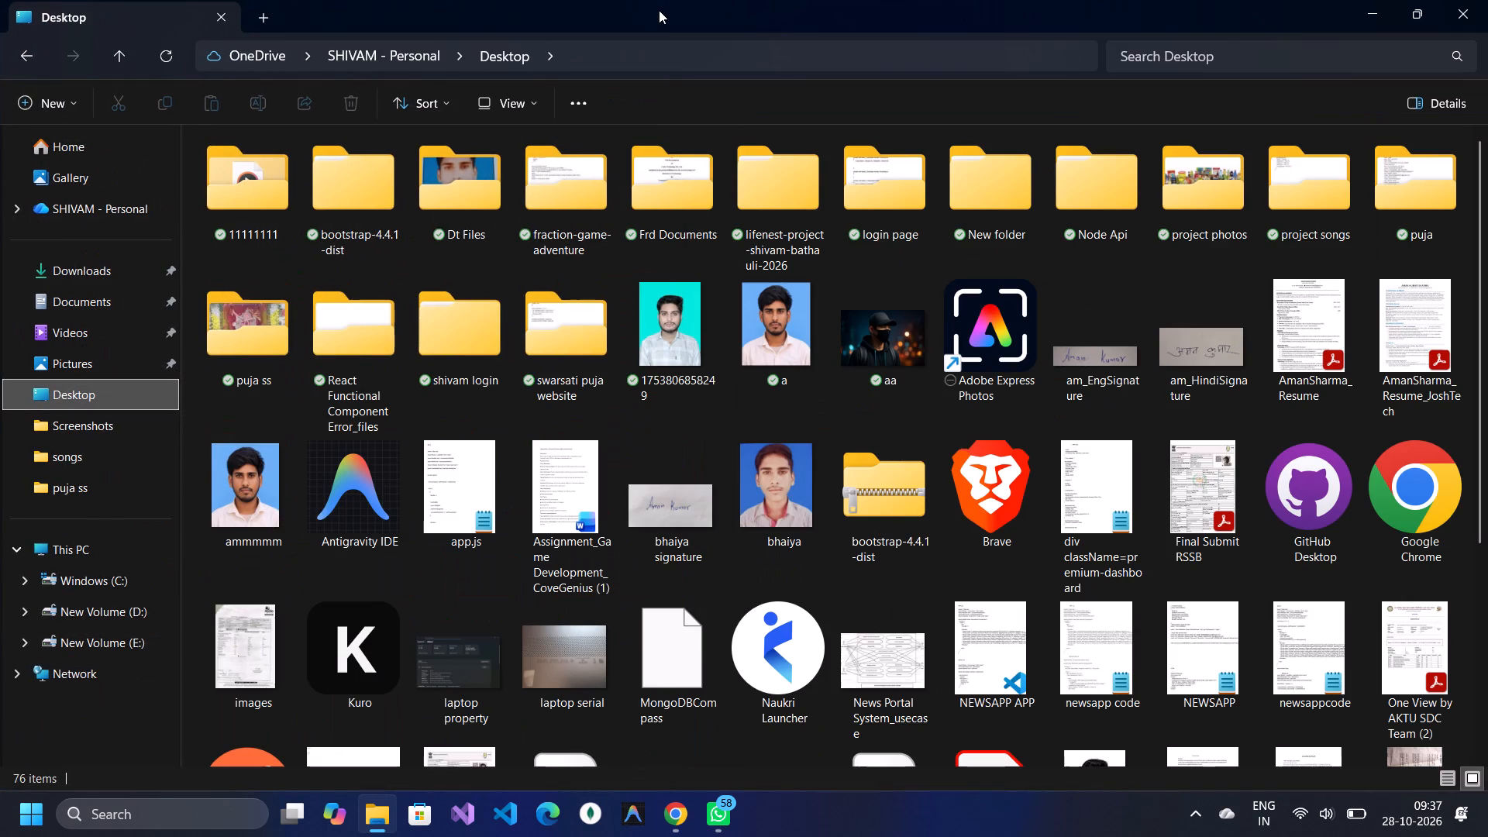
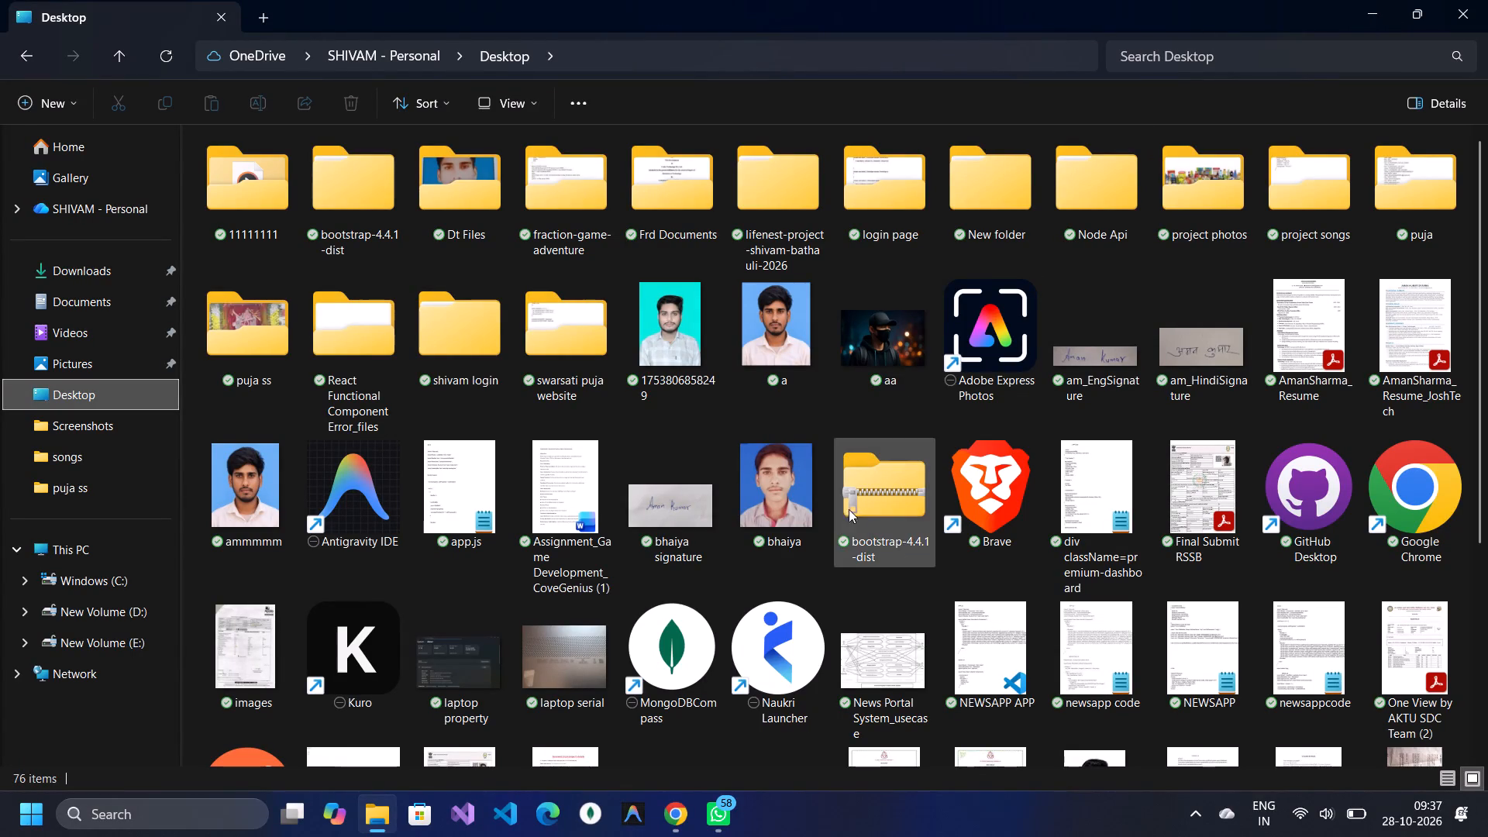
Look through the Desktop folder for the saved biodata Word document, and minimise the File Explorer window.
scroll(1049, 567, down, 4)
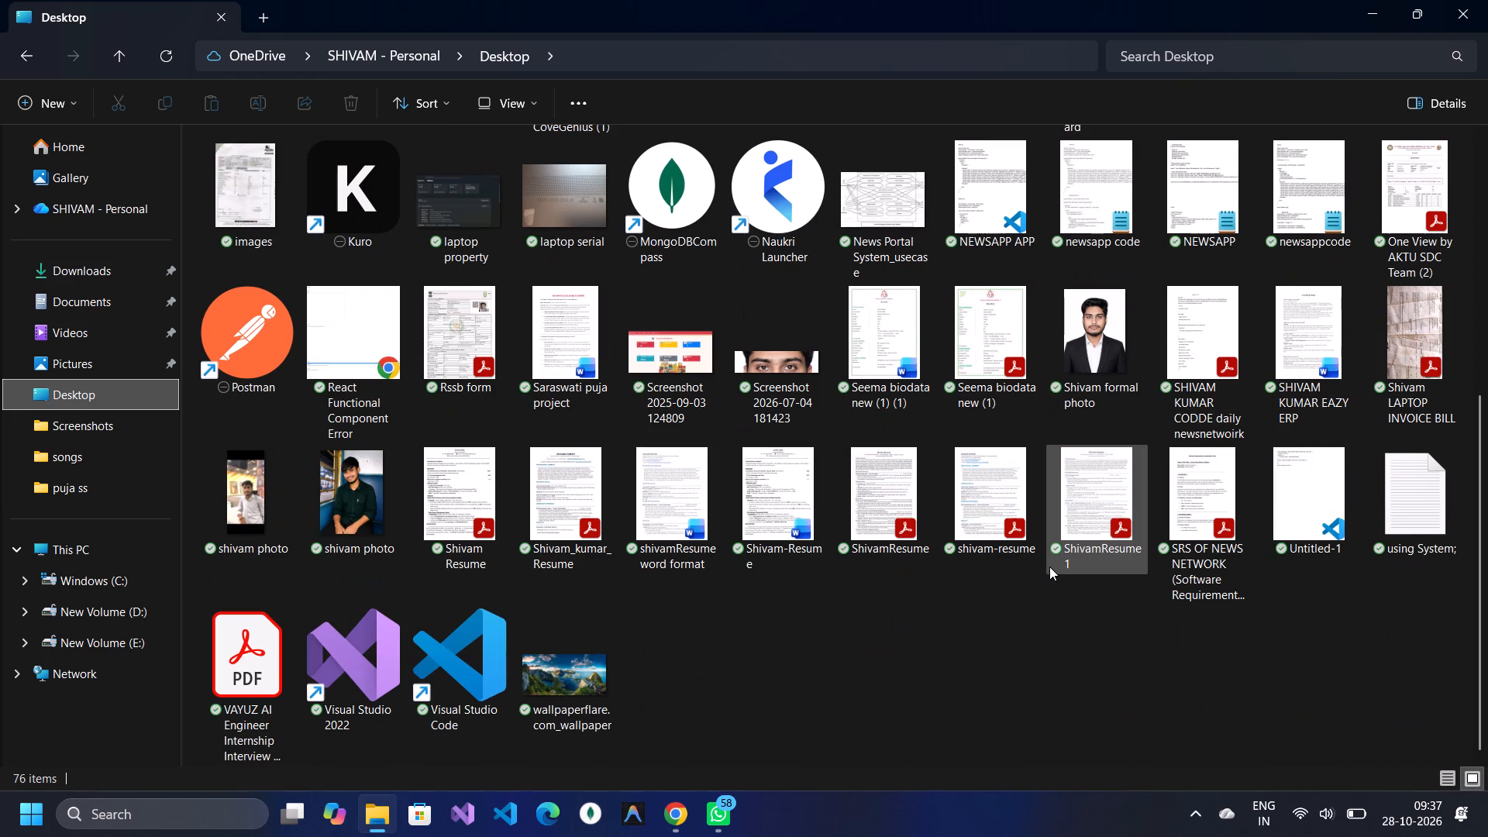
scroll(1049, 567, down, 1)
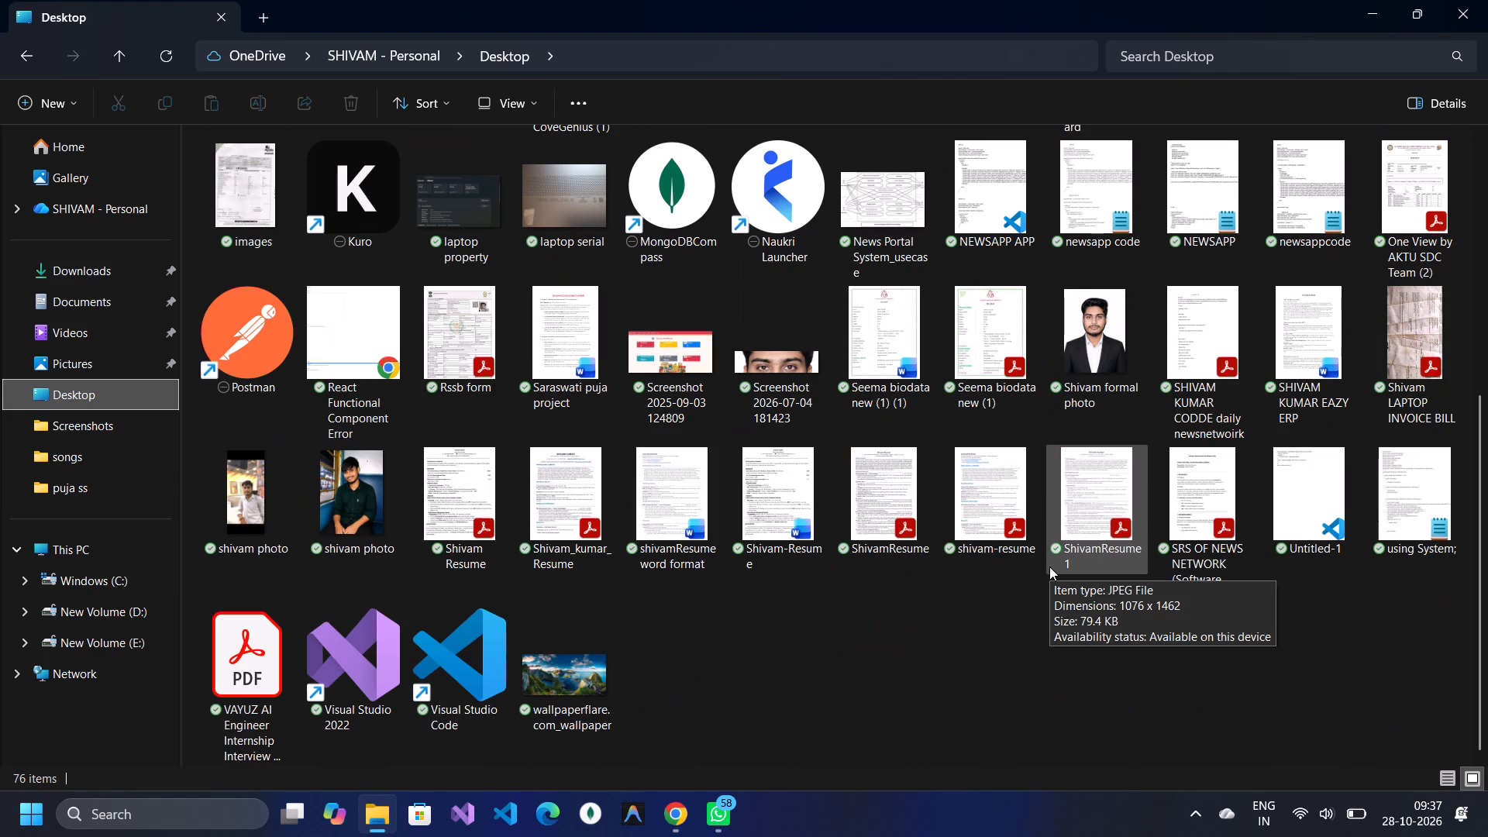
scroll(1049, 567, down, 1)
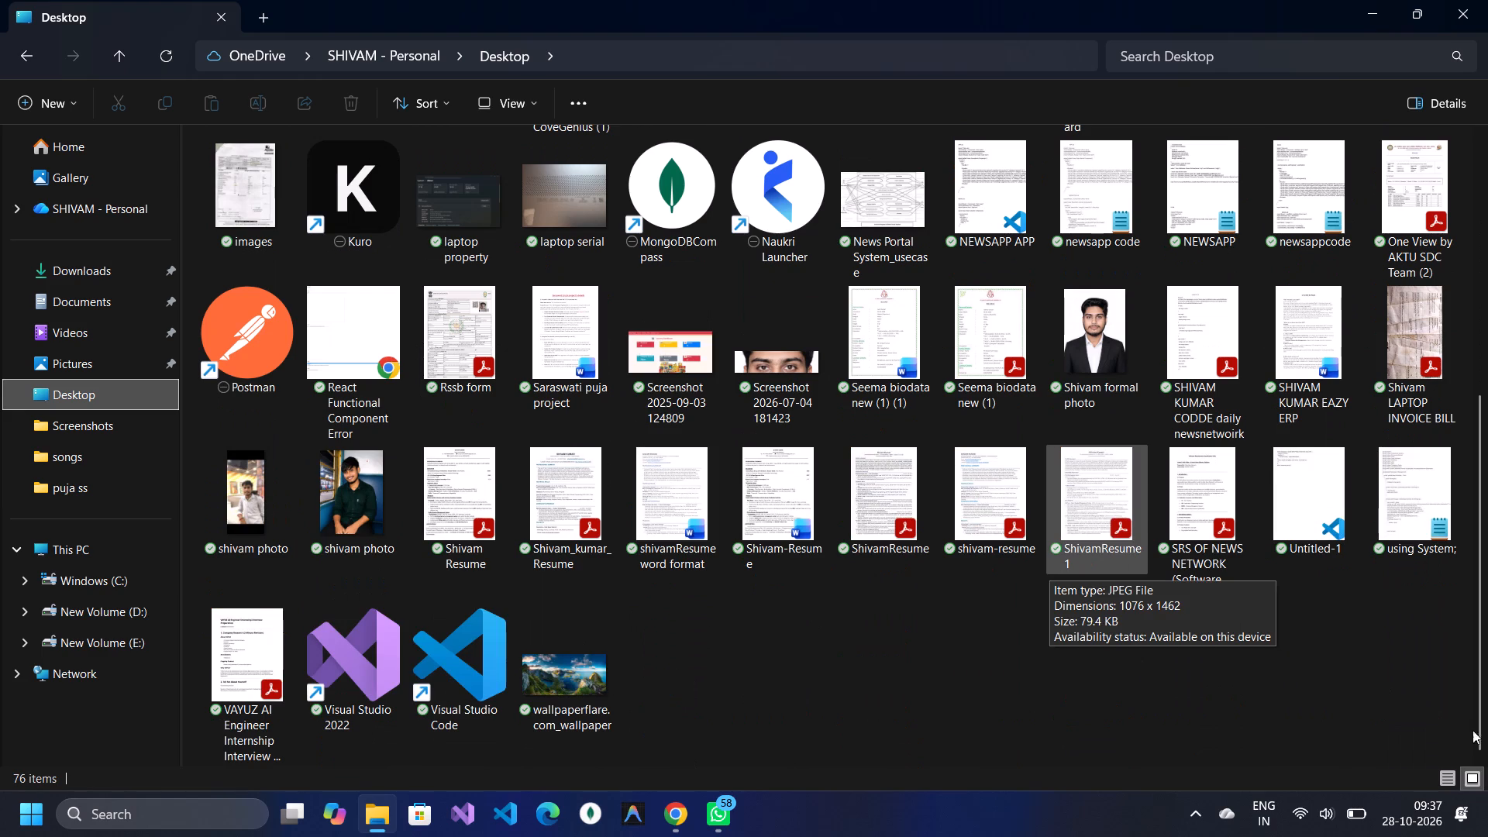
scroll(1204, 433, up, 2)
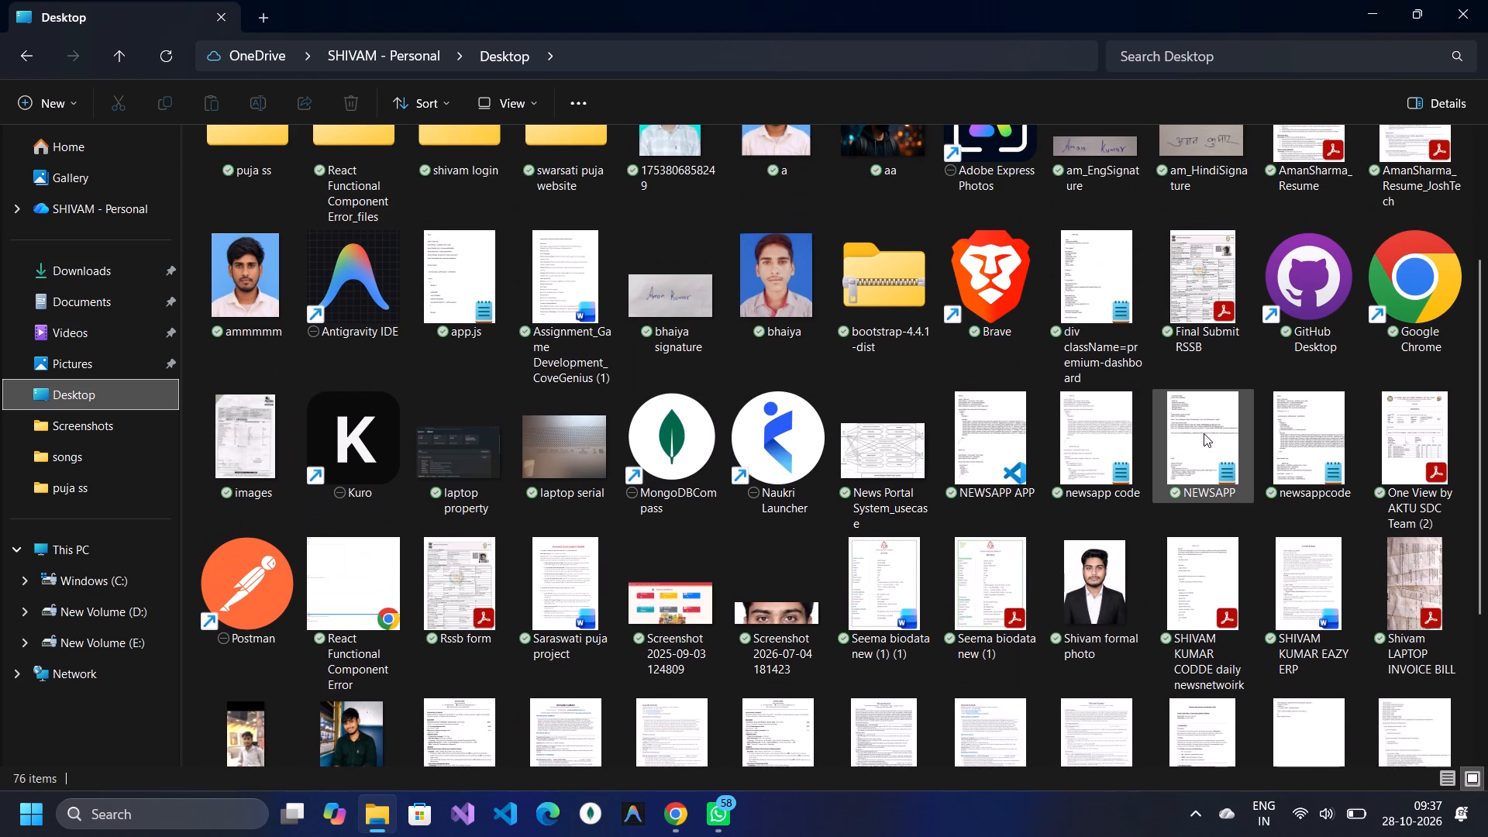
scroll(1204, 433, up, 2)
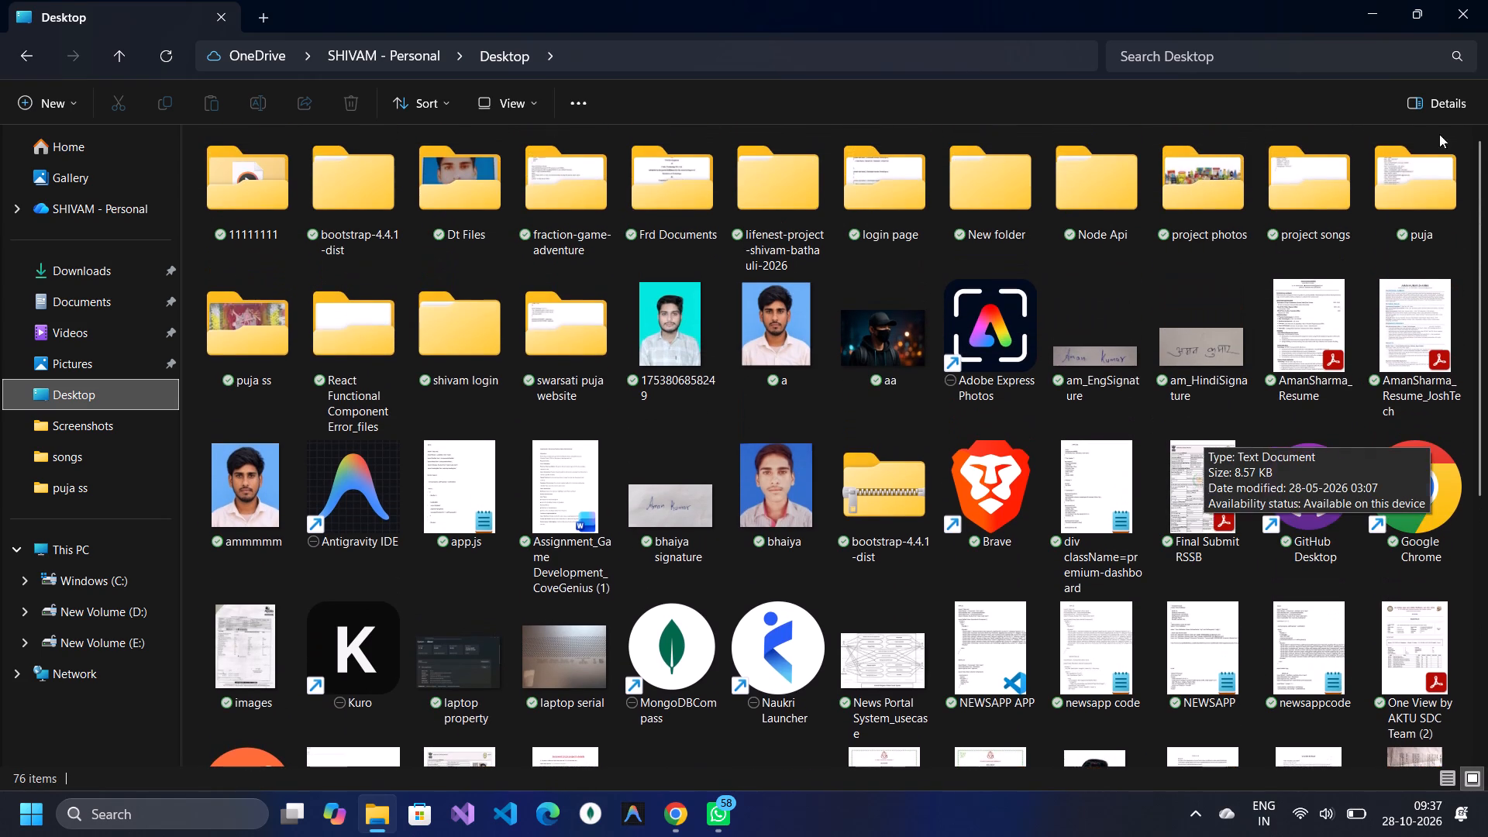
click(1366, 14)
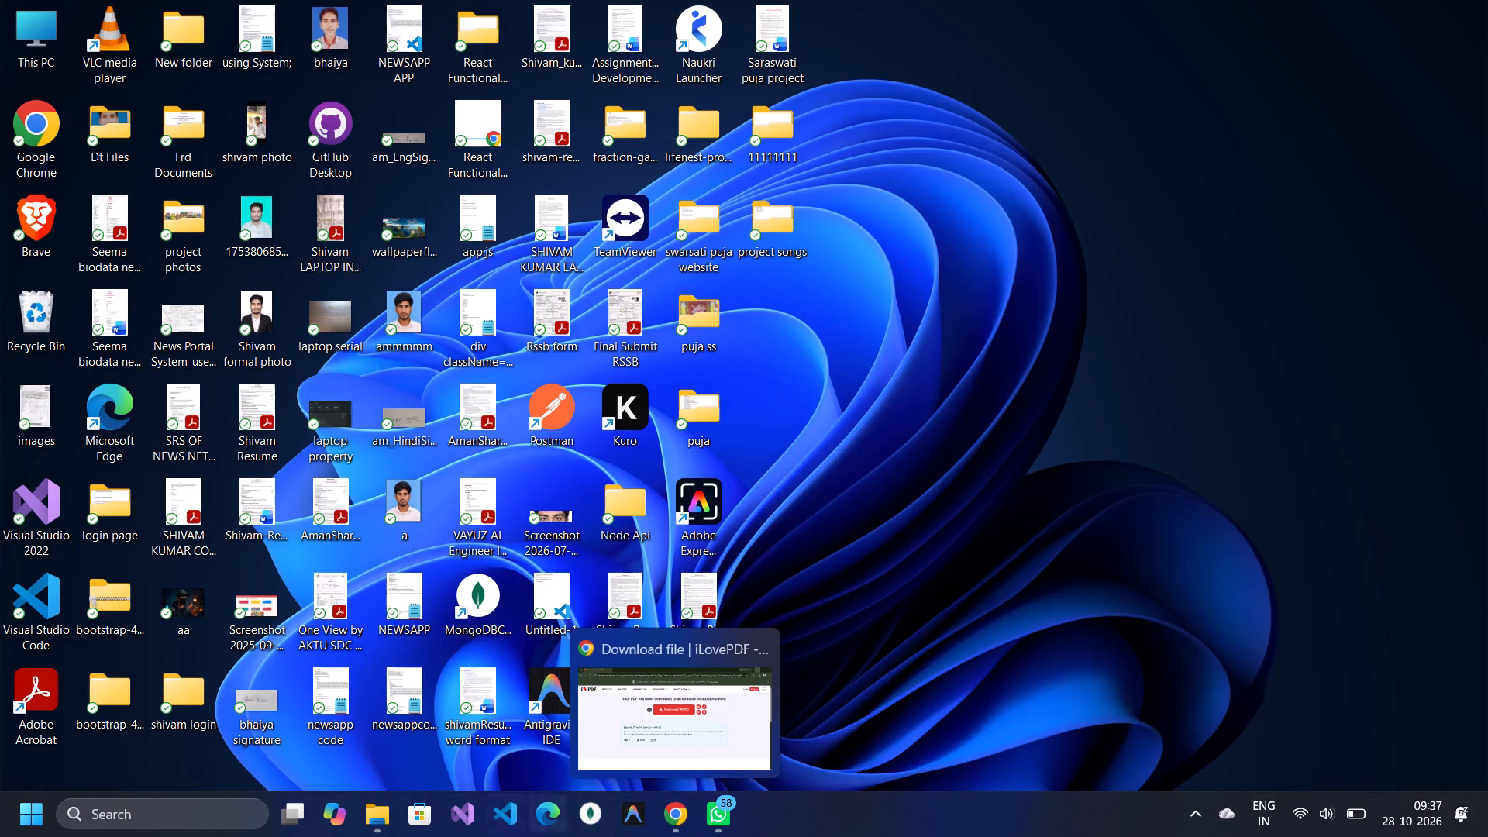
Reopen the most recently saved biodata document in a maximised Word window, review it down to the contact details, and close it.
click(218, 818)
text(word)
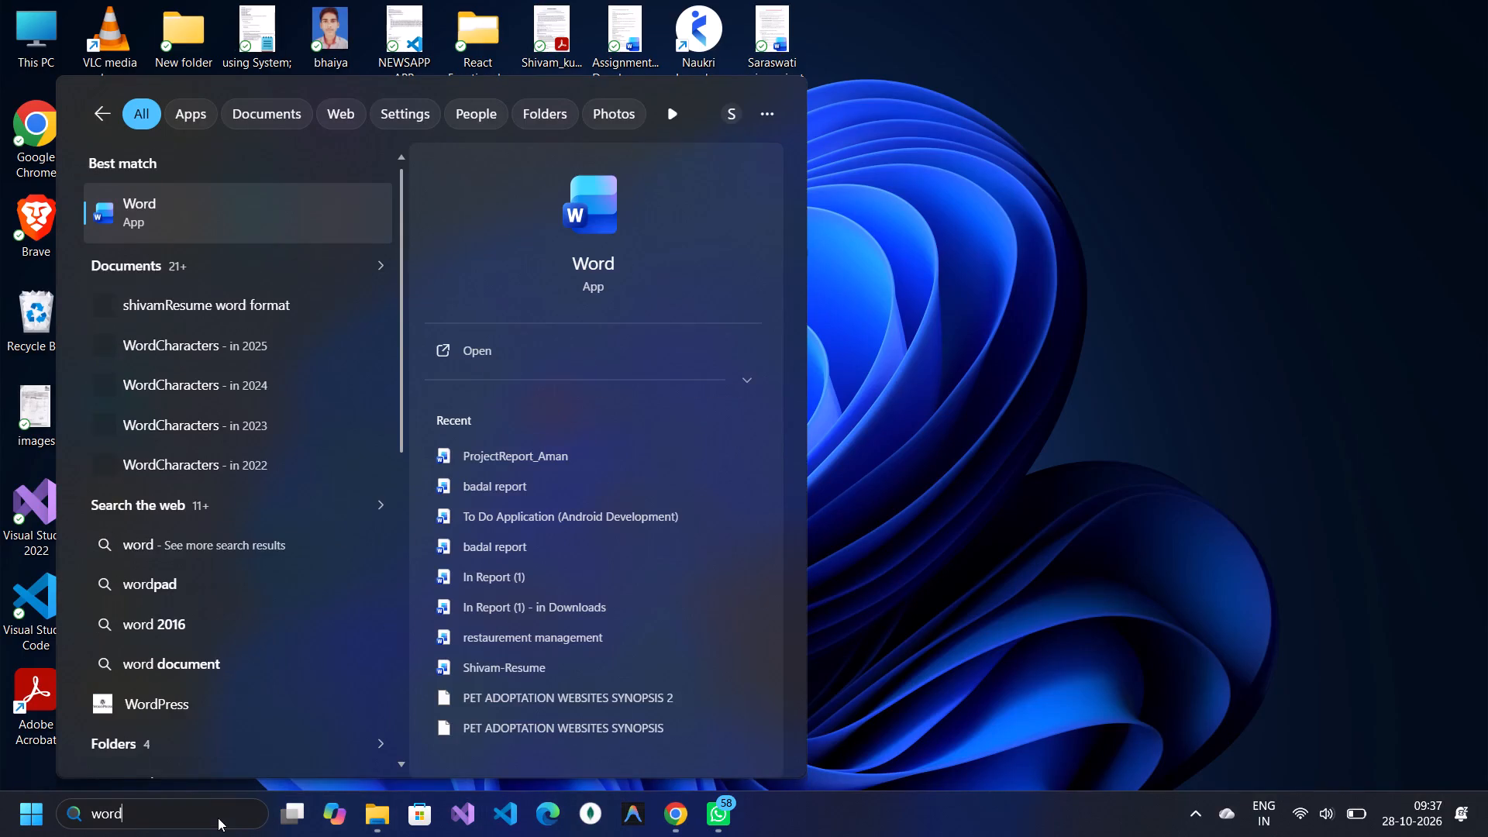
key(Return)
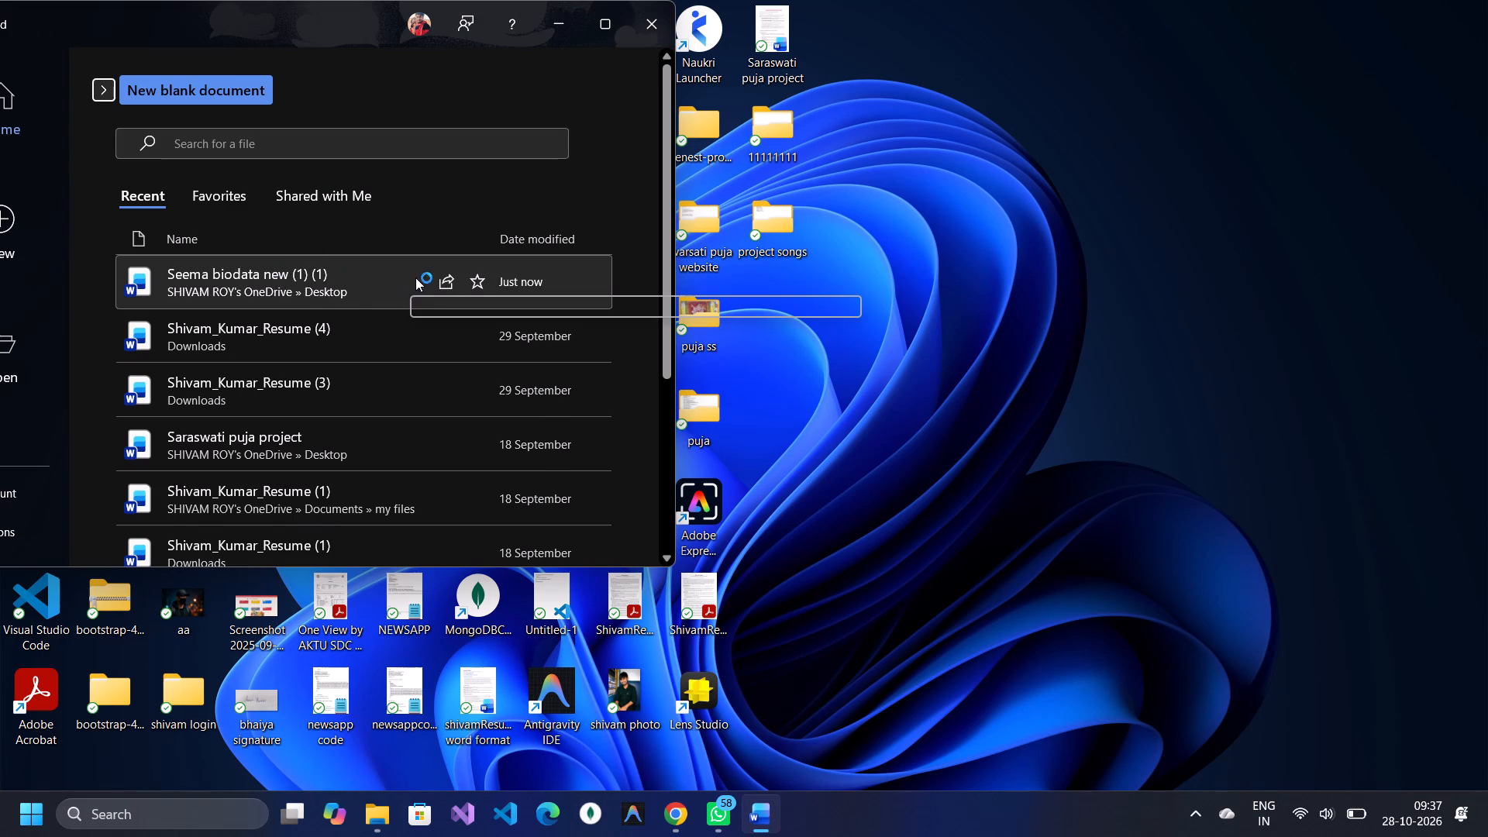
double_click(319, 288)
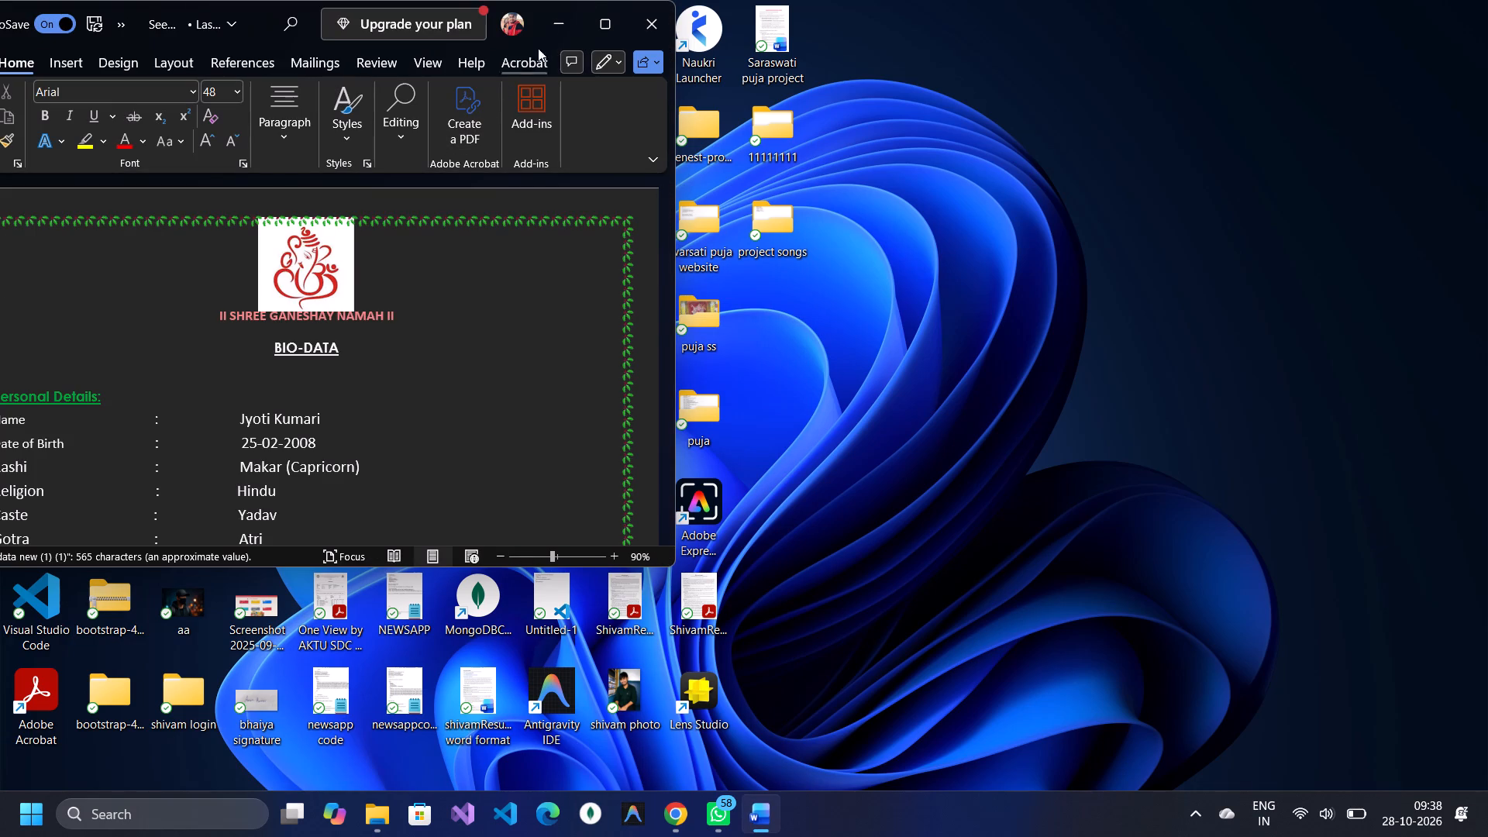
click(590, 18)
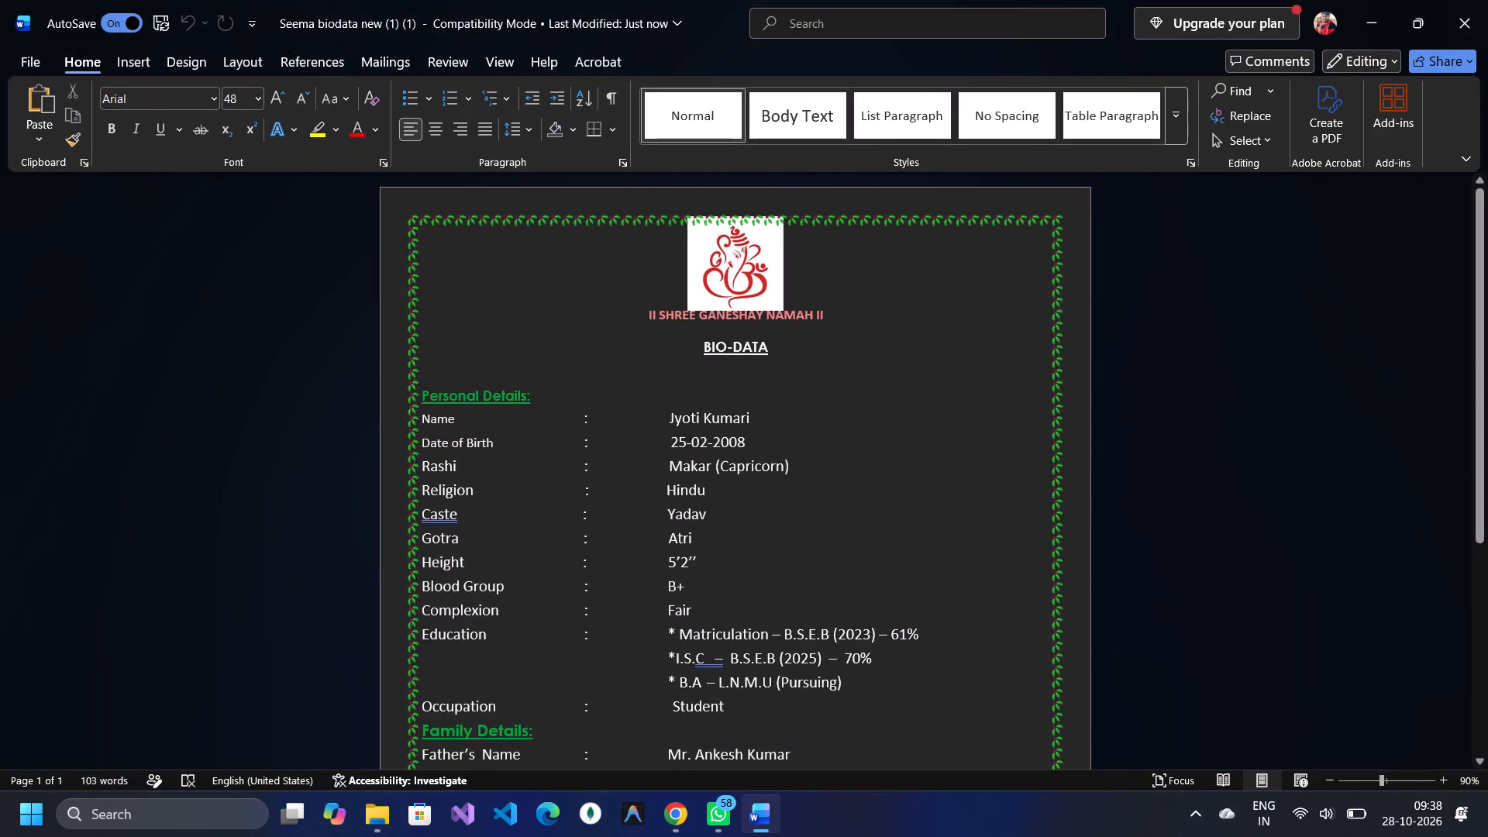
scroll(790, 385, down, 2)
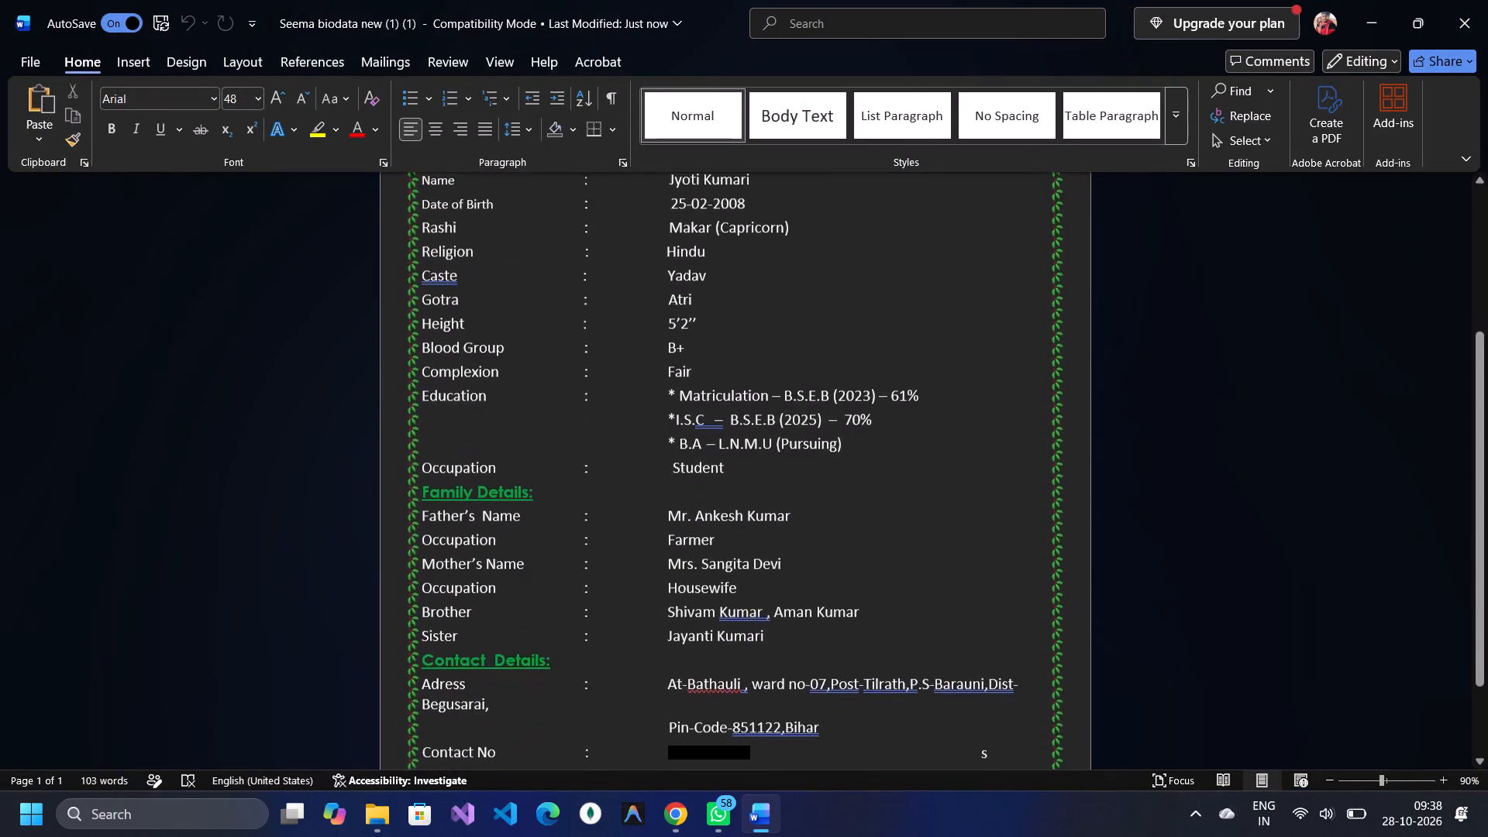
scroll(790, 385, down, 3)
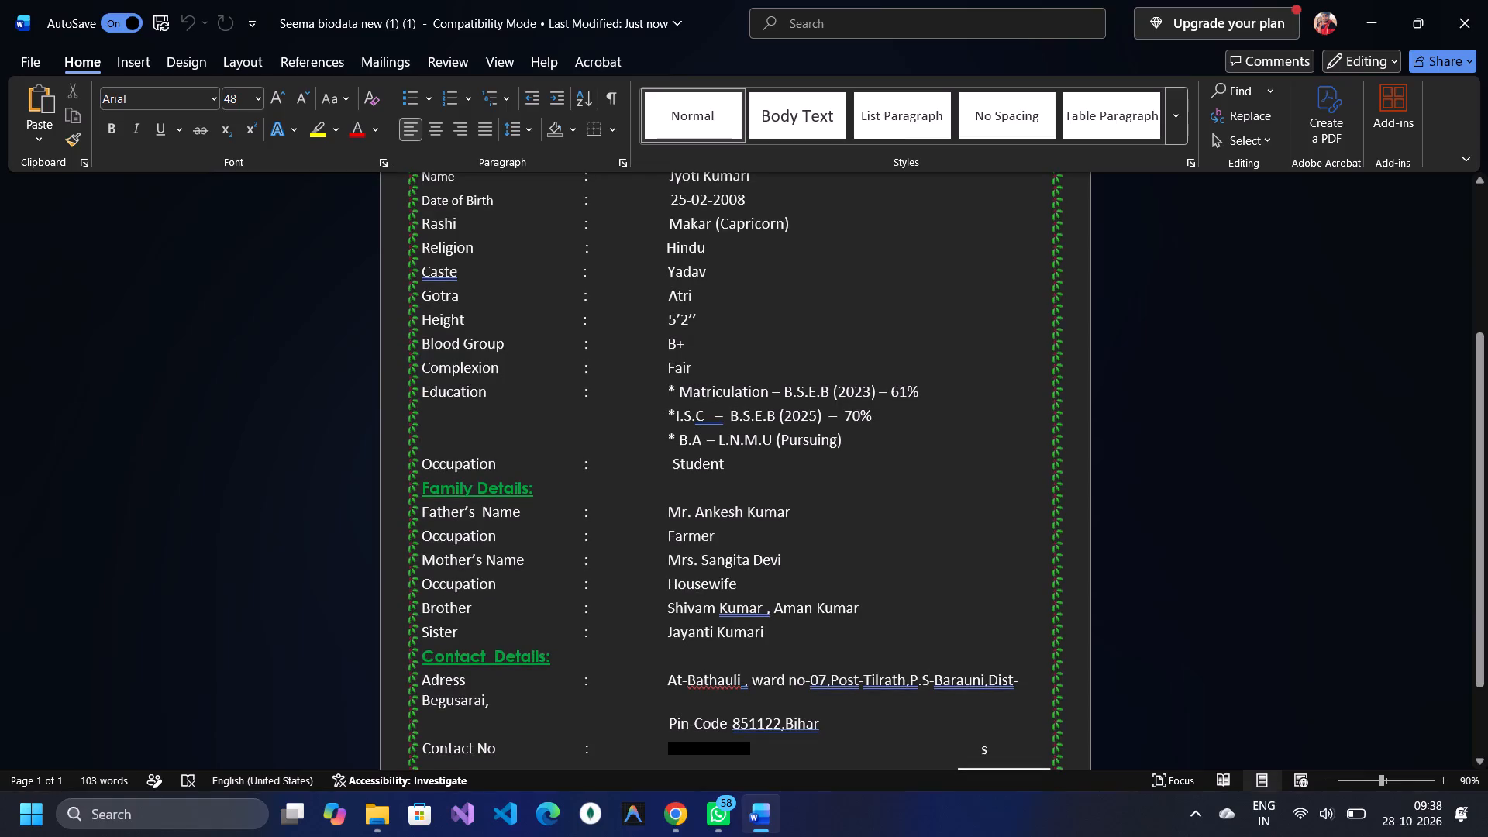
click(1463, 8)
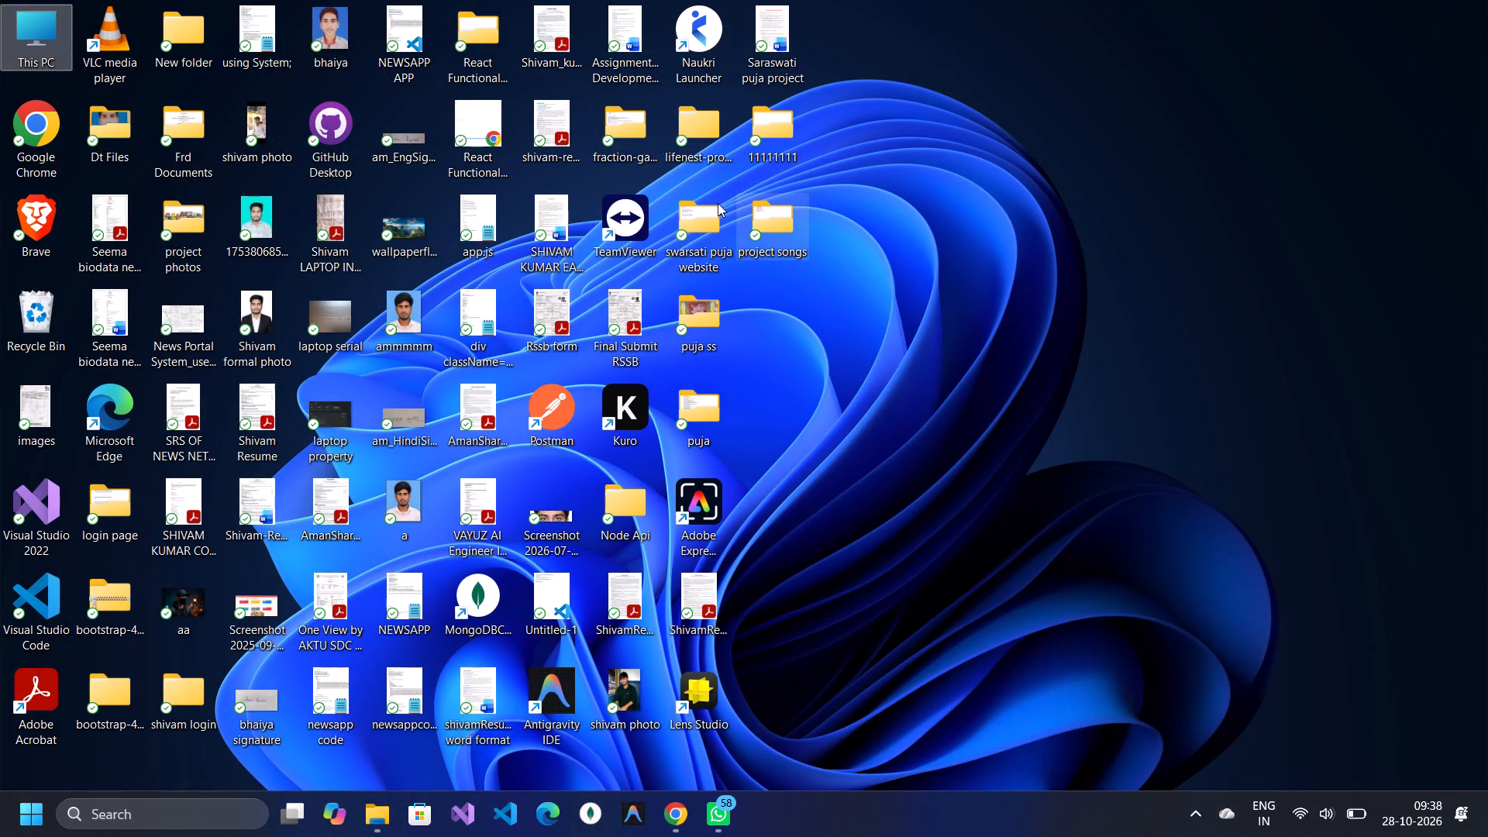
Check the biodata Word document dated today in the Downloads folder, and close it.
double_click(33, 36)
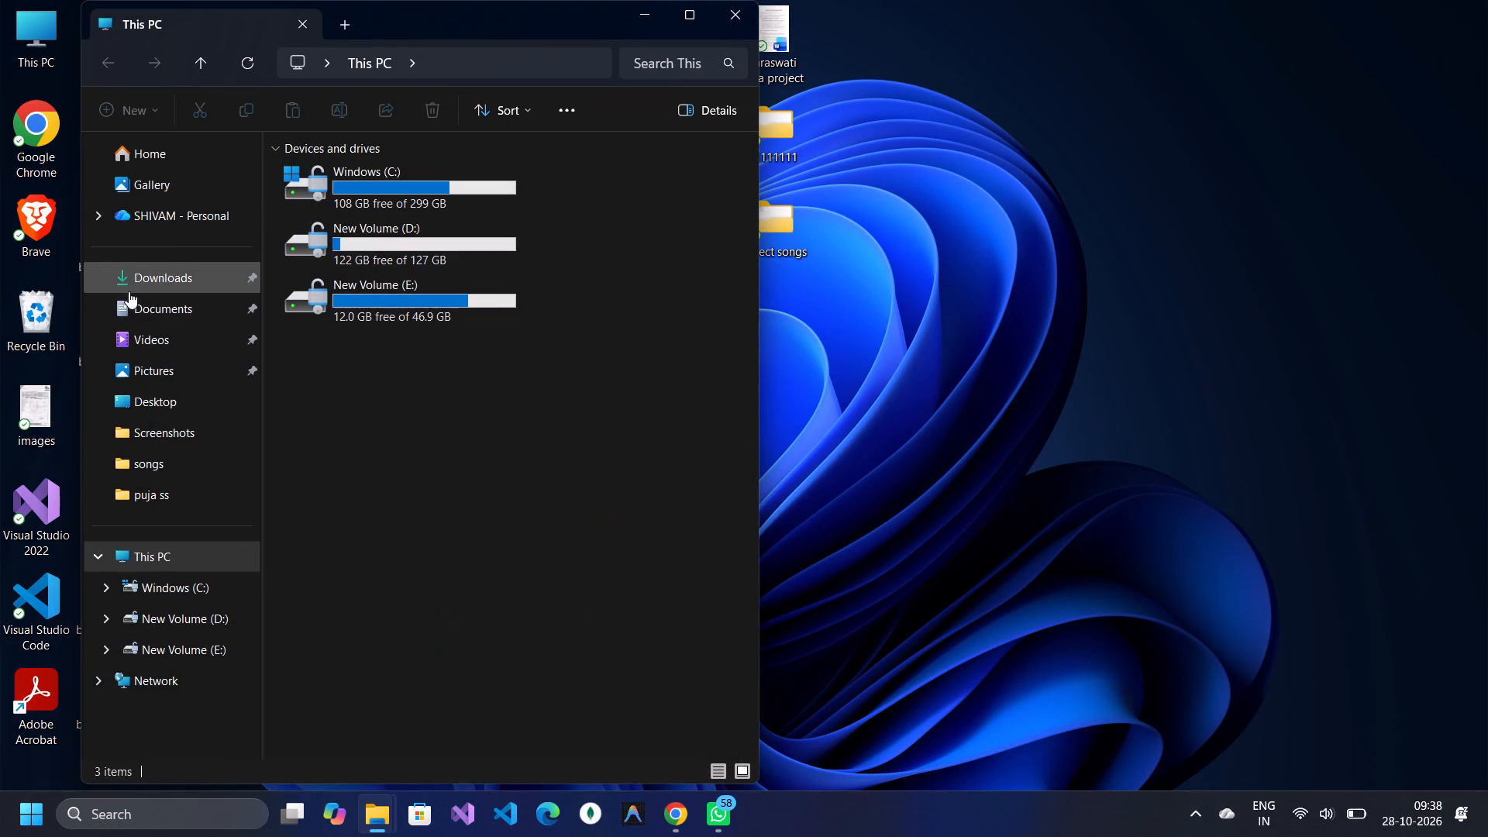
double_click(172, 277)
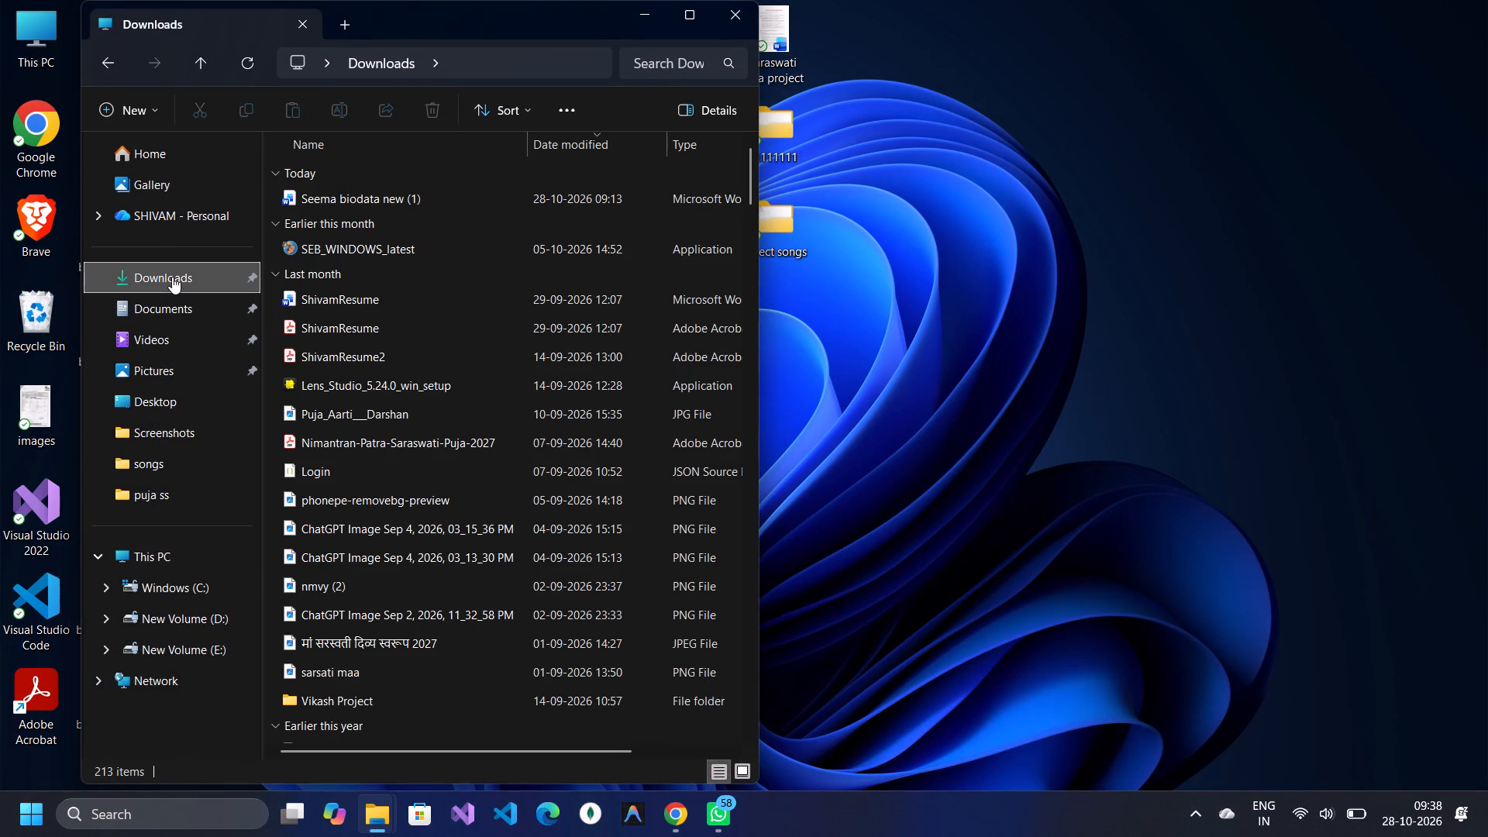
double_click(384, 201)
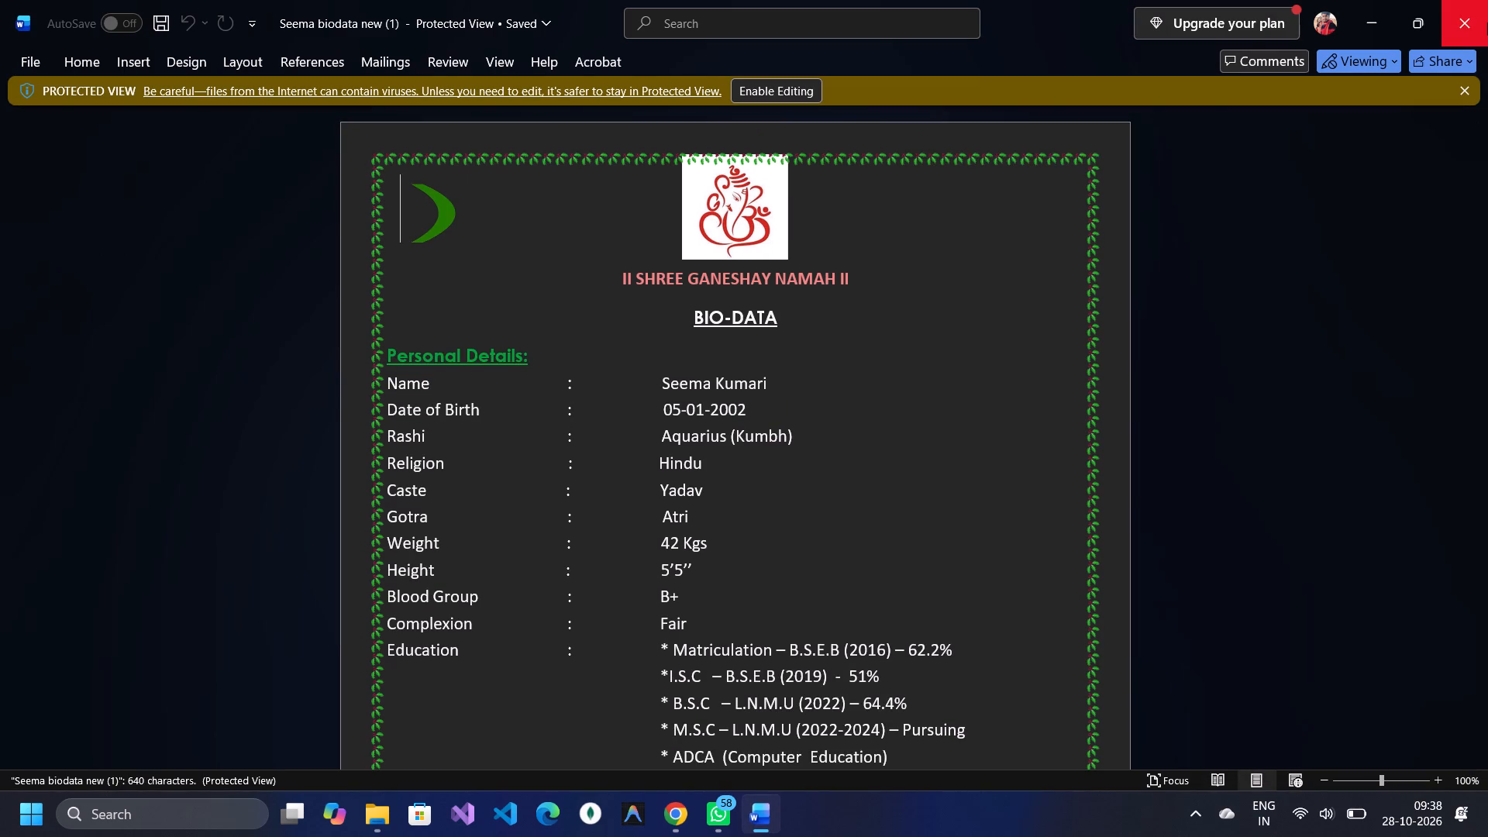
click(1465, 25)
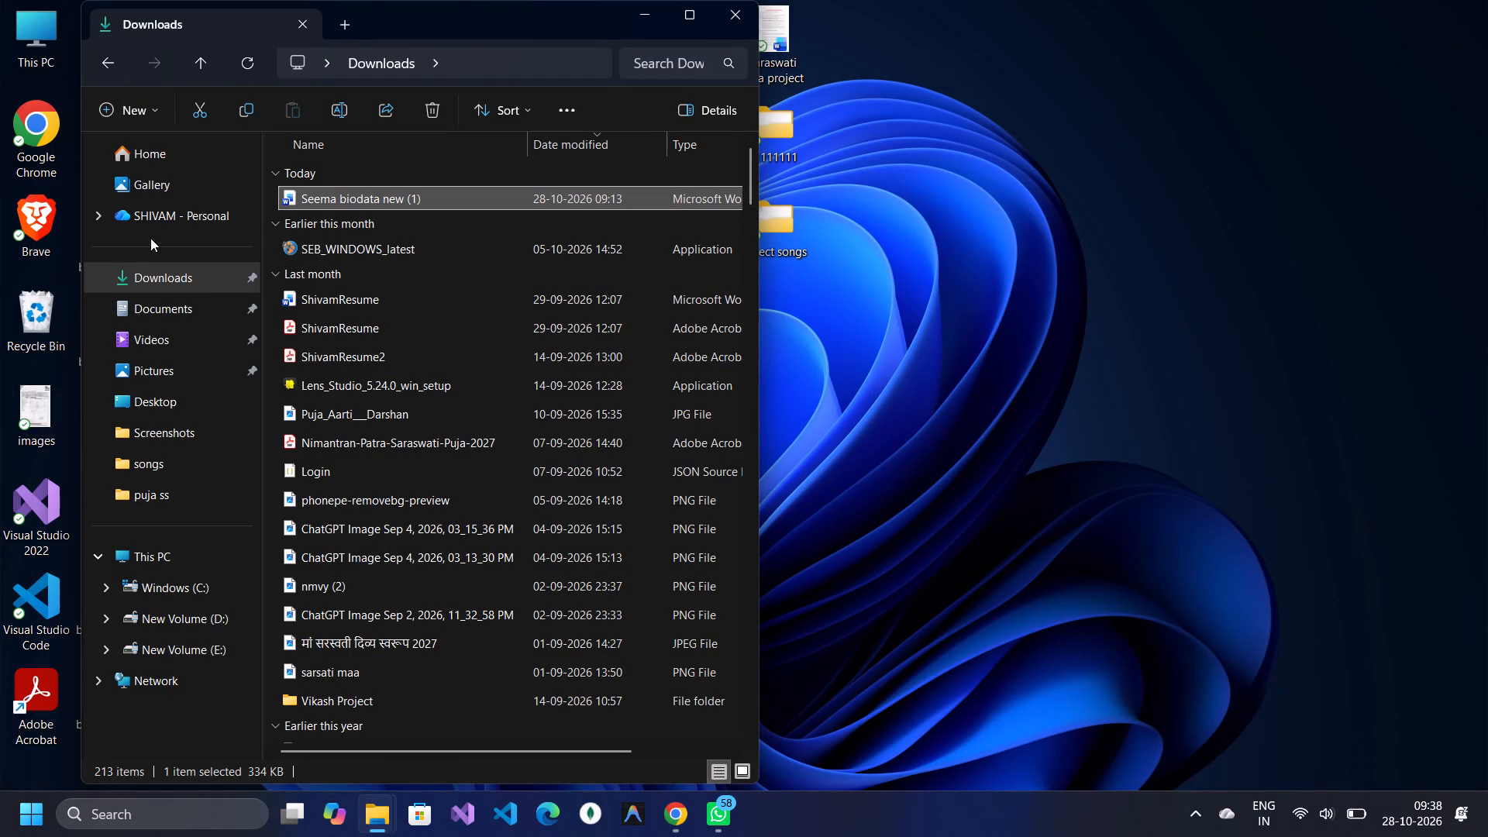
Look through the Desktop folder in File Explorer for the saved biodata document, and close the window.
double_click(150, 394)
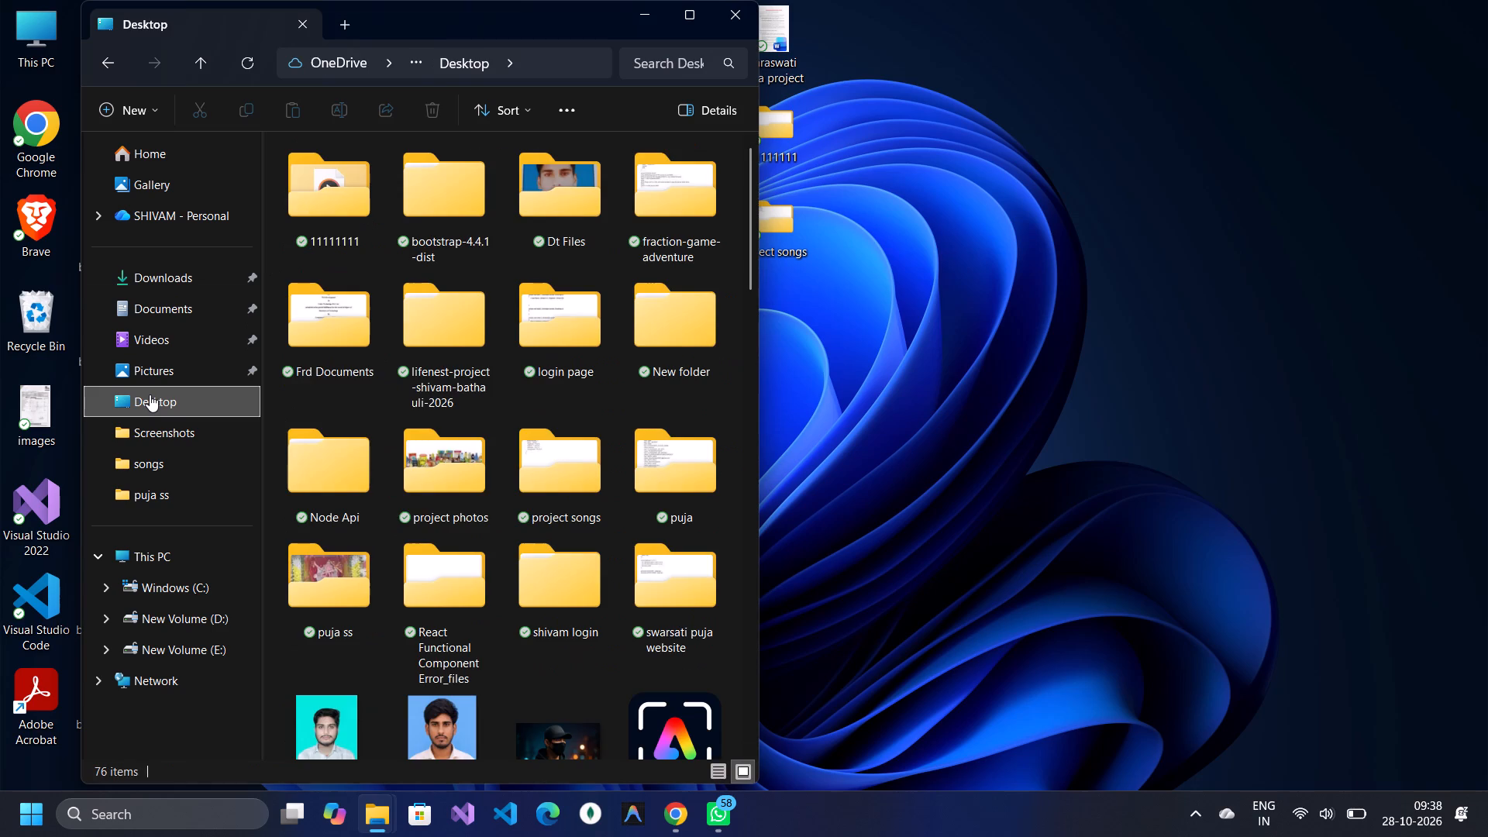
text(see)
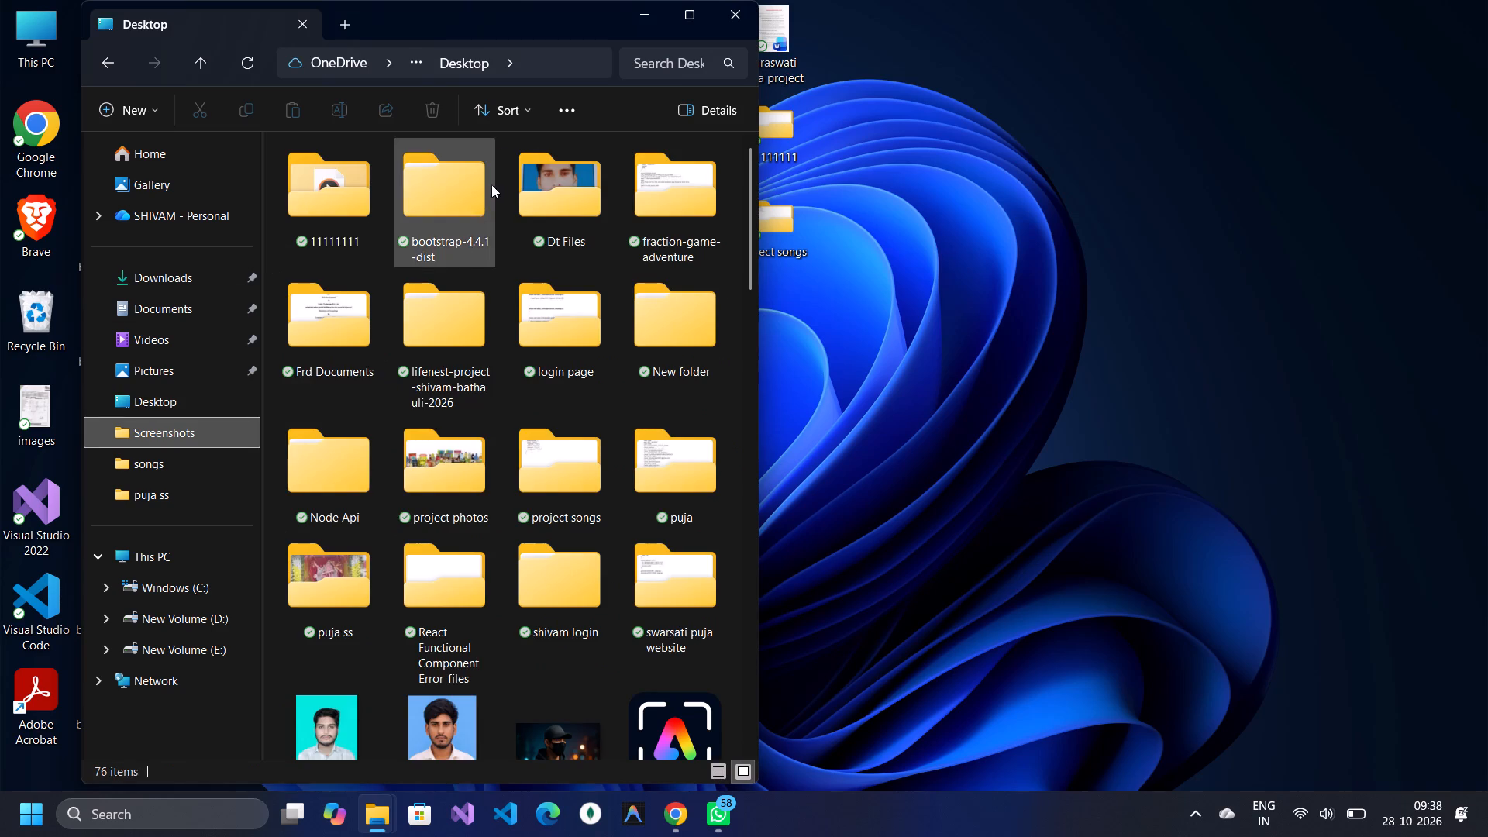
key(e)
text(sssss)
scroll(459, 273, down, 1)
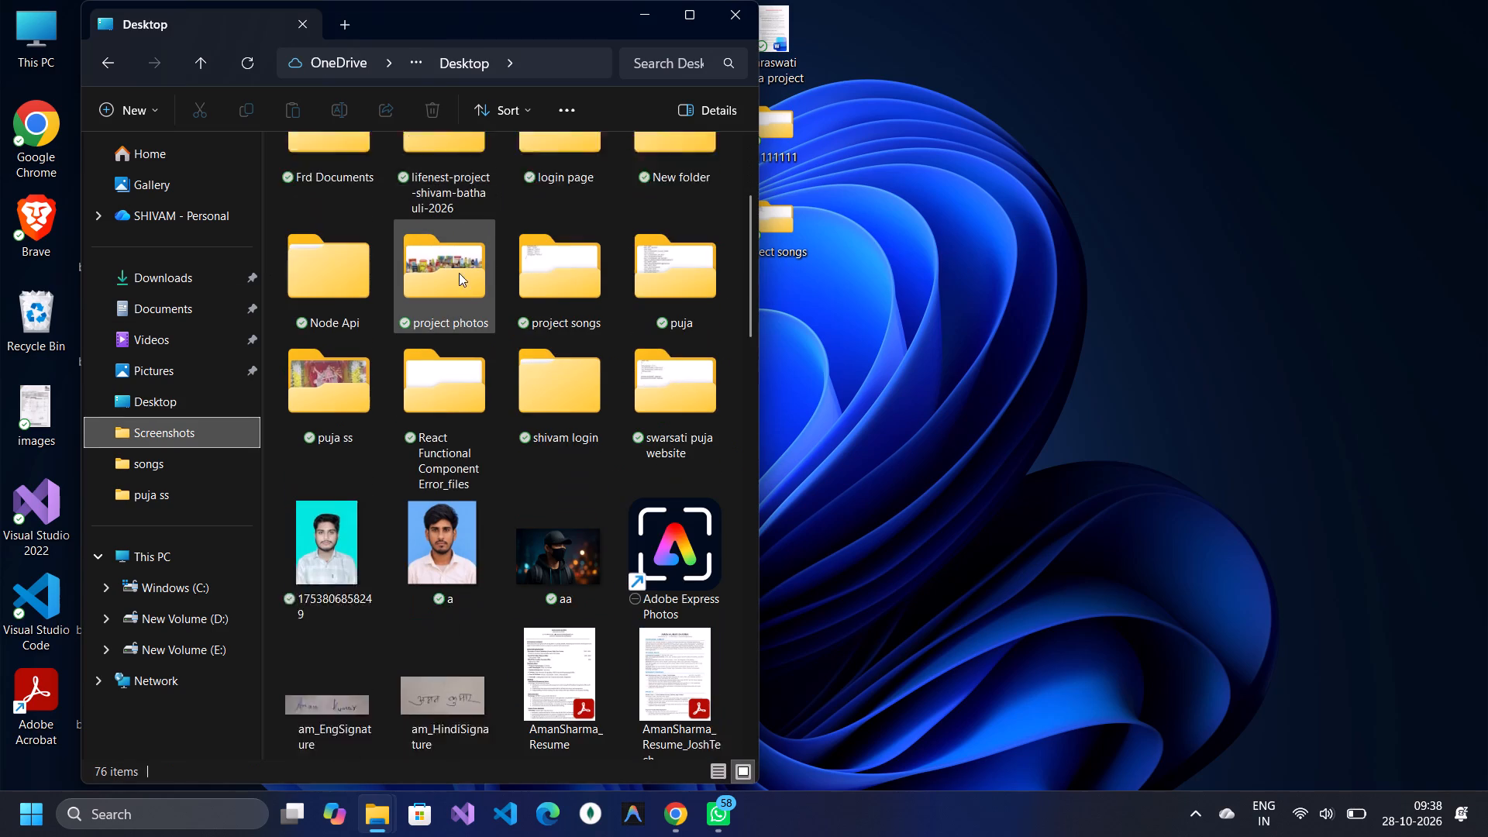
scroll(459, 273, down, 3)
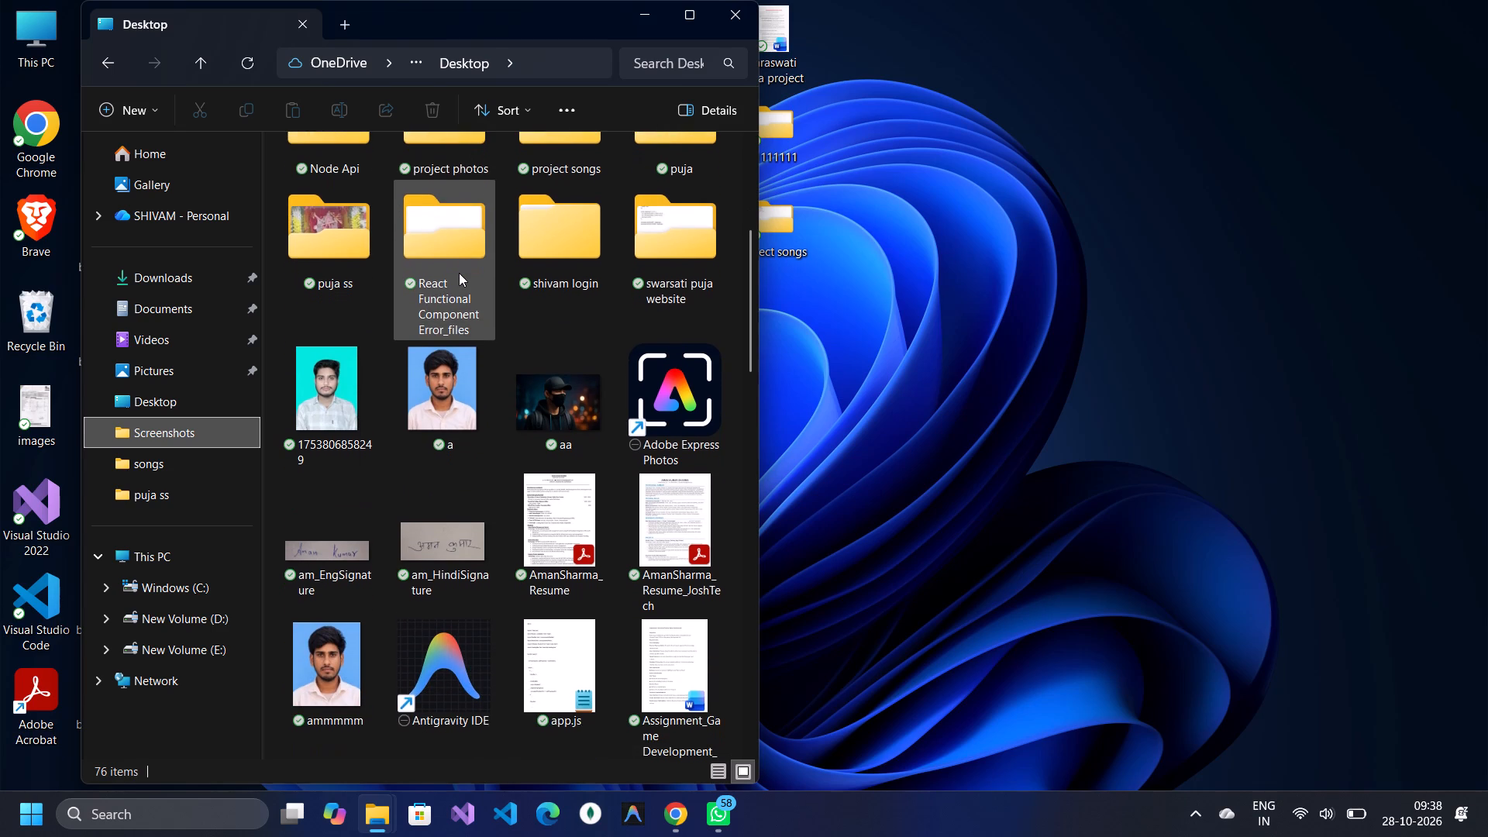
scroll(459, 273, down, 3)
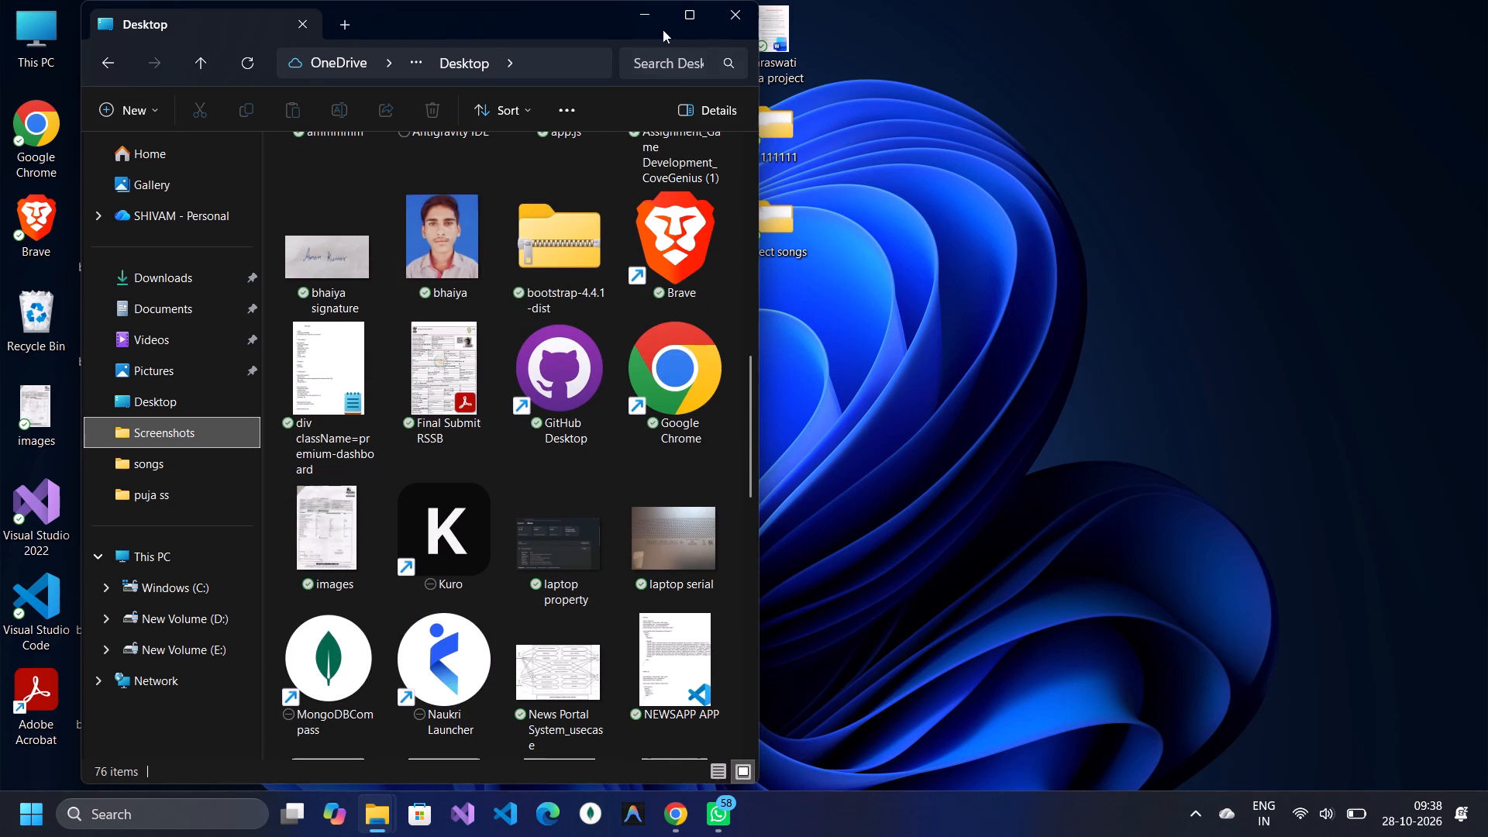
click(732, 0)
click(732, 3)
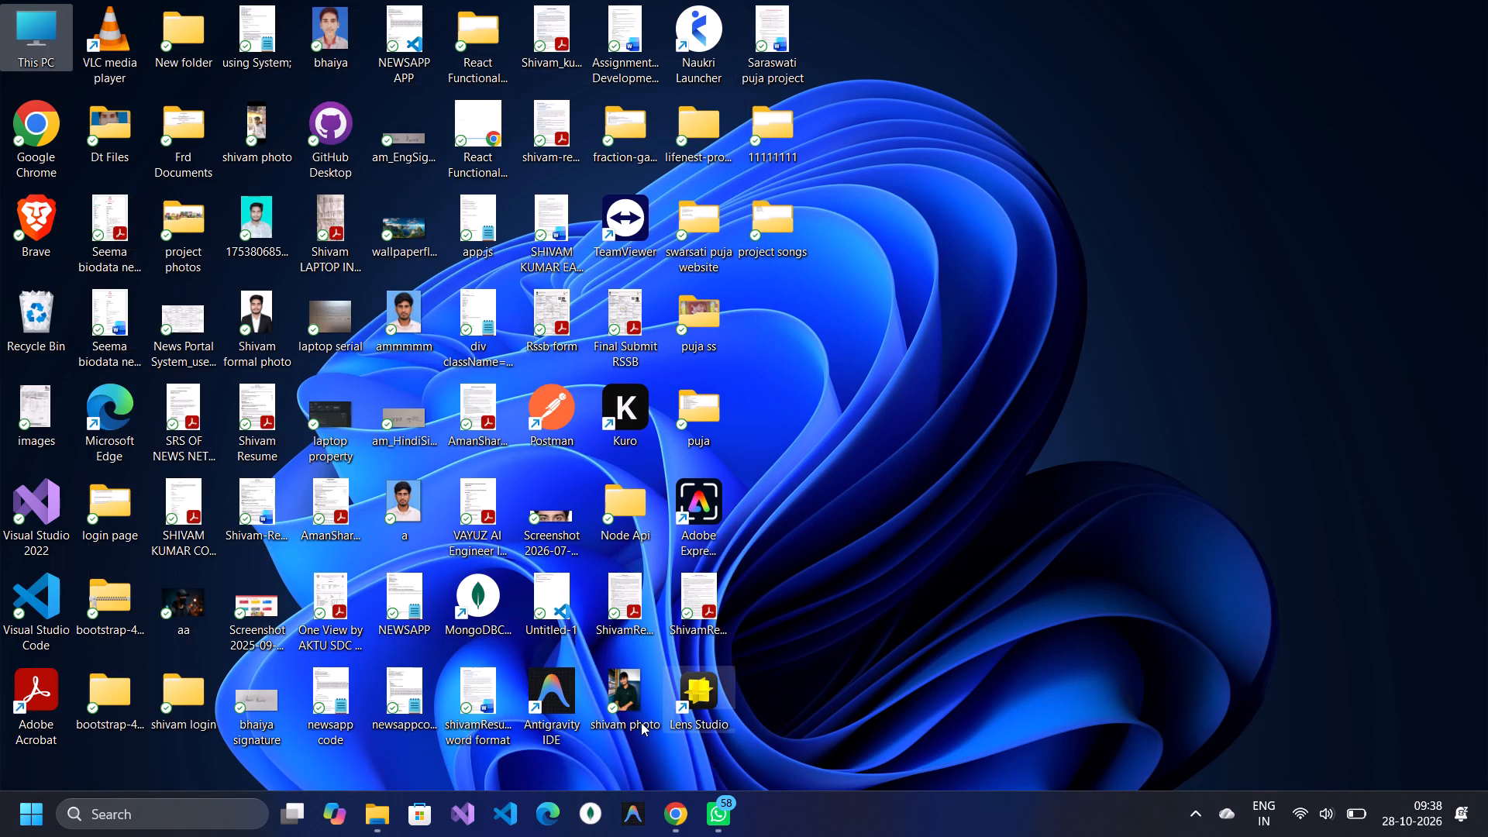
Search Windows for "w" and open the best match, WhatsApp.
key(w)
key(Return)
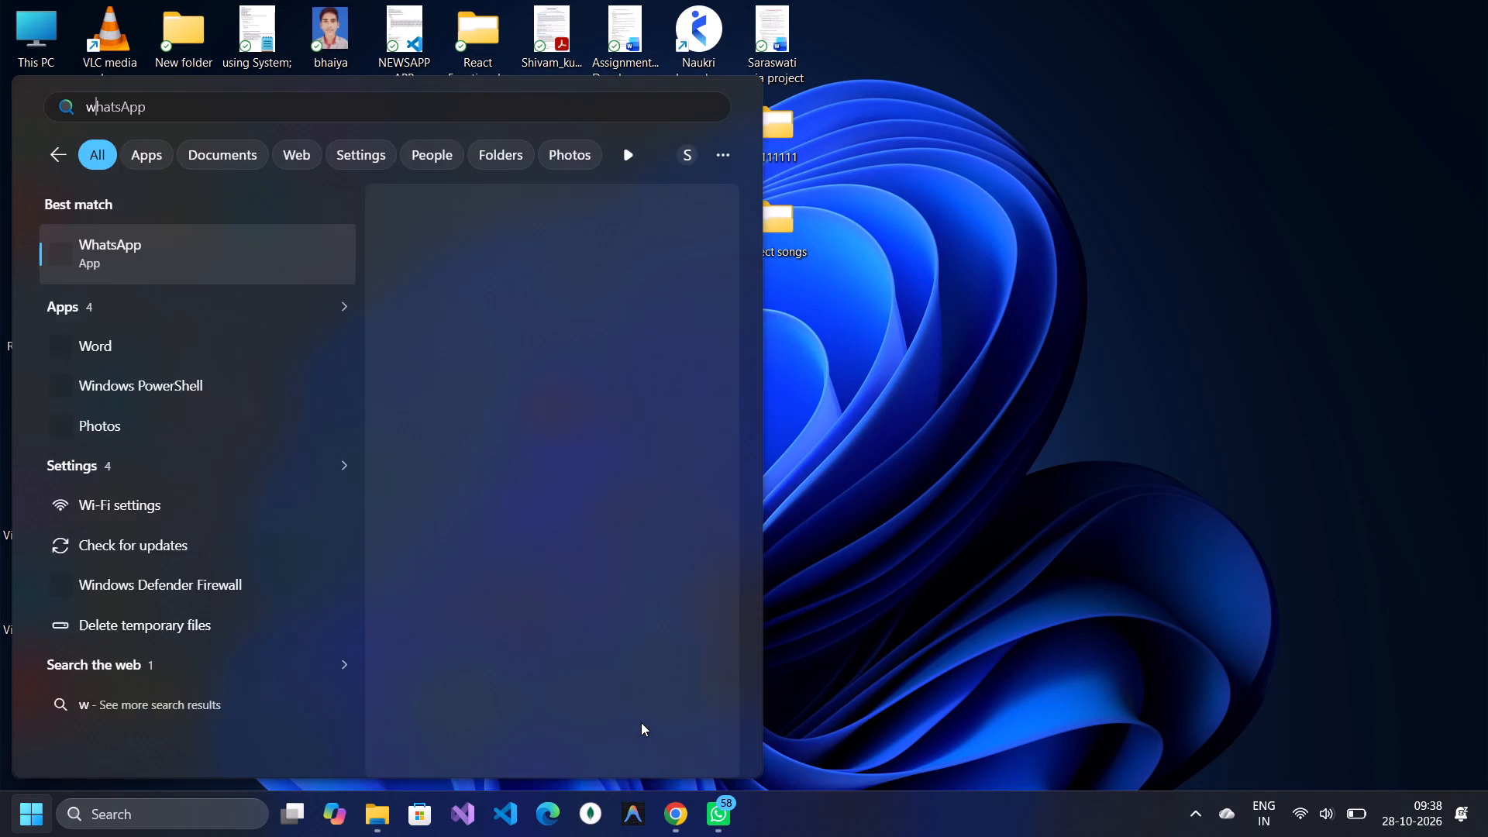
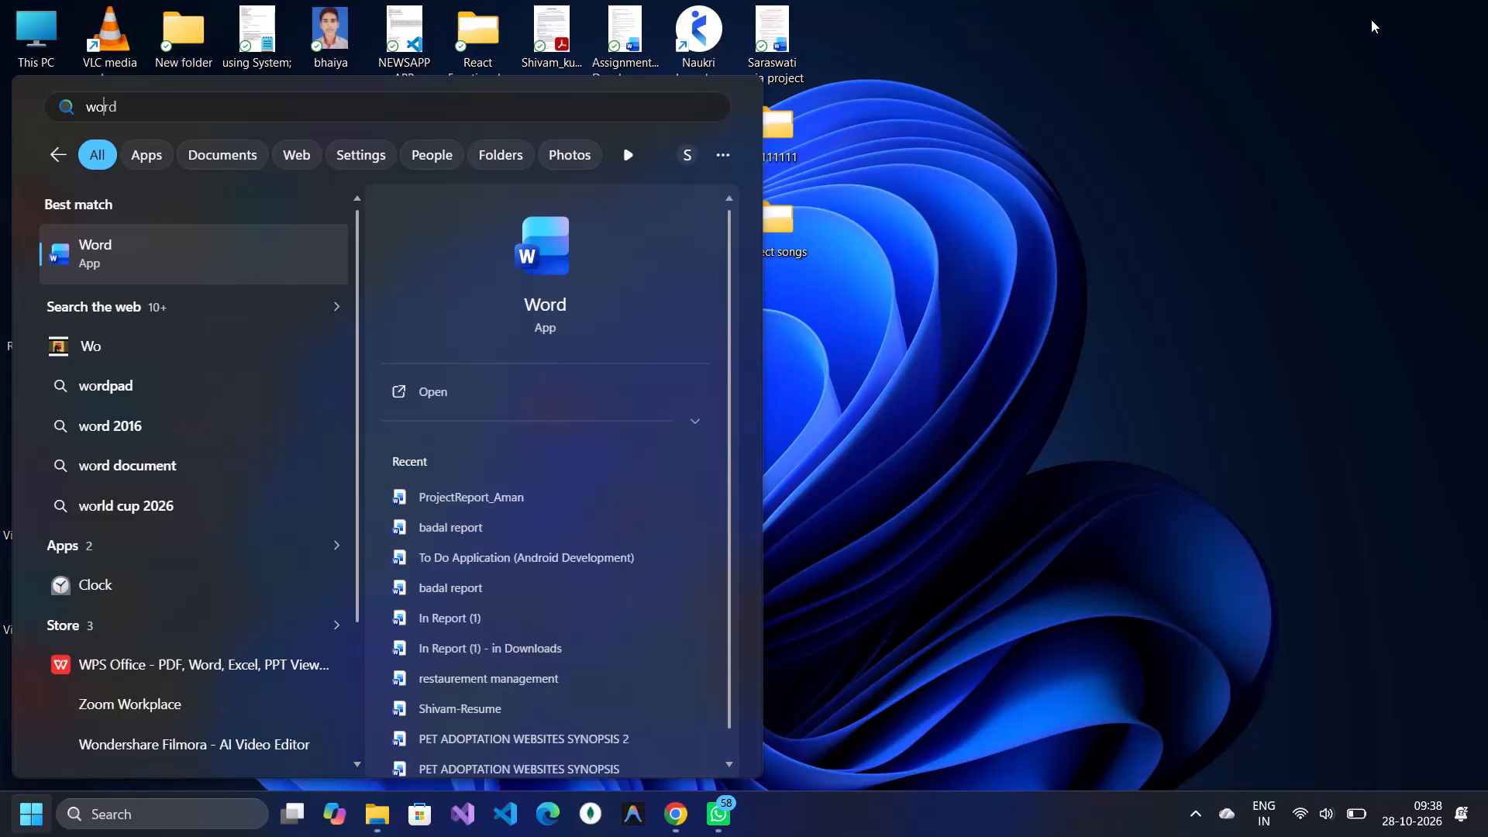
Open the recent biodata document stored in Downloads from Word's start screen, check whose details it holds, and close it.
key(Return)
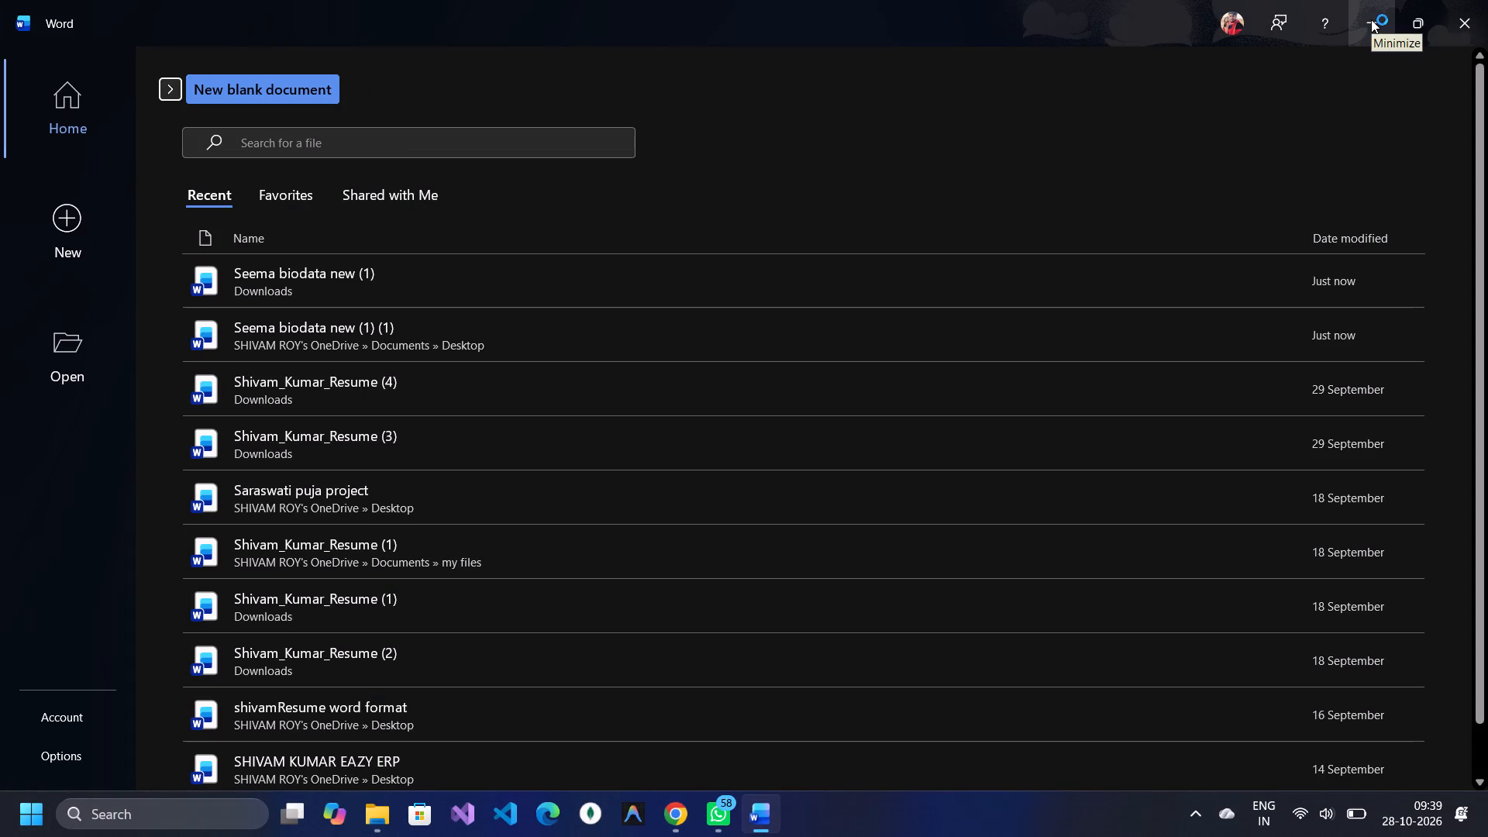
click(1077, 277)
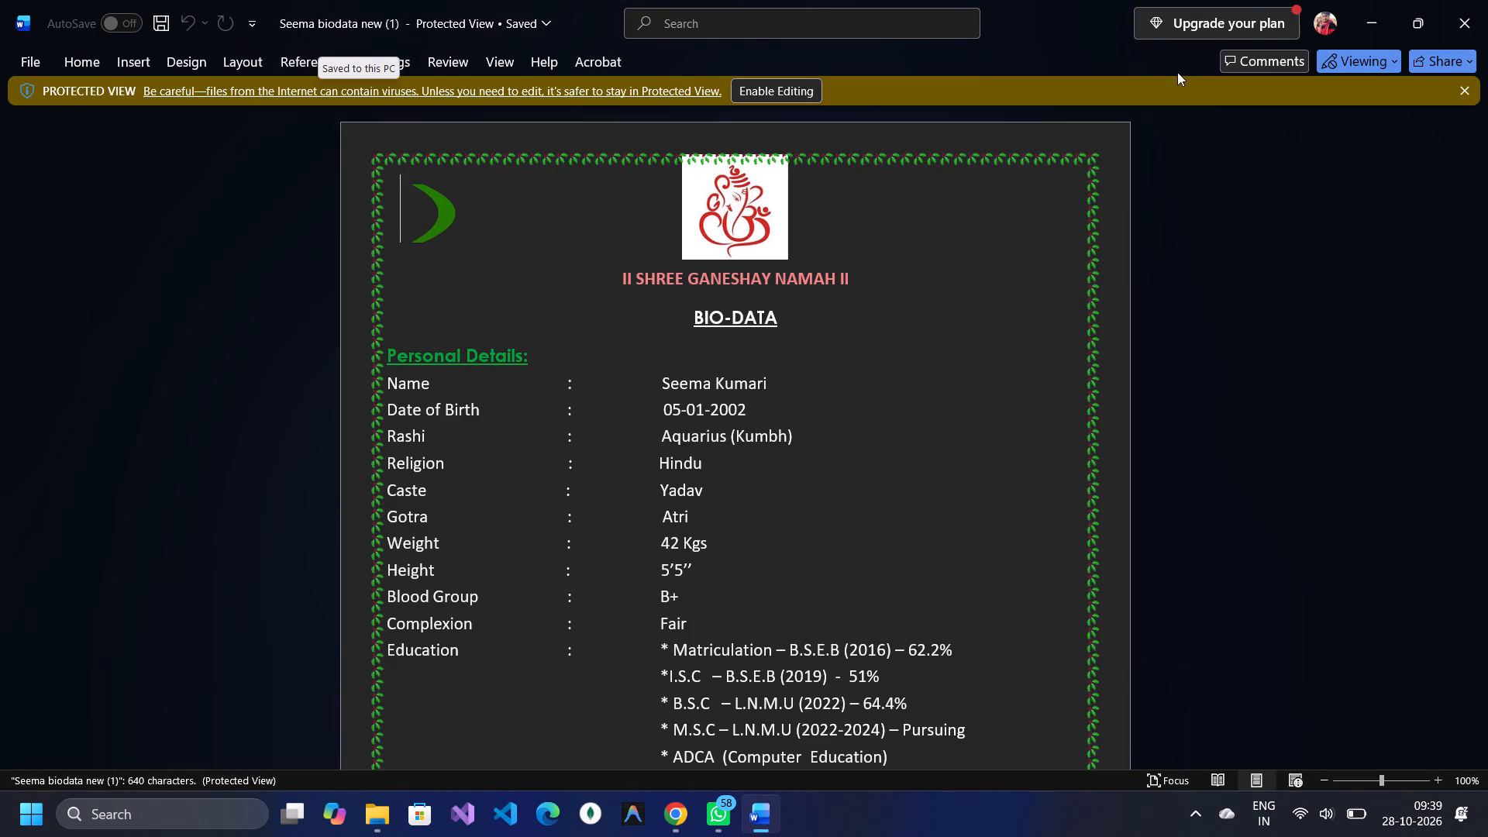
click(1464, 93)
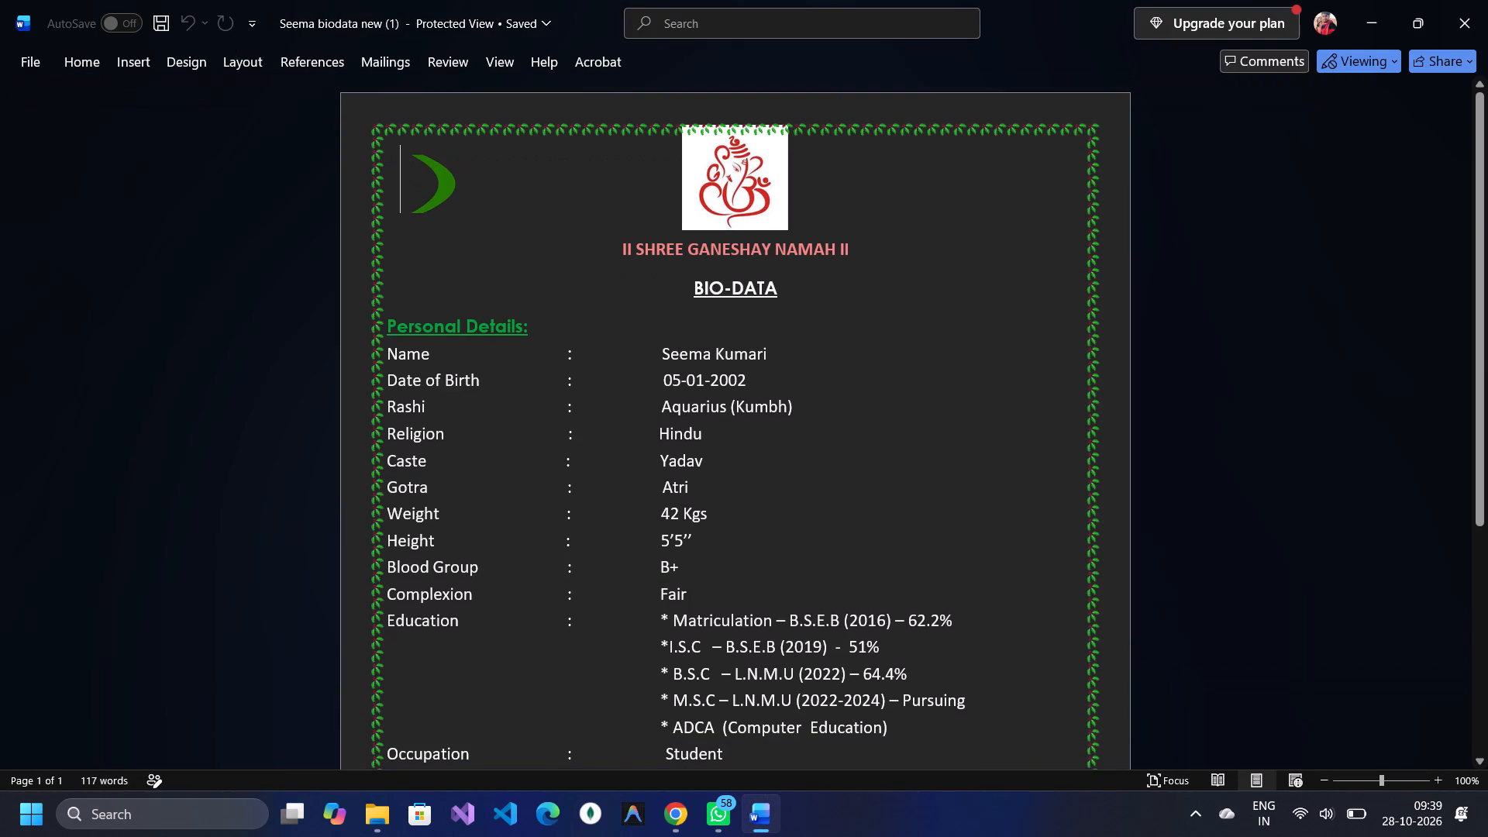
click(1483, 0)
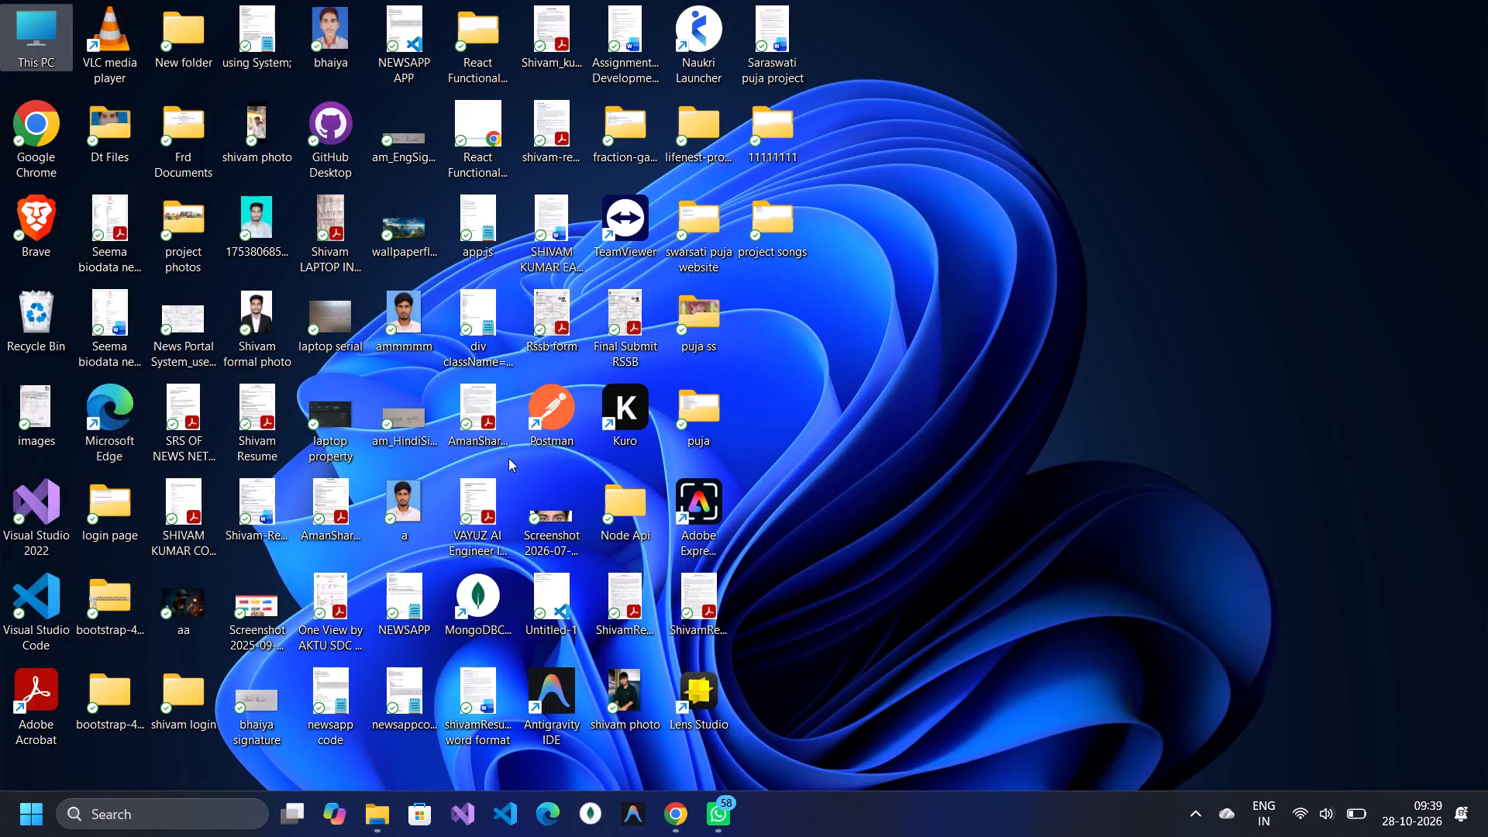
Reopen the Downloads copy of the biodata in Word to check its personal details, and close it.
text(word)
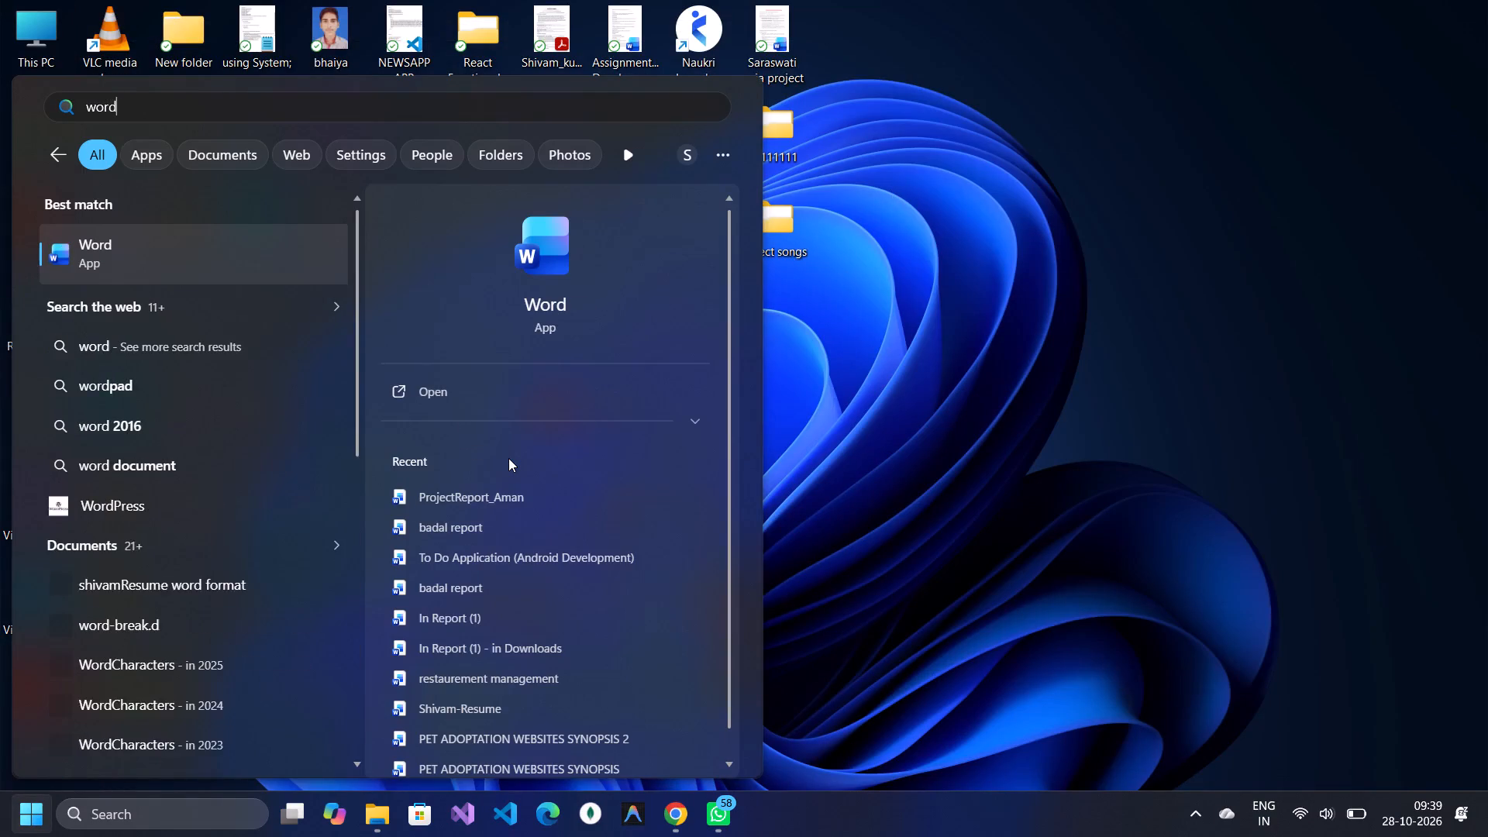
key(Return)
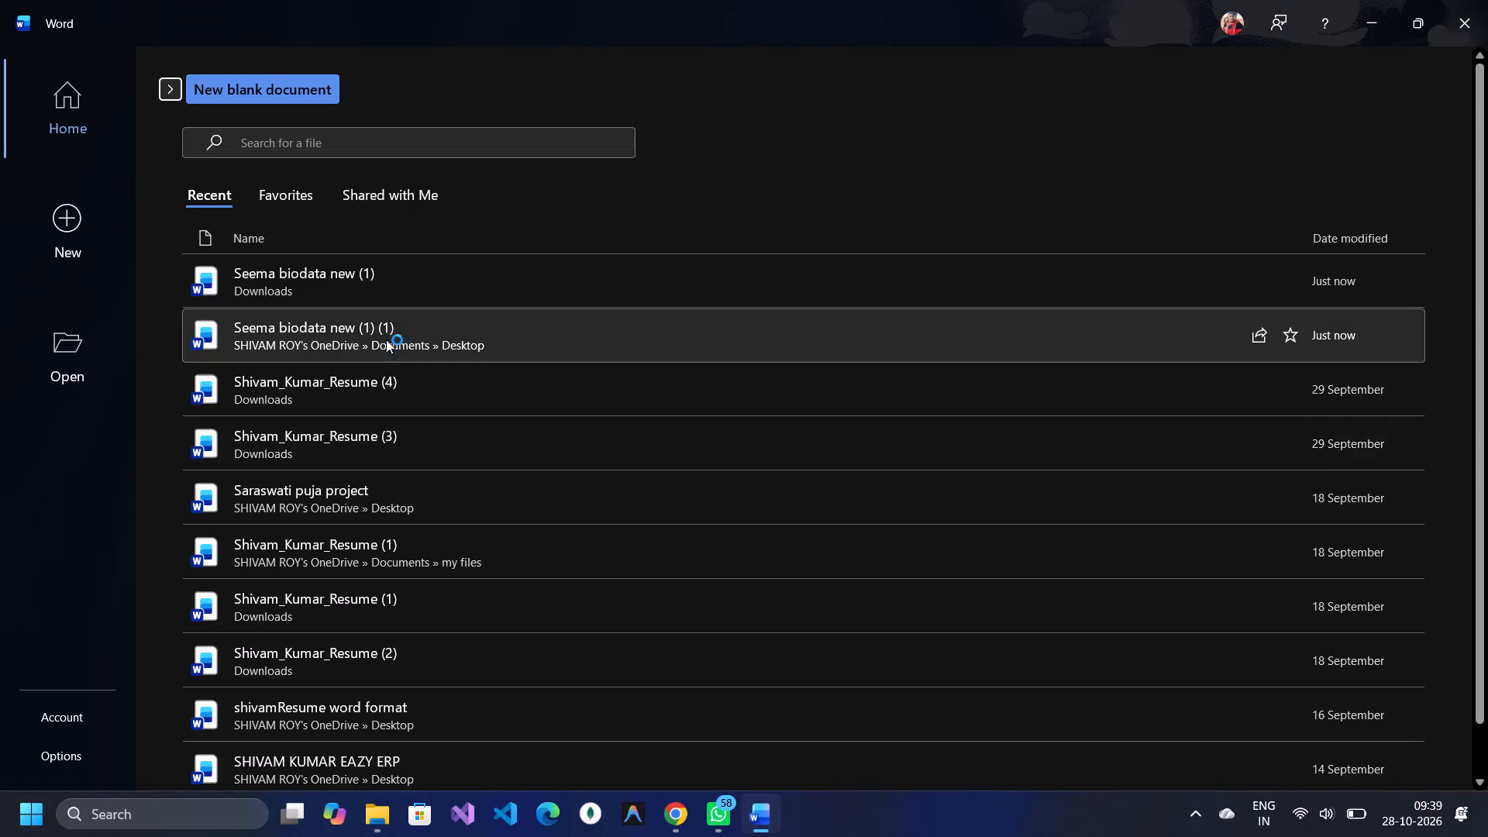
double_click(309, 282)
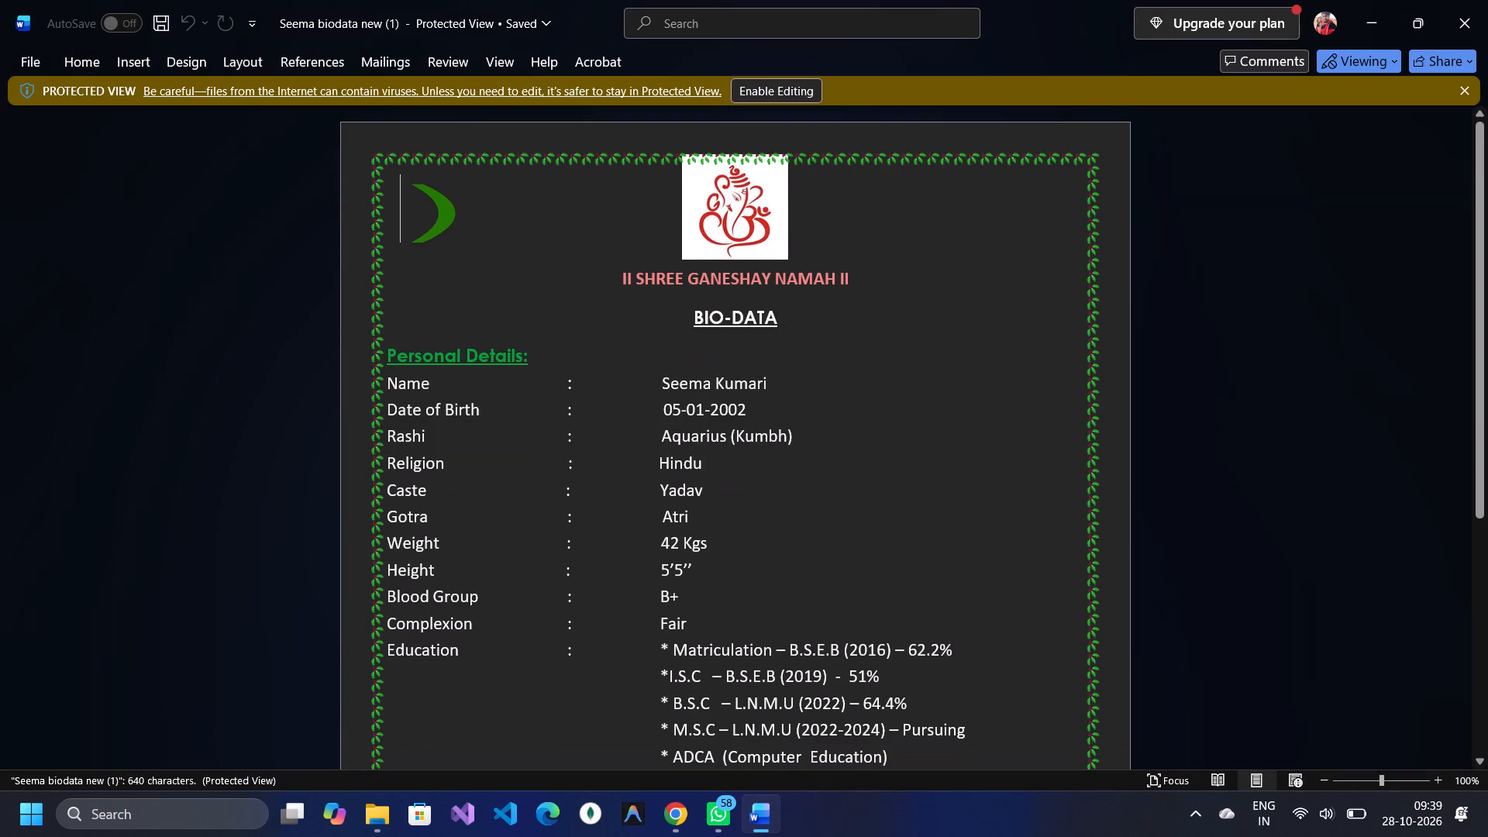
click(1469, 9)
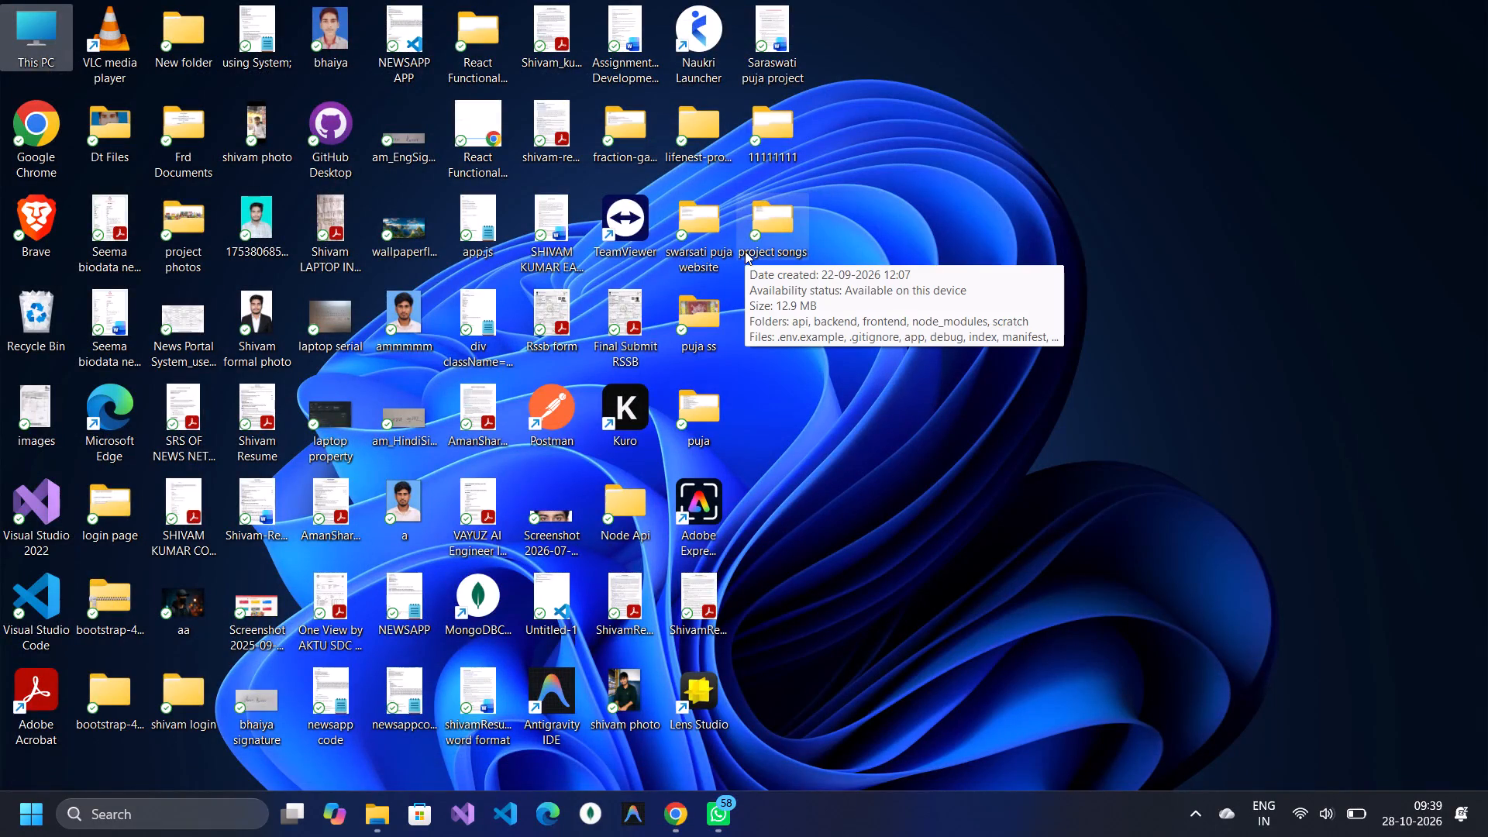
Open the Desktop copy of the biodata, "Seema biodata new (1) (1)", in Word and review the whole page at 60% zoom.
text(word)
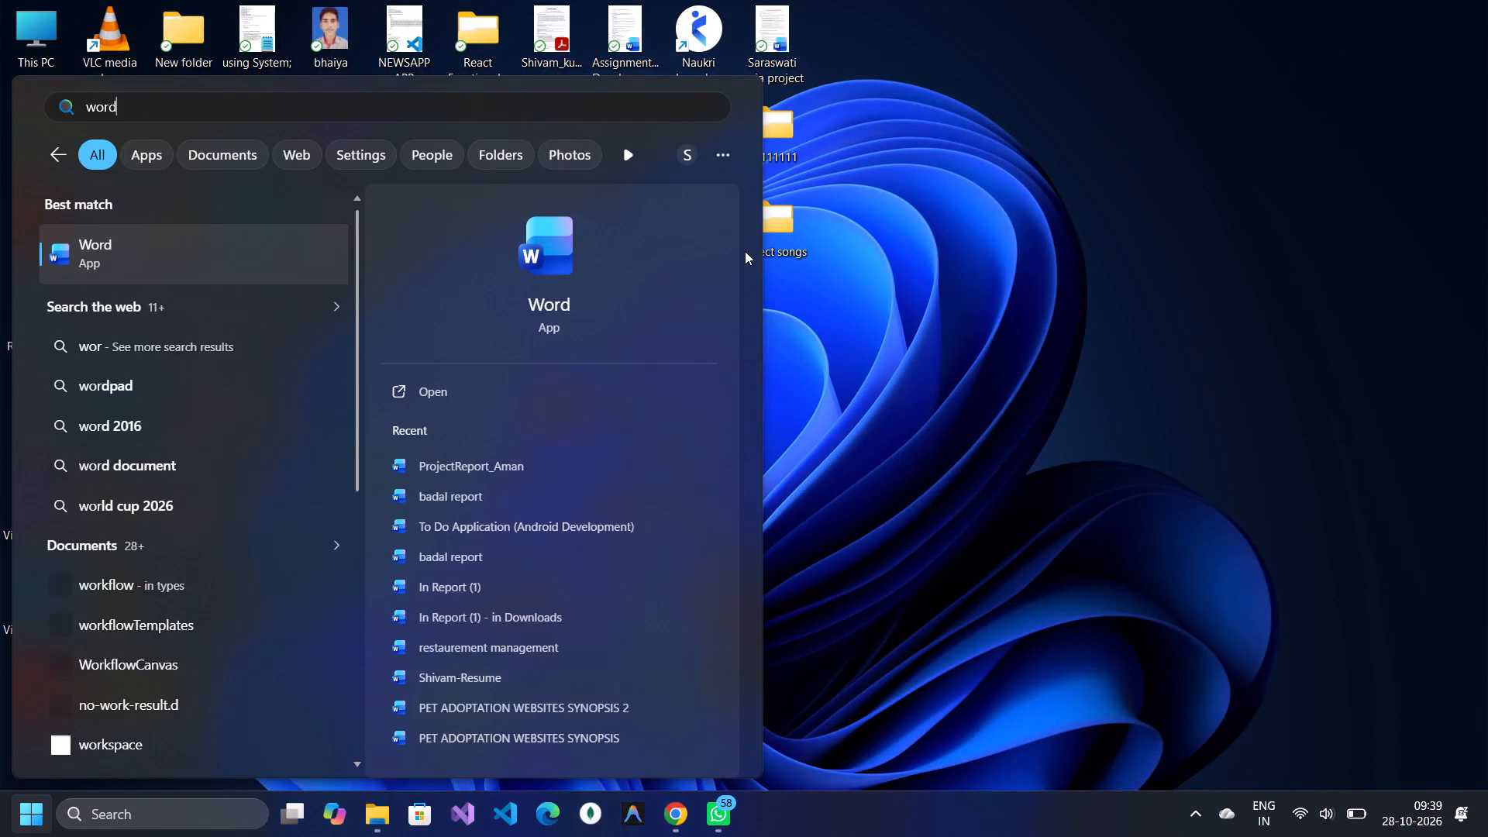
key(Return)
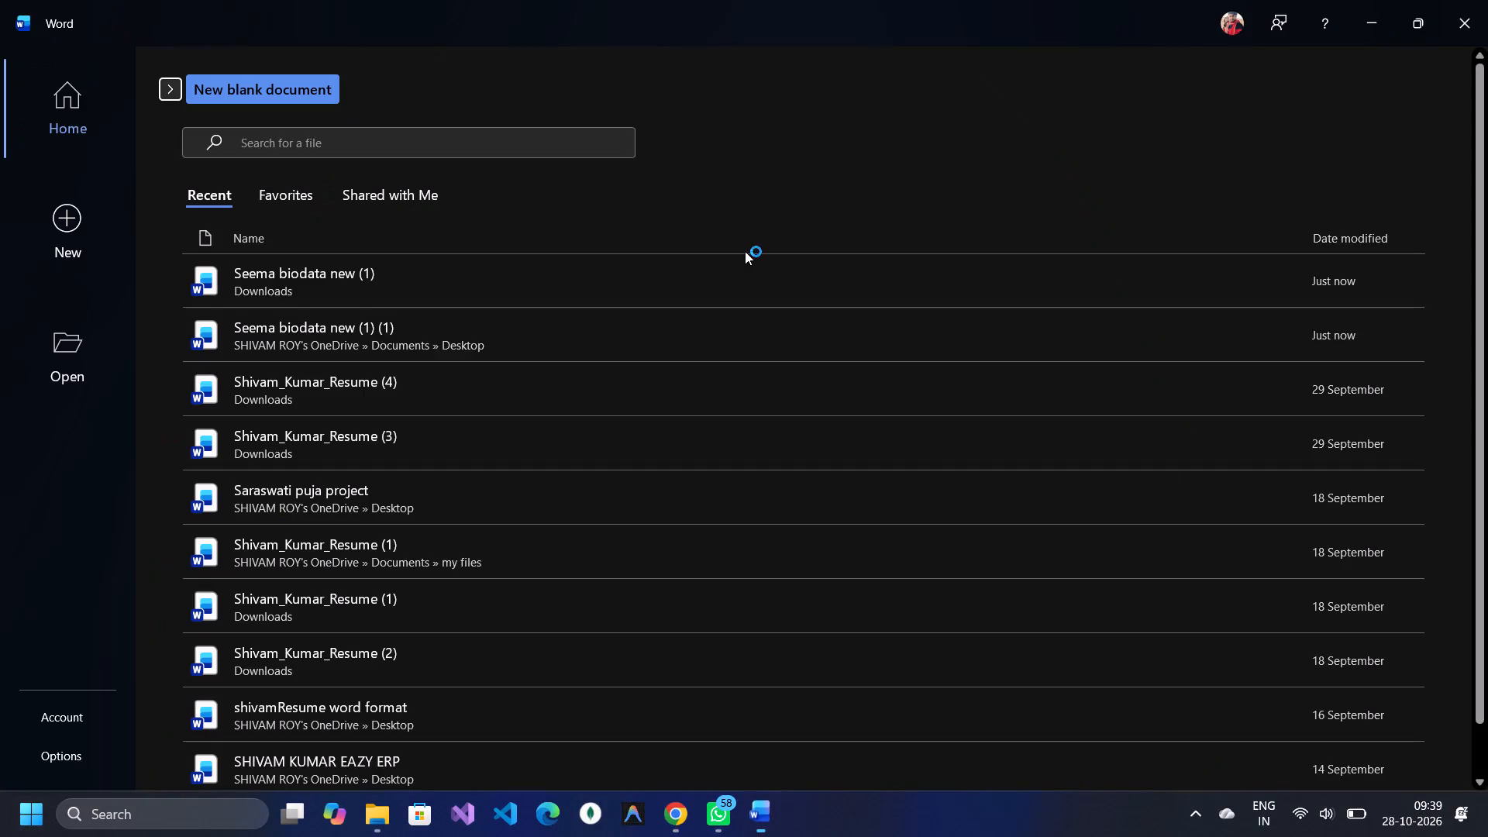
double_click(334, 338)
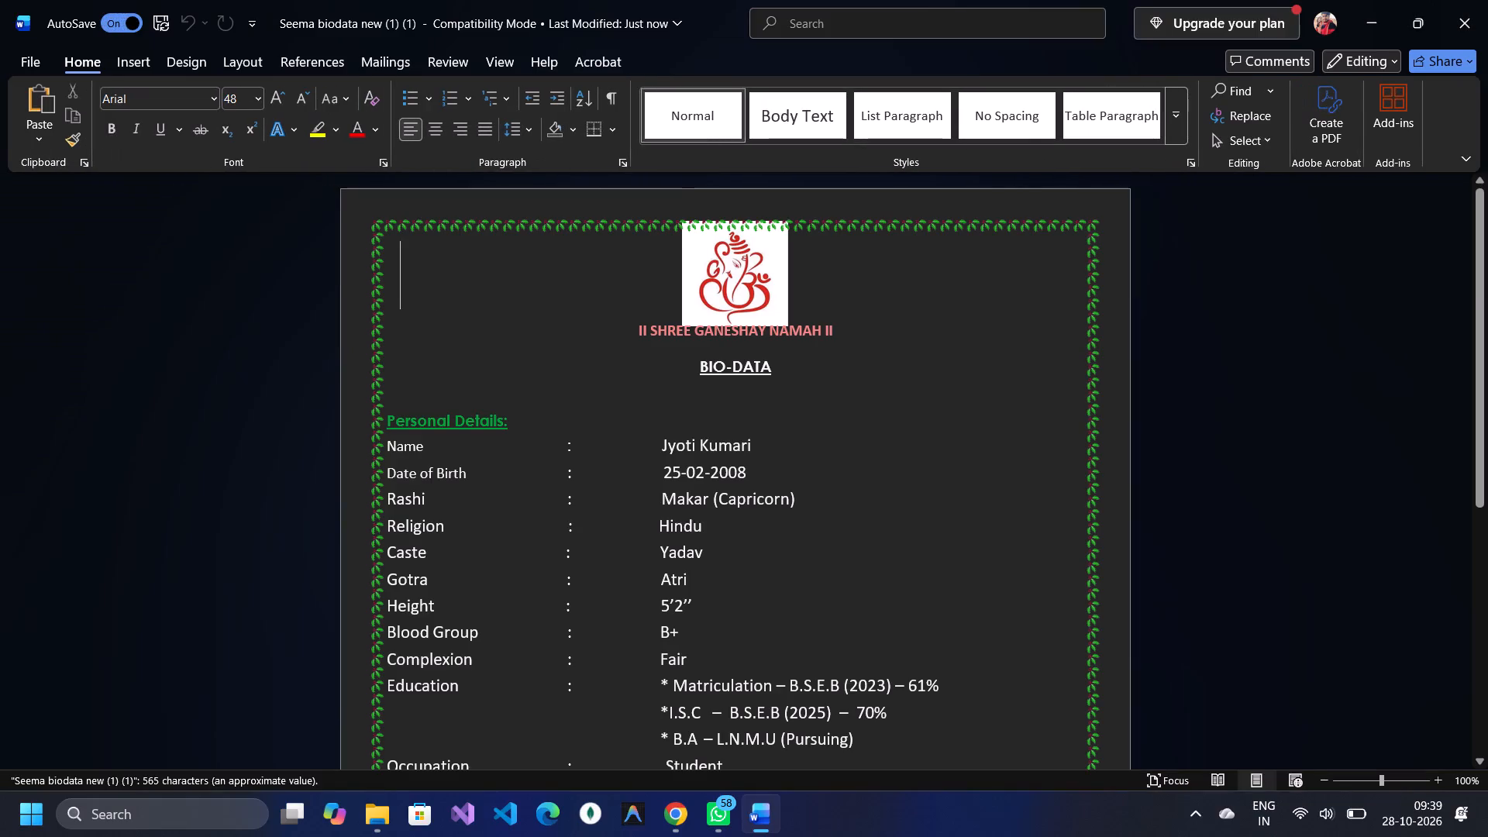
scroll(334, 338, down, 2)
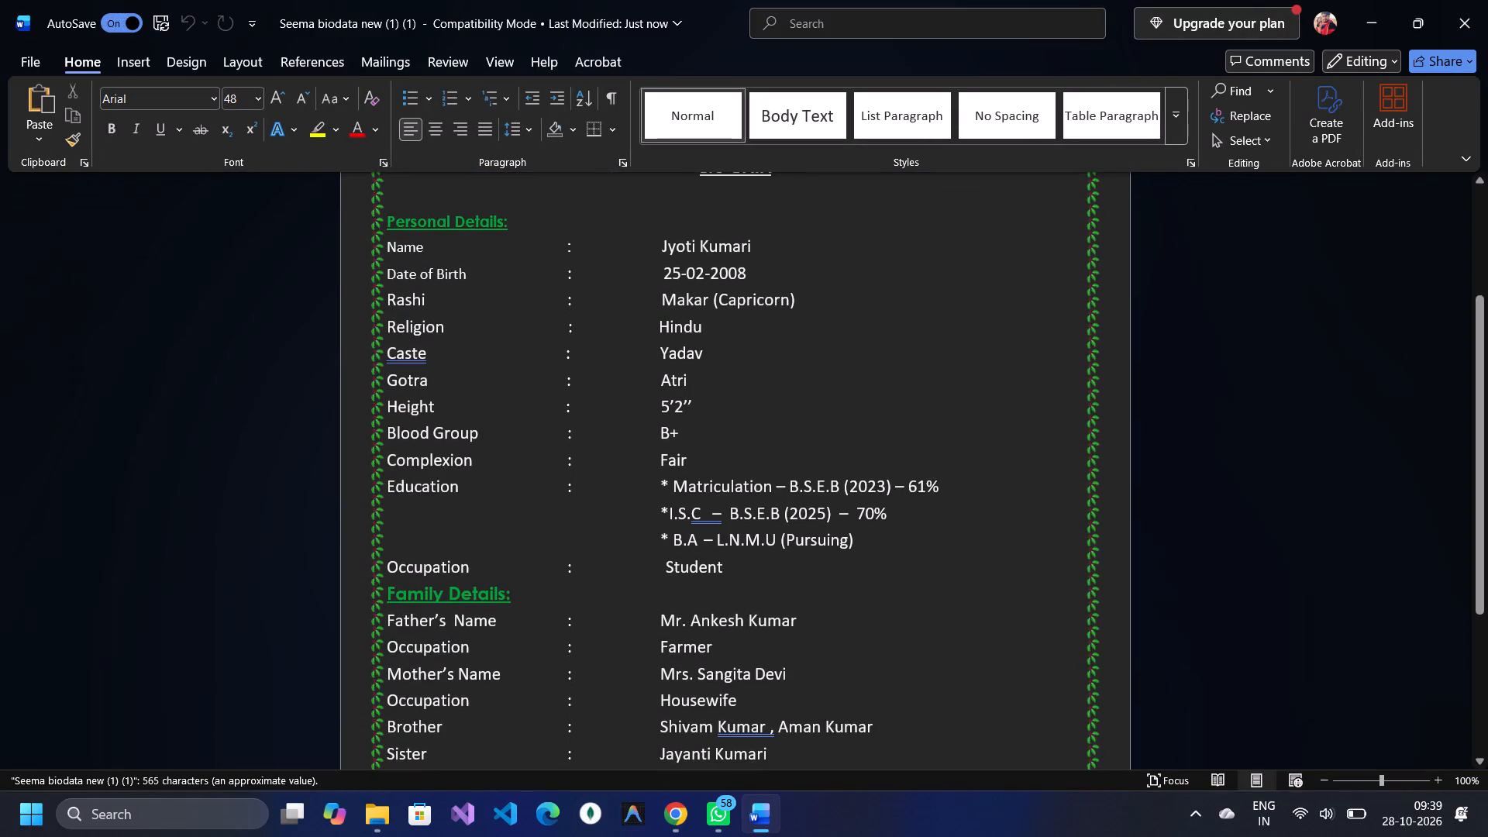
ctrl+scroll(912, 346, down, 4)
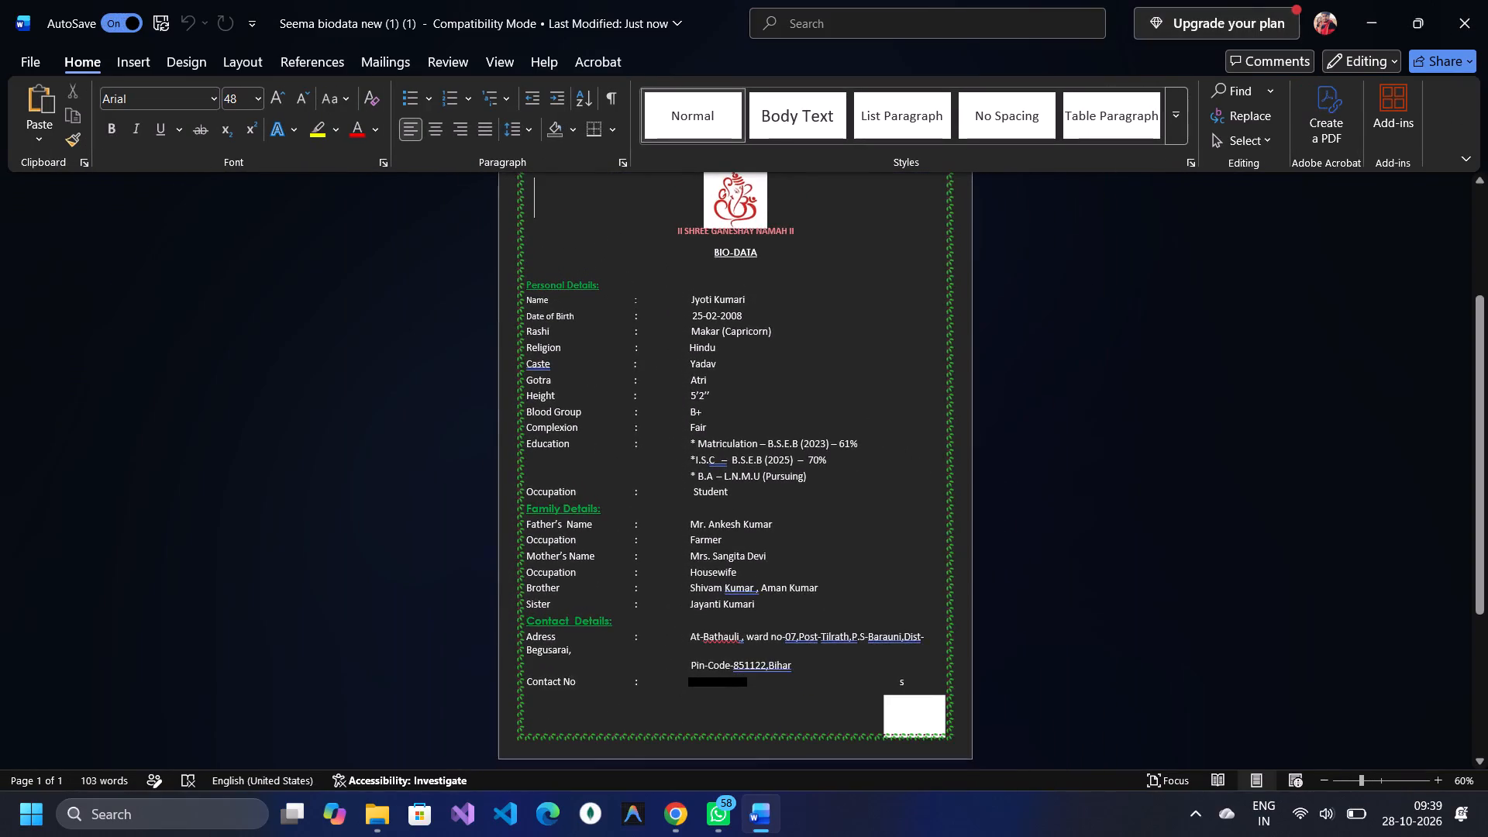
scroll(912, 346, up, 2)
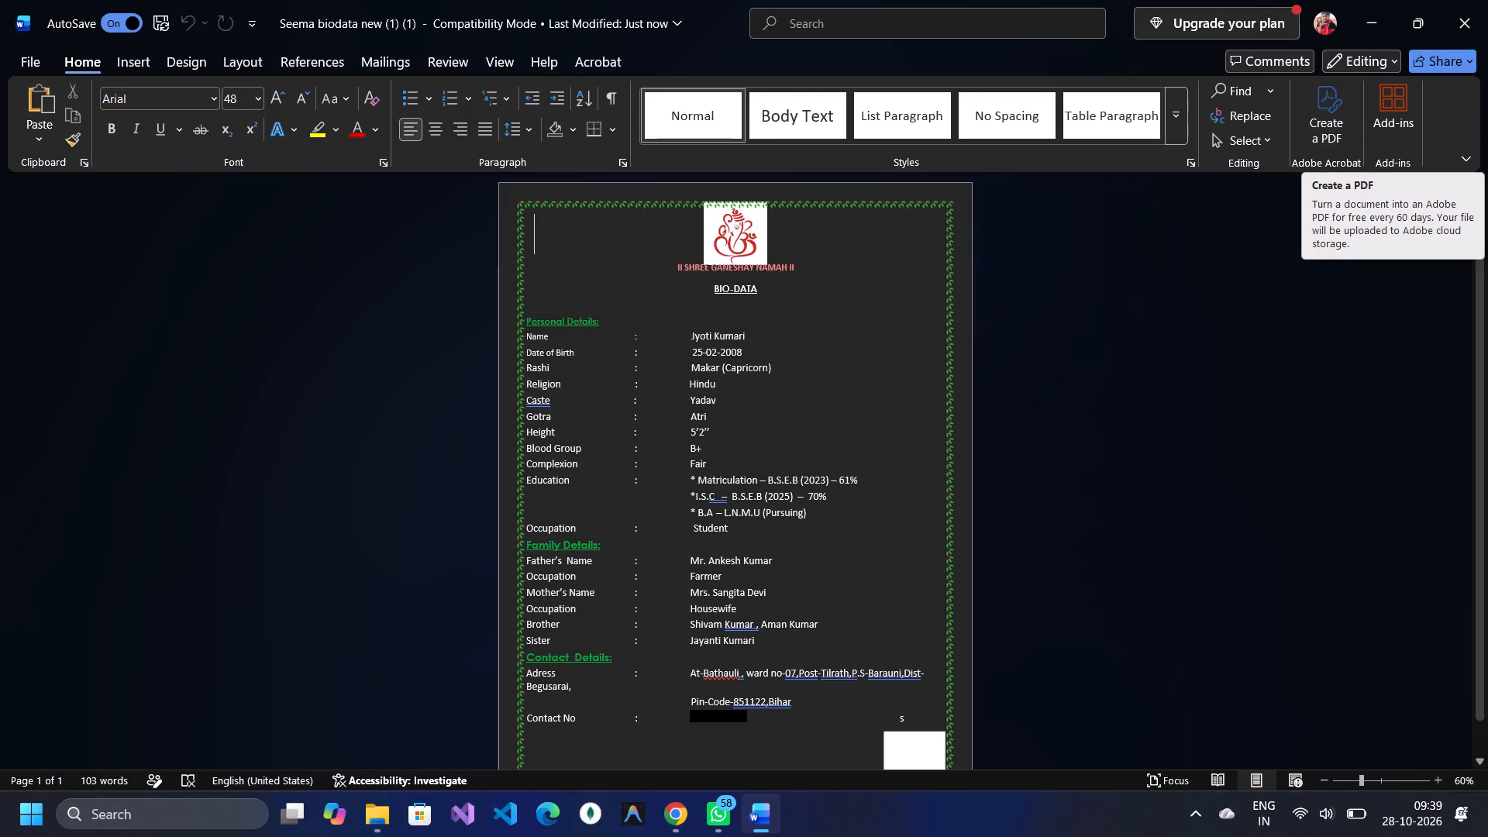
click(1259, 290)
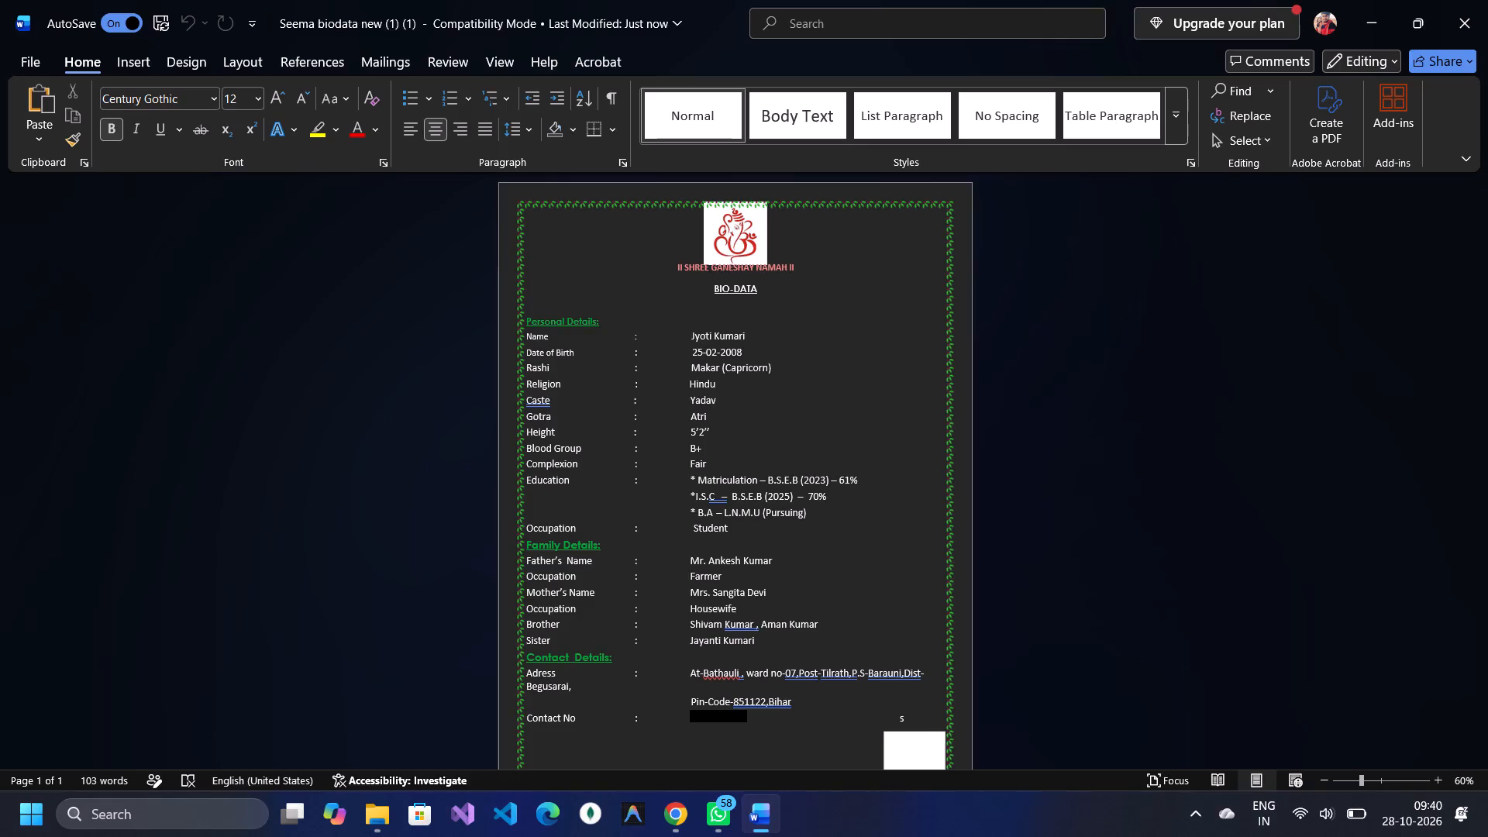
Examine the biodata page layout in the print preview, and return to the document.
key(ctrl+p)
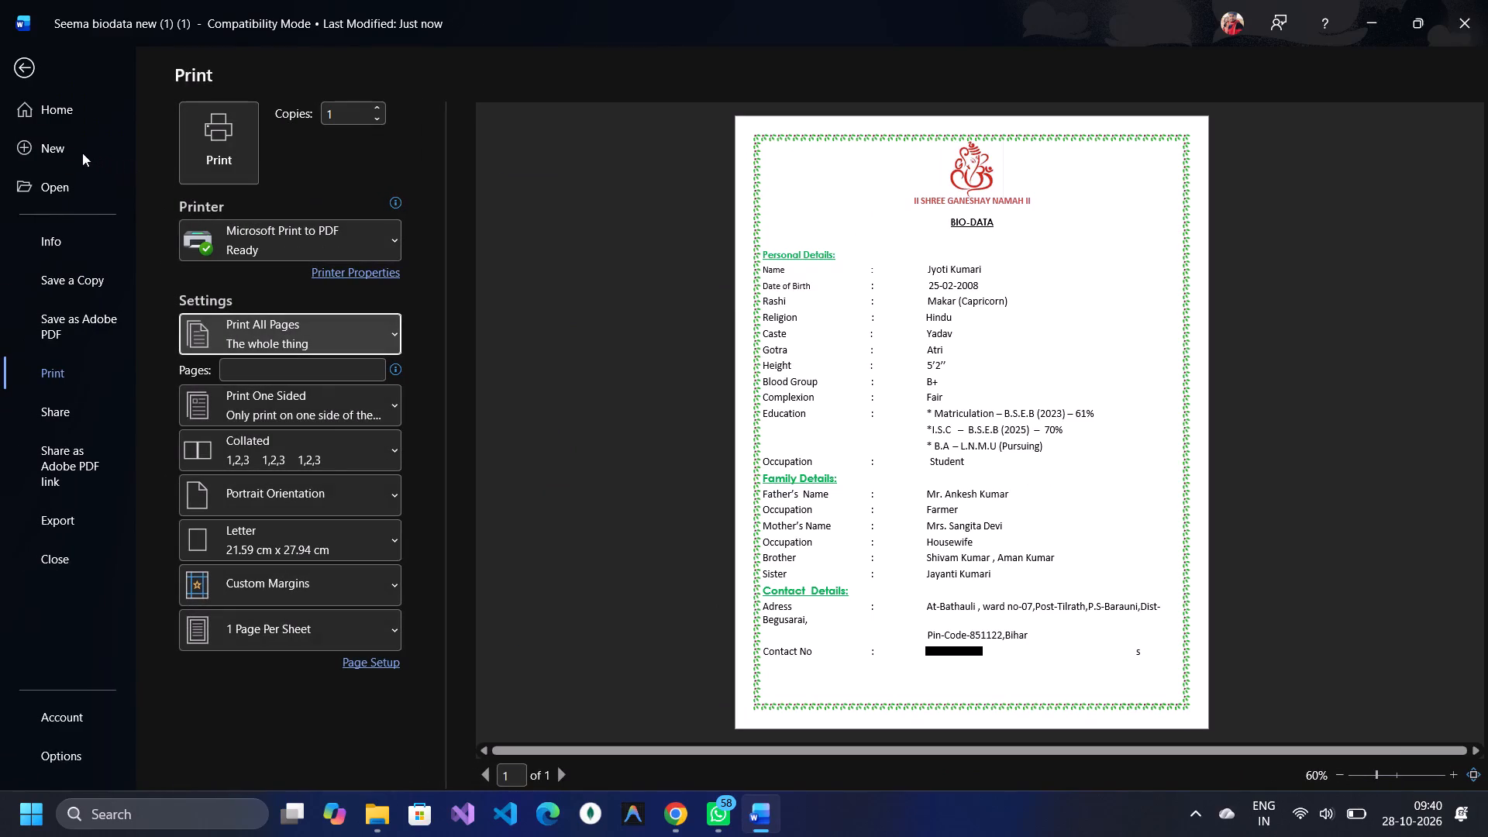
click(52, 373)
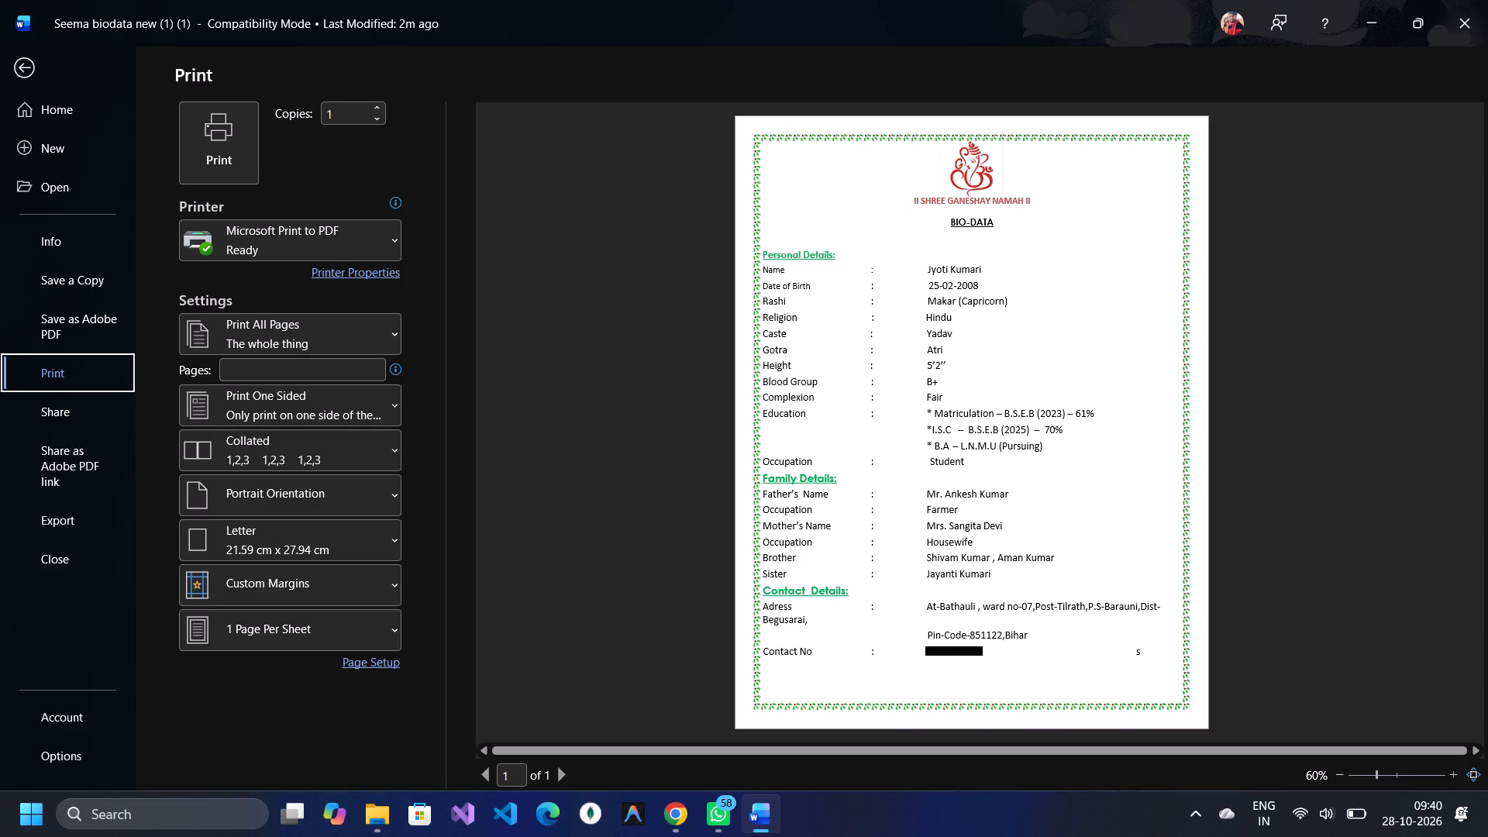
scroll(1230, 552, down, 1)
click(1375, 14)
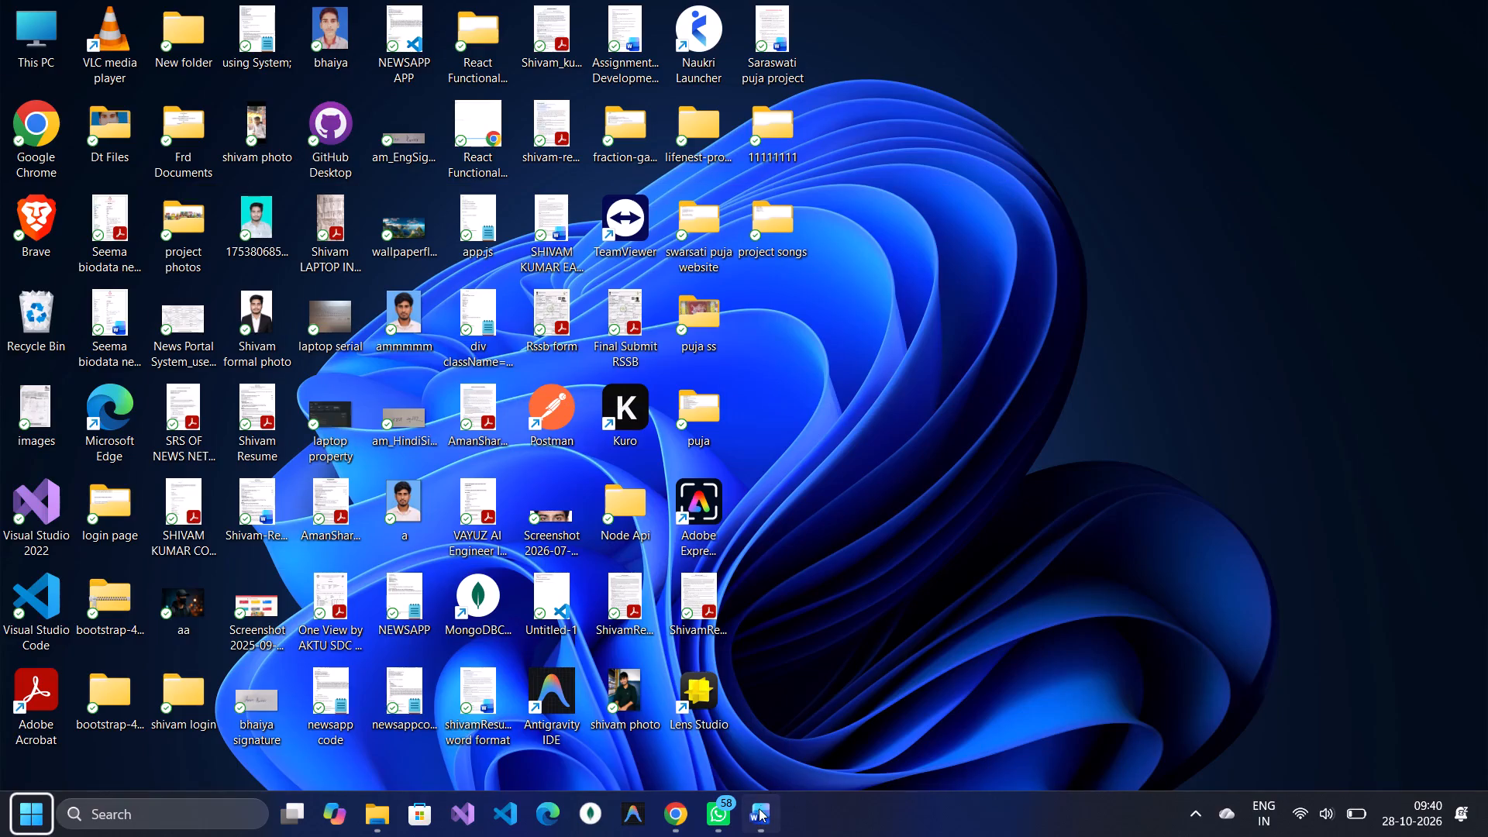
click(759, 812)
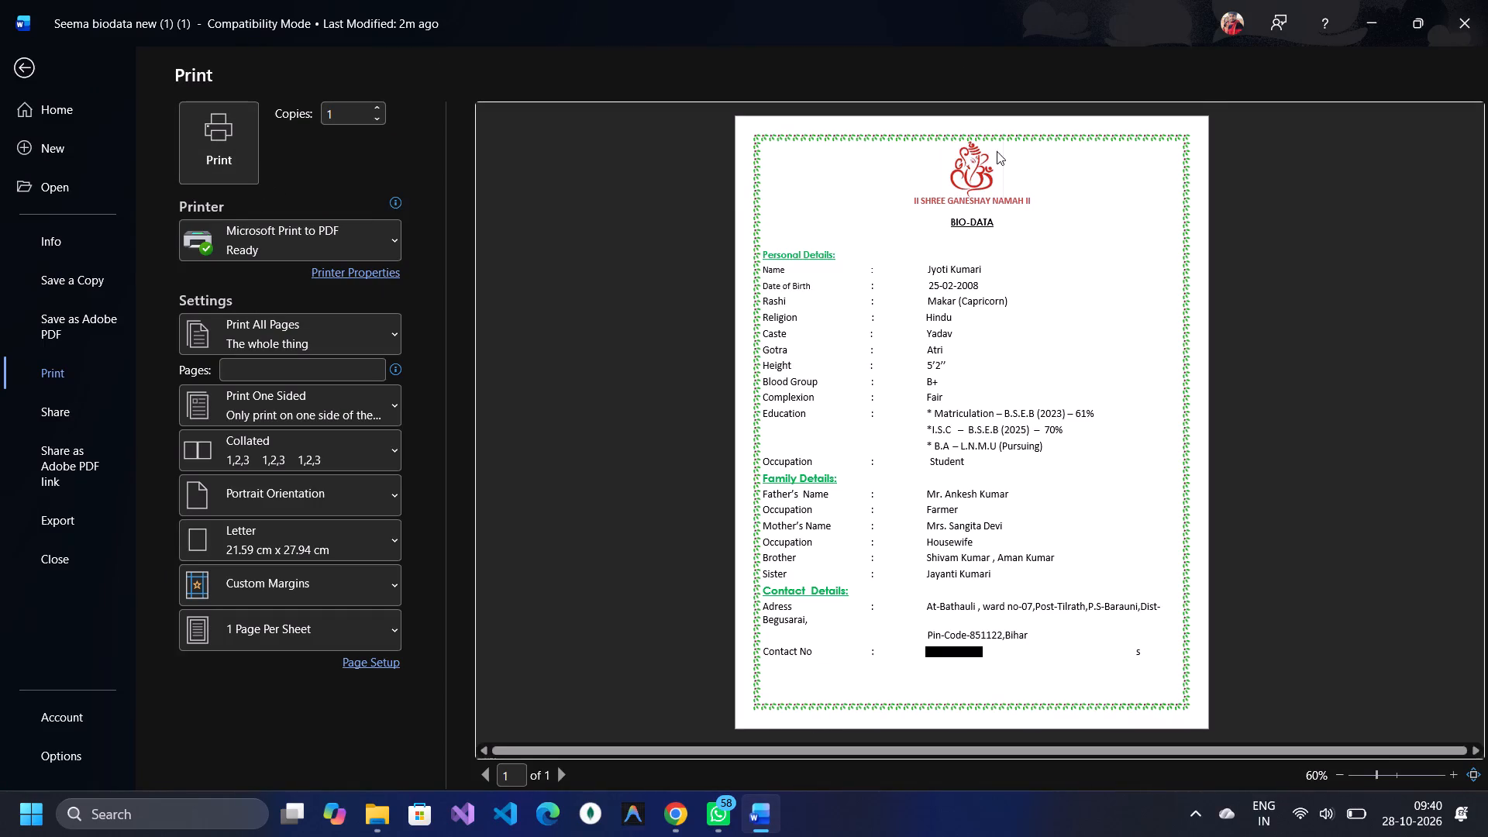
click(26, 62)
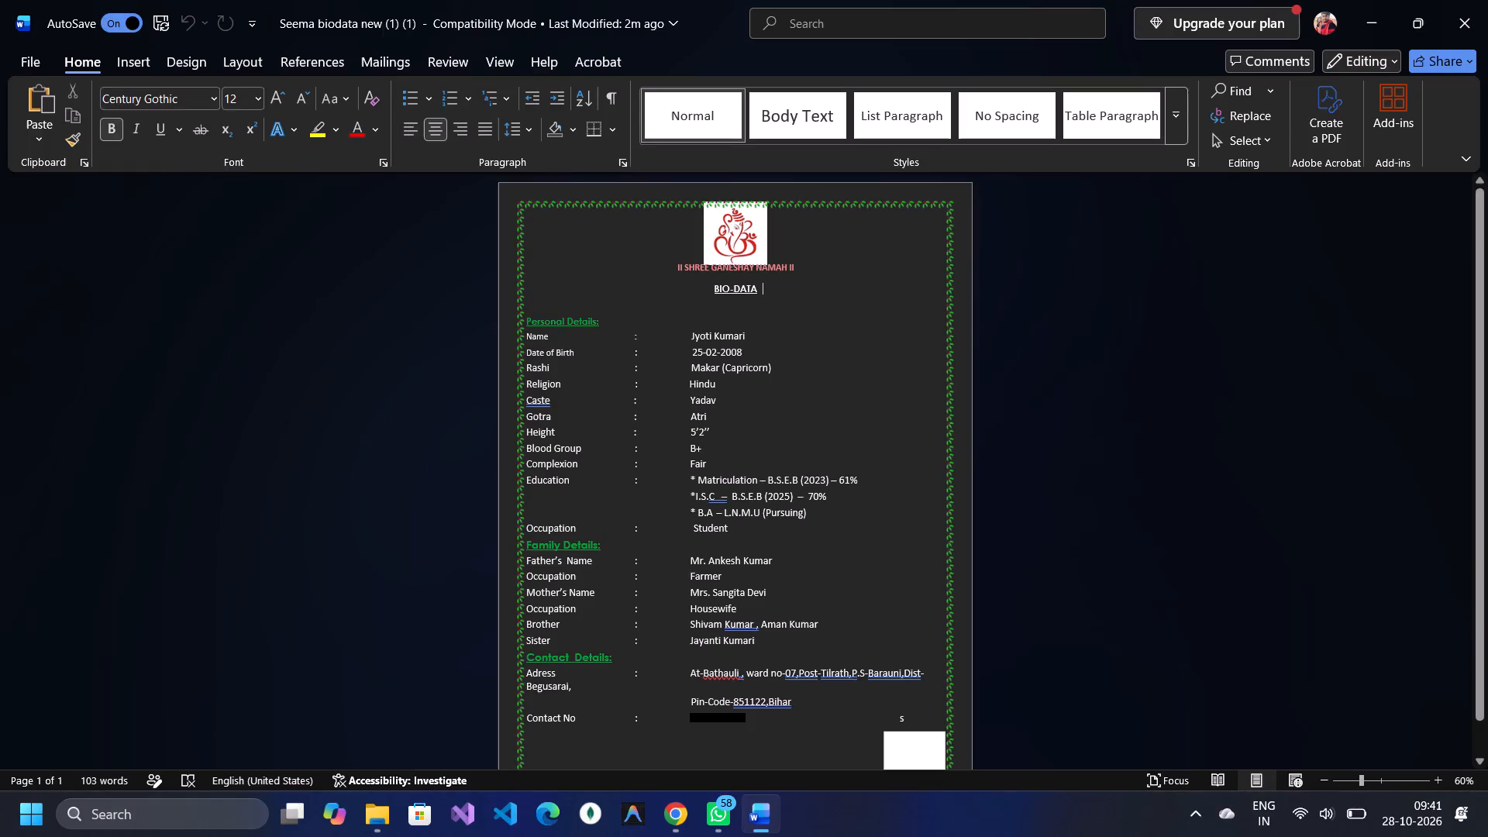
Insert two spaces before the district name on the wrapped line of the address in Contact Details.
click(525, 684)
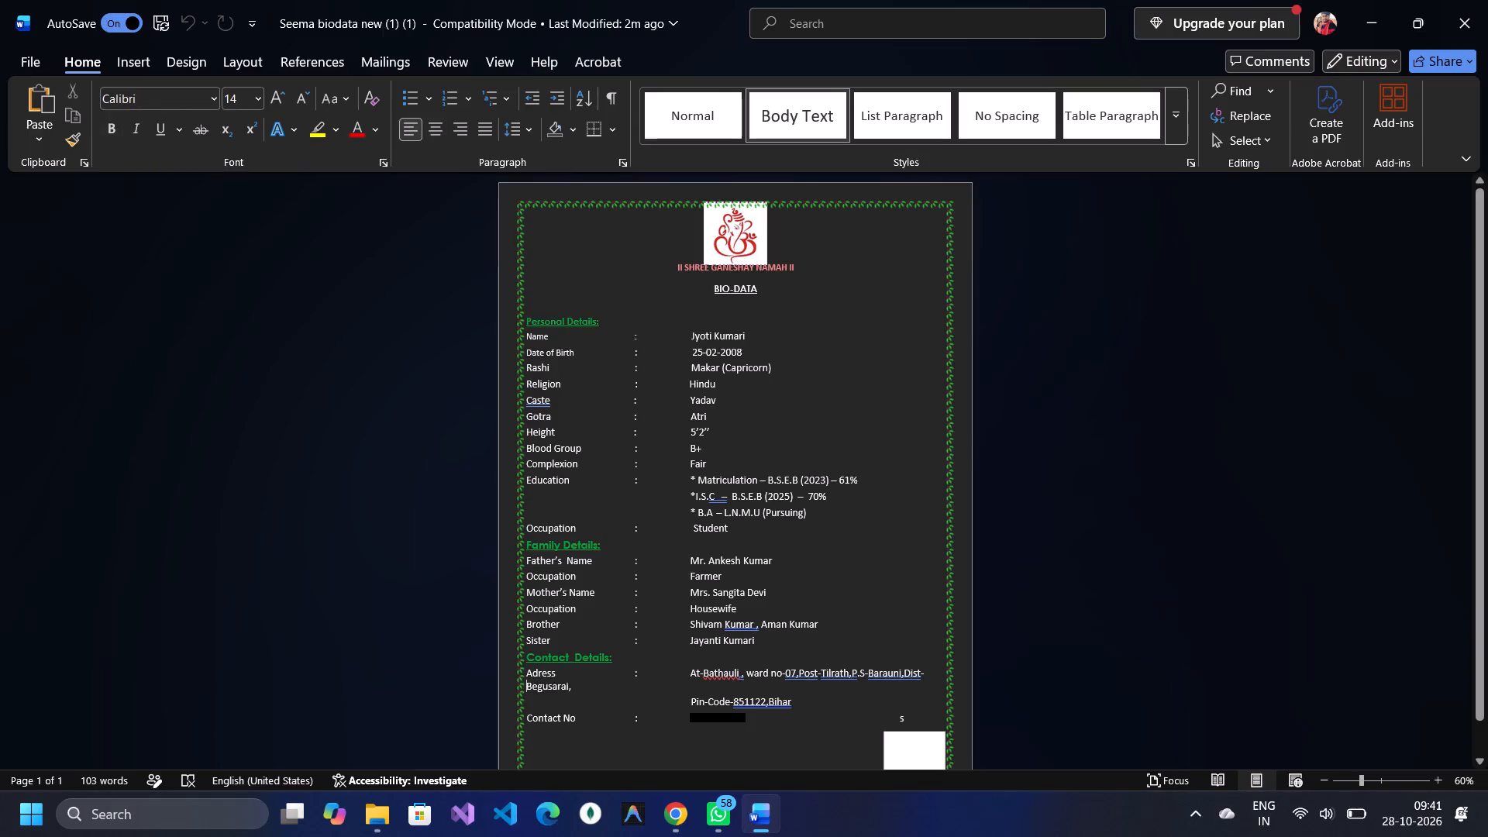
key(space)
key(space)
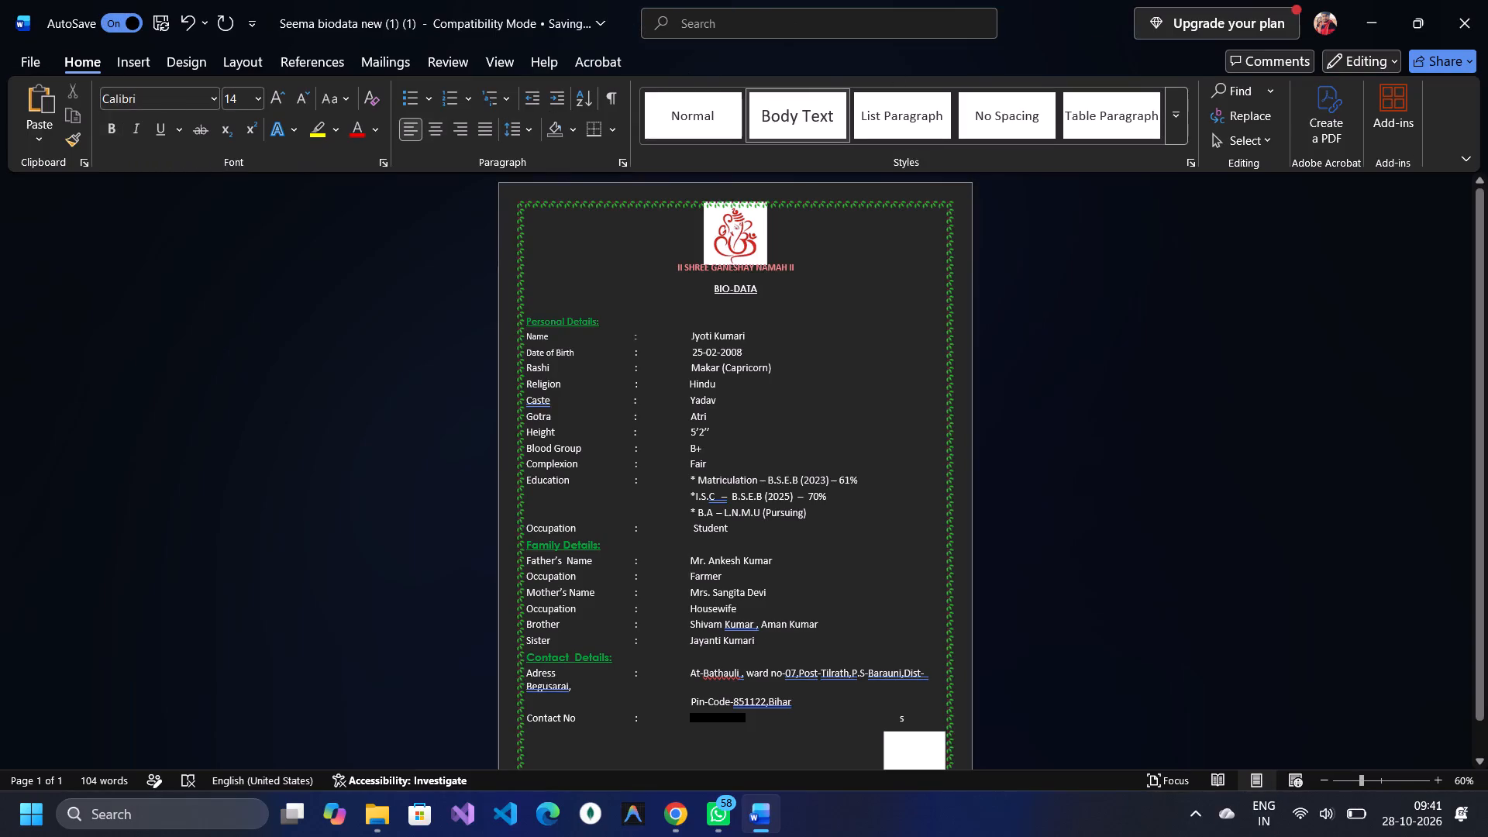
Indent the district name on the address's wrapped line with four spaces and two tabs.
scroll(908, 370, up, 1)
scroll(908, 370, down, 1)
scroll(908, 370, up, 7)
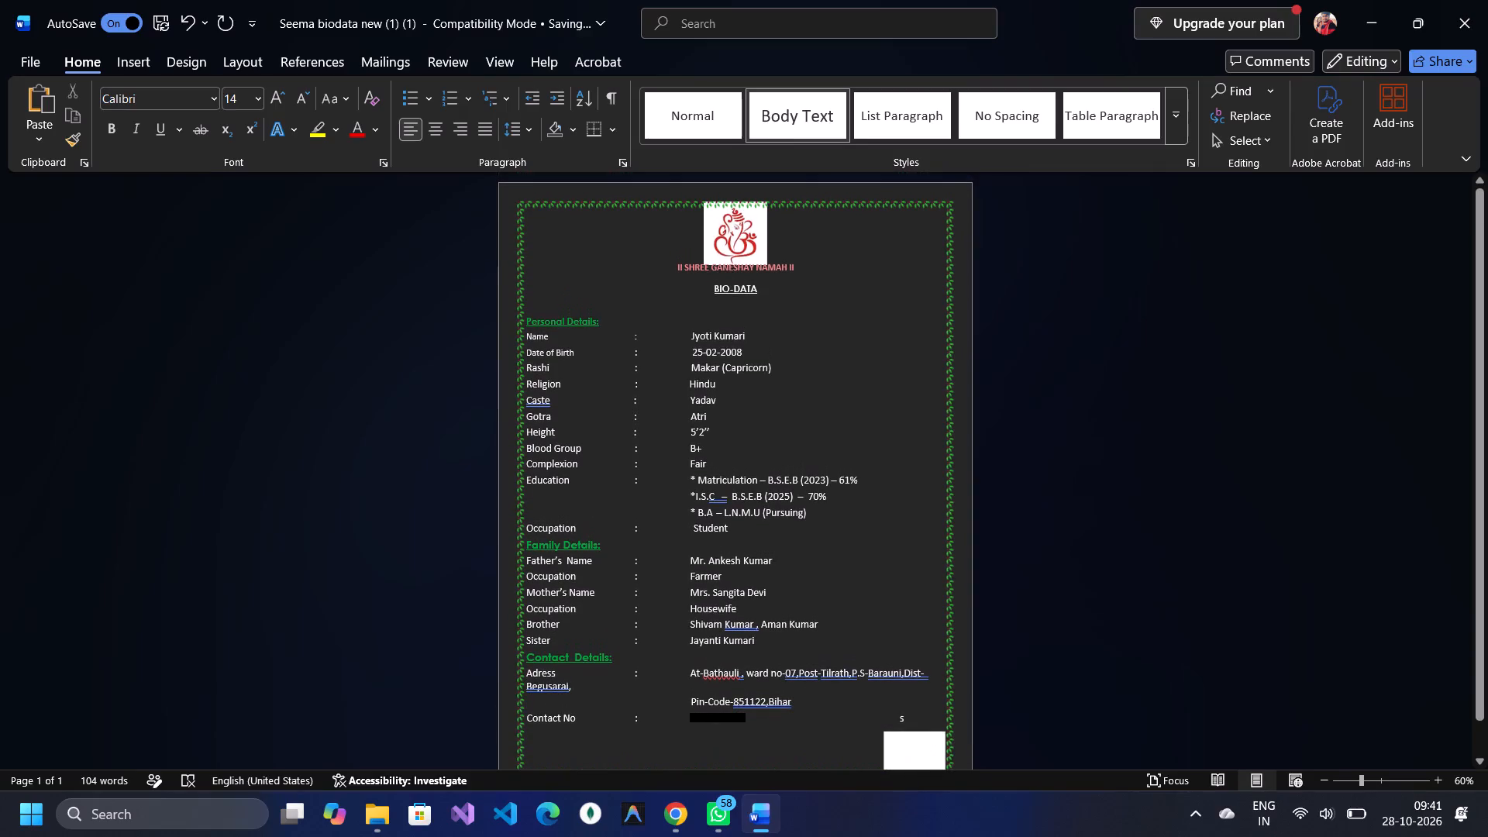
click(832, 642)
scroll(832, 642, down, 2)
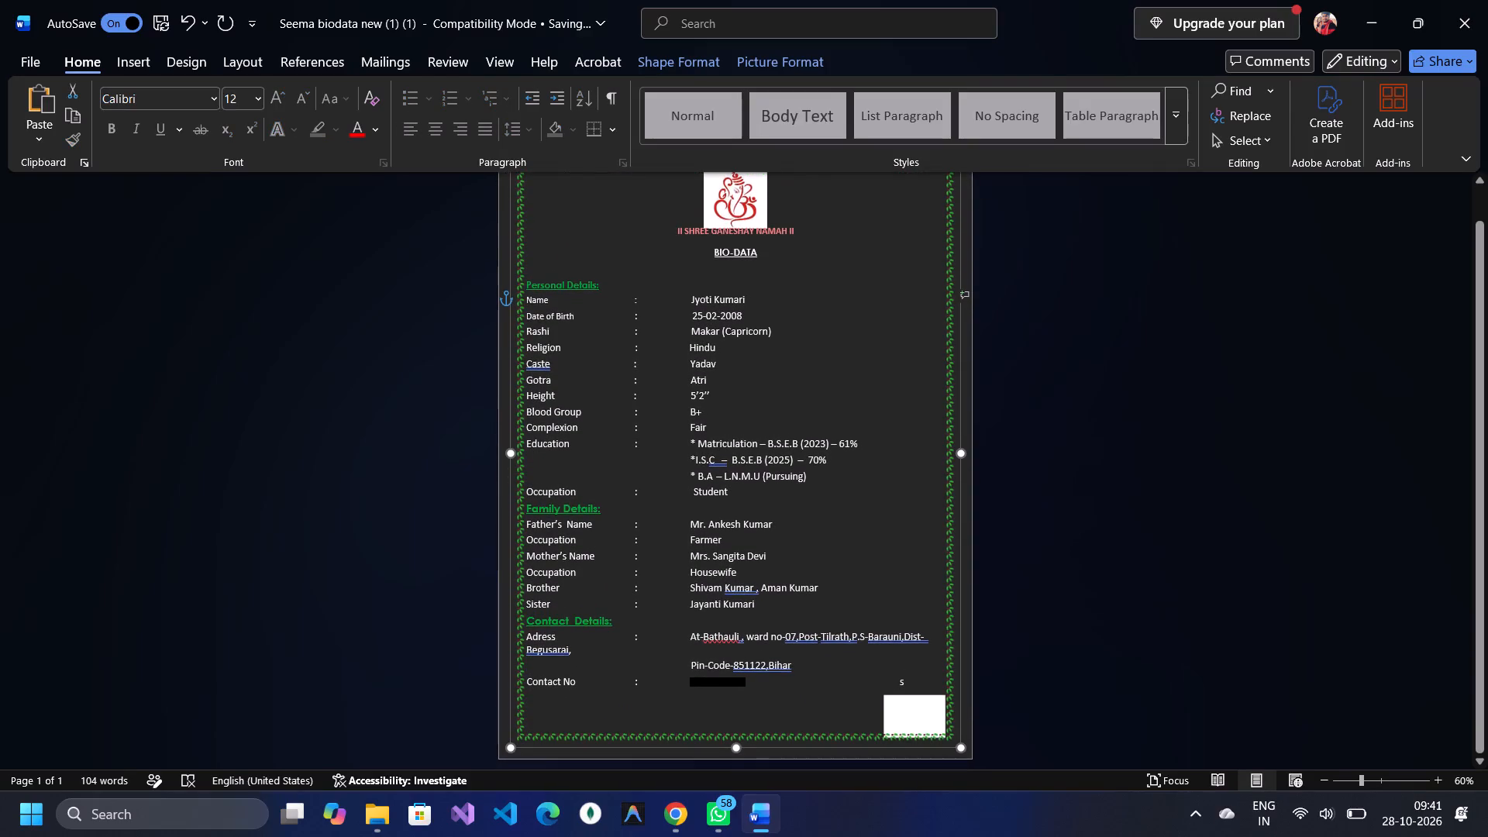
click(602, 645)
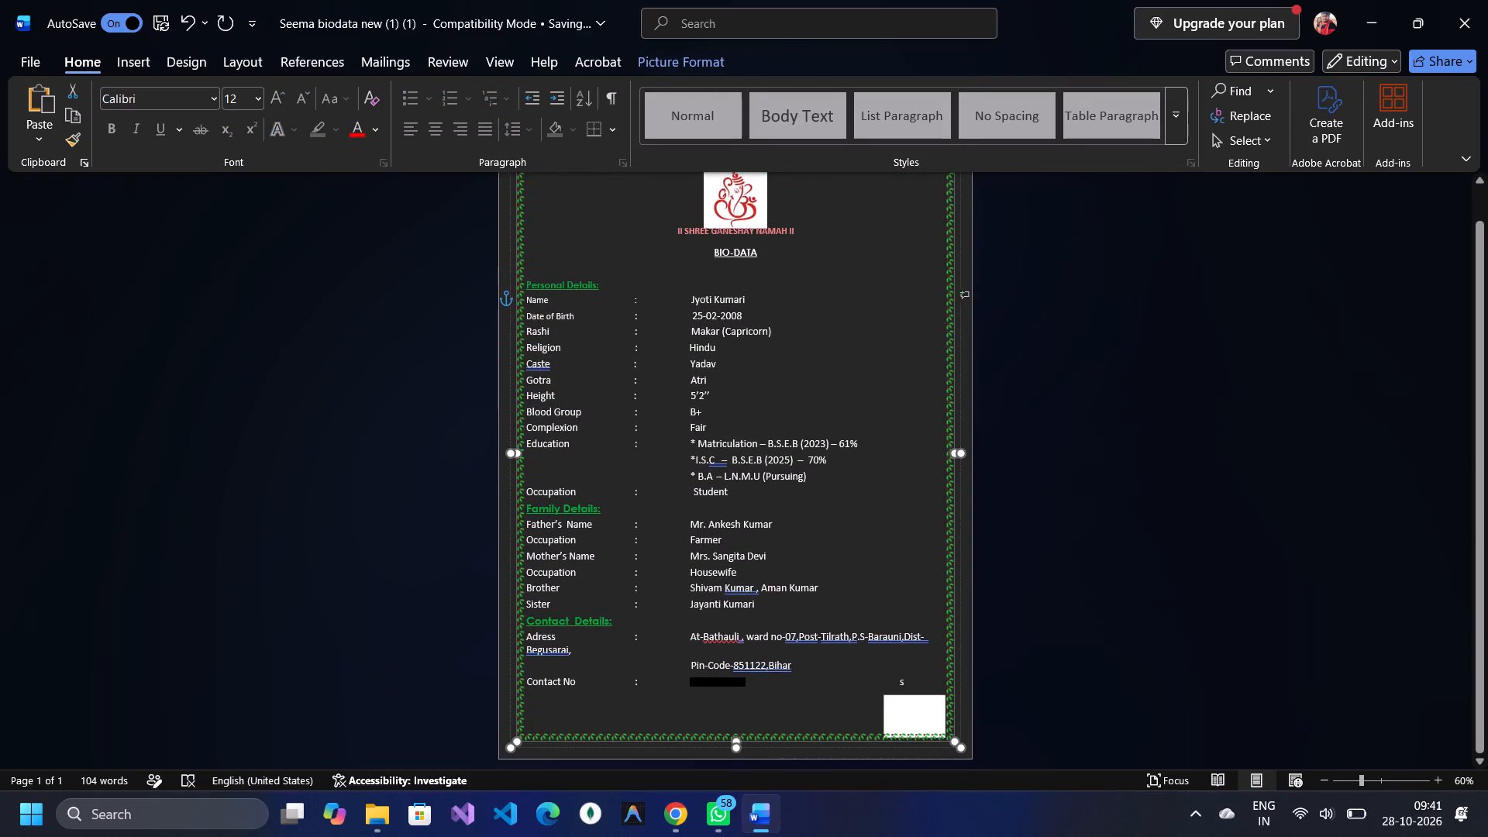
click(563, 650)
key(Left)
key(Left)
key(Left)
key(Left)
key(Left)
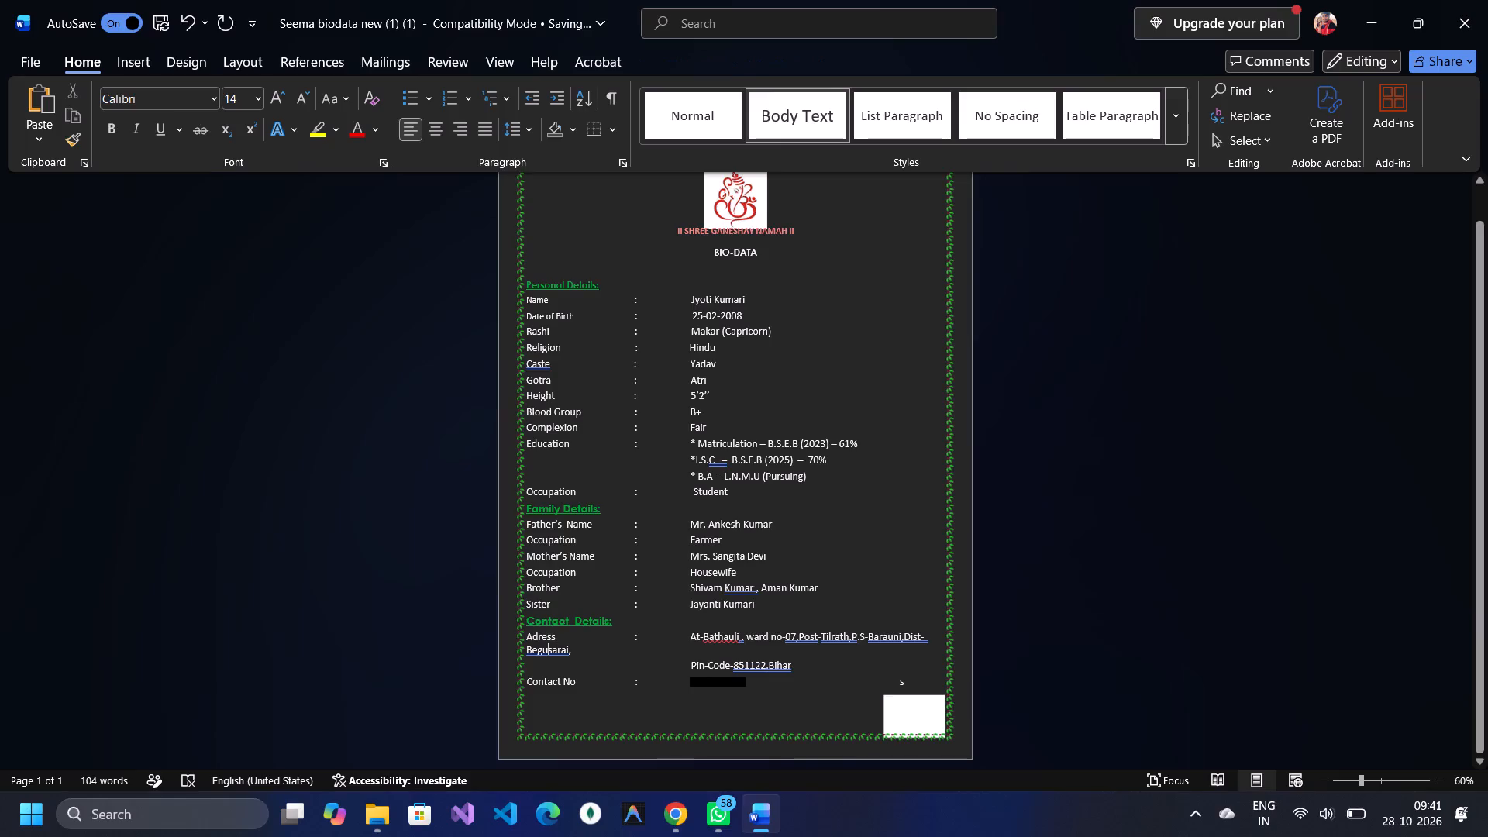
key(Left)
key(Left)
key(space)
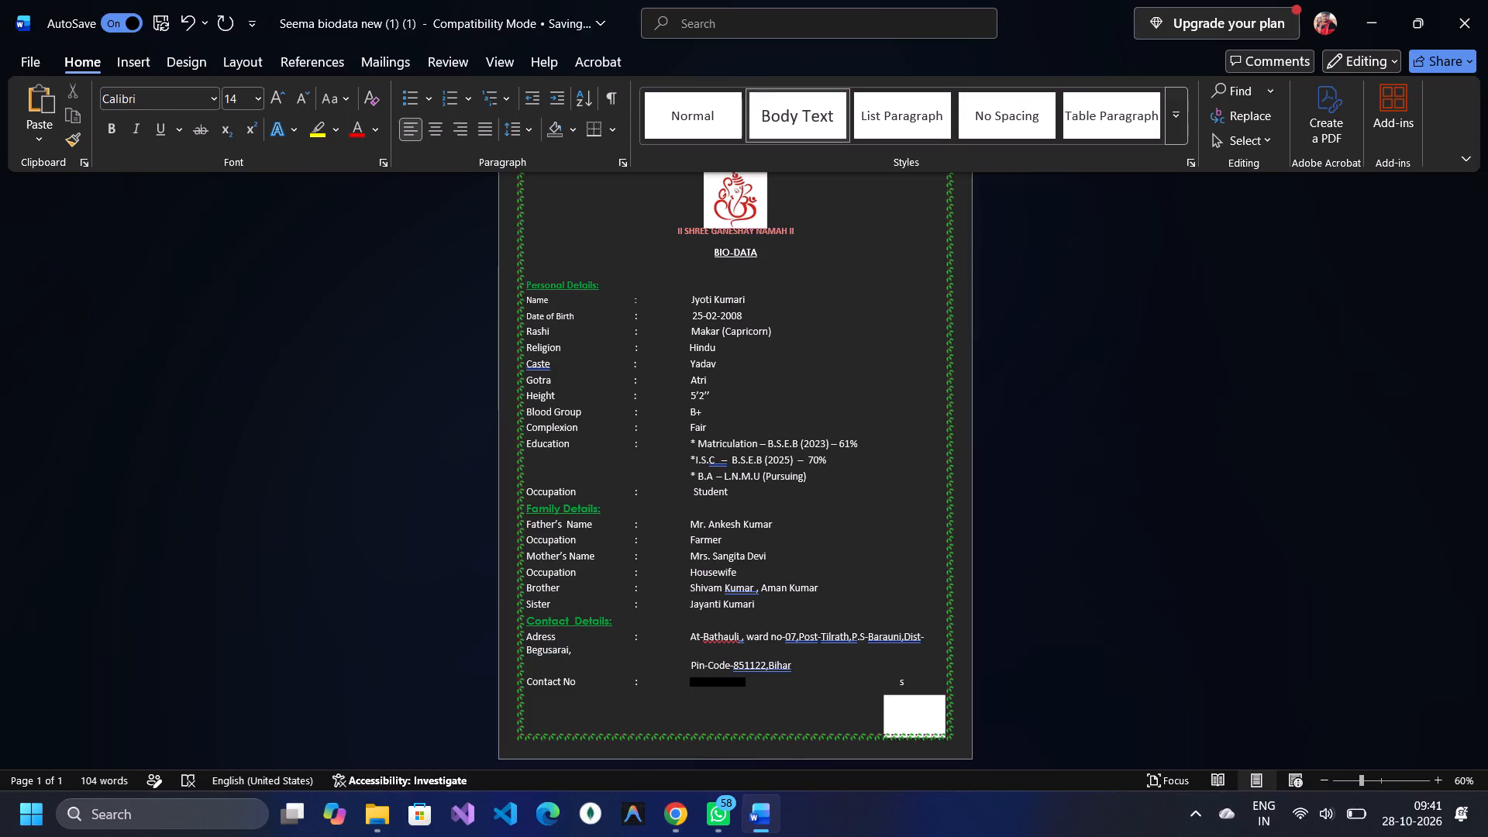
key(space)
key(space)
key(space)
key(Tab)
key(Tab)
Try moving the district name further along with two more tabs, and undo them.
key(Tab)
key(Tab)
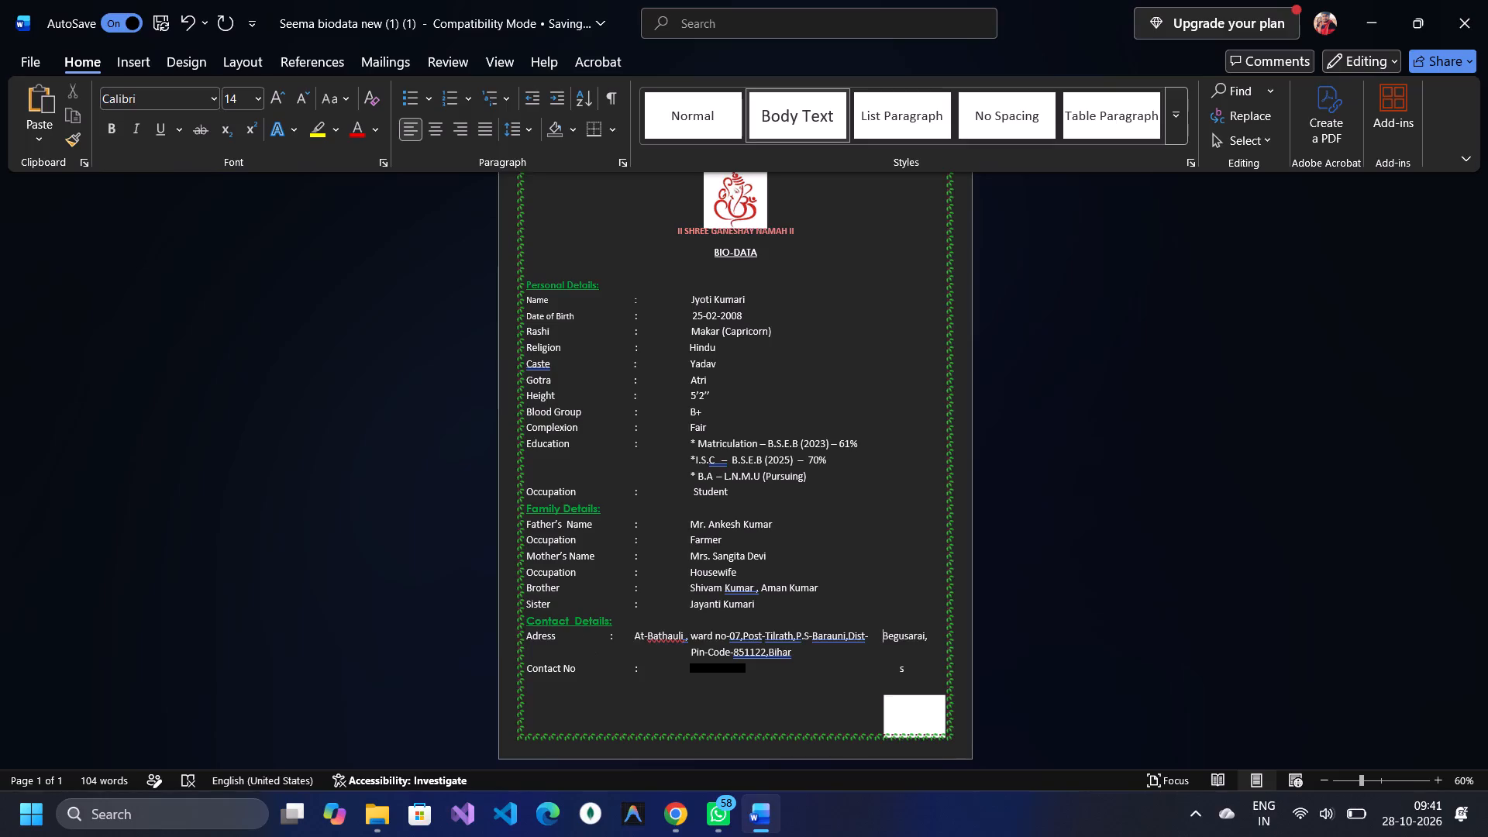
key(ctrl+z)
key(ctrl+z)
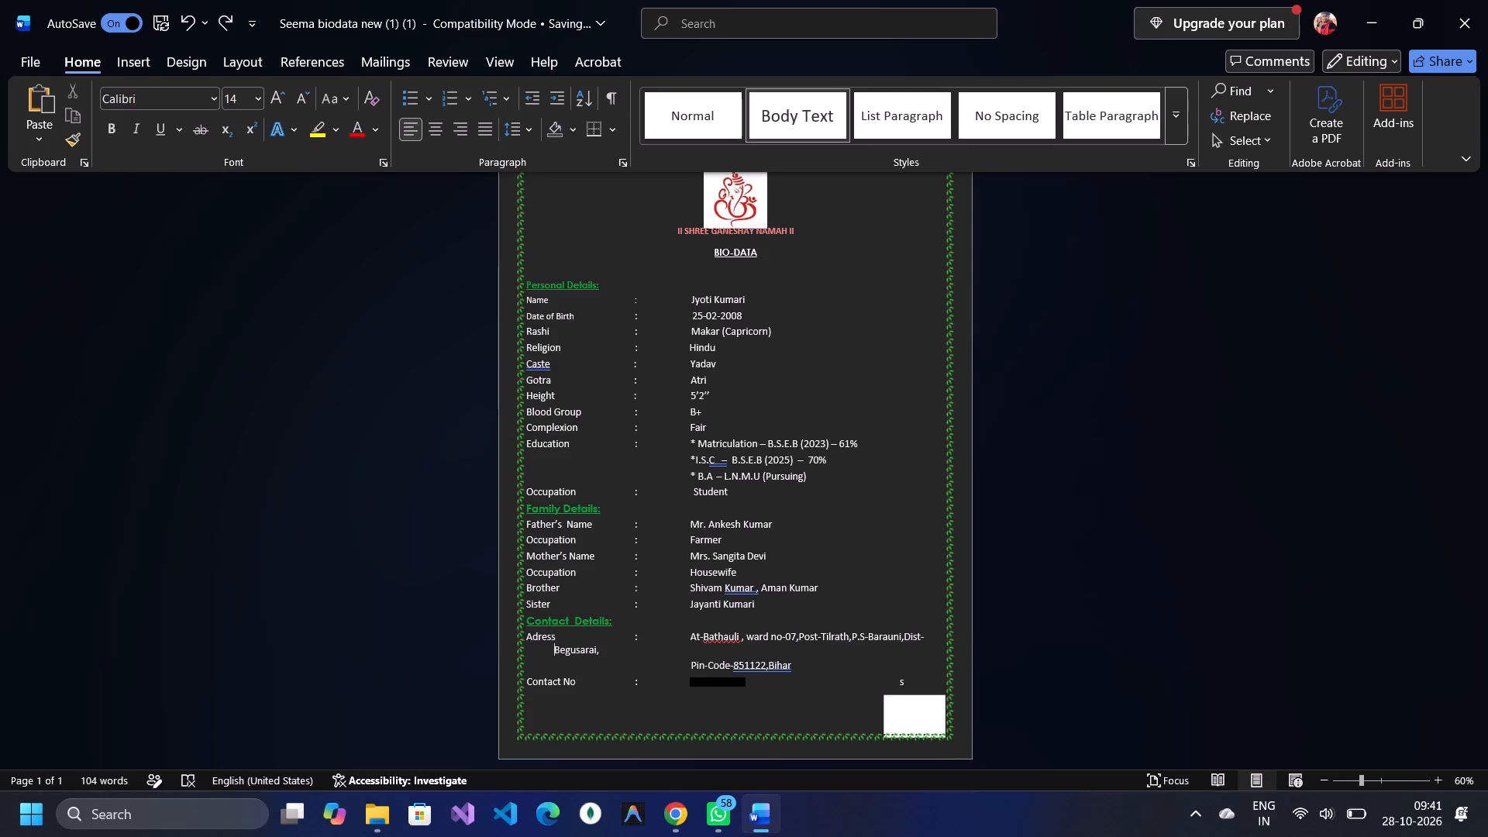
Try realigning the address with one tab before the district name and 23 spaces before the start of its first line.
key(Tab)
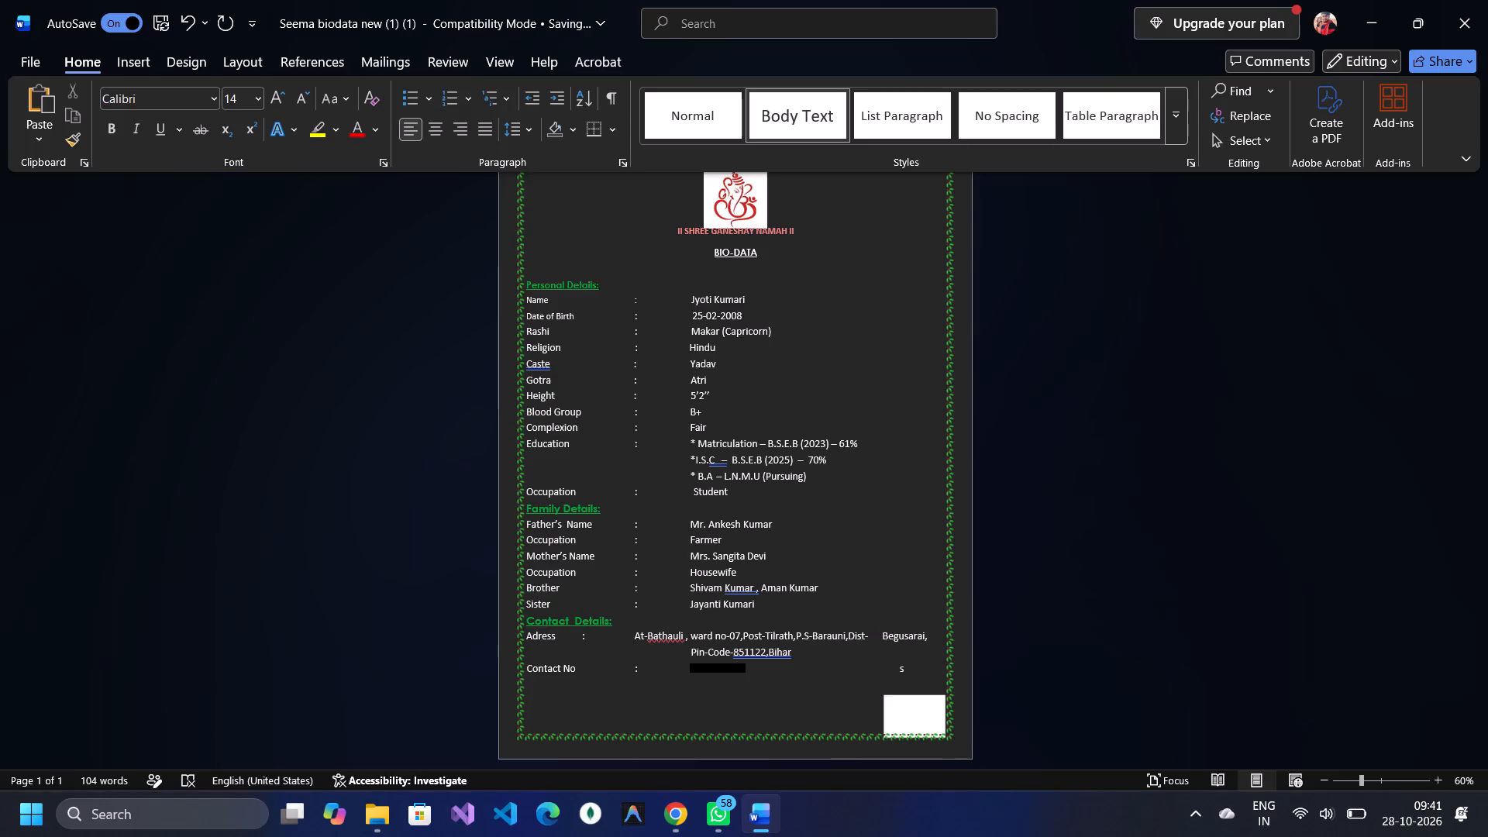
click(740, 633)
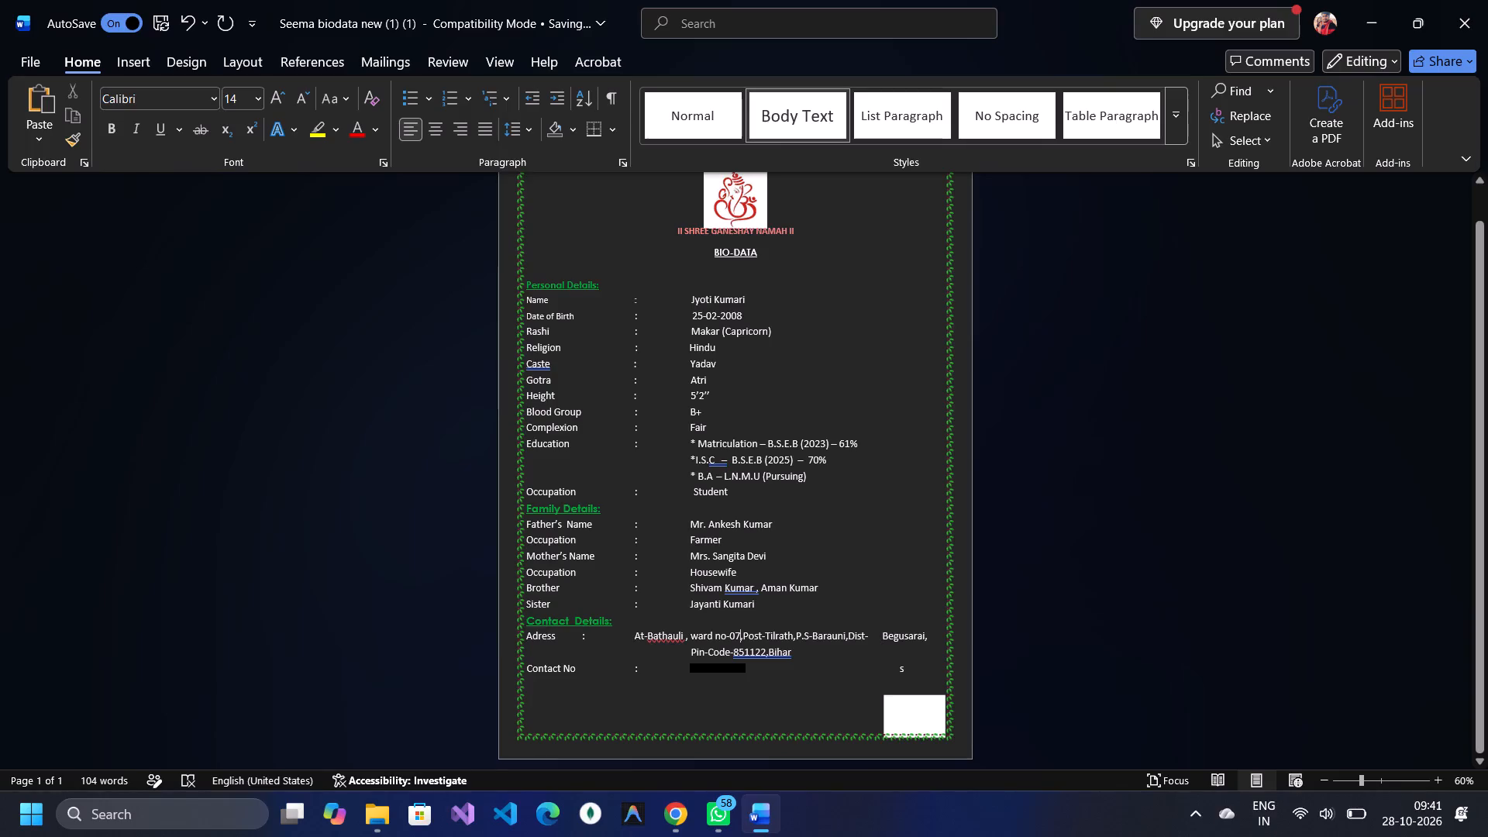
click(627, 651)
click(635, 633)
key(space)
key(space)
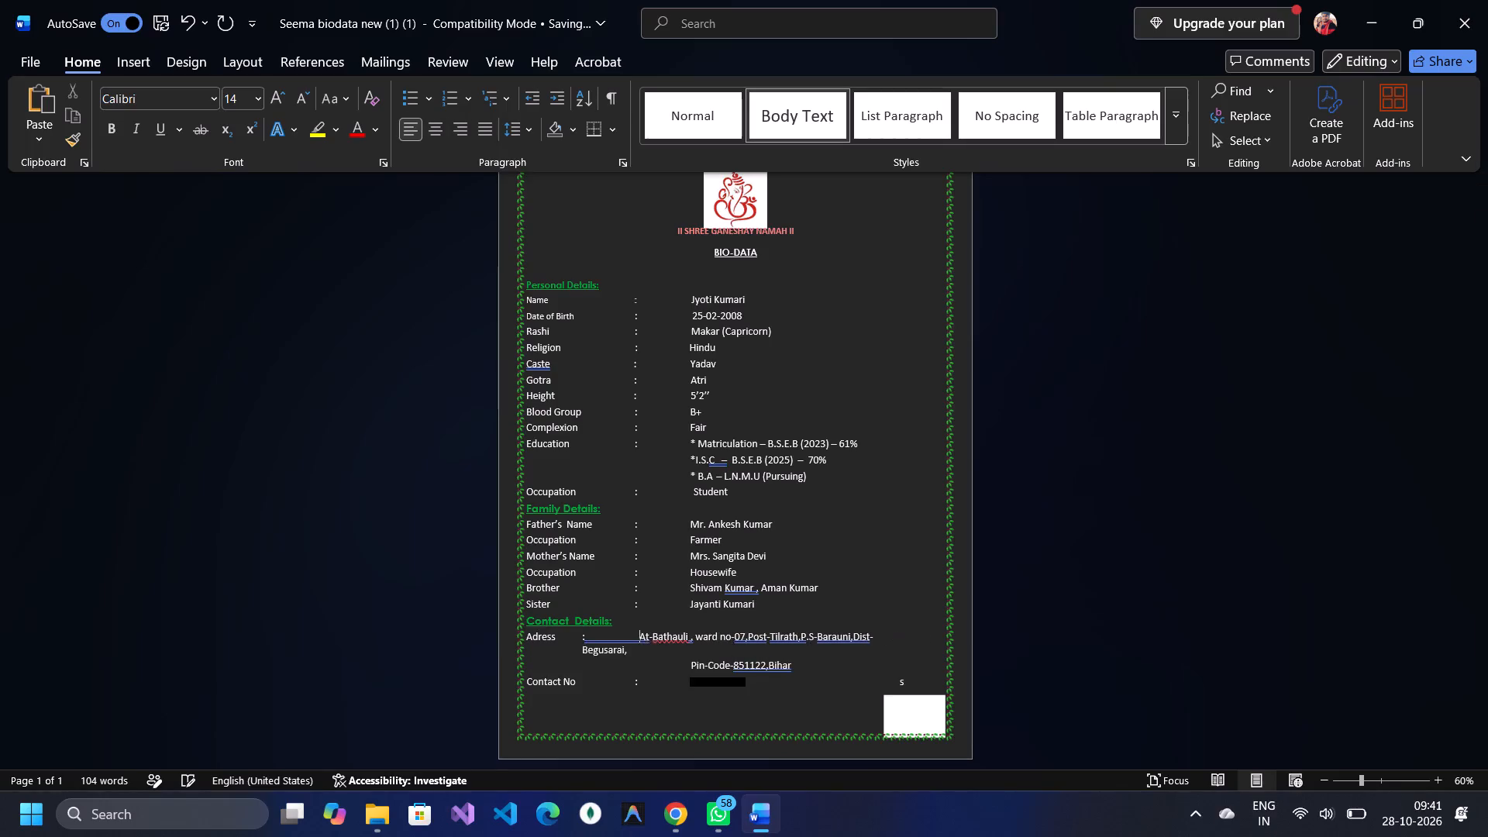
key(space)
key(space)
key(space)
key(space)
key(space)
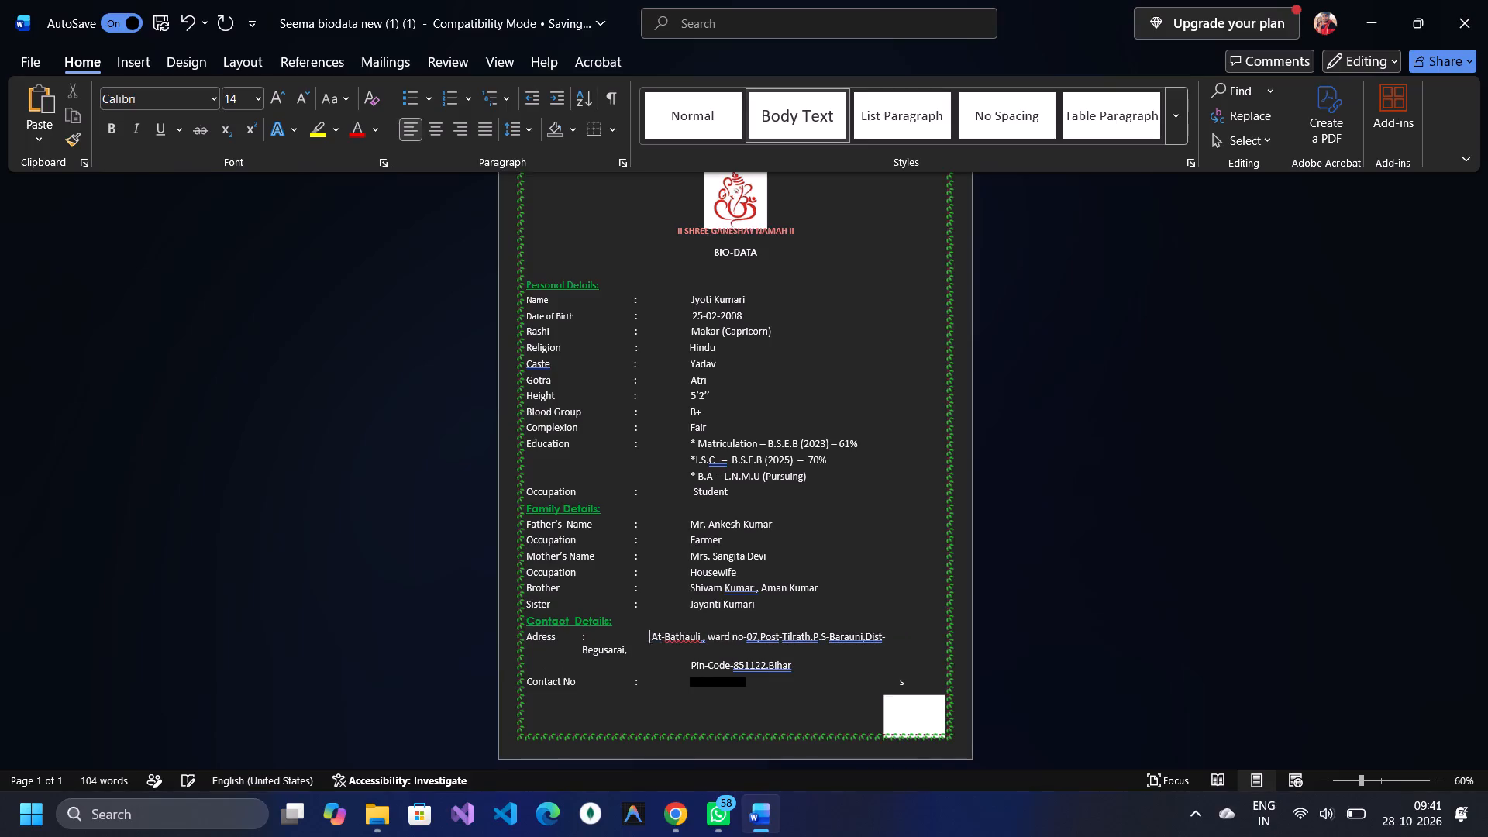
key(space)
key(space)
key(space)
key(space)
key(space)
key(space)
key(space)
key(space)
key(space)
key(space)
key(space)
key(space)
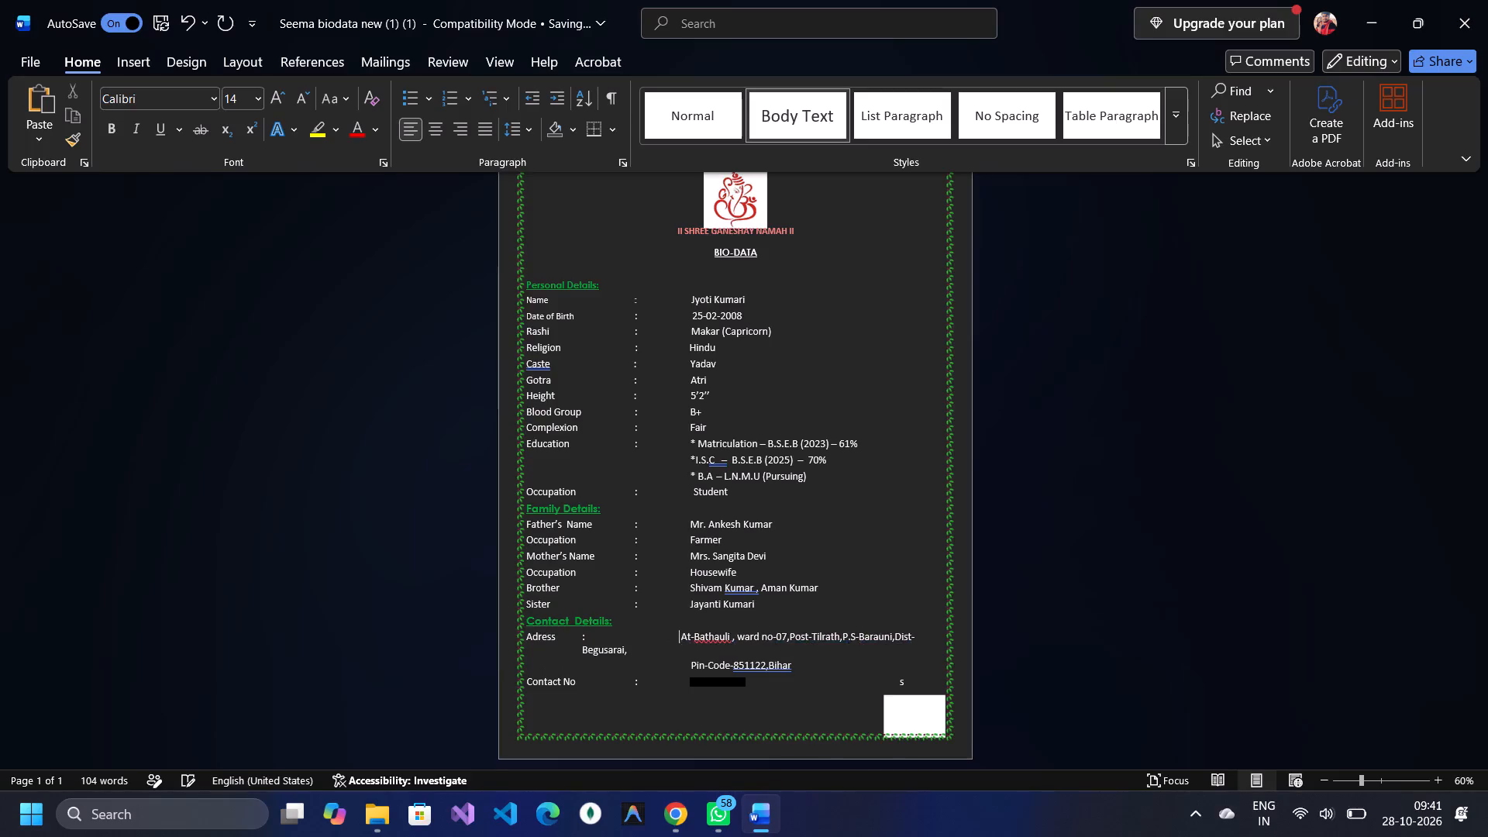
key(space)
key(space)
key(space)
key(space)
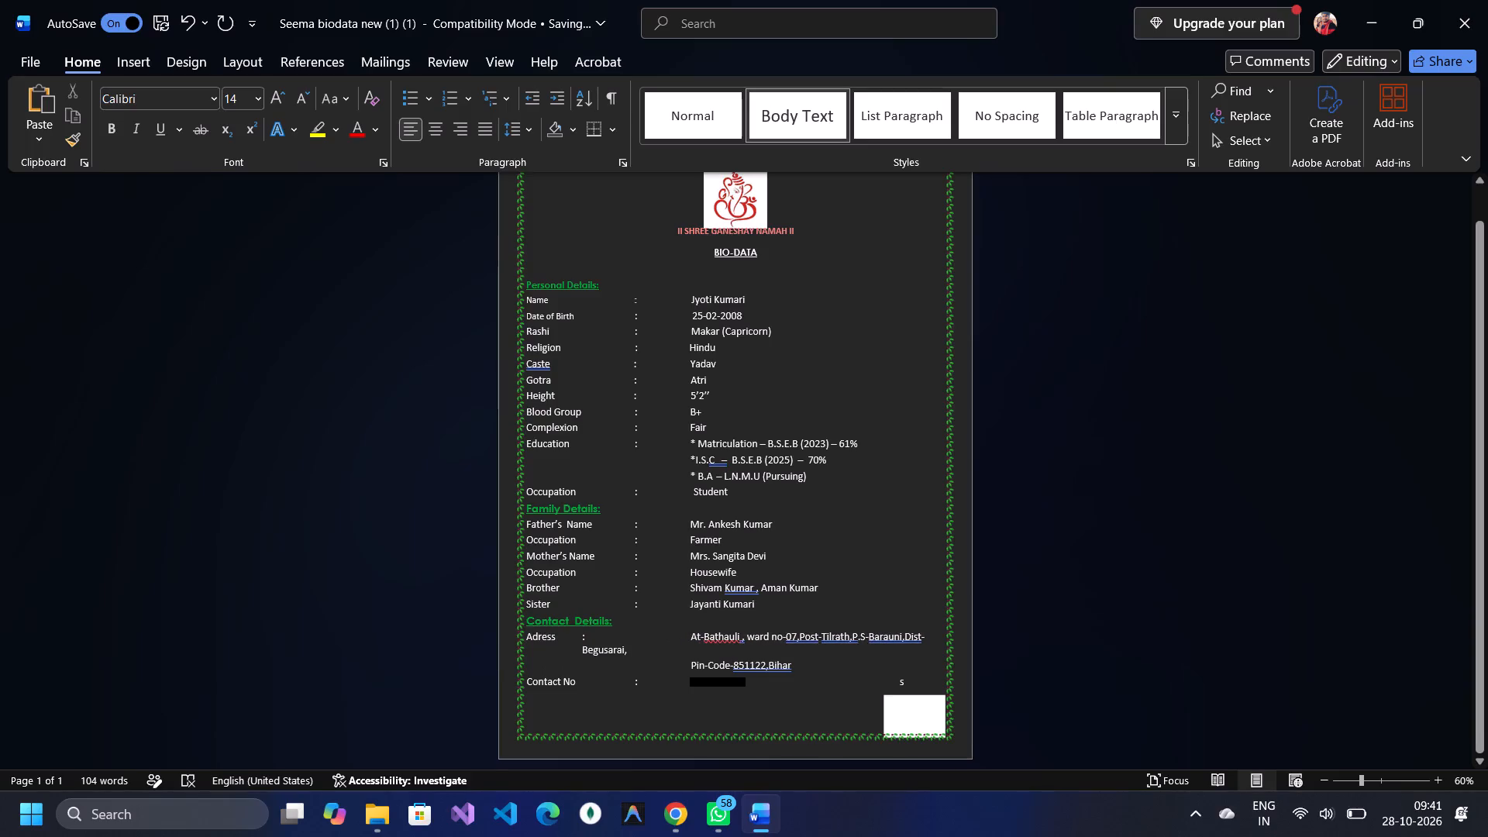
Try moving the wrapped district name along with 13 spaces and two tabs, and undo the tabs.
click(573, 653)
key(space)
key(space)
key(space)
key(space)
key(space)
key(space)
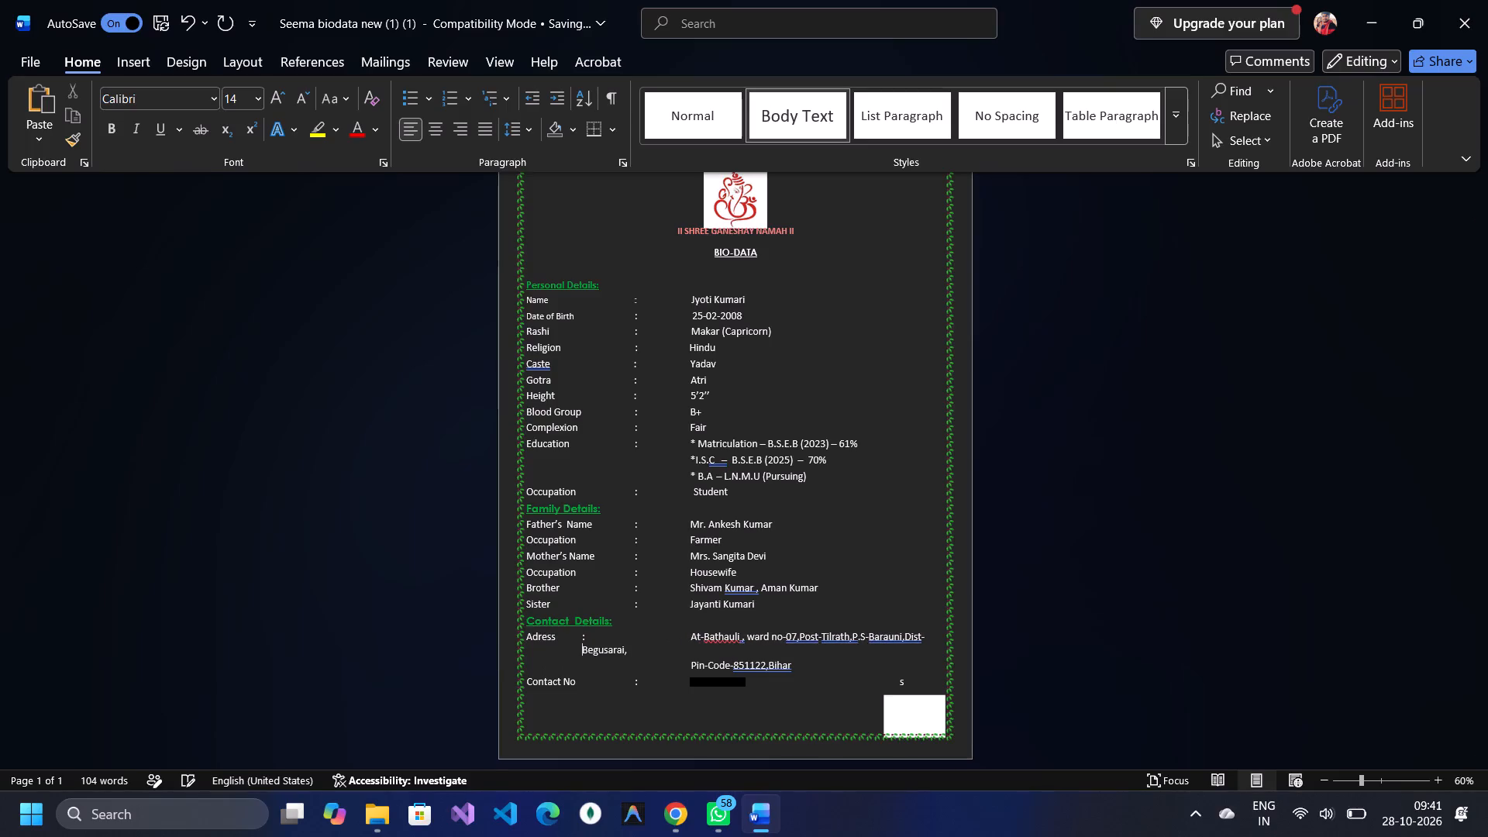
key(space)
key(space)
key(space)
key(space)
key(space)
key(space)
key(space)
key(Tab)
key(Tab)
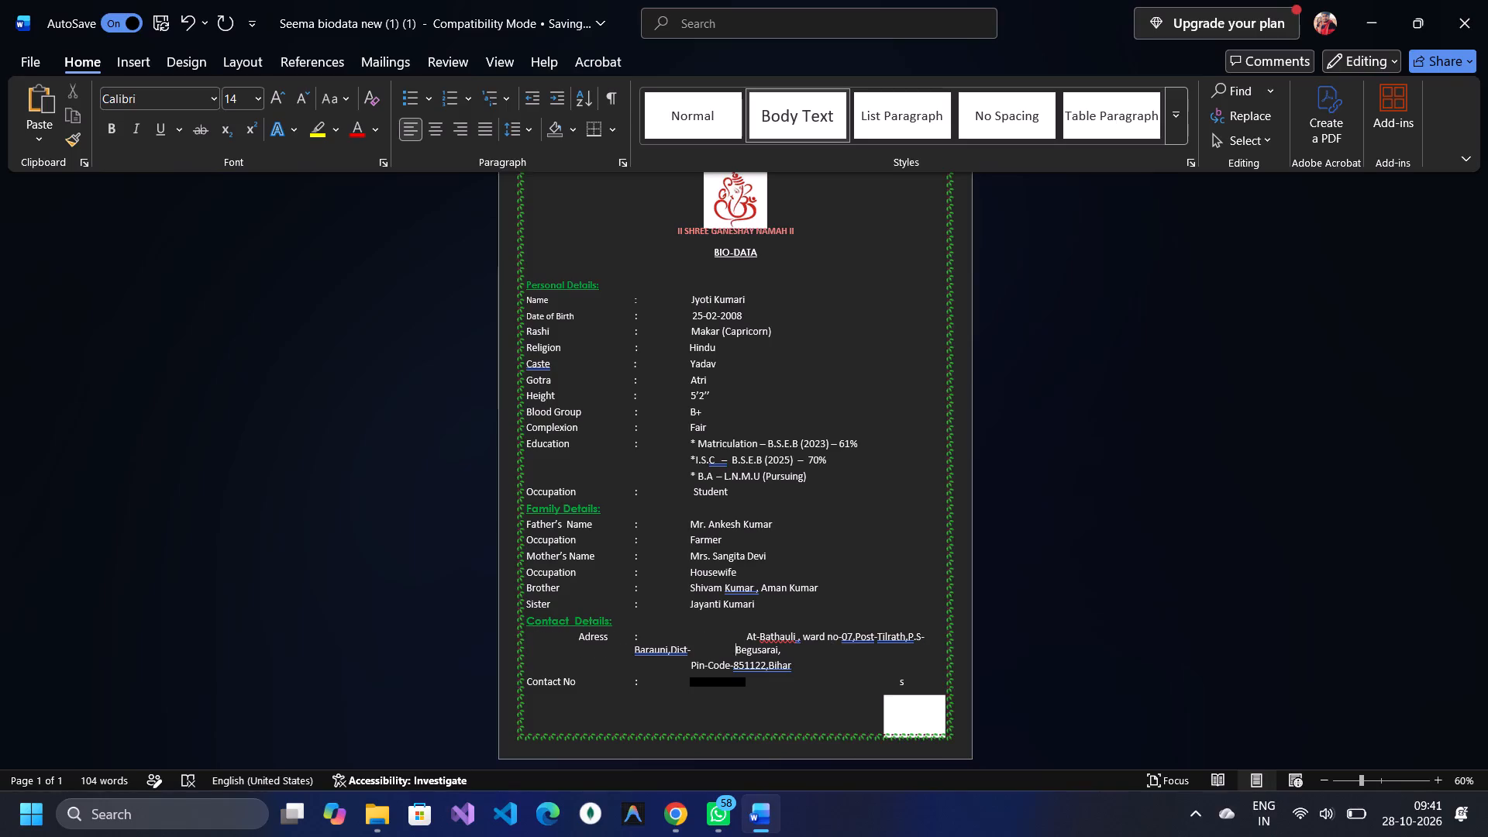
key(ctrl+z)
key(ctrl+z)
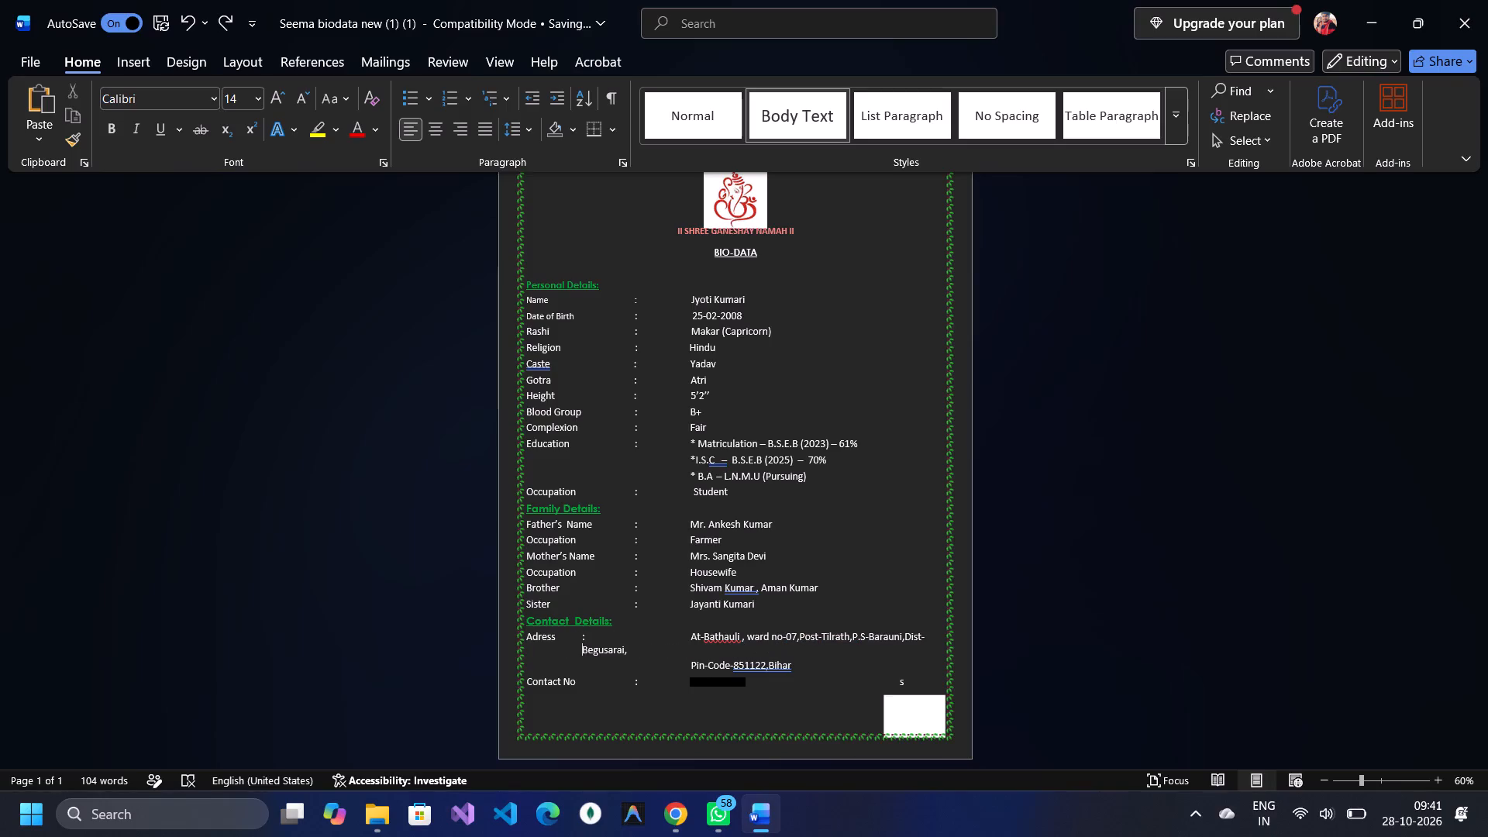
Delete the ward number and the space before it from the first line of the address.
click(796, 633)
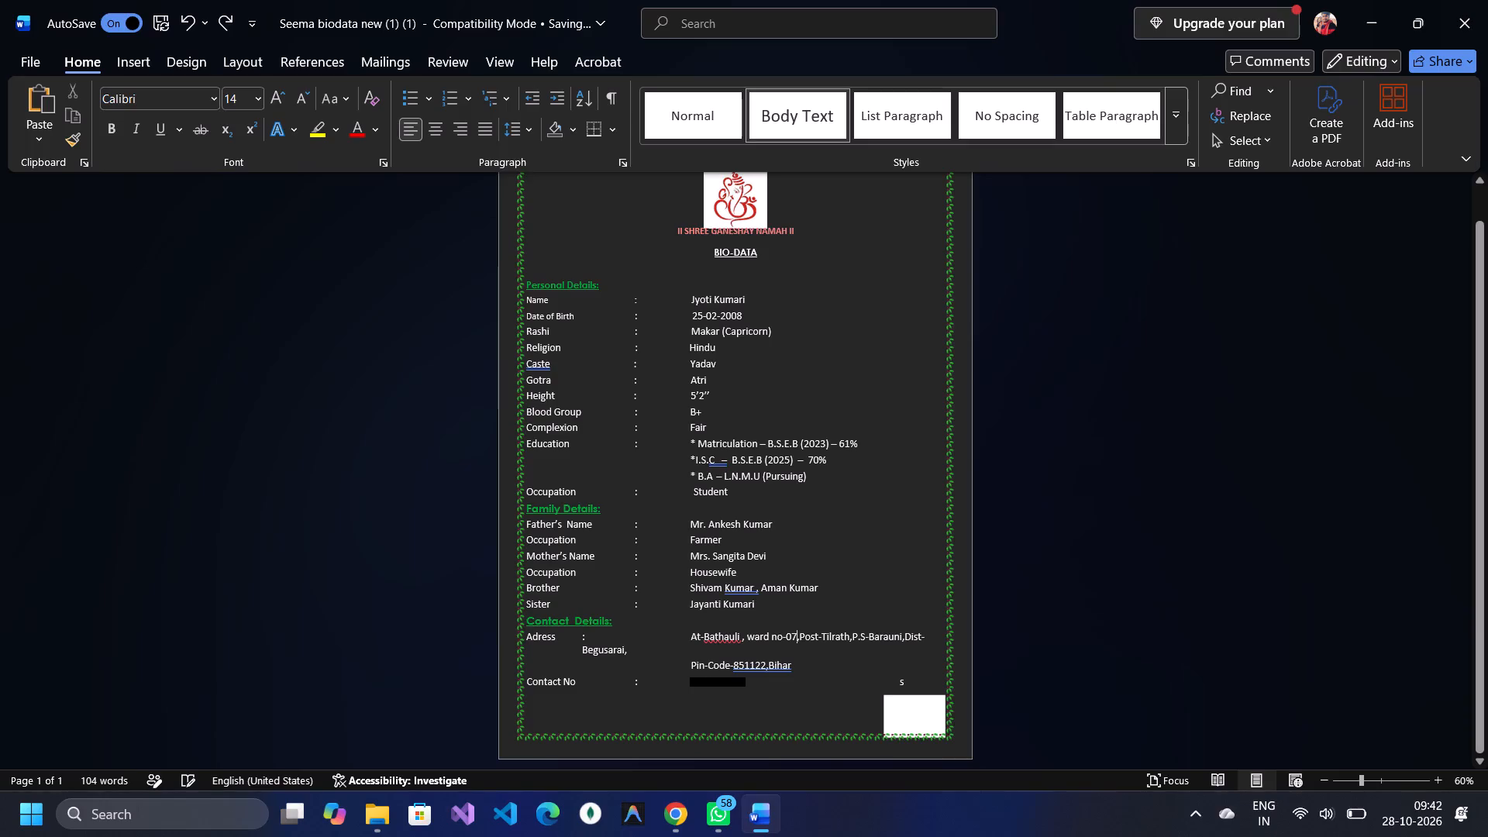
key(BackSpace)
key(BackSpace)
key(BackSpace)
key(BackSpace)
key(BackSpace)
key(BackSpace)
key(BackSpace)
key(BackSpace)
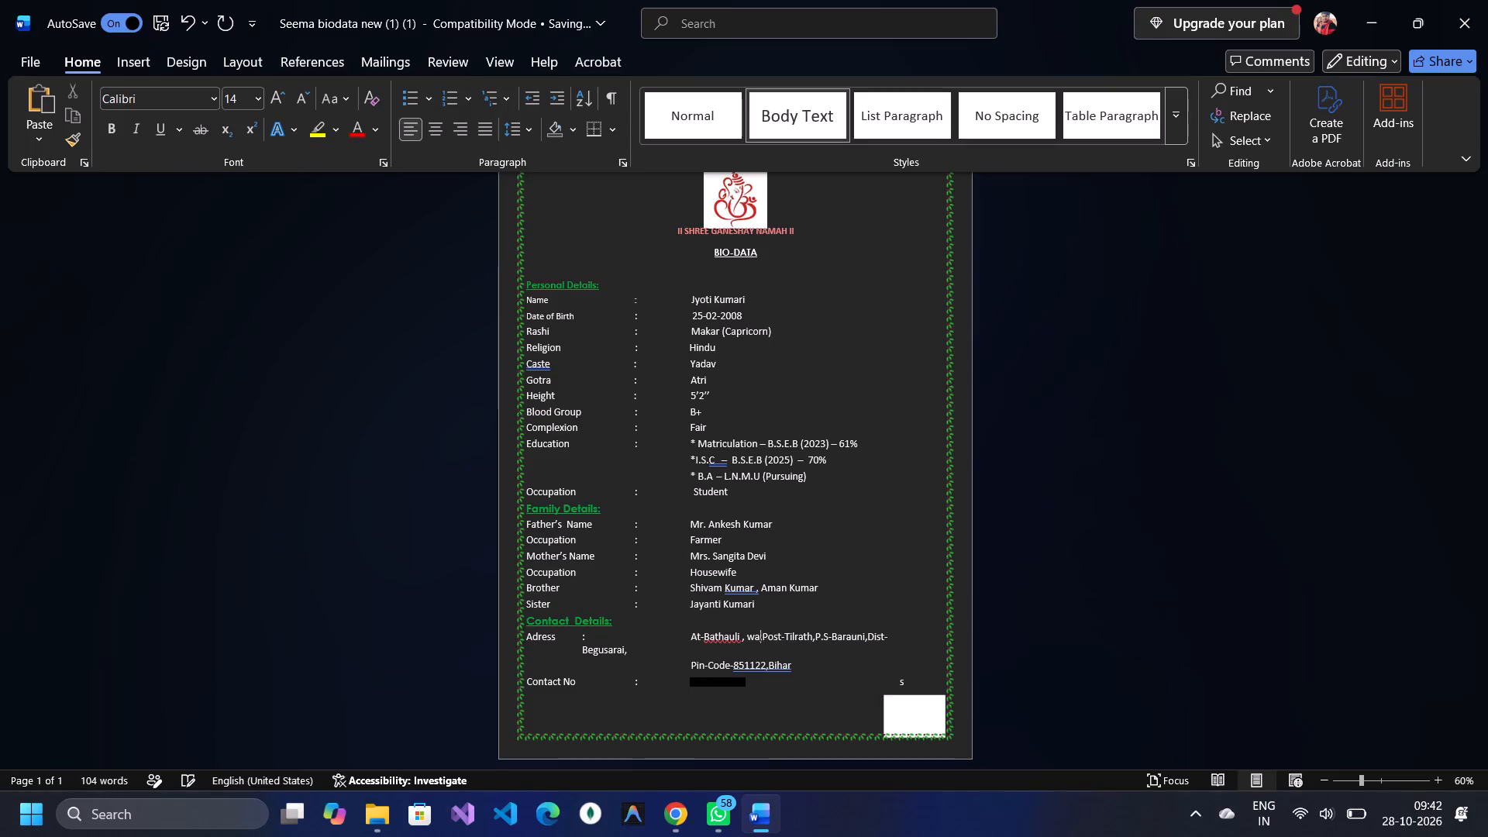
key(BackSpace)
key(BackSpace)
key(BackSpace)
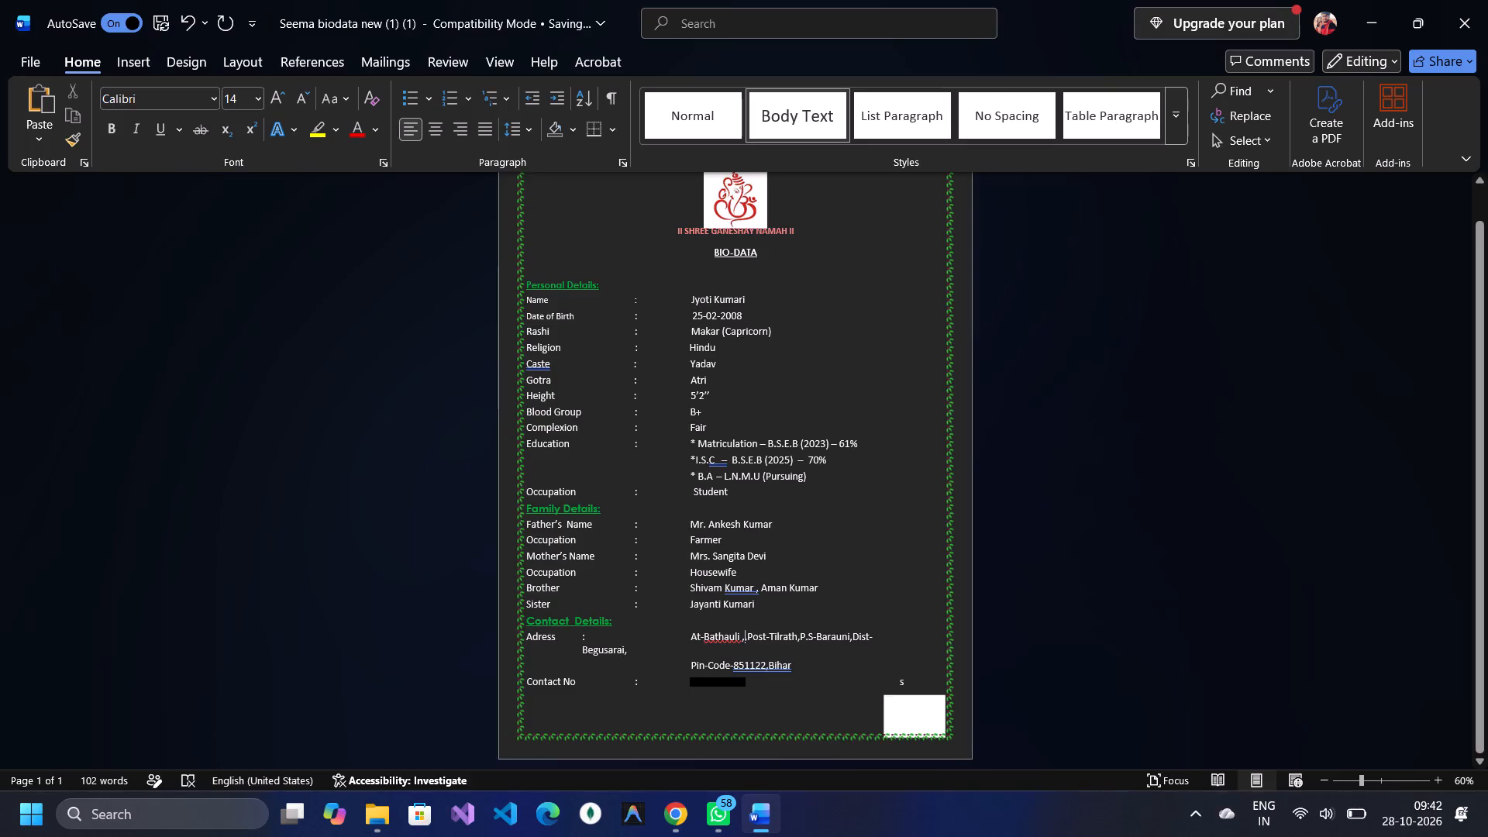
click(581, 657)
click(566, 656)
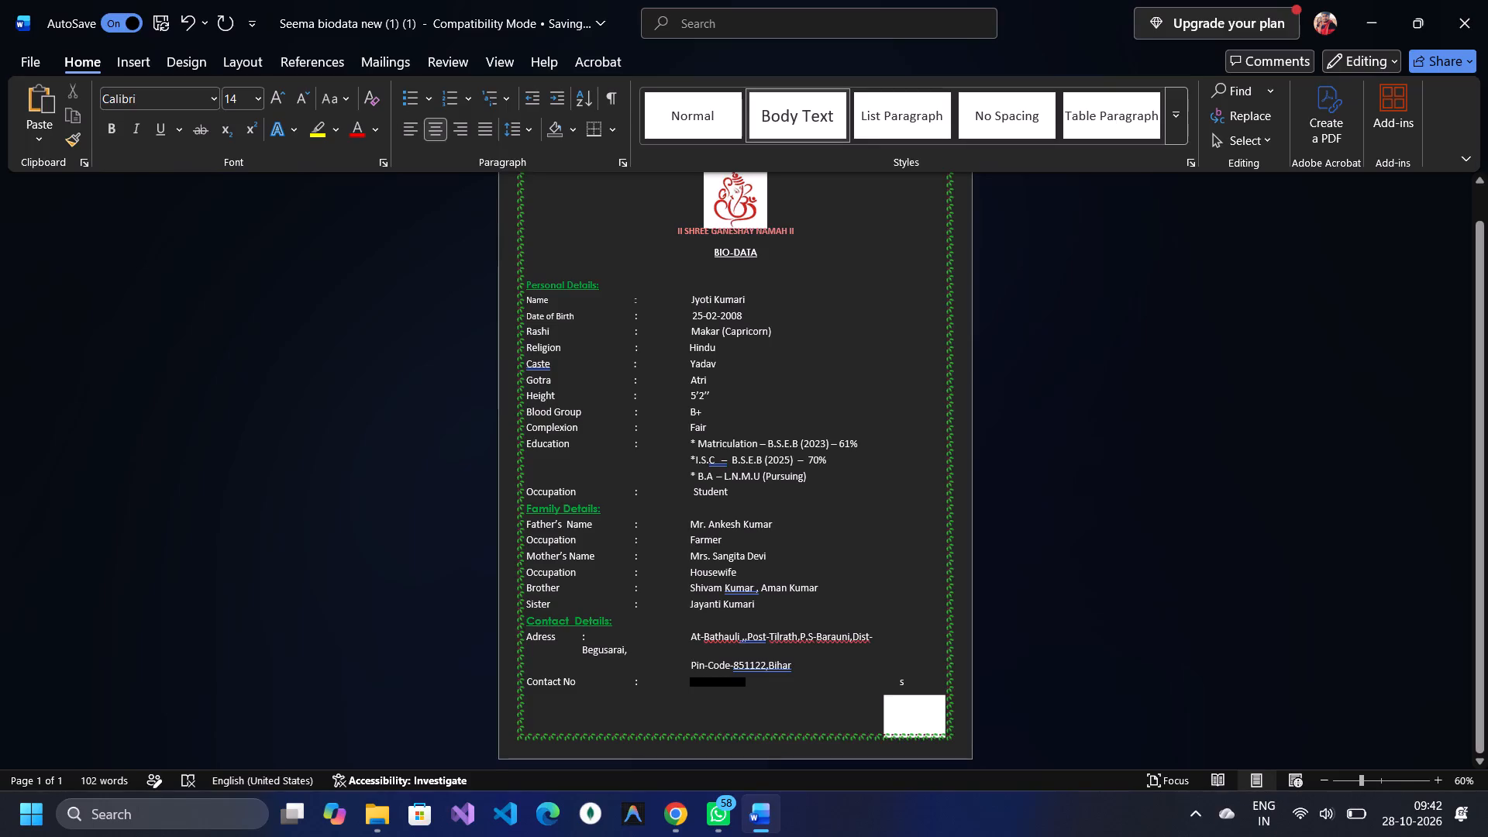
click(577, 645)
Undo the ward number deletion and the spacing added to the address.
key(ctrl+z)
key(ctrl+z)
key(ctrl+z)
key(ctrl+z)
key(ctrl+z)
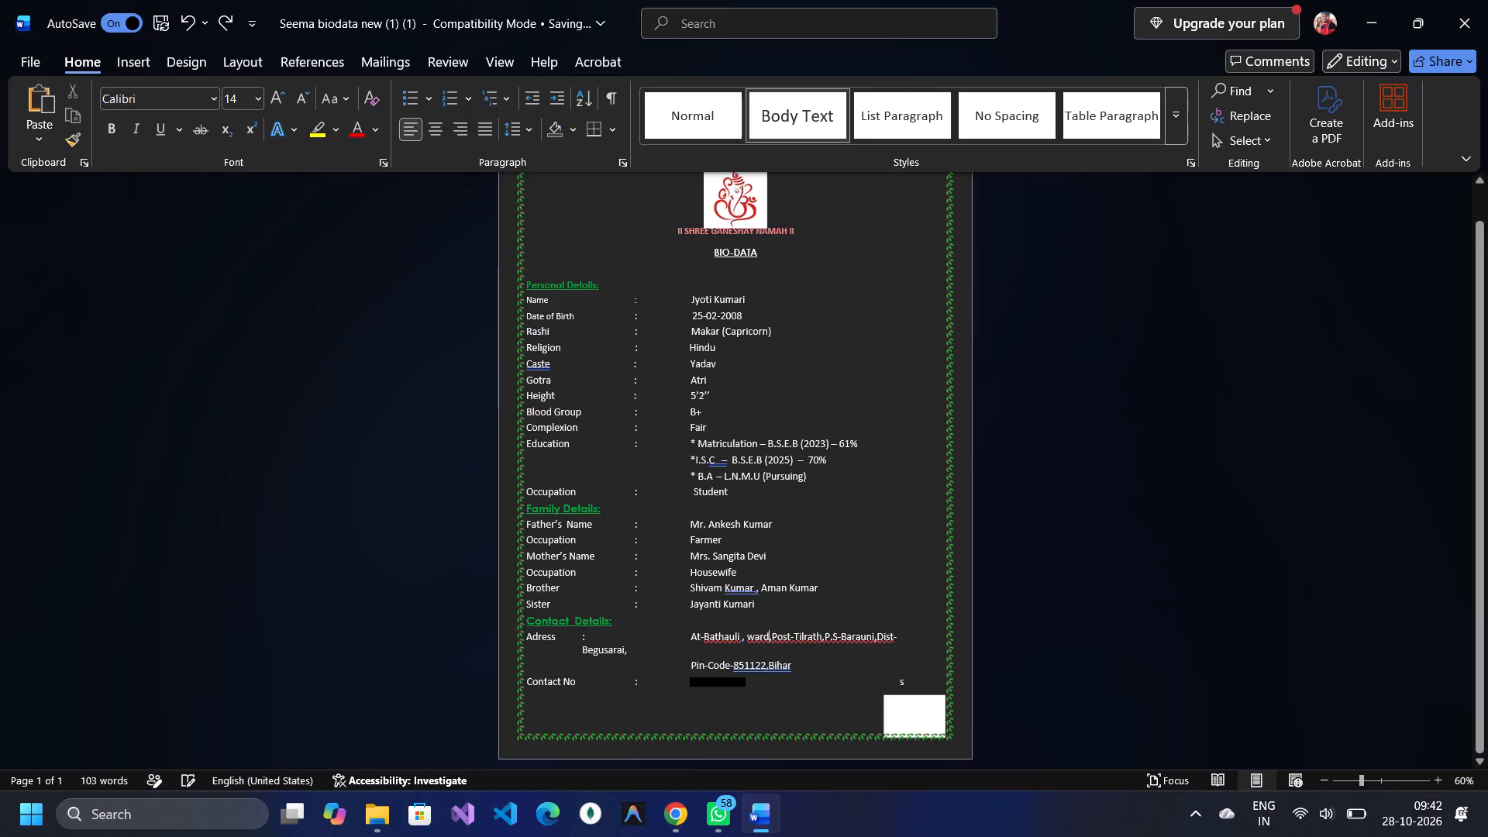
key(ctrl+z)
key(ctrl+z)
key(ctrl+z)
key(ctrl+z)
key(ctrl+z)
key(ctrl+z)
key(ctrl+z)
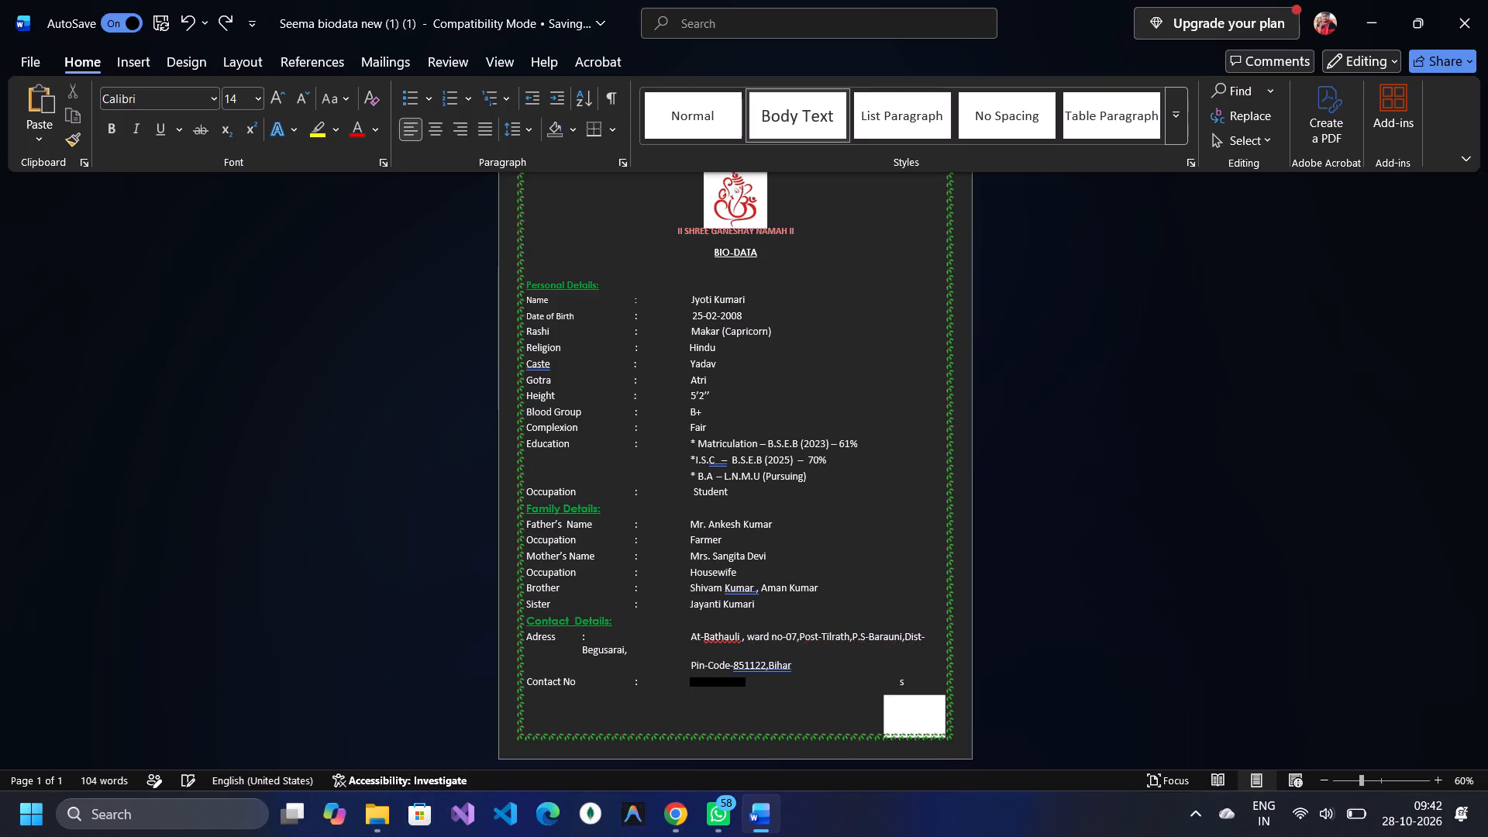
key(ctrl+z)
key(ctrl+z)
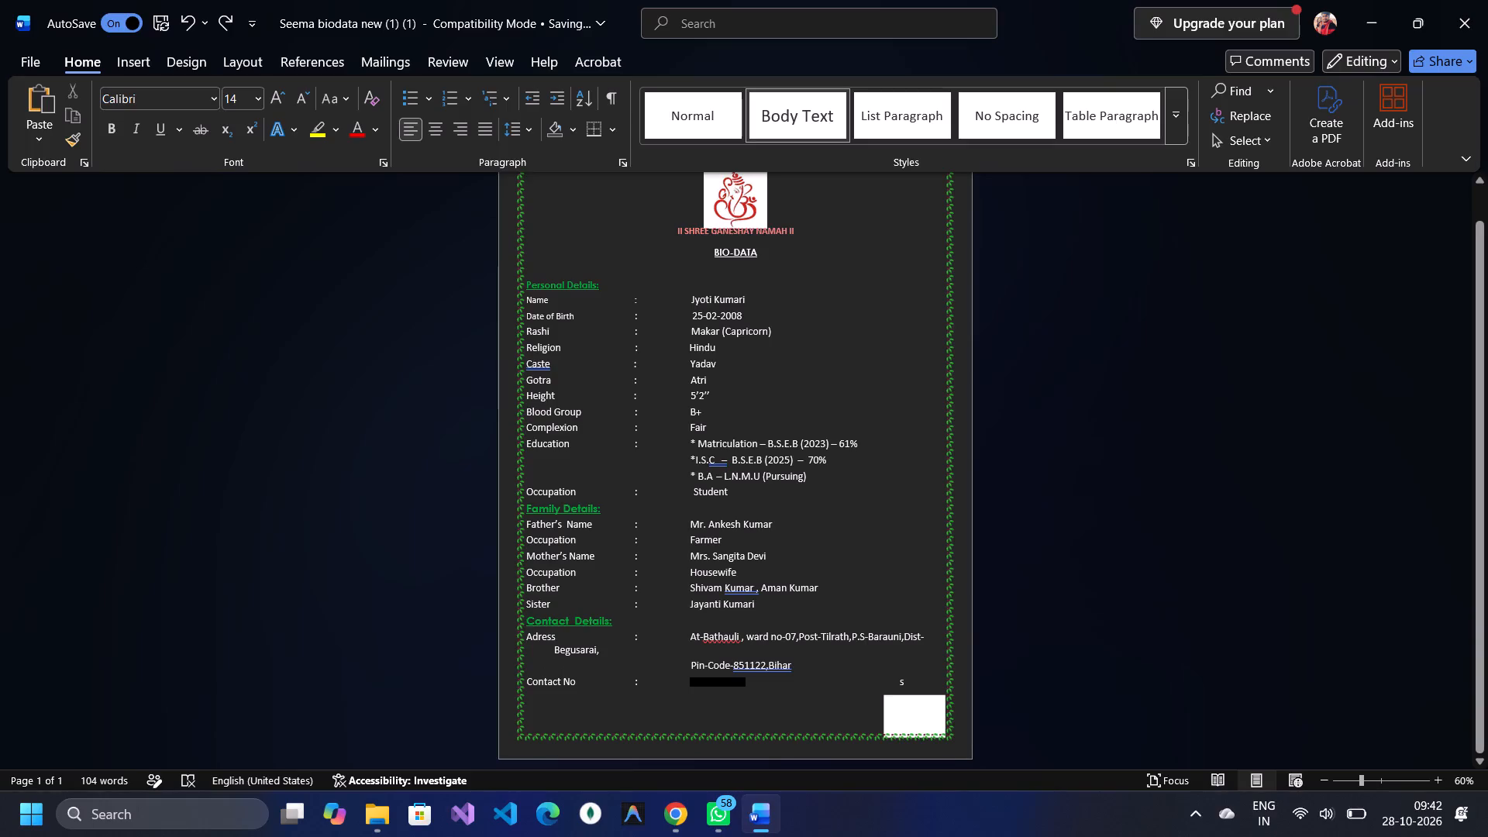
Replace the ward number in the address with a single space.
drag(797, 632, 747, 639)
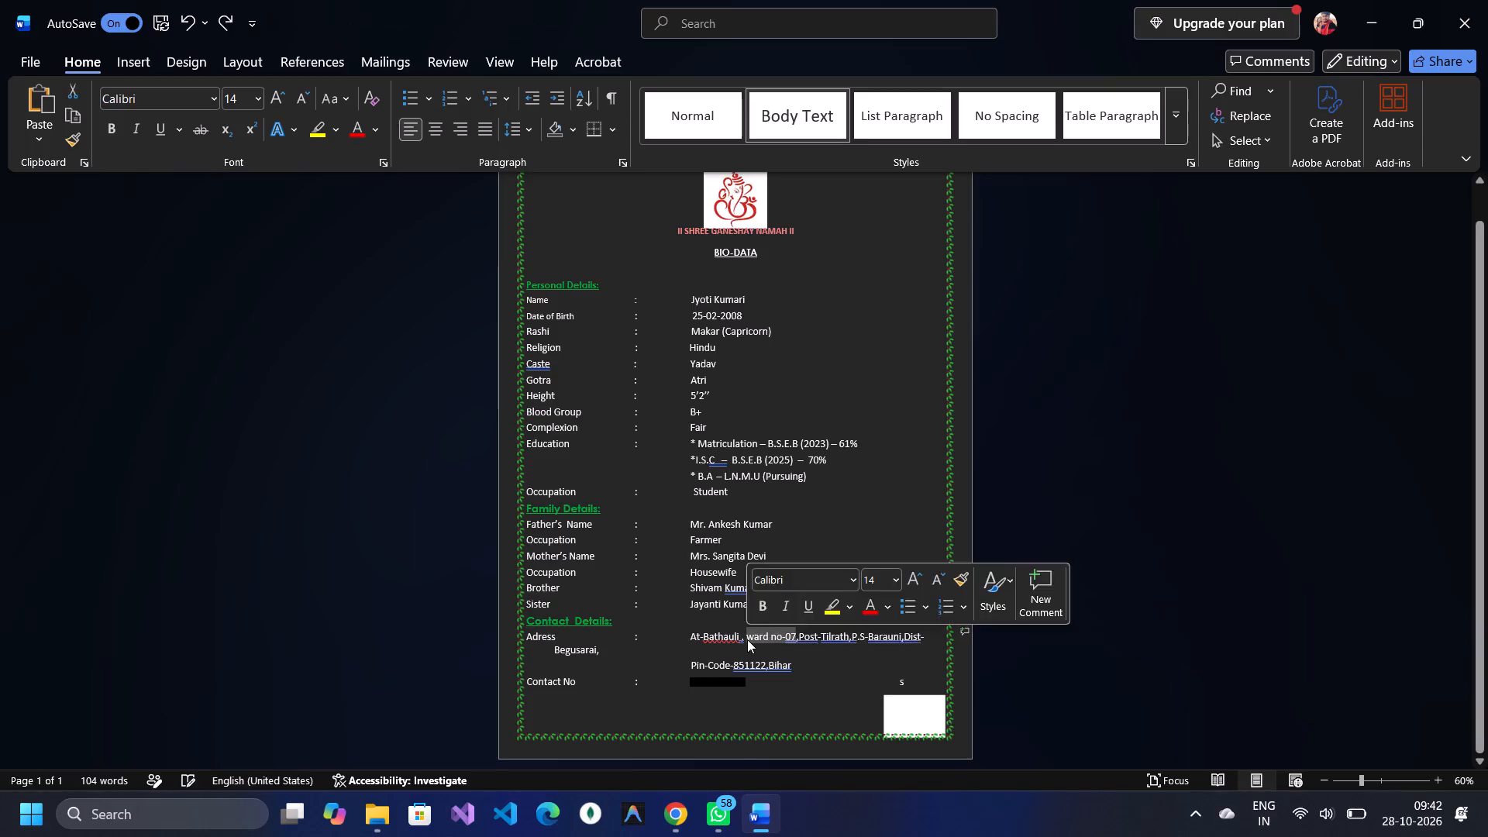
key(space)
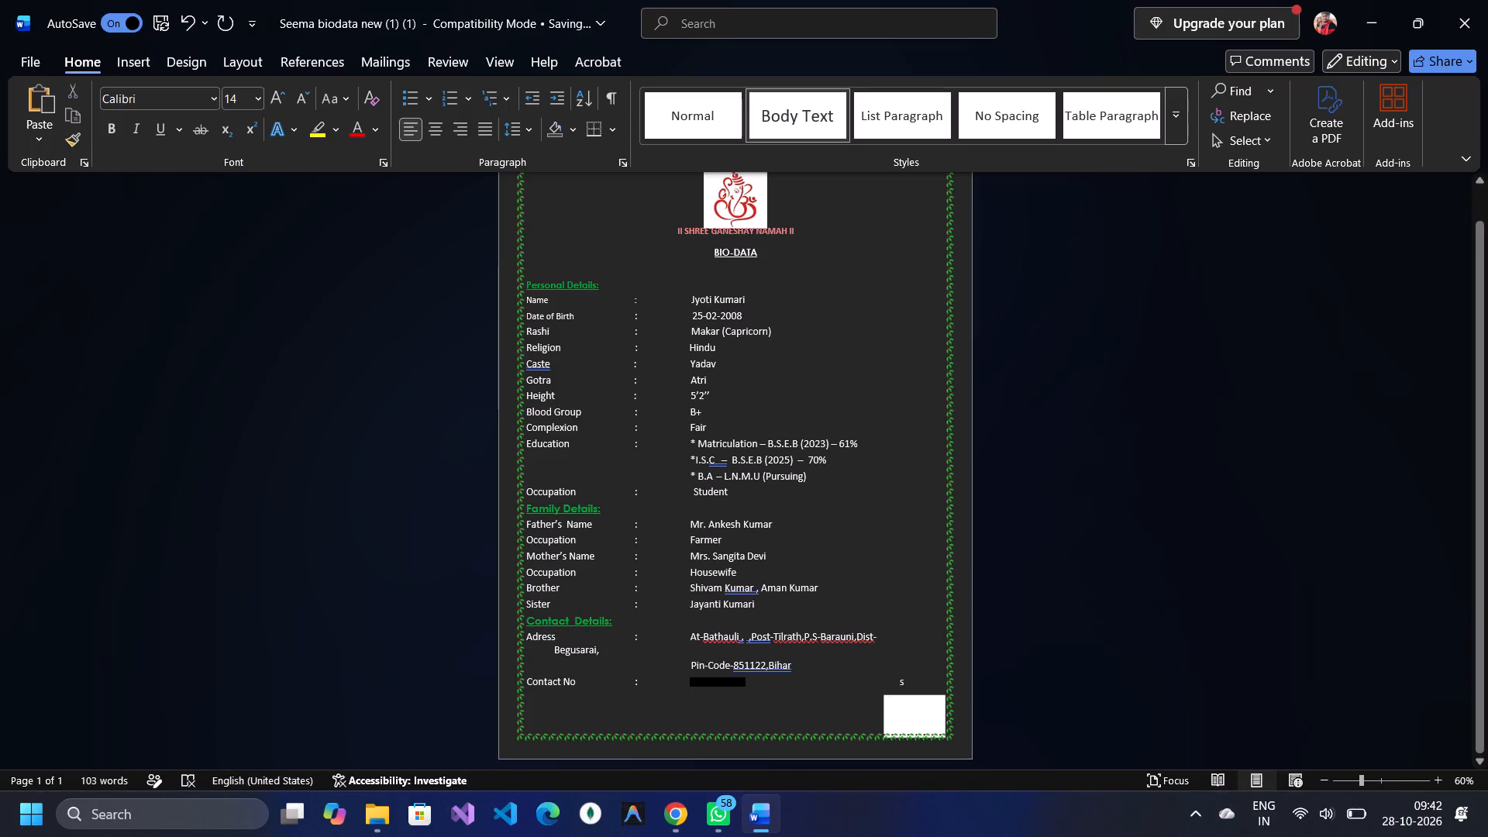
Remove the indentation before the district name so it joins the first line of the address.
click(550, 649)
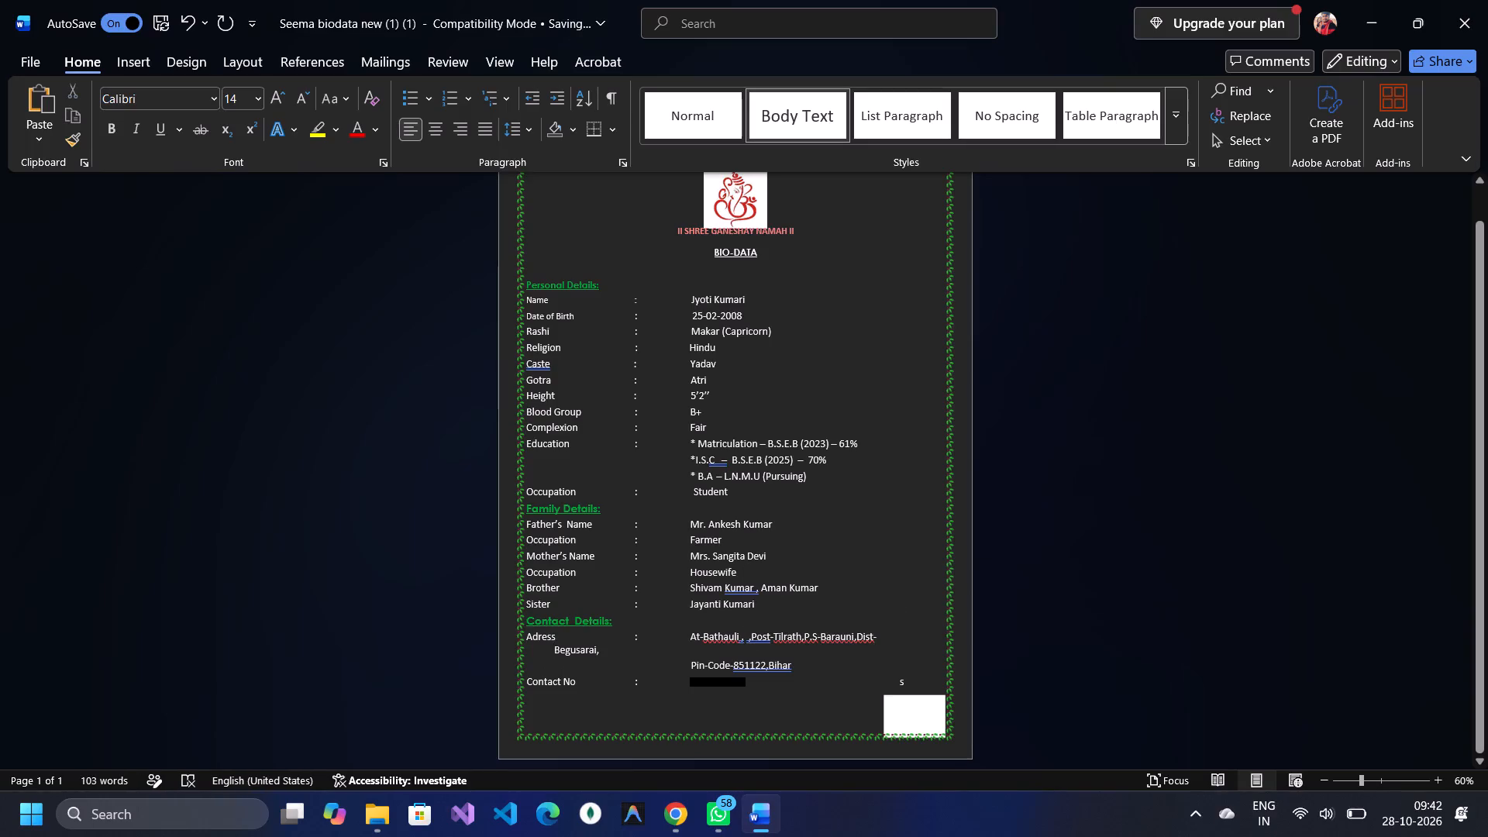
key(BackSpace)
key(BackSpace)
key(BackSpace)
key(BackSpace)
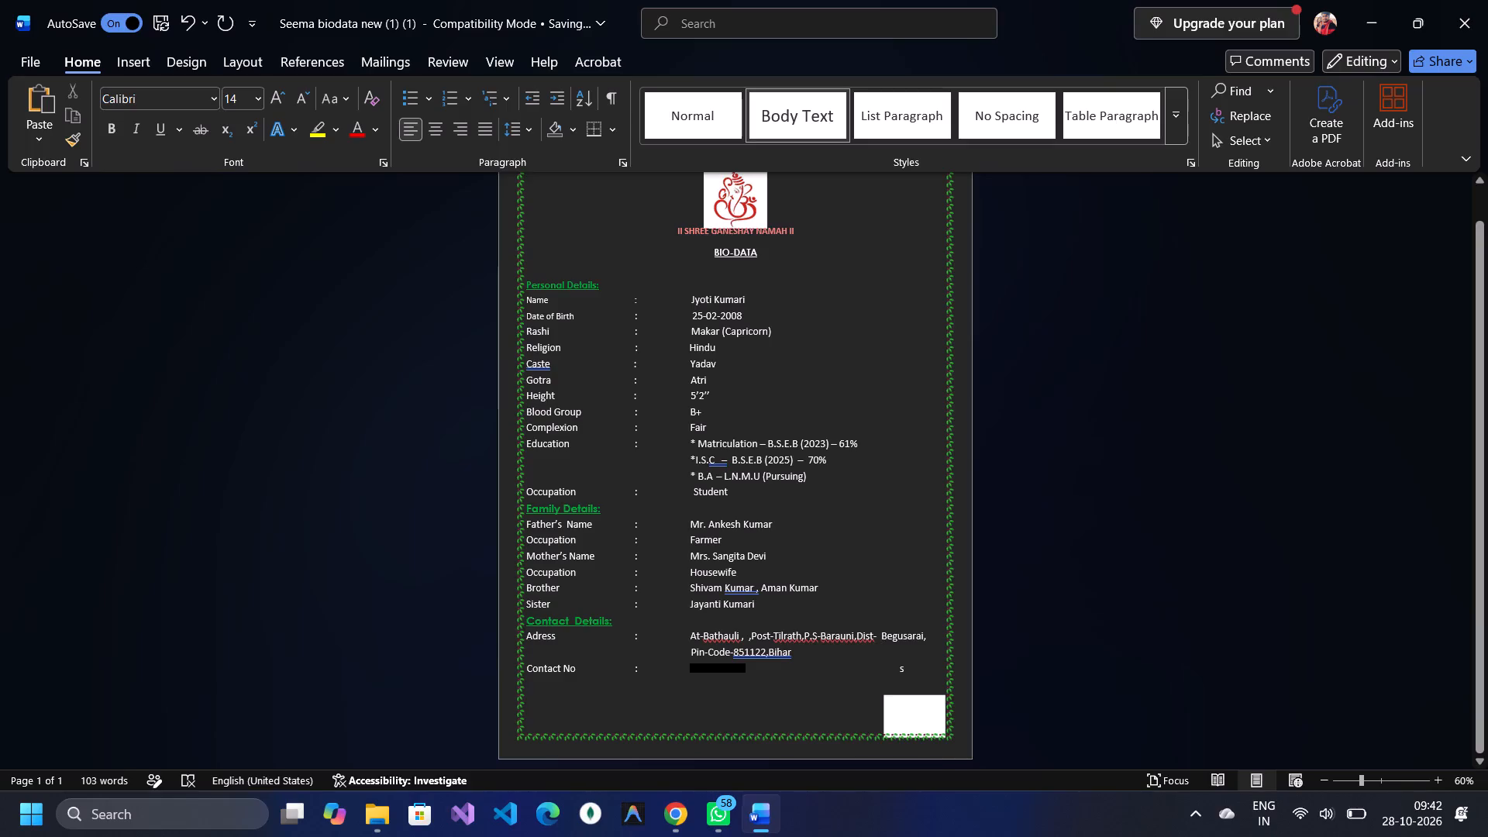
Correct the label "Adress" to "Address" in Contact Details.
scroll(802, 635, up, 1)
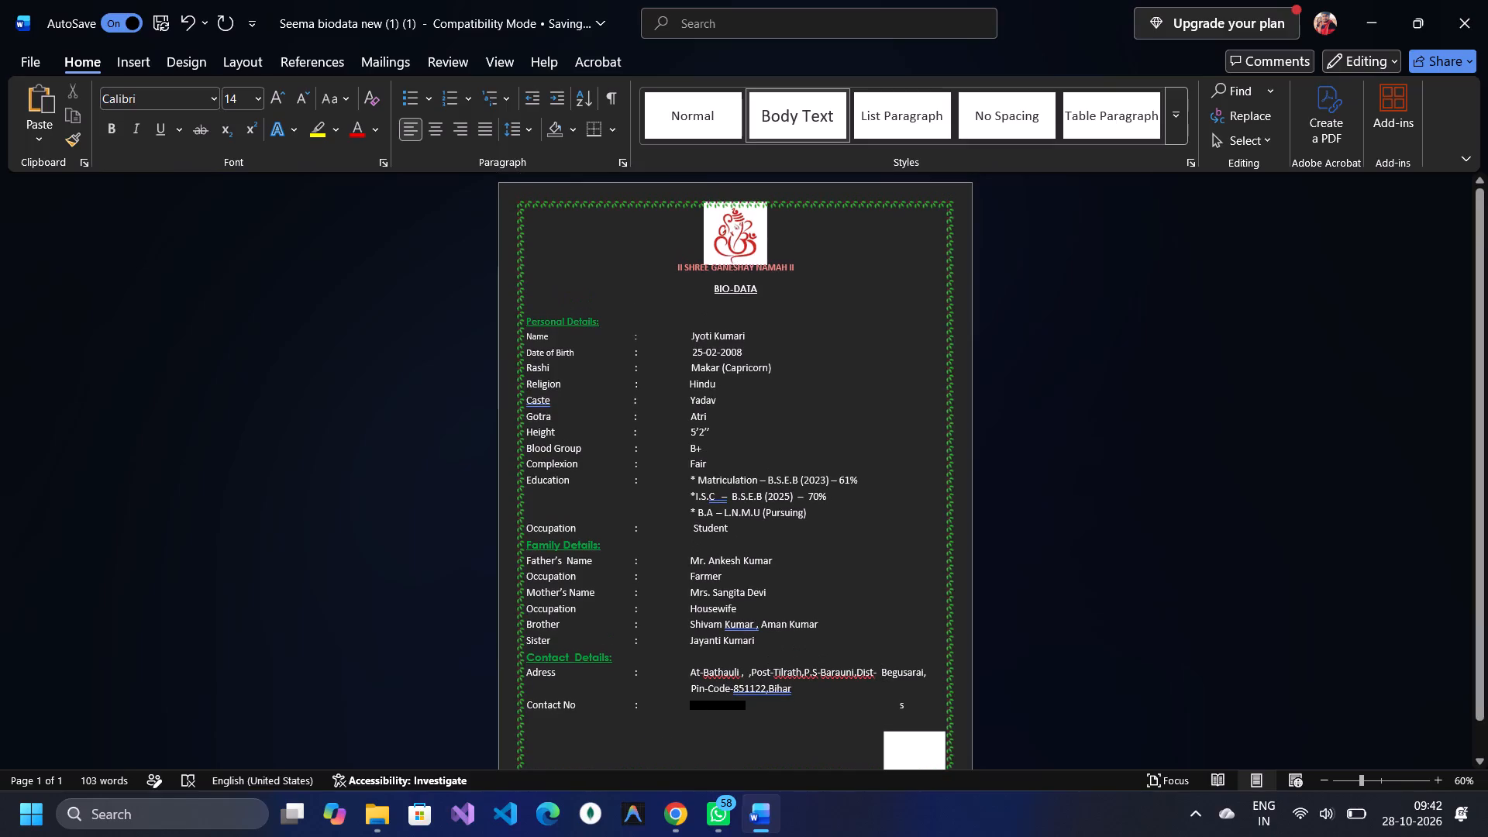
scroll(802, 635, up, 1)
scroll(802, 635, down, 4)
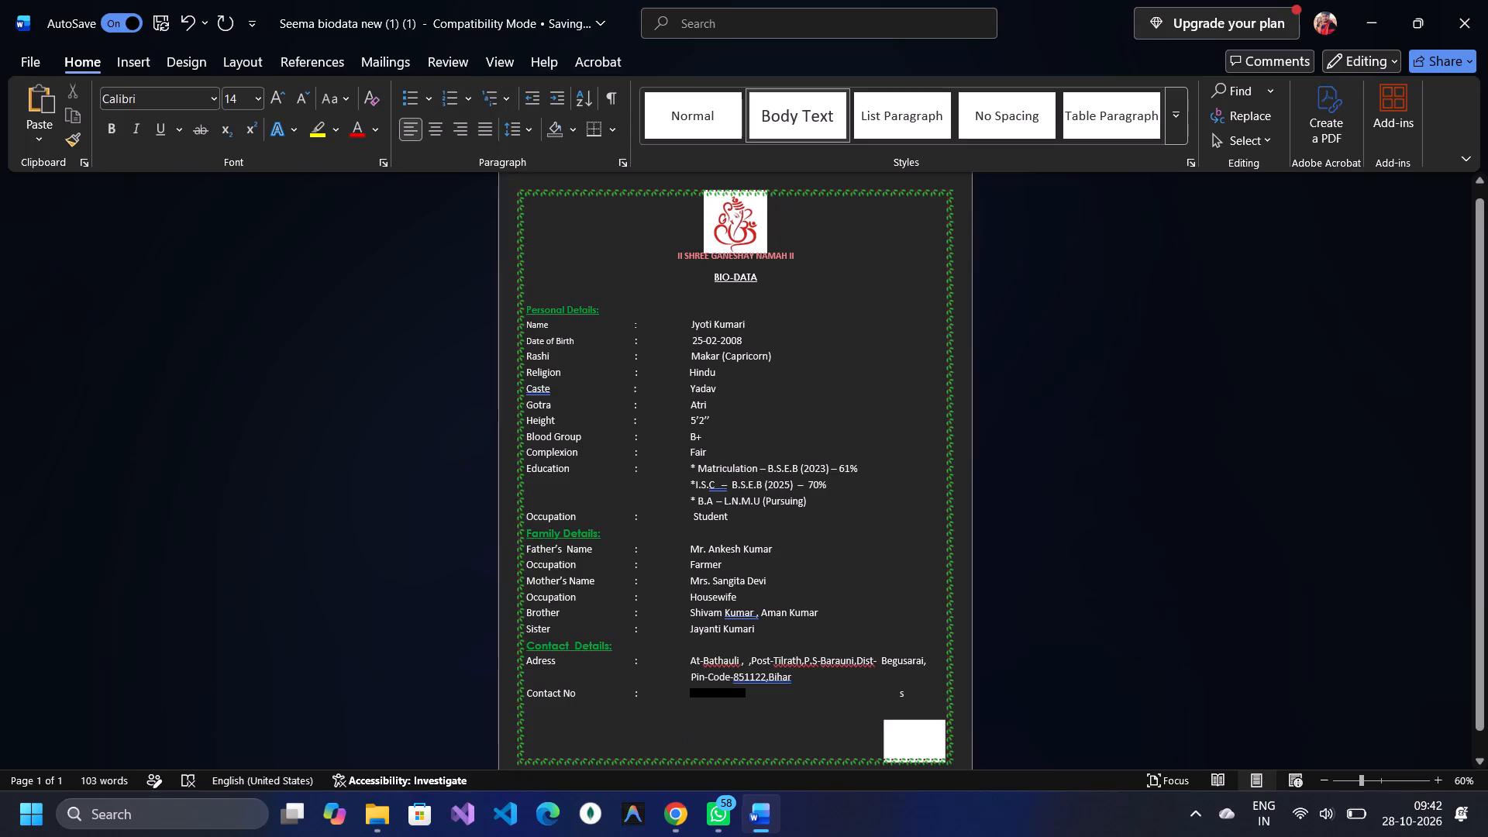
click(529, 659)
key(Right)
key(d)
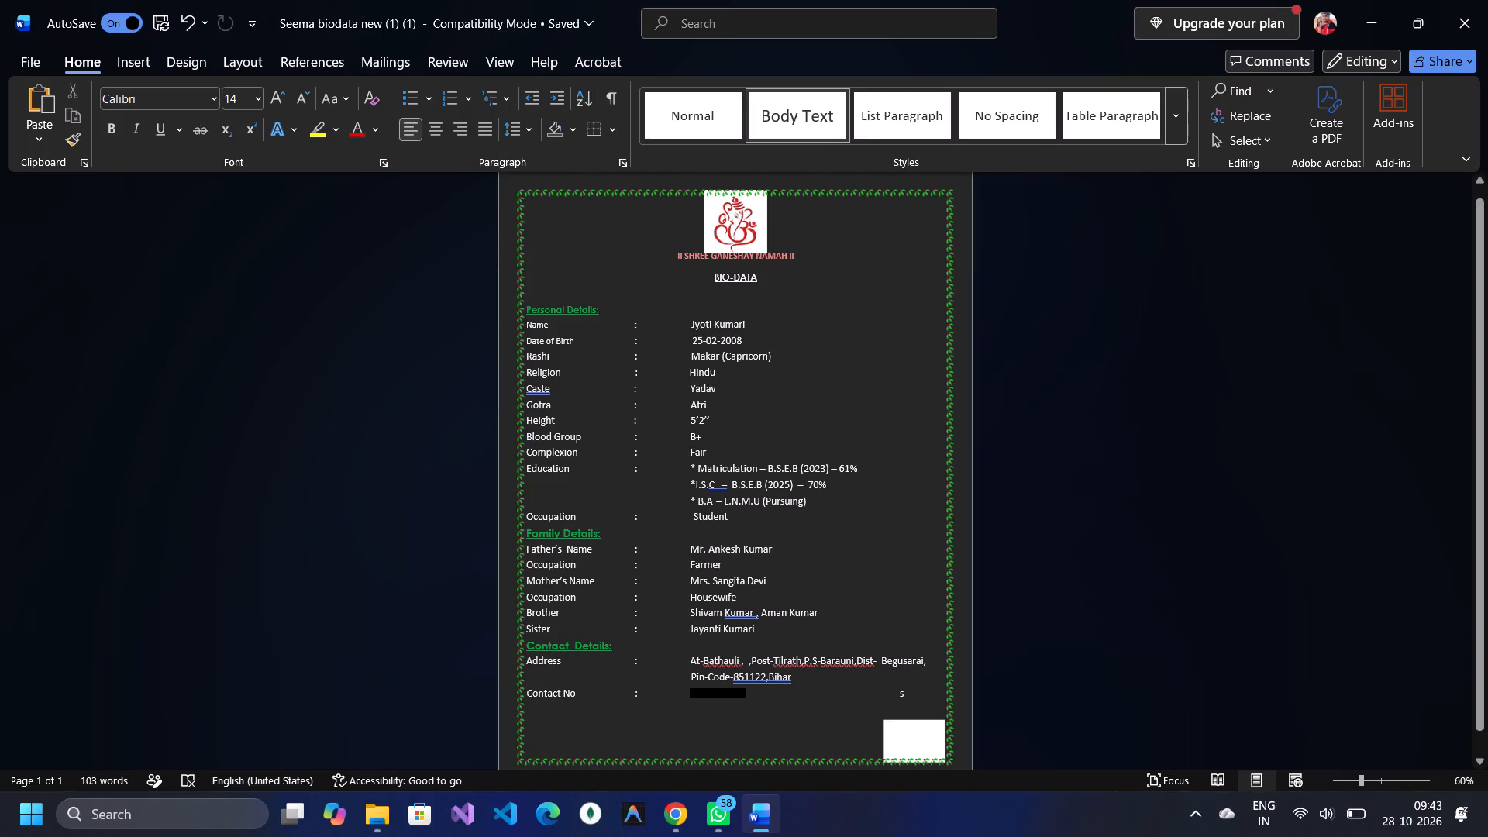
Save the document.
key(ctrl+s)
key(ctrl+s)
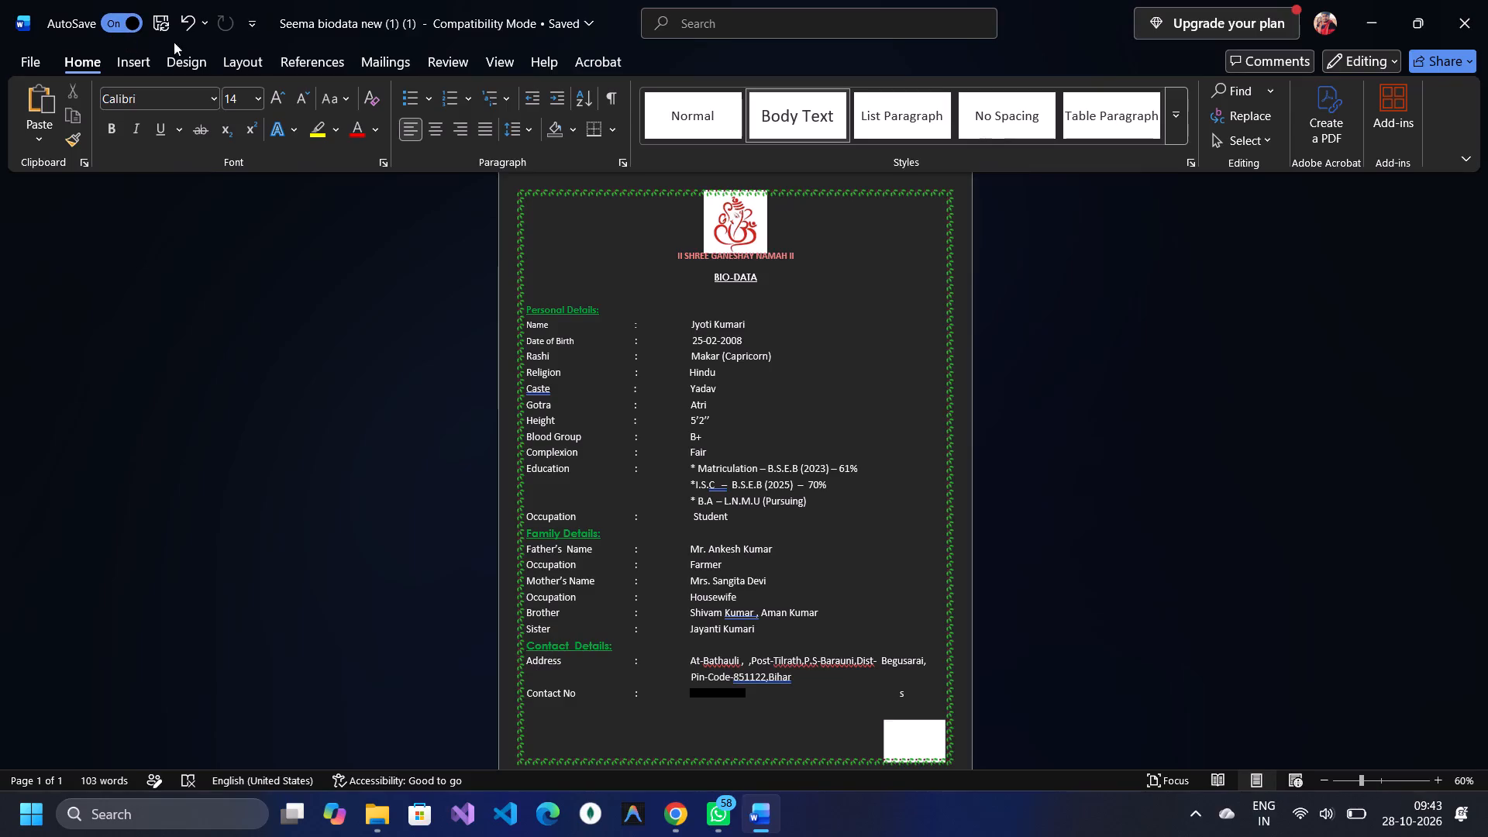
click(662, 312)
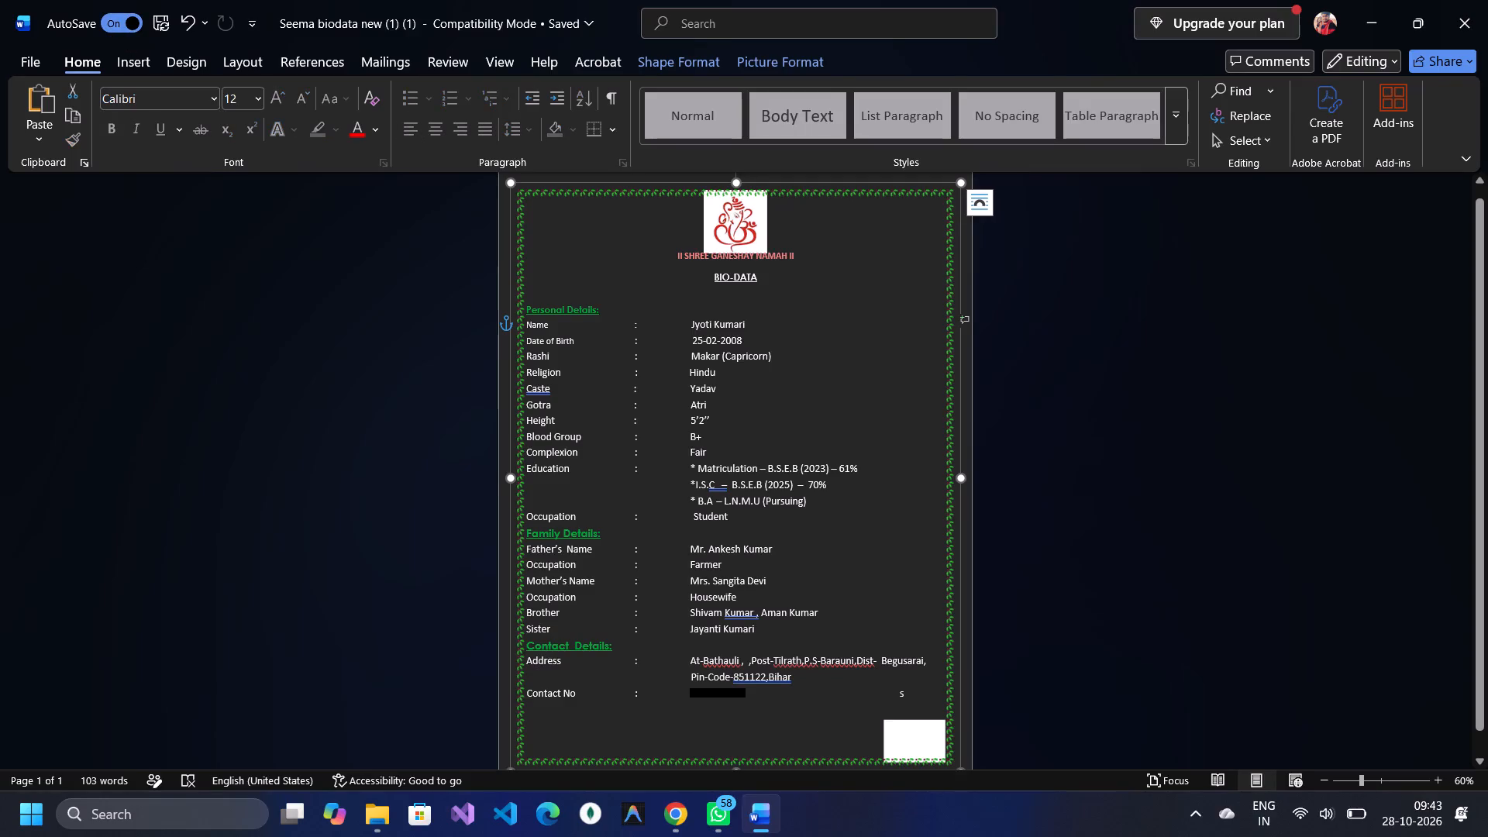
key(ctrl+s)
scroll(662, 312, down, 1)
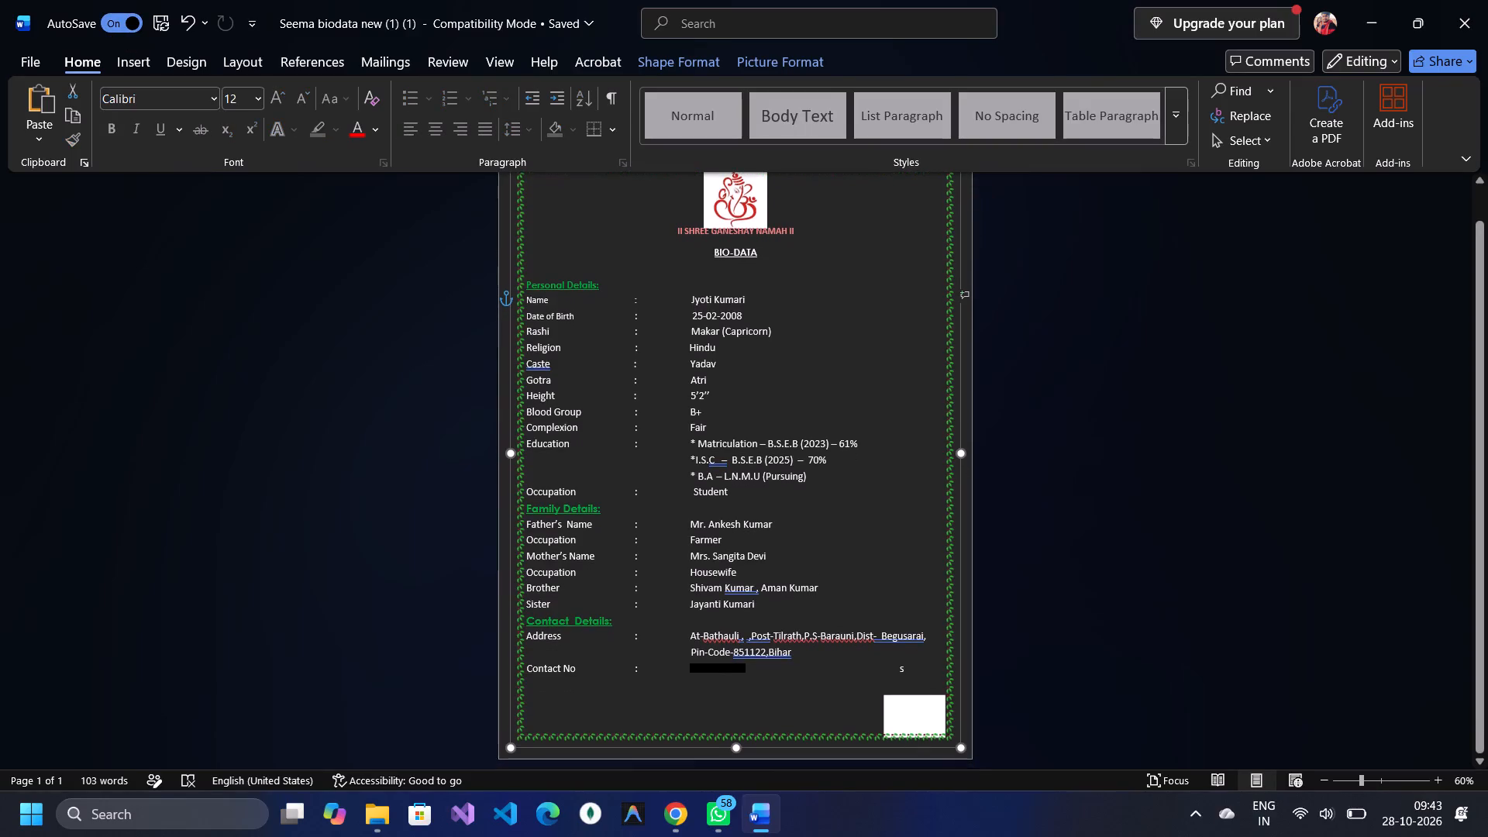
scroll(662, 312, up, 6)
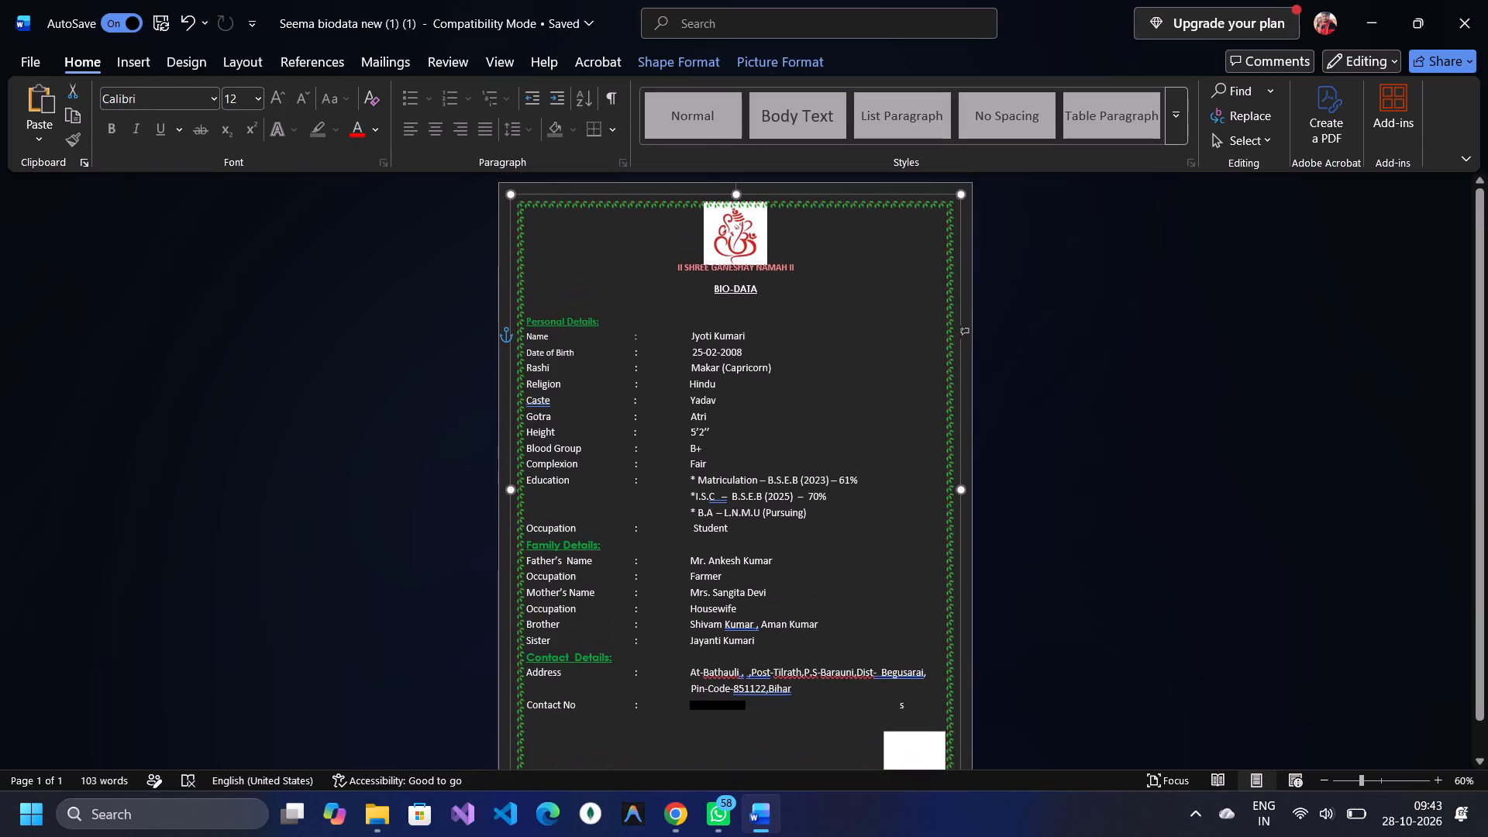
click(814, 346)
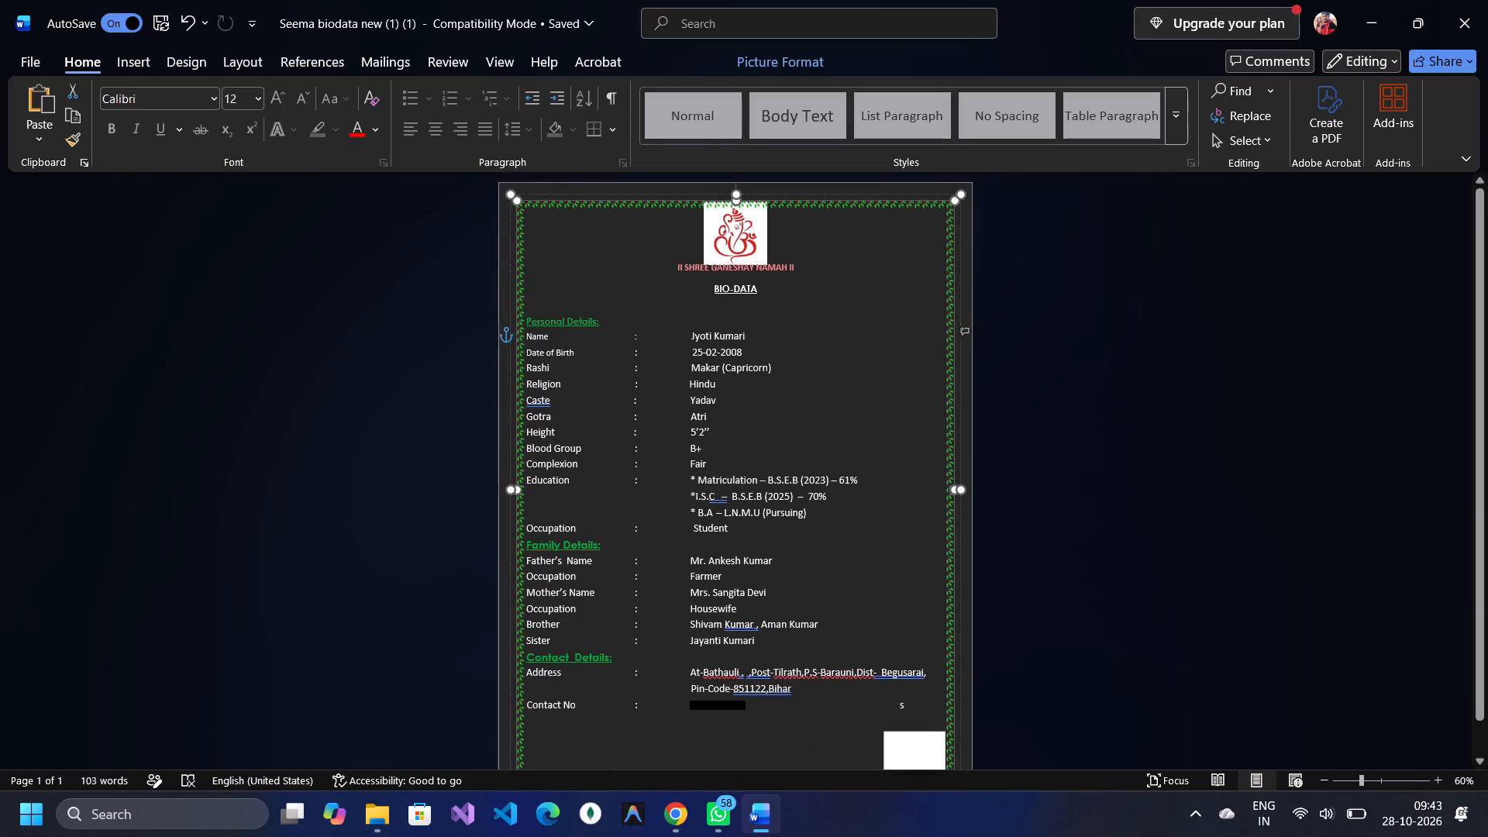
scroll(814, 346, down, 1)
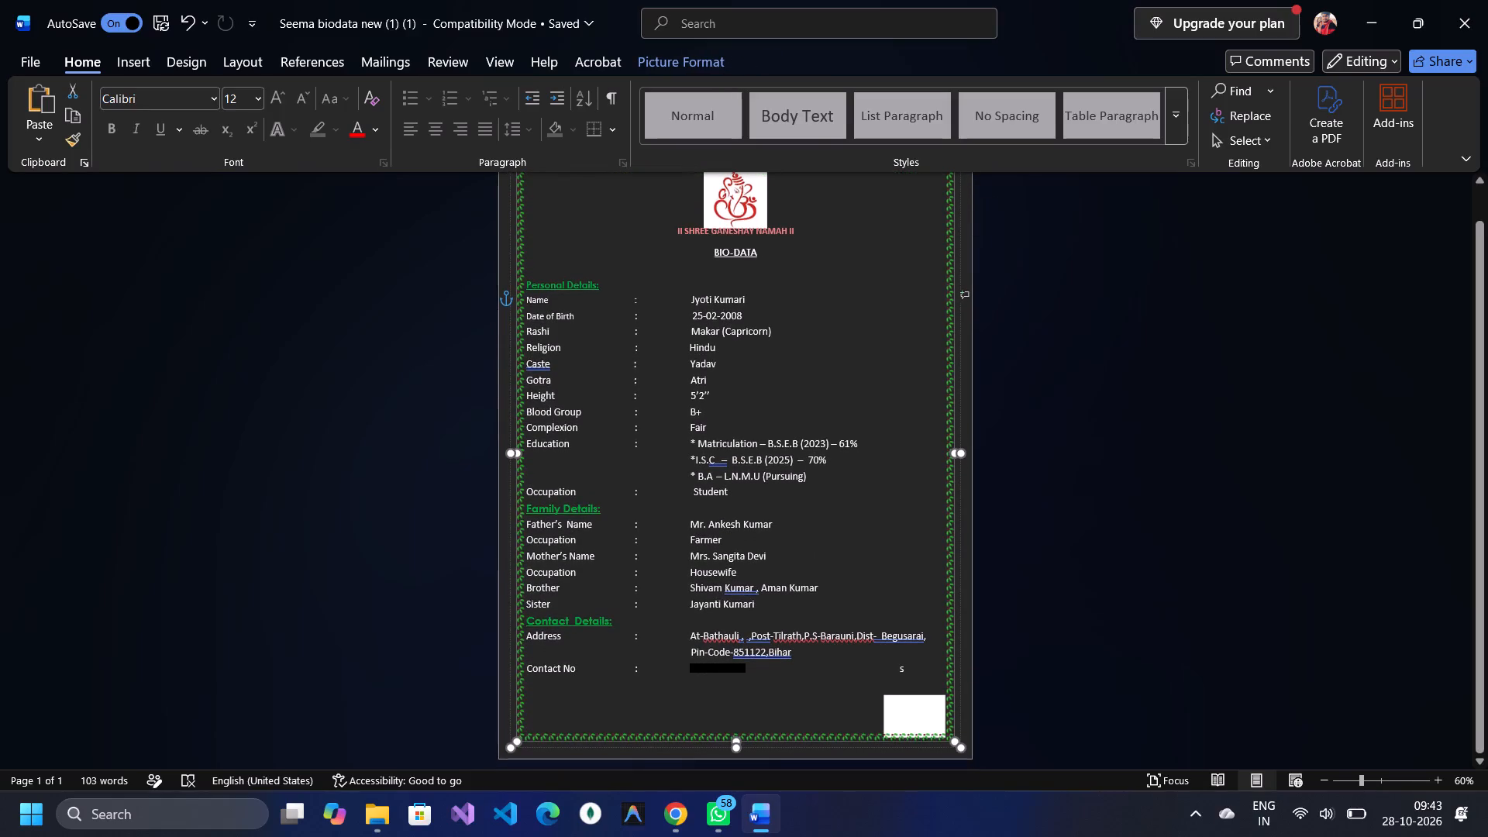
Retype the capital K that begins the first brother's surname in Family Details.
scroll(814, 346, down, 3)
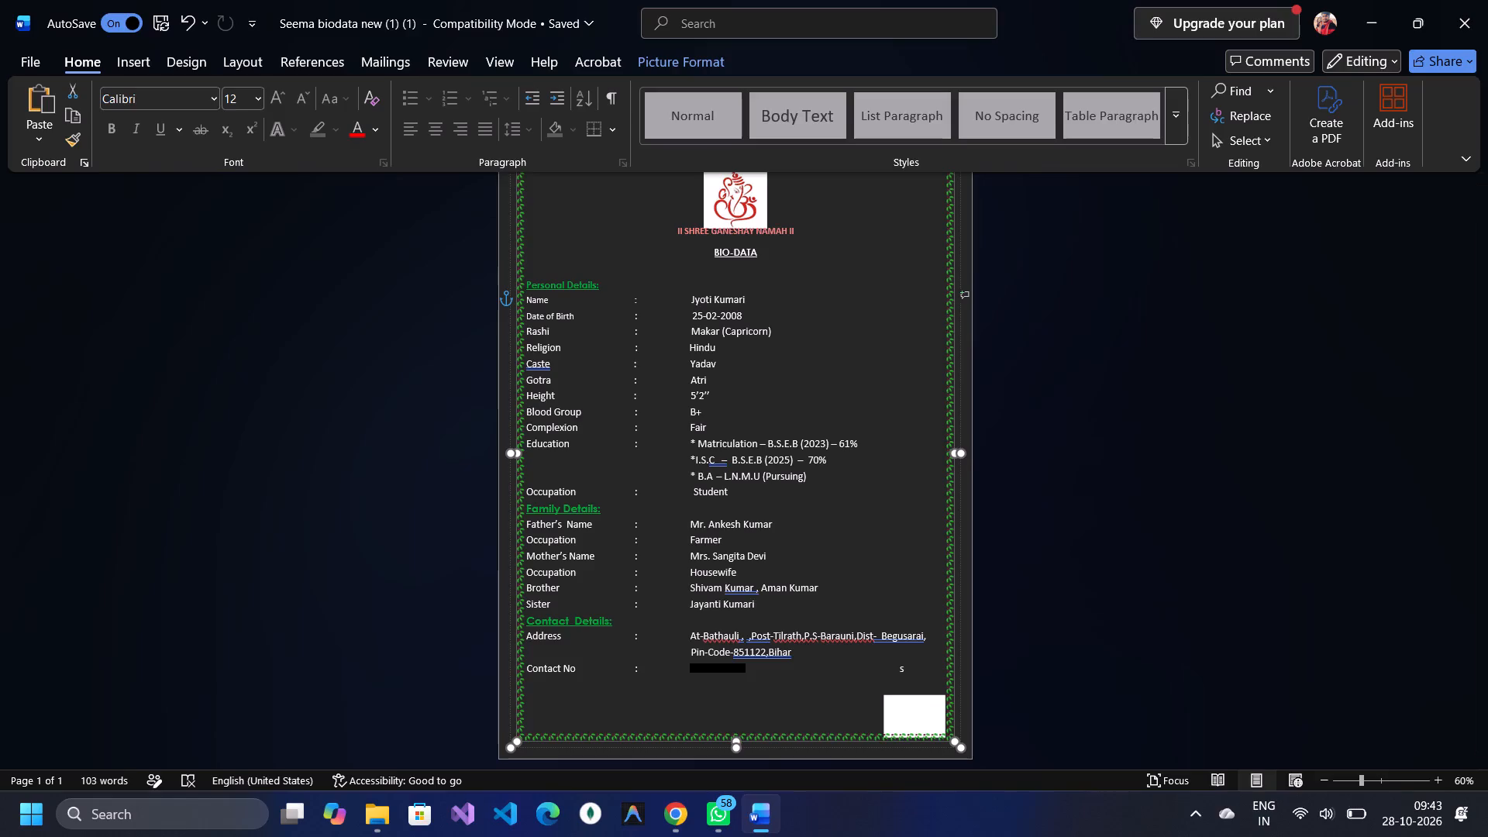
click(728, 580)
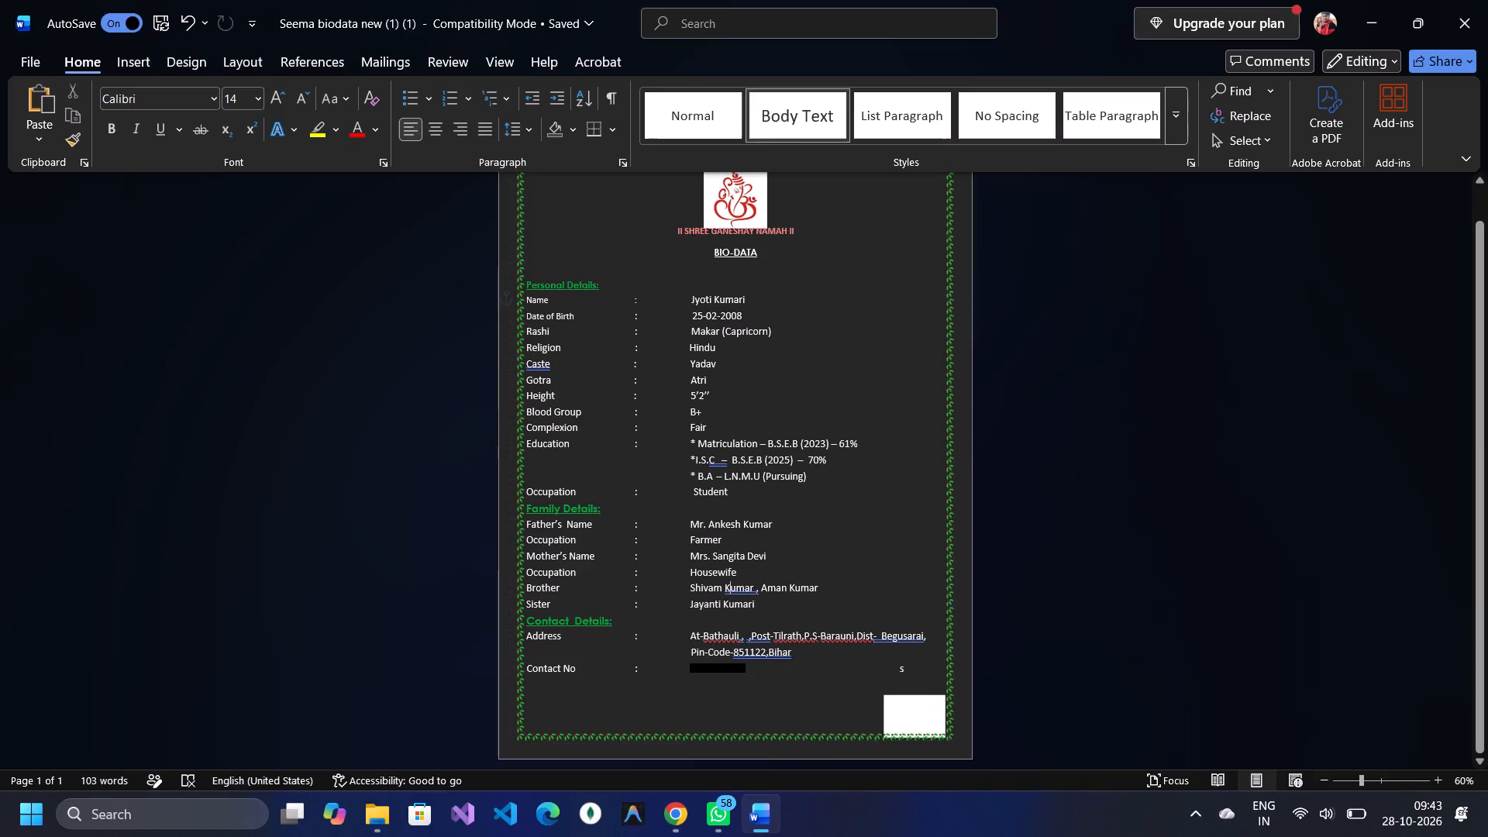
key(BackSpace)
key(shift+k)
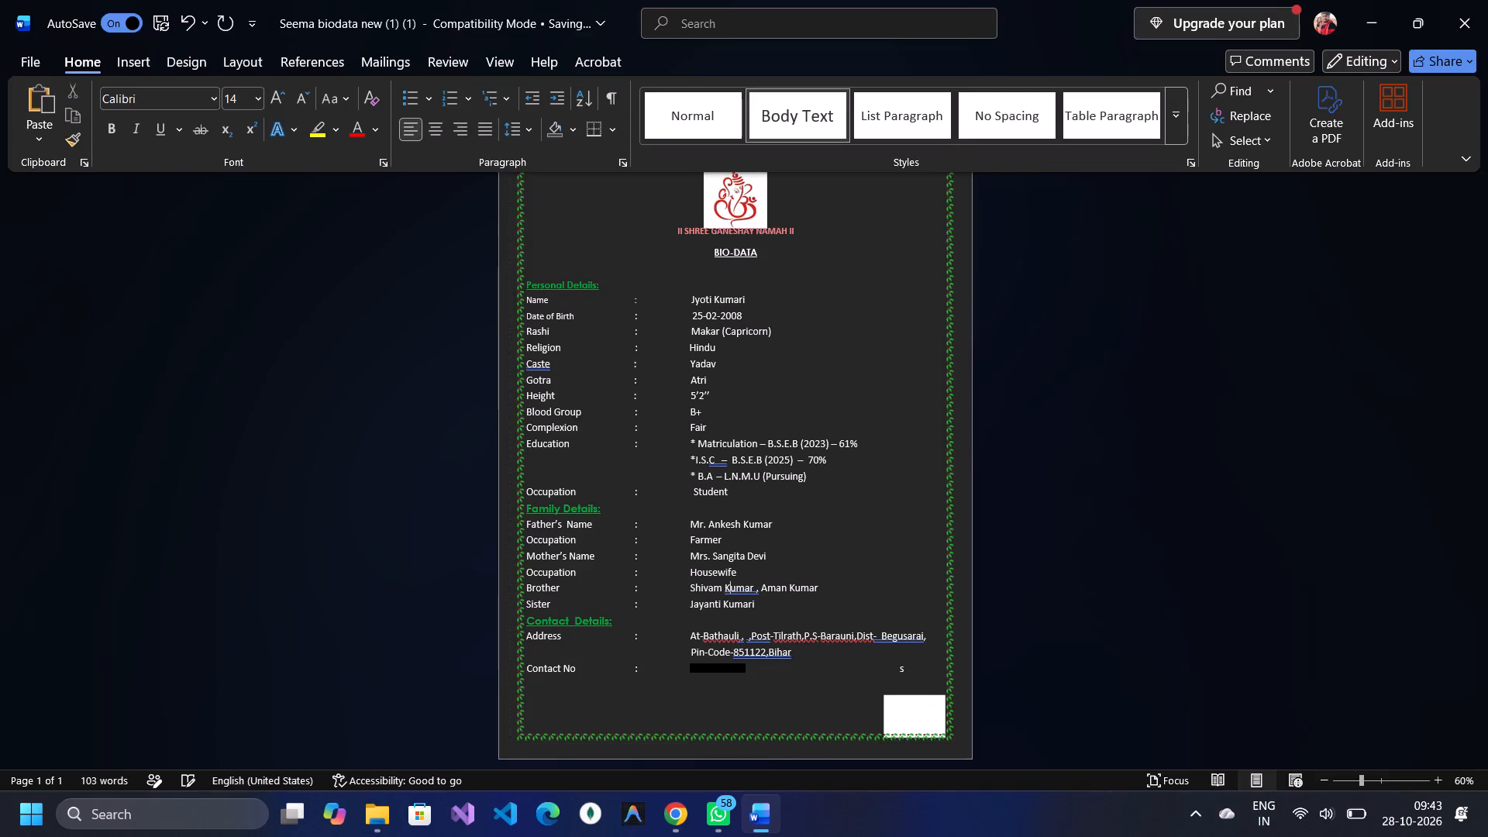
Save the document.
click(777, 392)
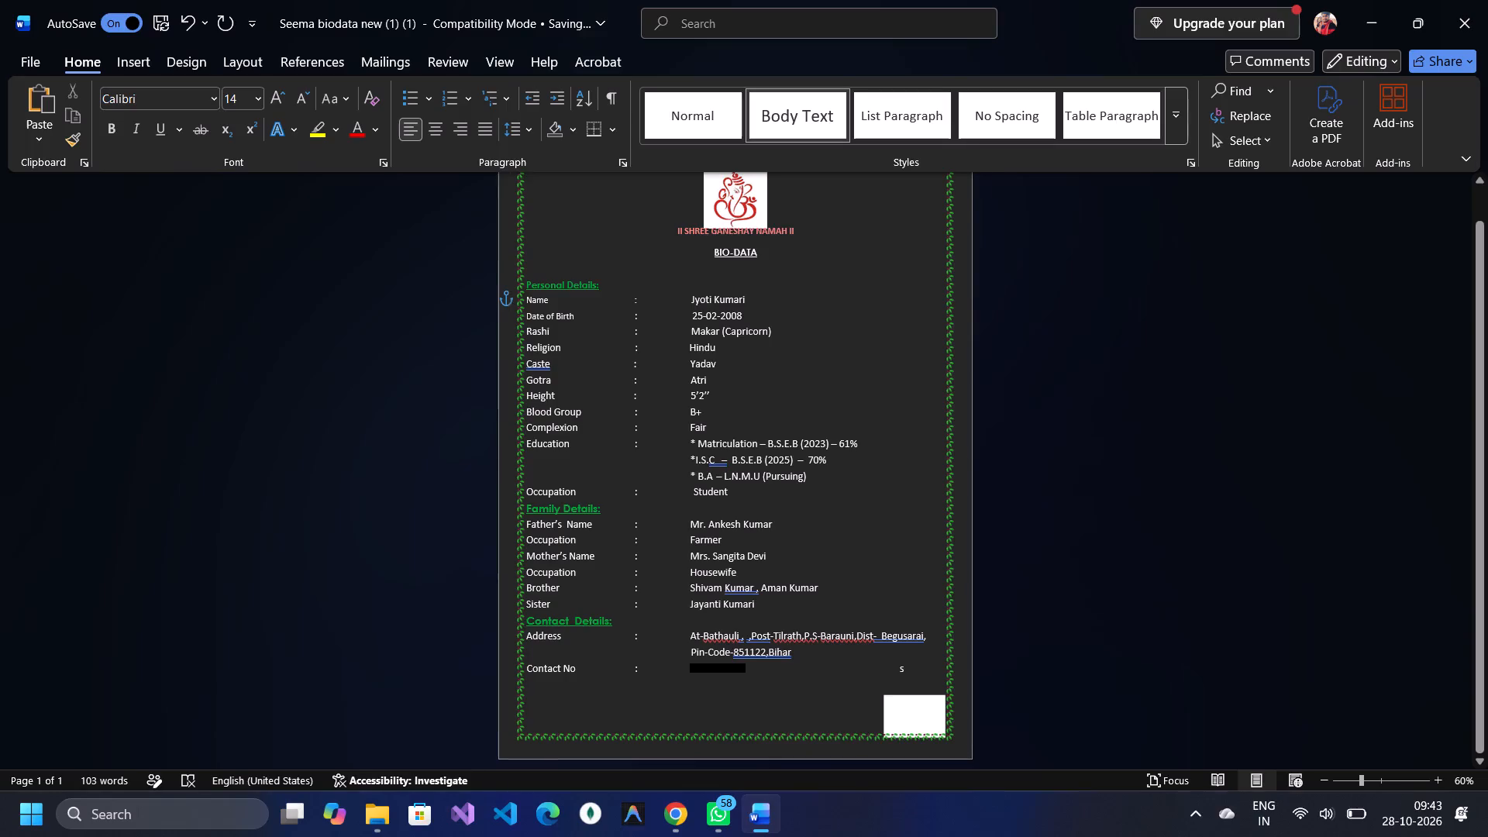
key(ctrl+shift+s)
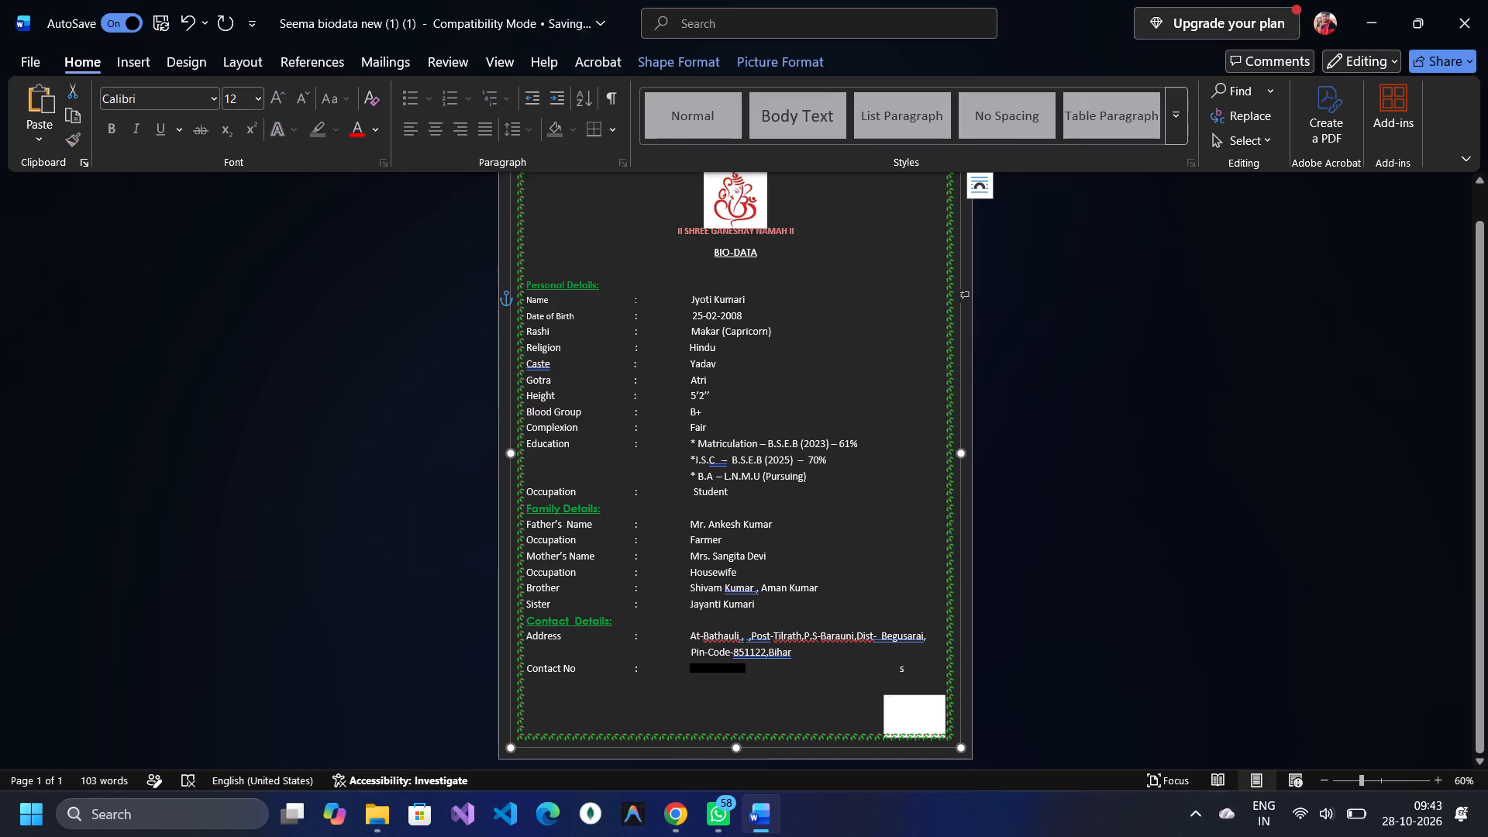
click(777, 392)
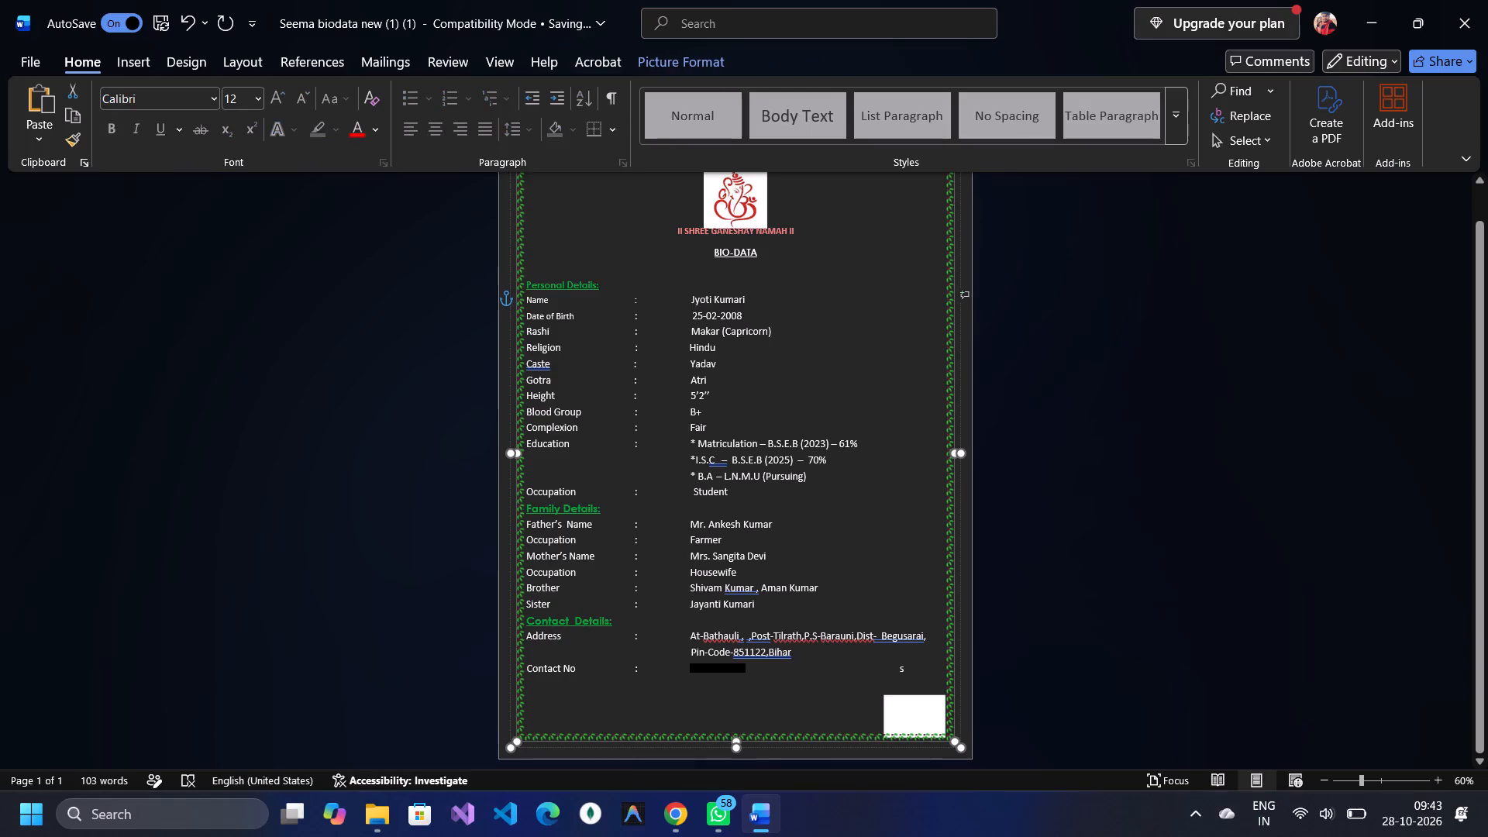
key(ctrl+s)
key(ctrl+s)
key(ctrl+s)
key(ctrl+s)
key(ctrl+s)
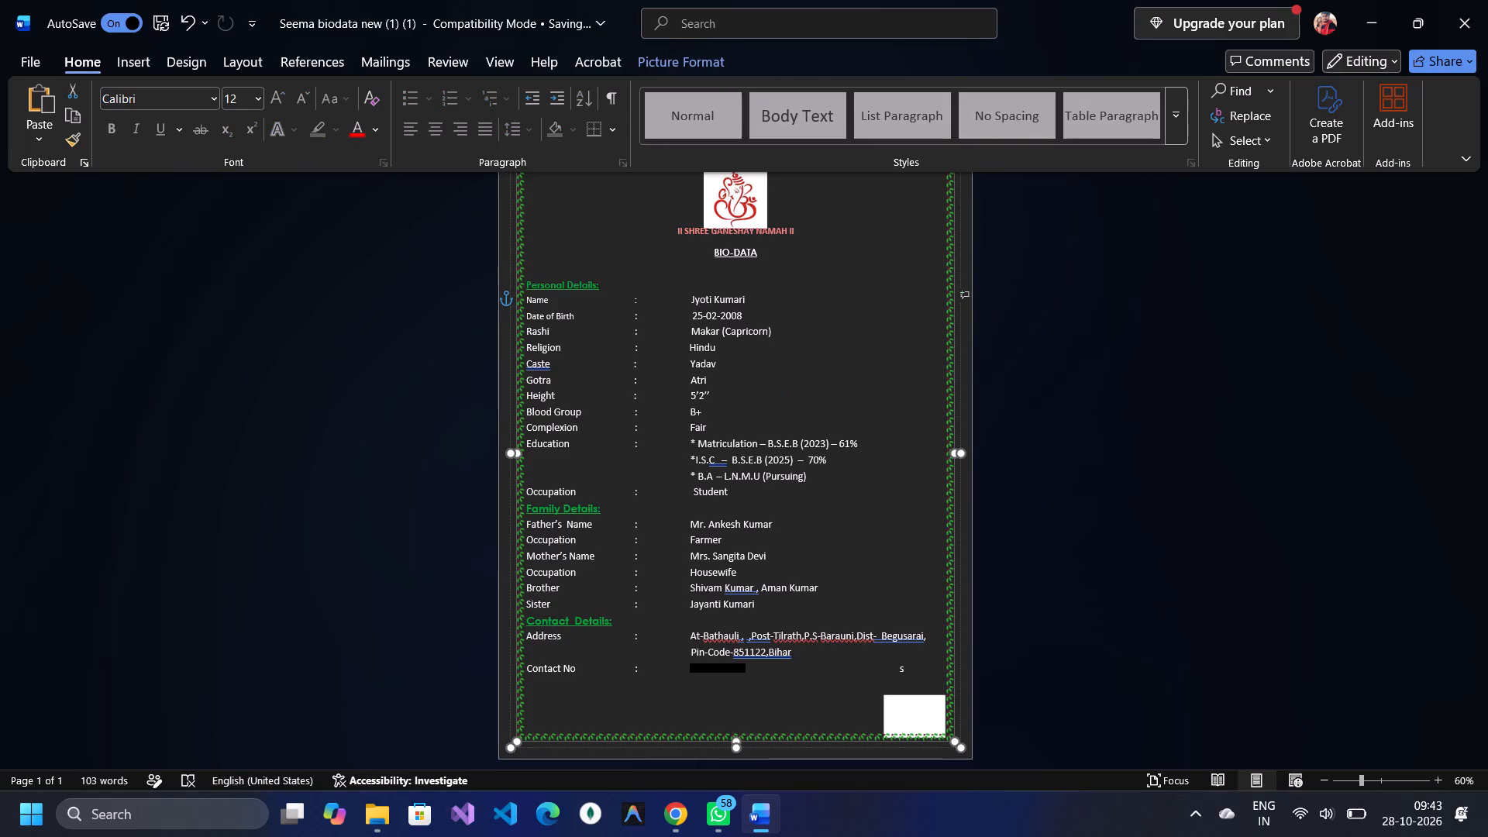
Start saving a copy of the document to this PC under the file name "Jyoti biodata".
scroll(777, 392, up, 3)
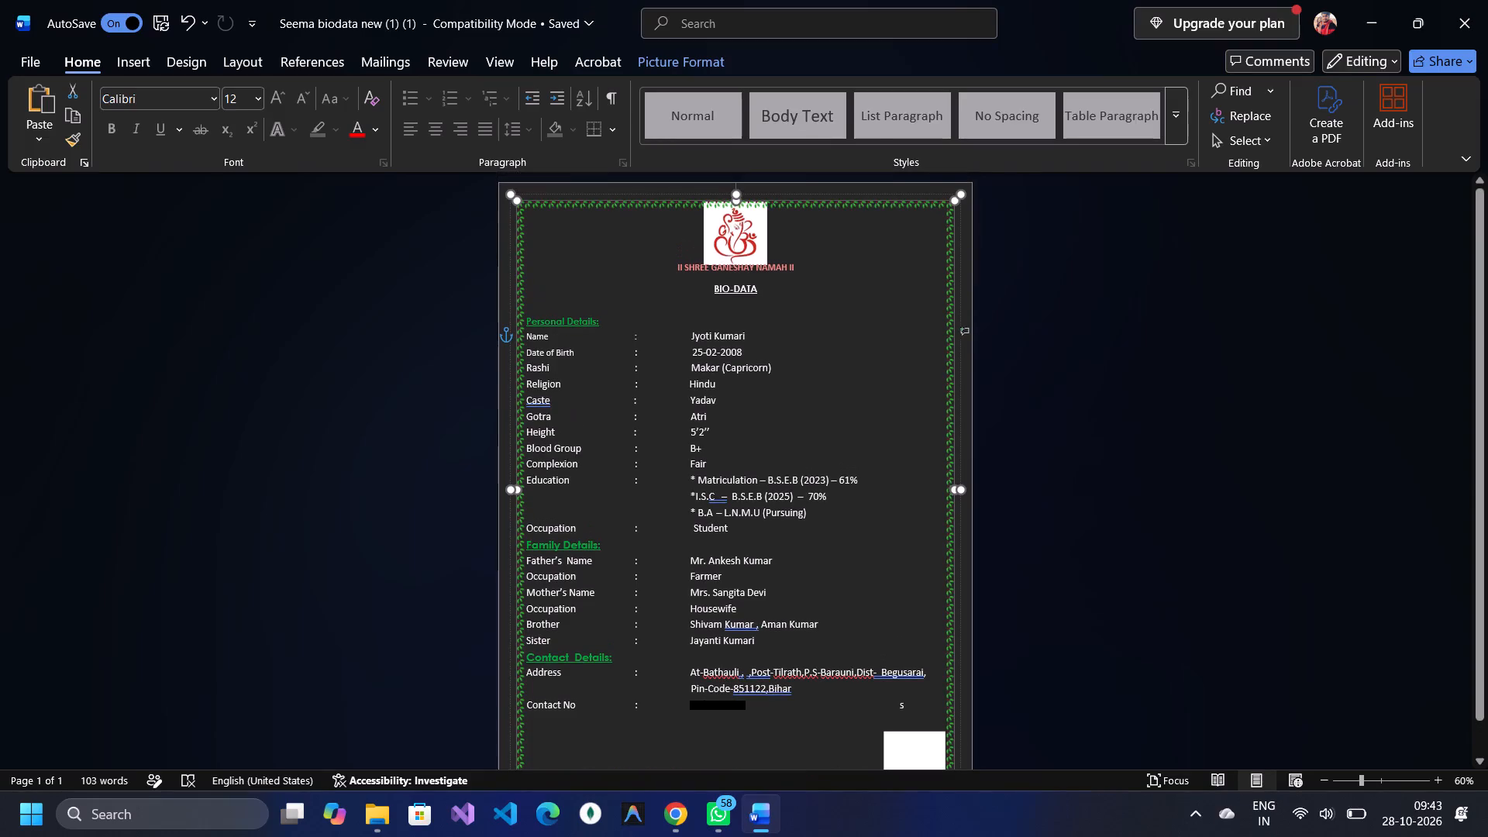
scroll(777, 392, up, 1)
scroll(777, 392, down, 5)
scroll(777, 392, up, 9)
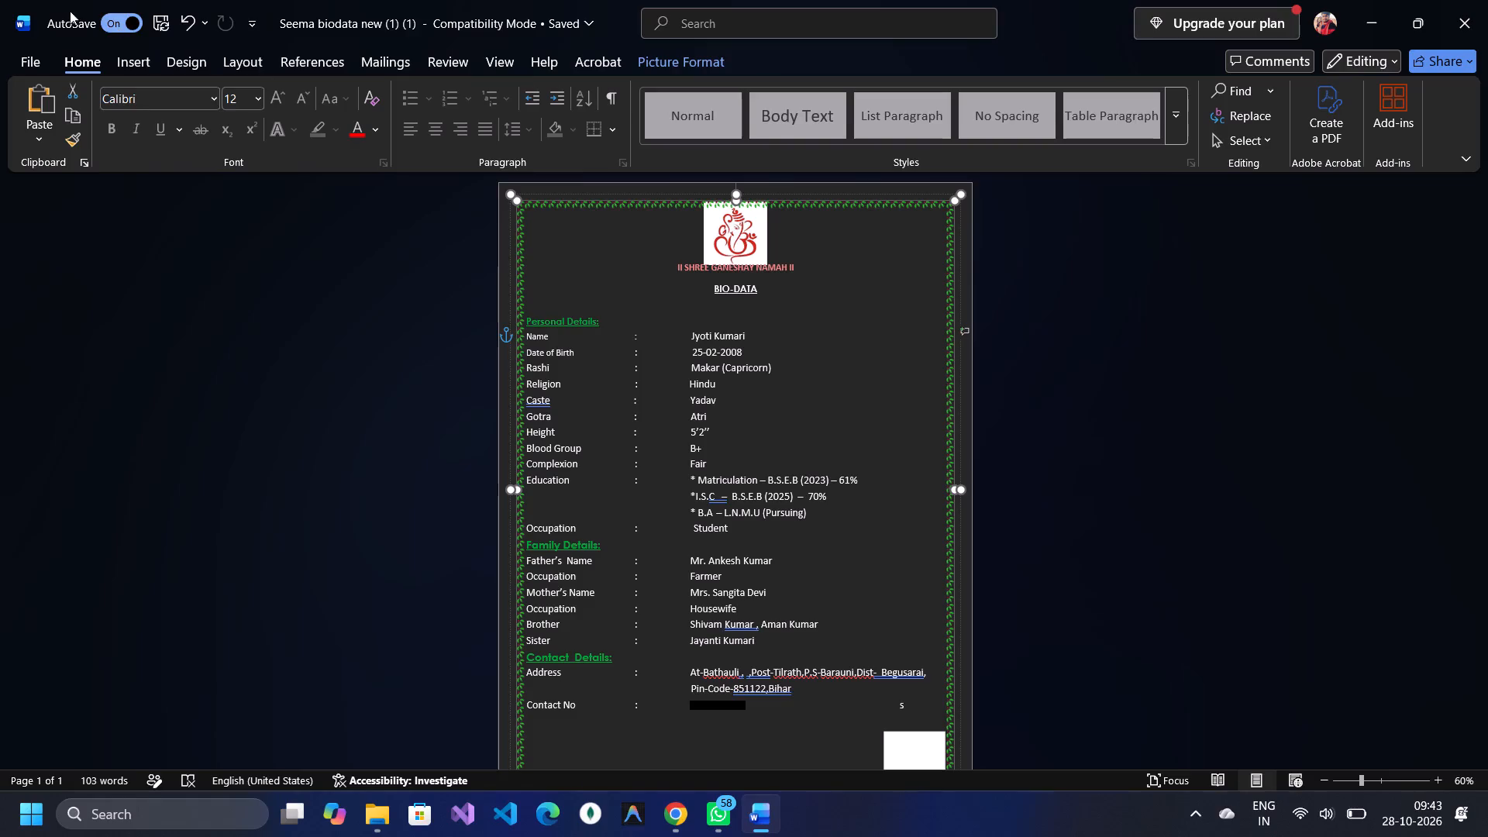
click(30, 59)
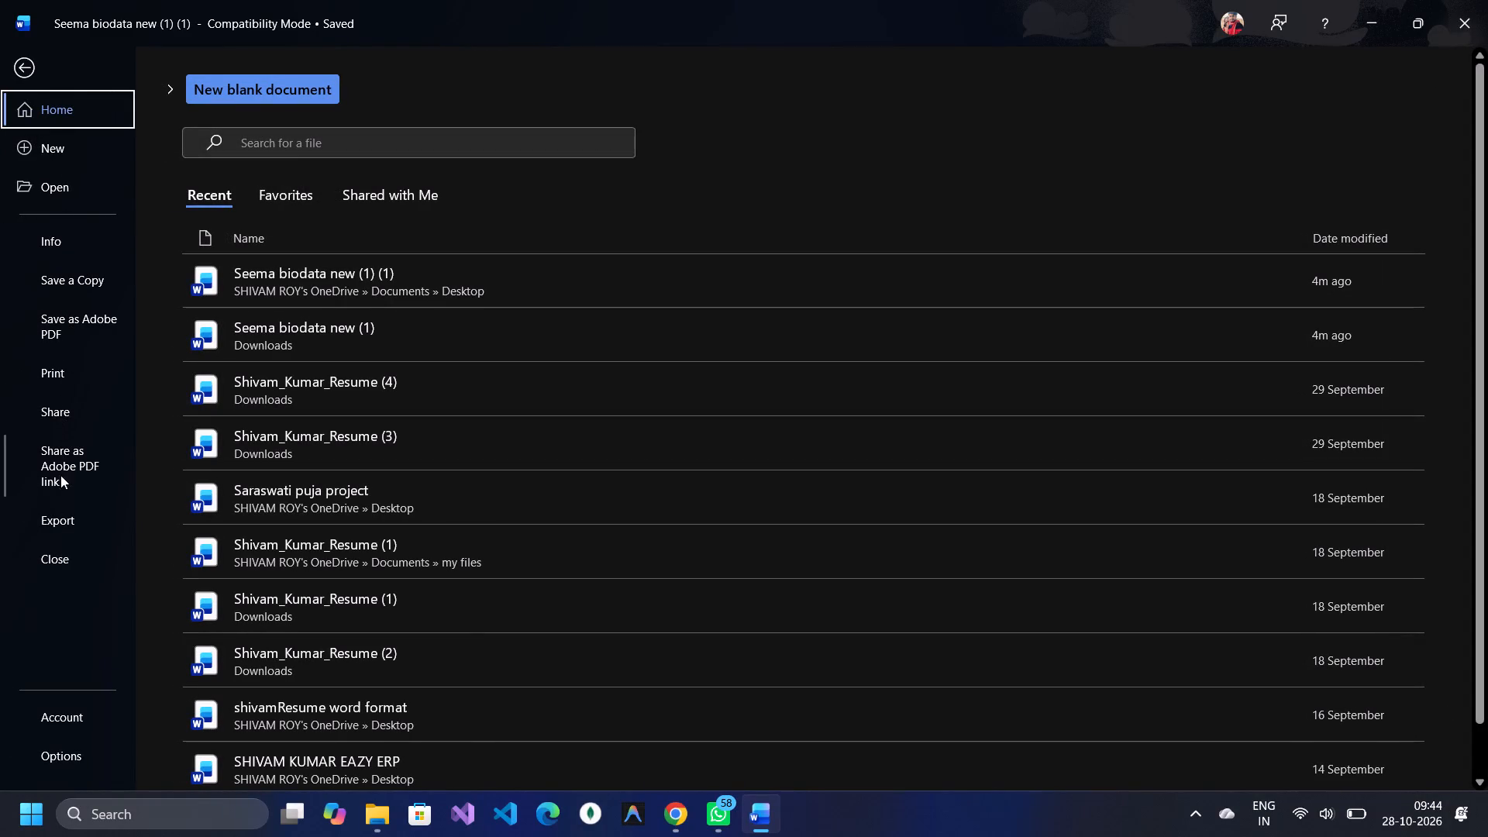
click(99, 277)
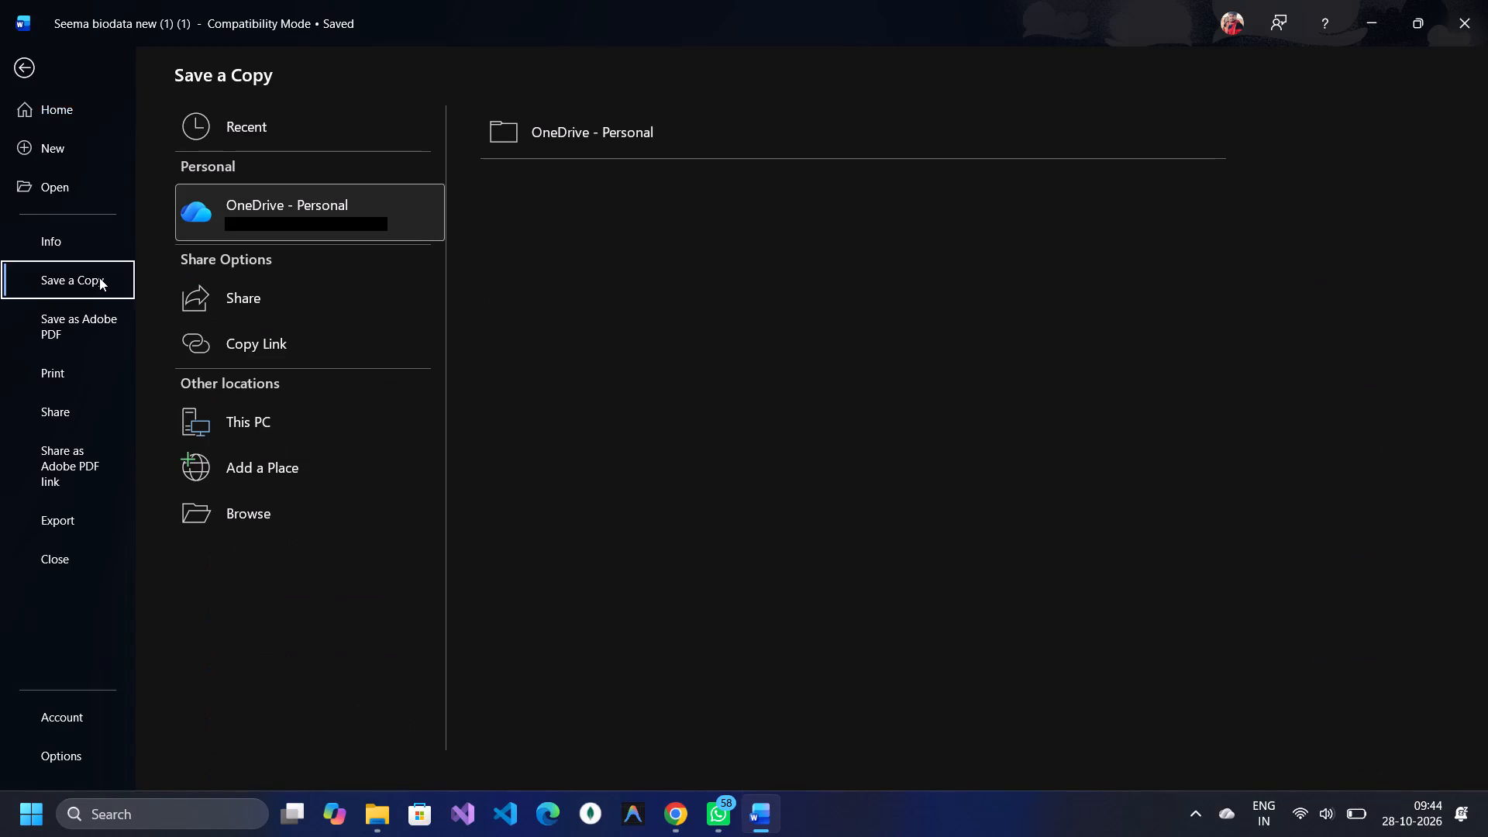
click(285, 415)
click(593, 317)
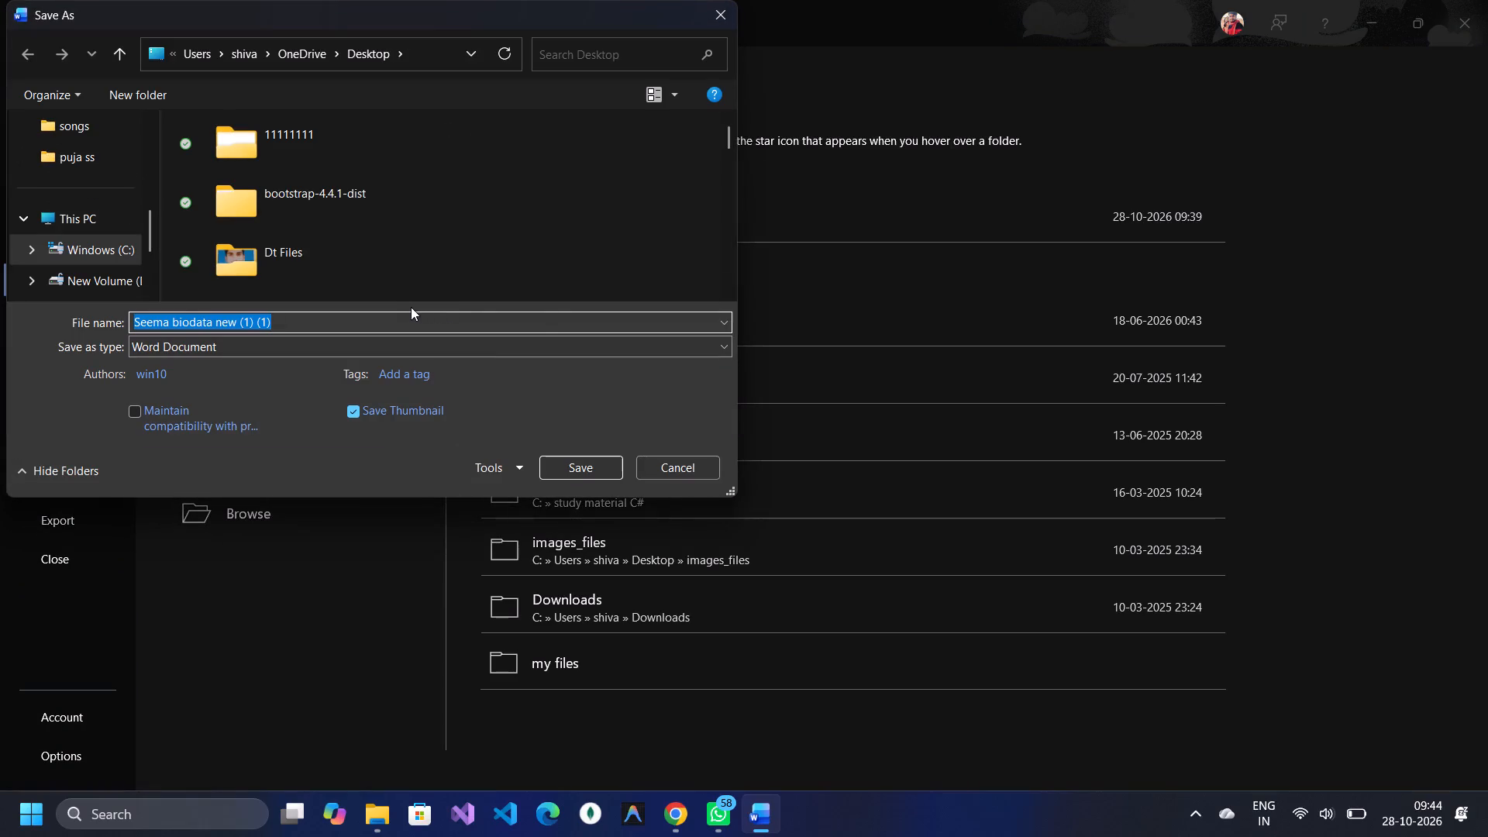
text(Jyoti)
key(space)
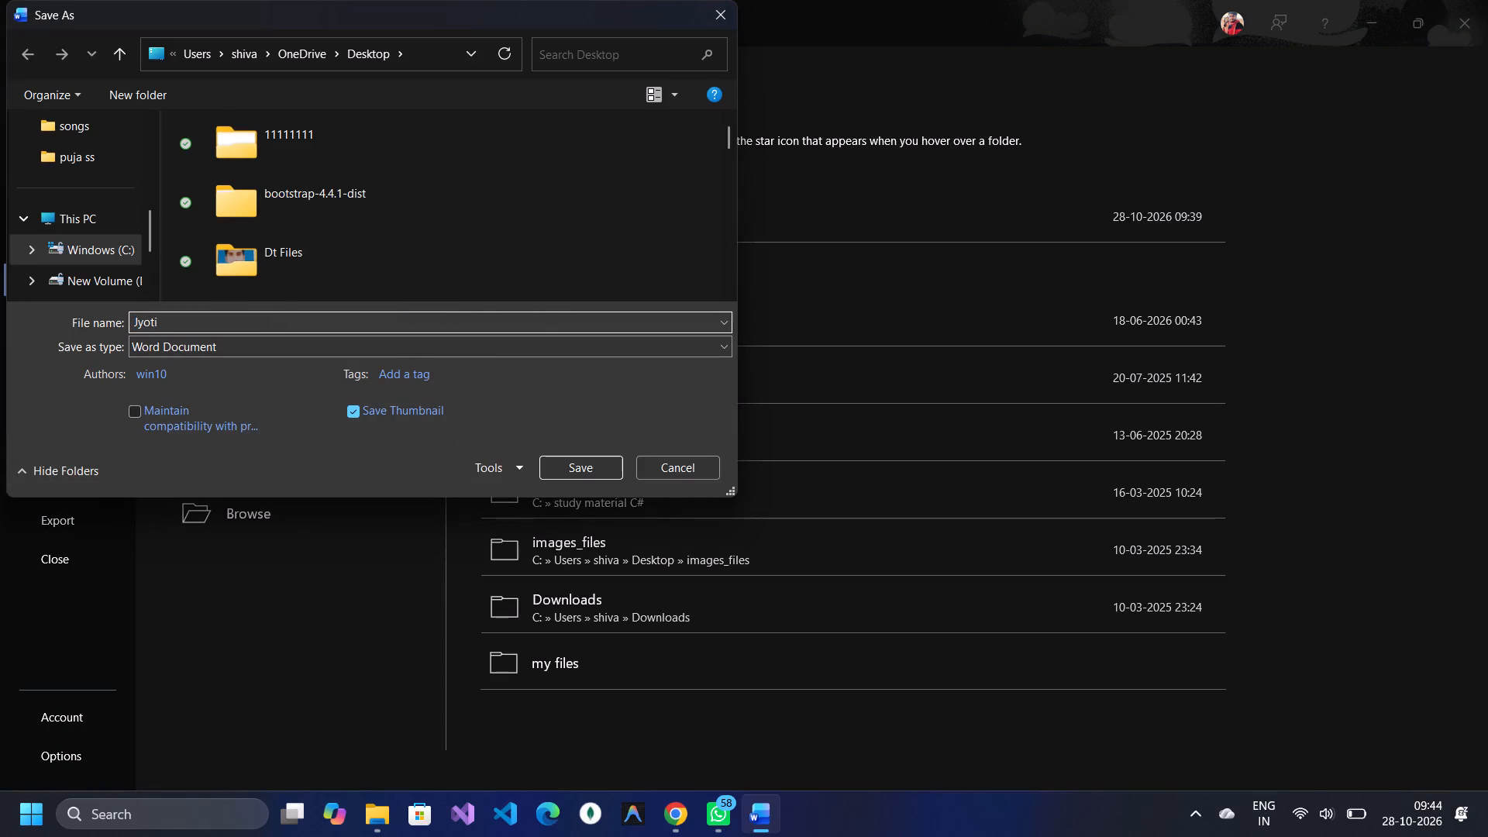
text(bio)
text(data)
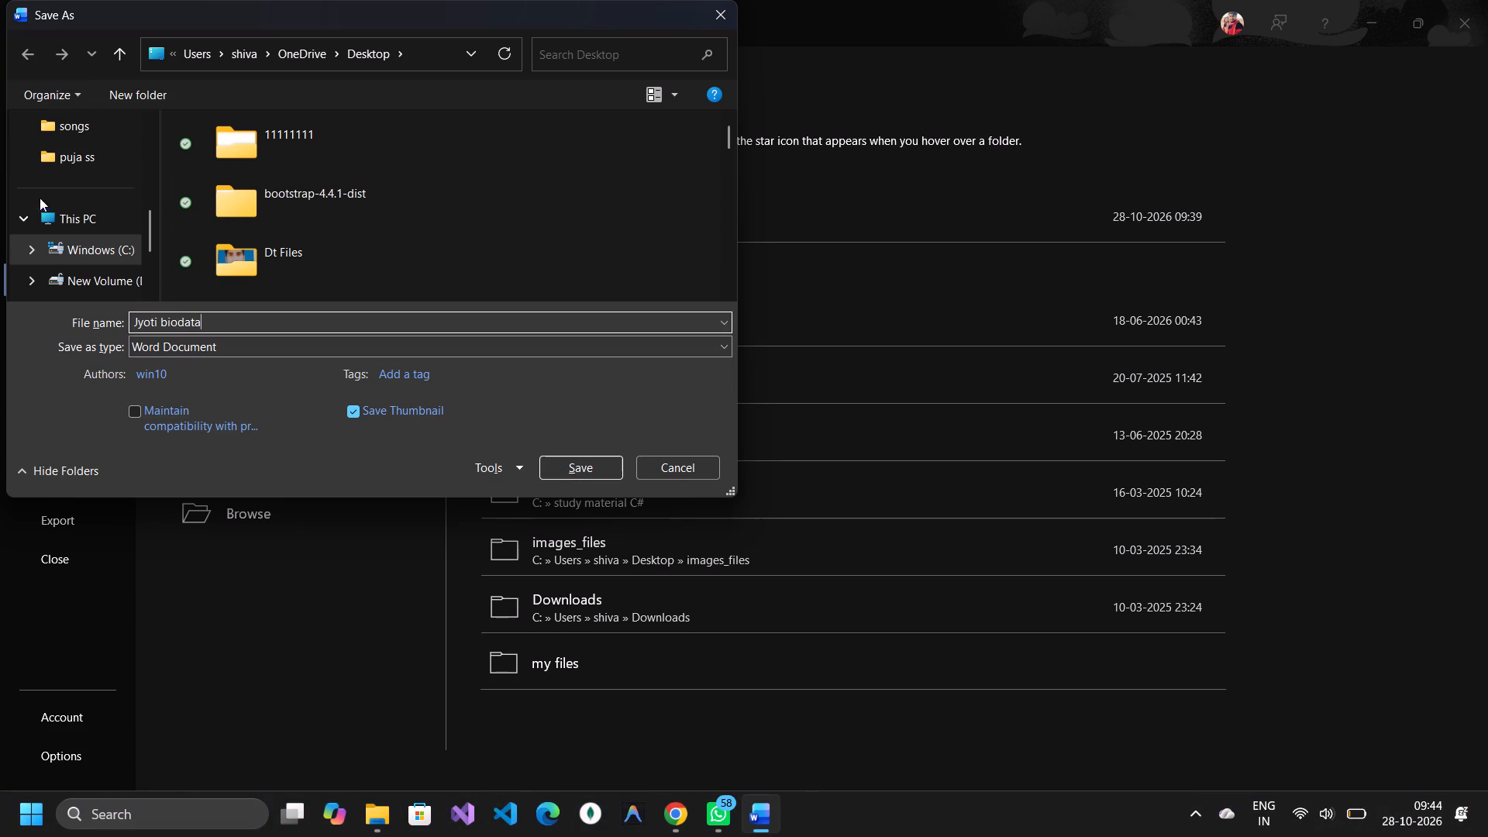
Browse to New Volume (E:) and select its Downloads folder as the destination for the copy.
scroll(84, 153, up, 1)
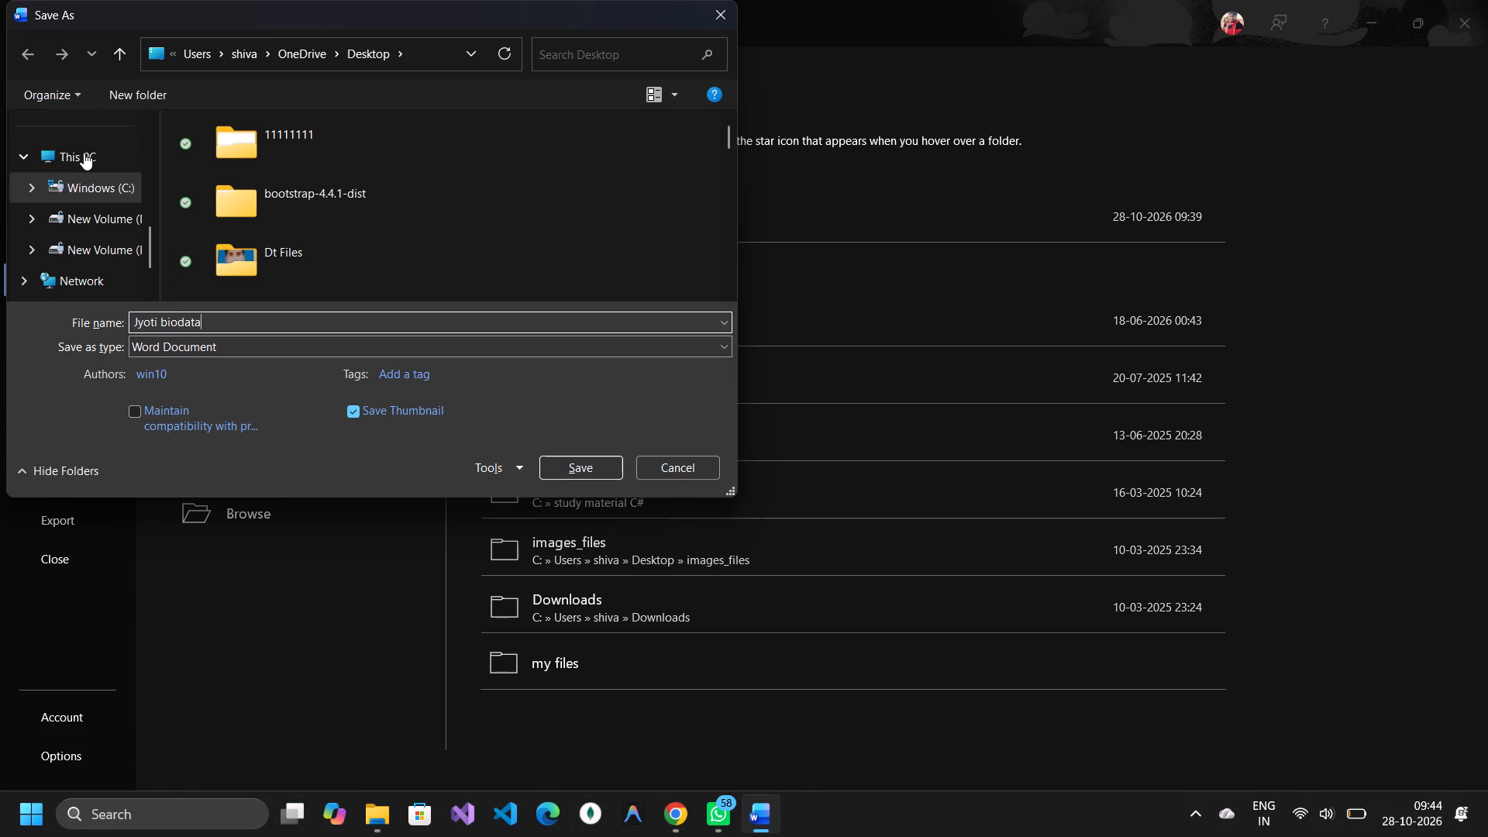
scroll(84, 153, down, 1)
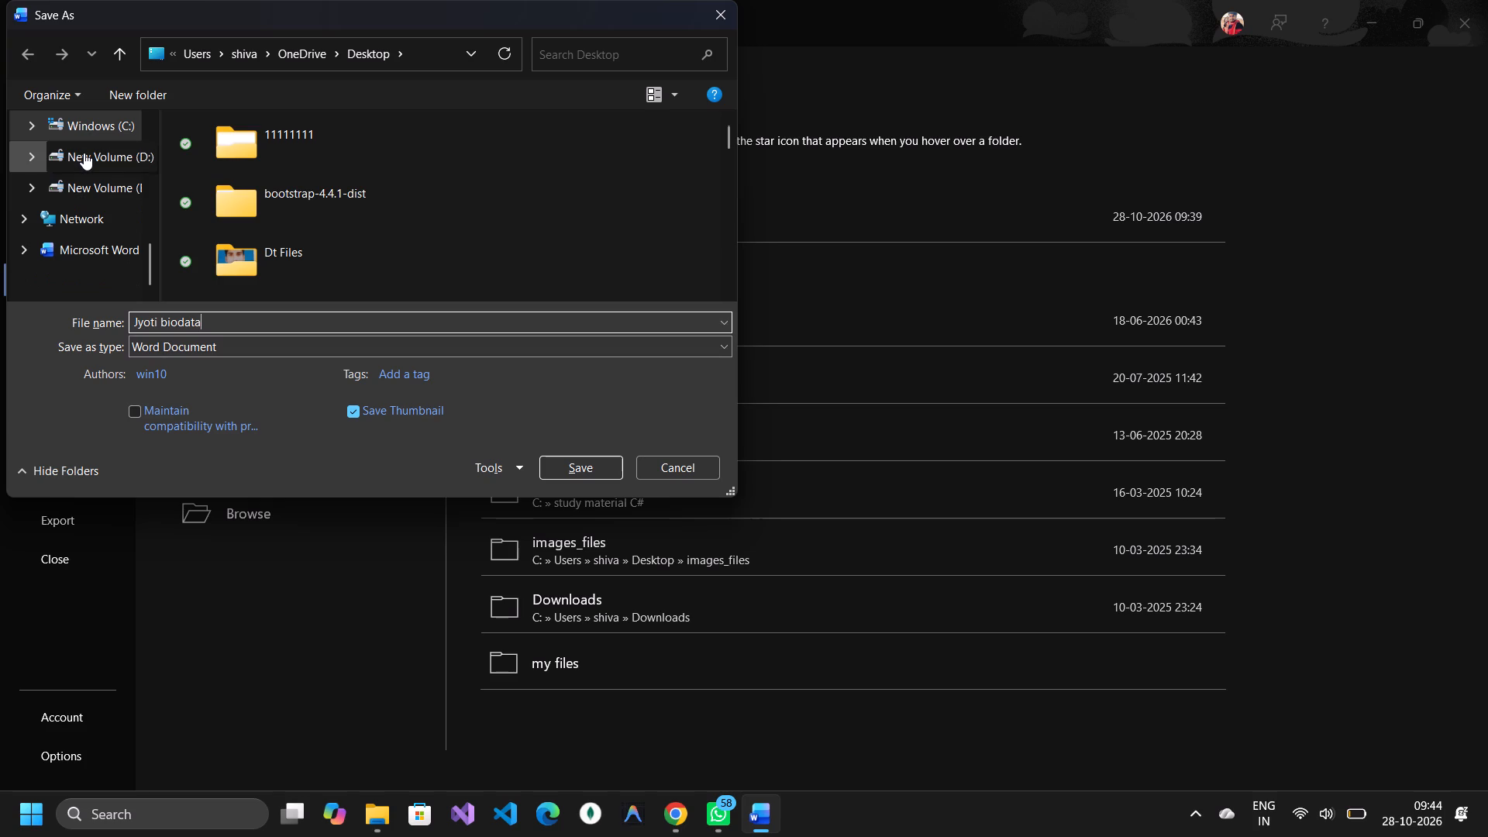
scroll(84, 153, up, 1)
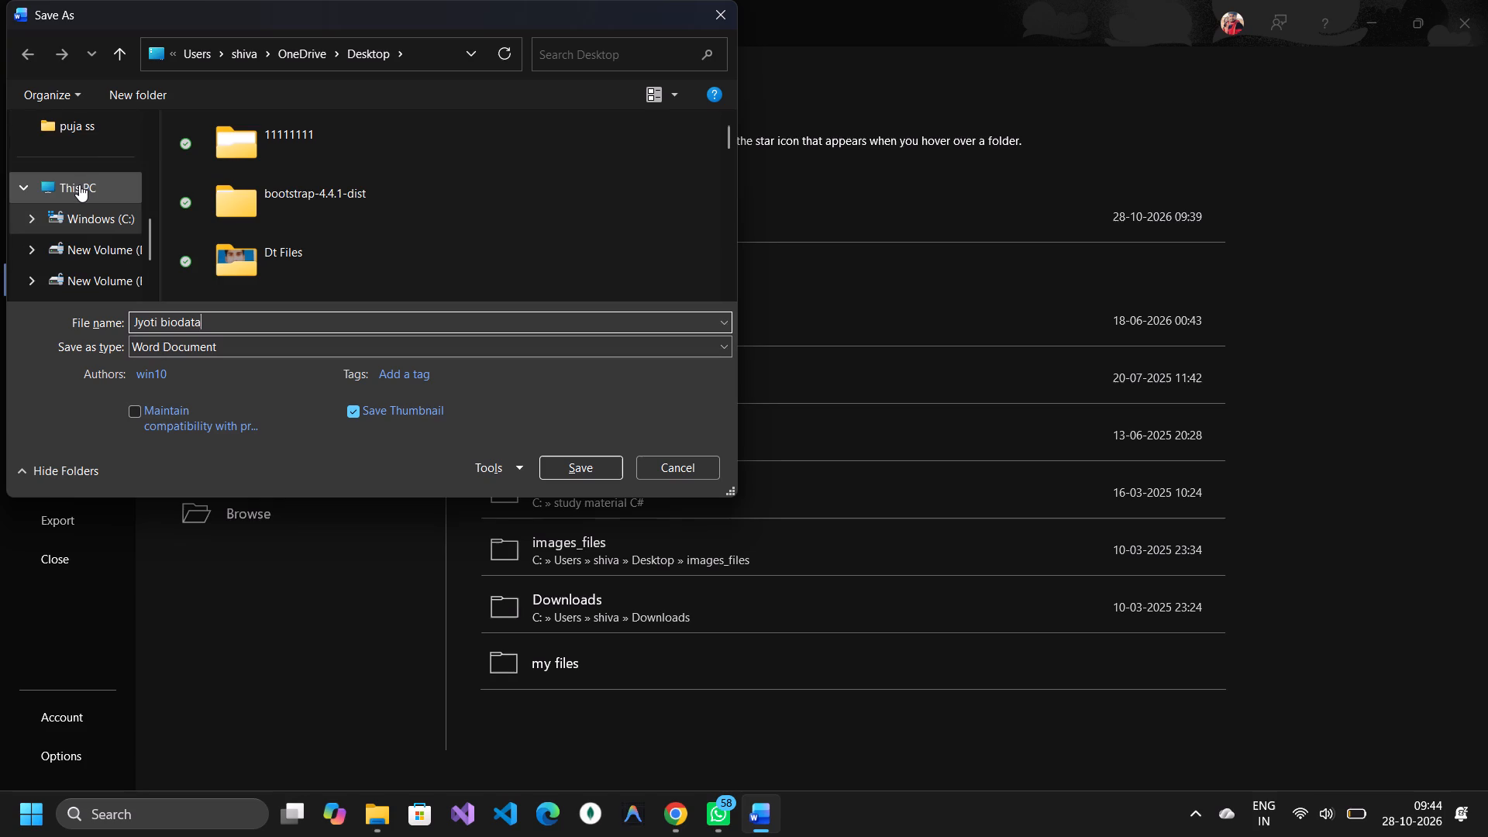
click(79, 184)
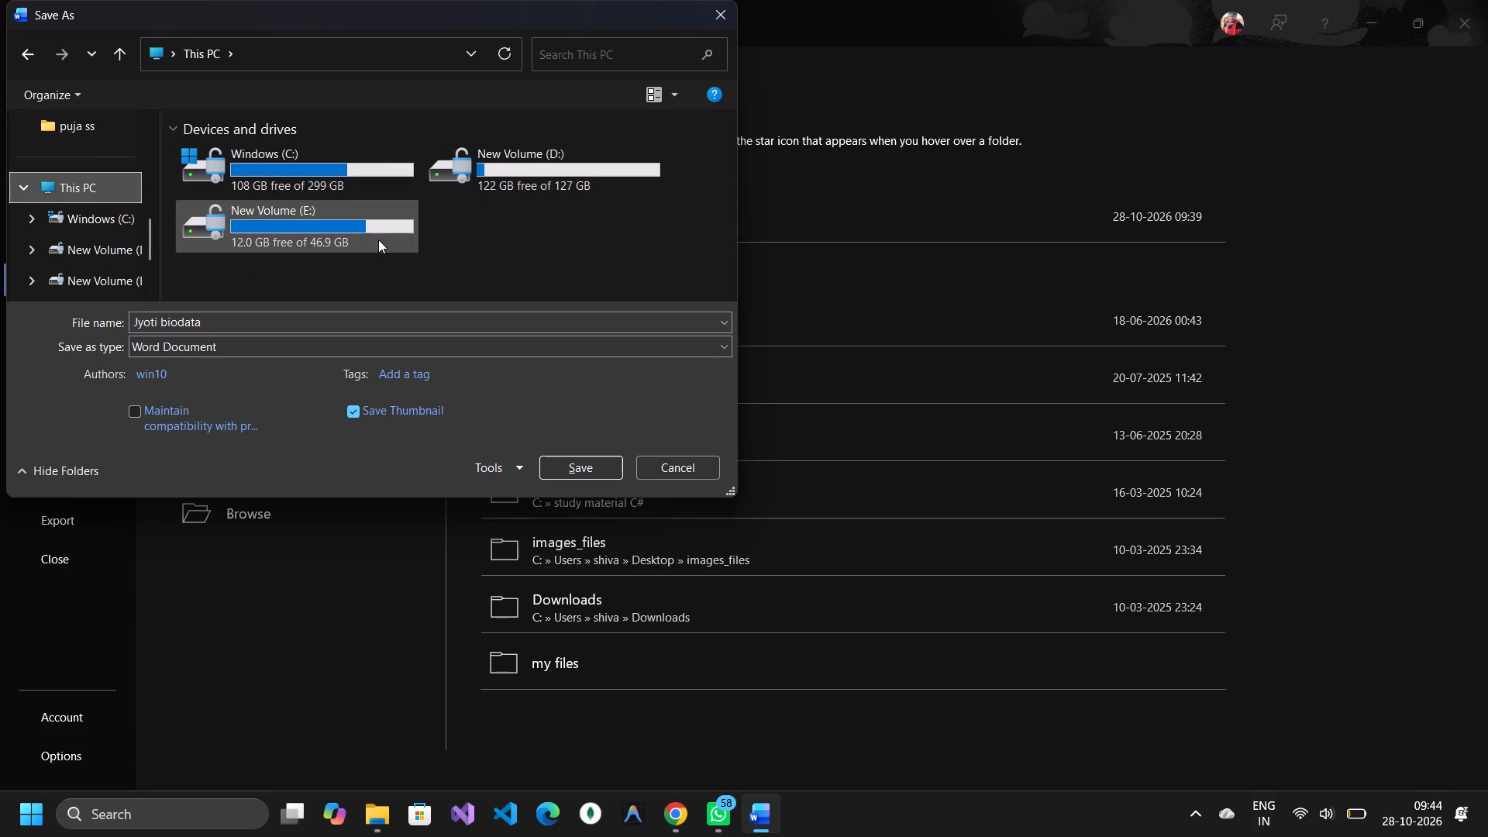
click(325, 225)
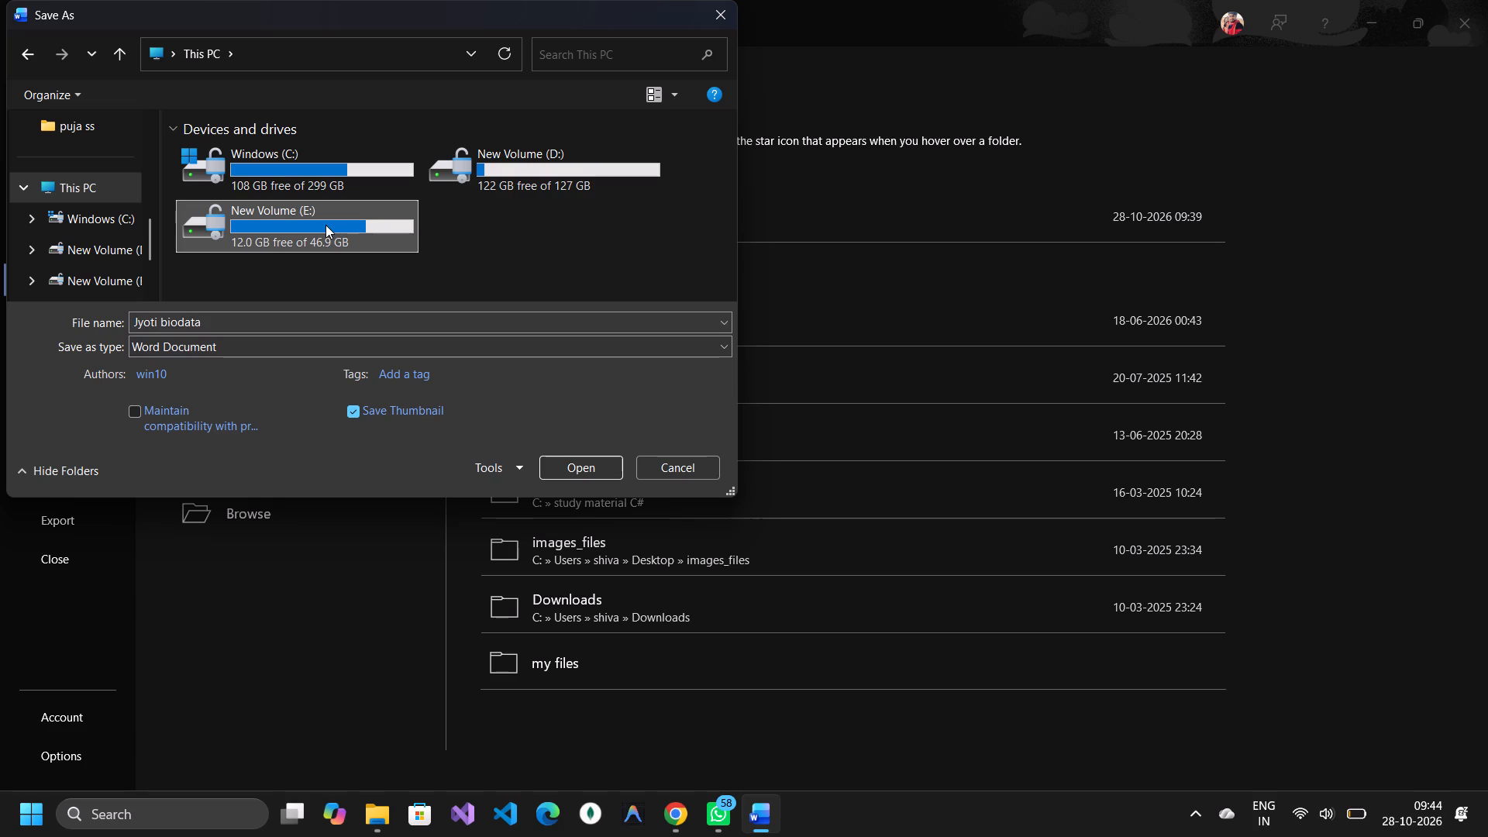
double_click(325, 225)
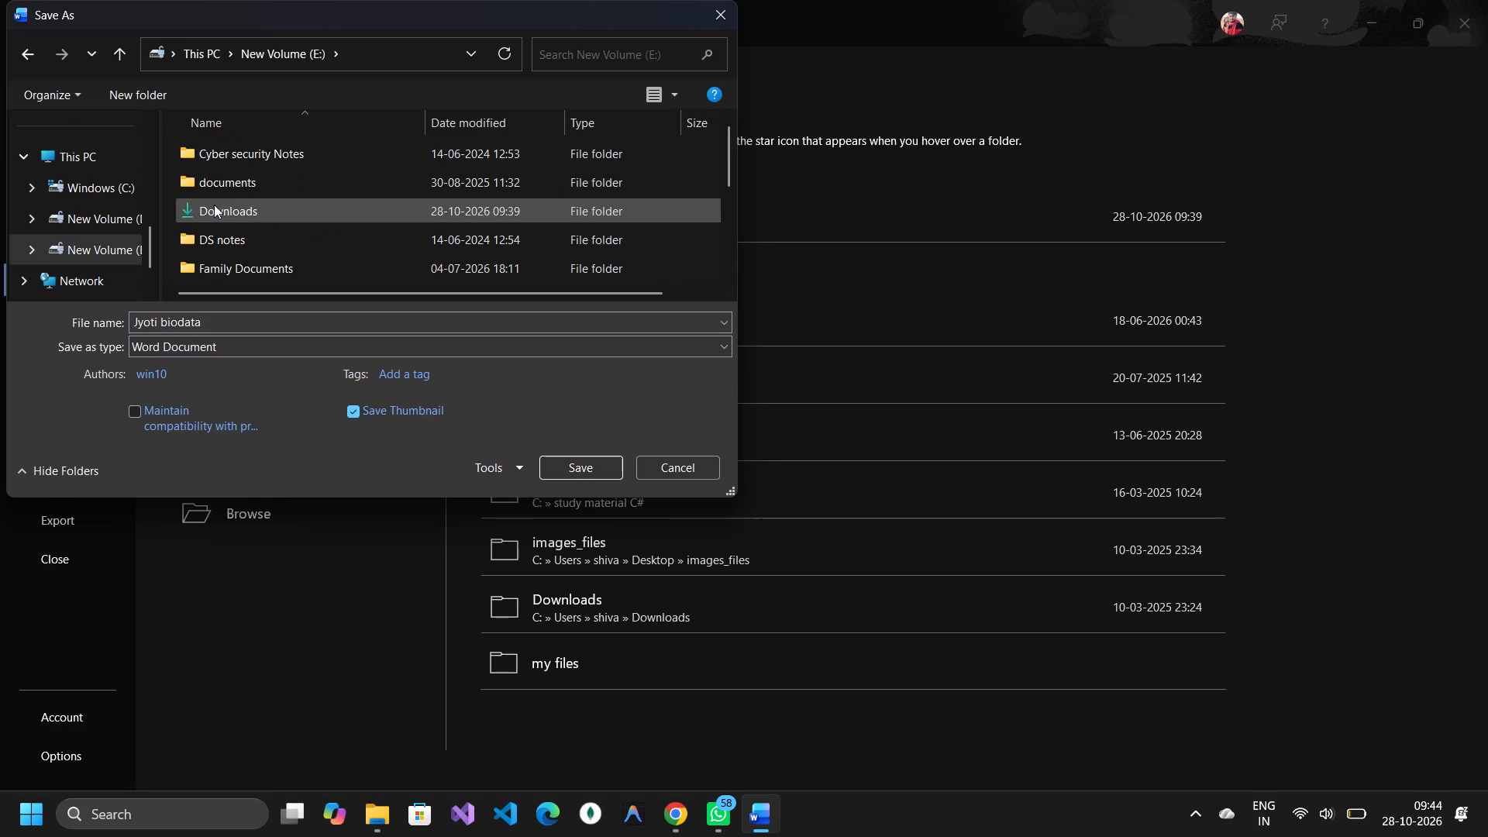
scroll(214, 205, down, 2)
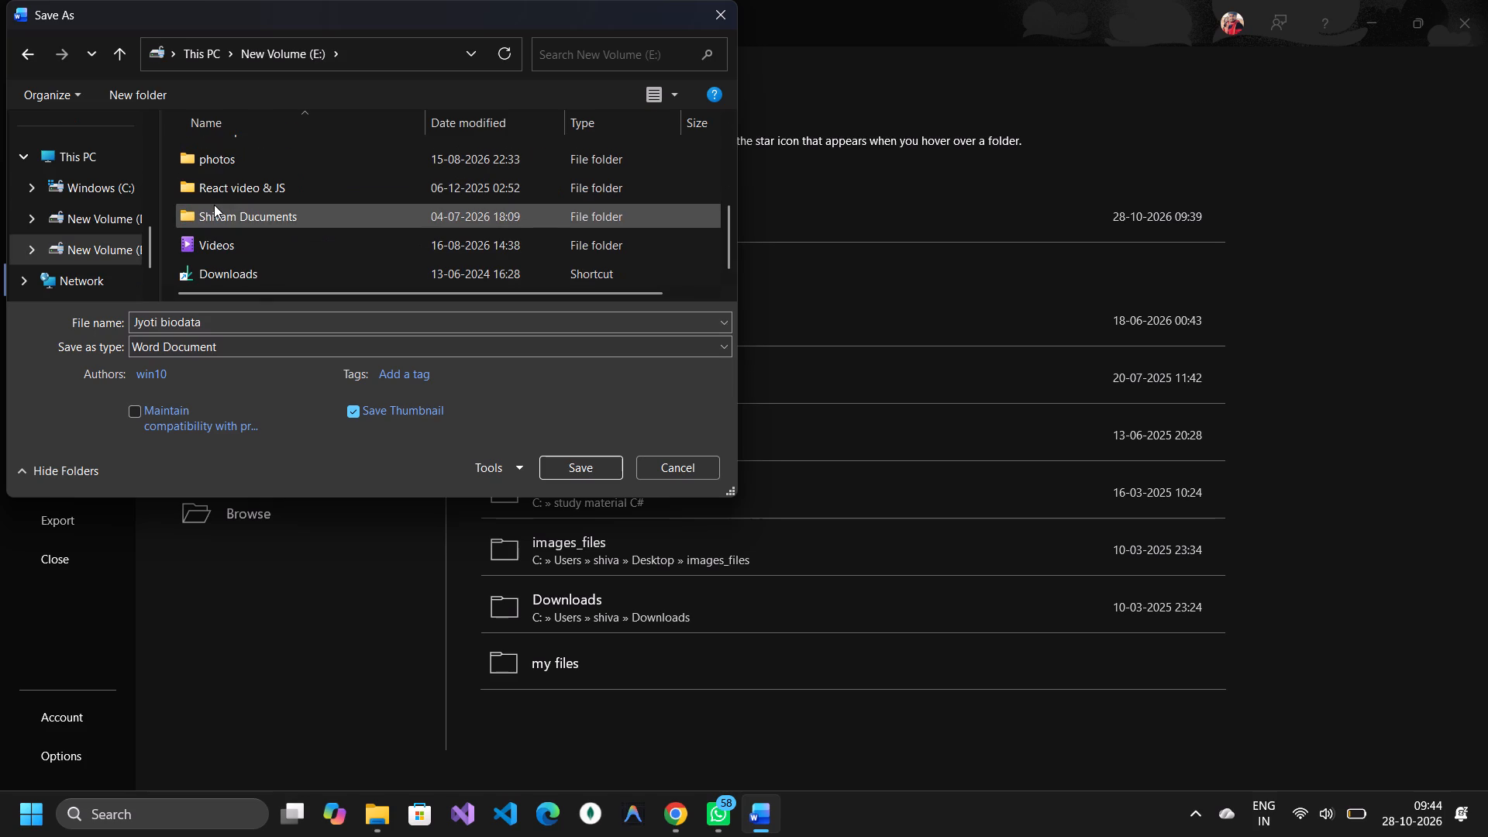
scroll(214, 205, down, 1)
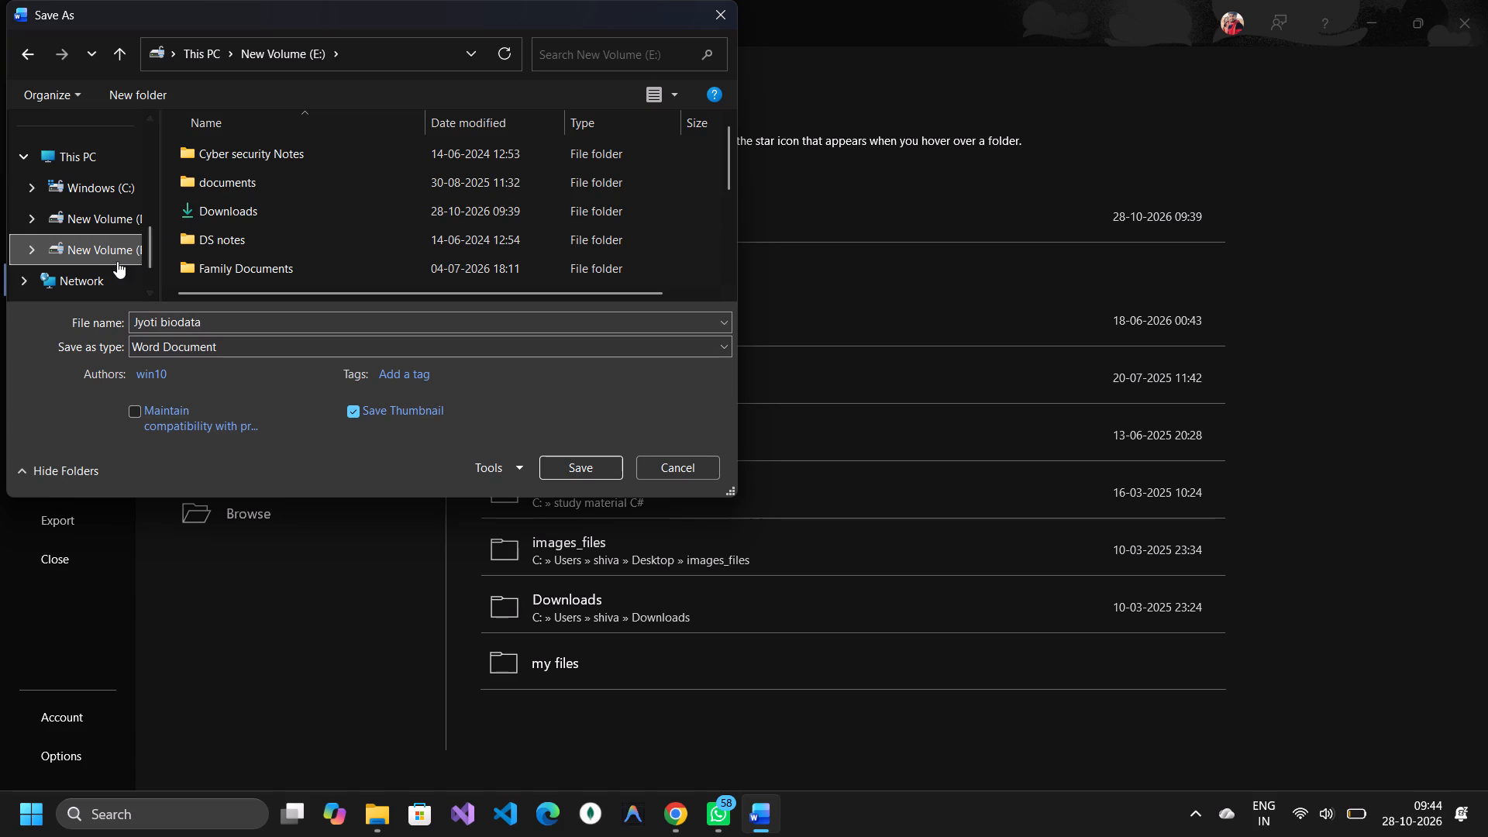
click(255, 208)
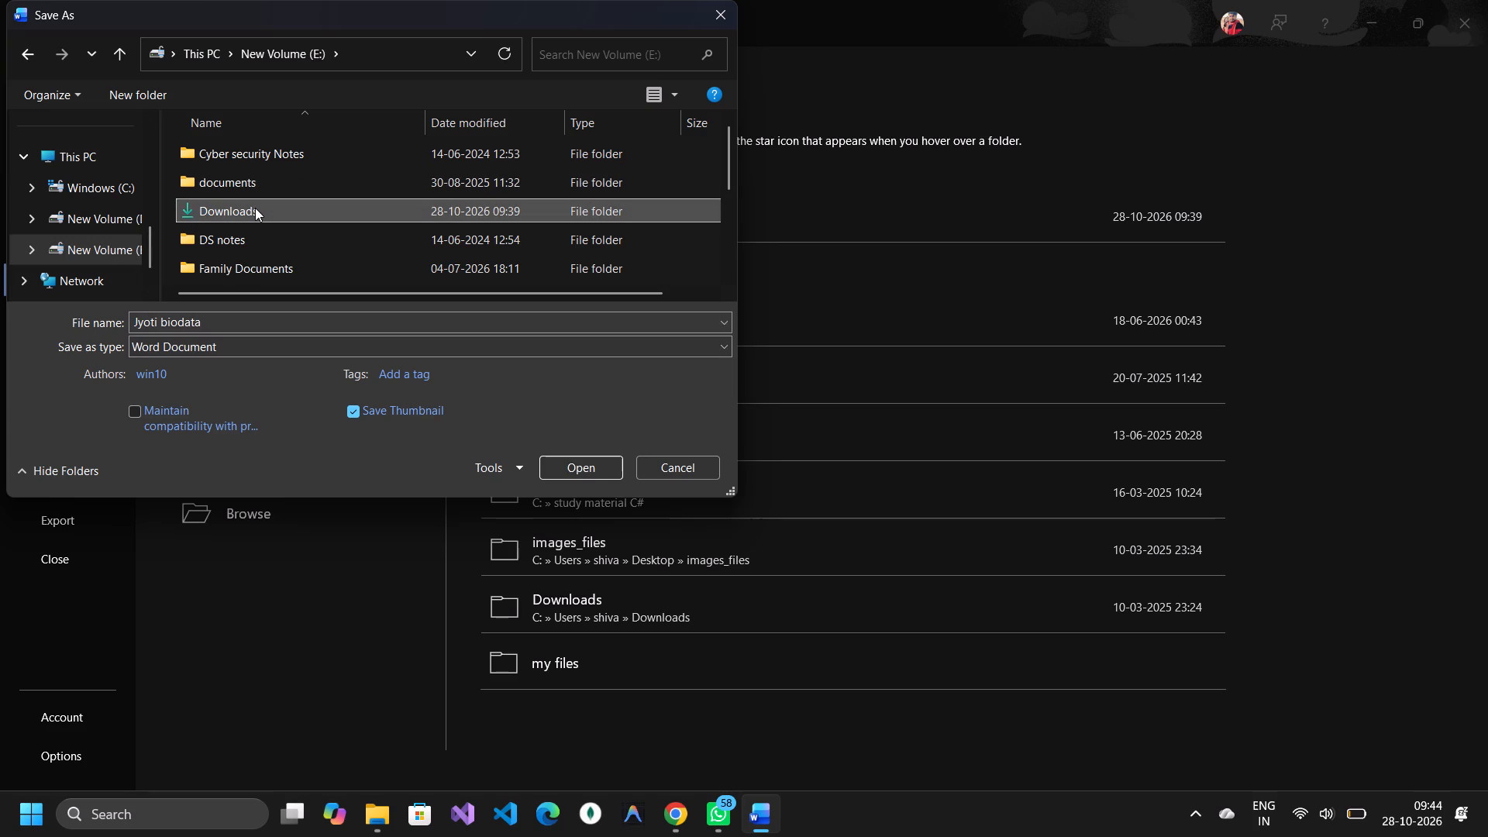
click(255, 208)
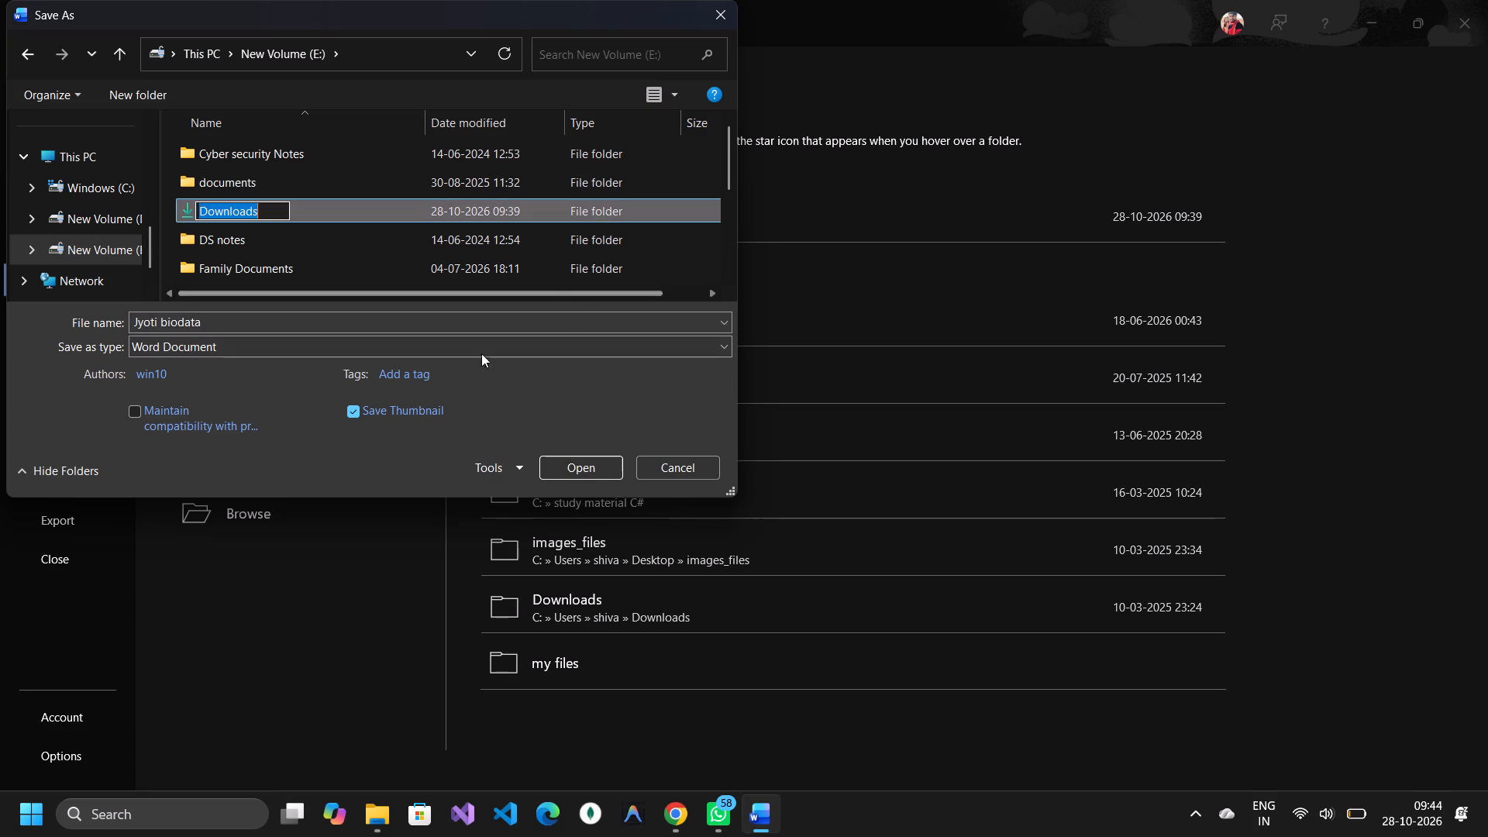
Set the copy's file type to PDF and save it in the Downloads folder.
click(381, 349)
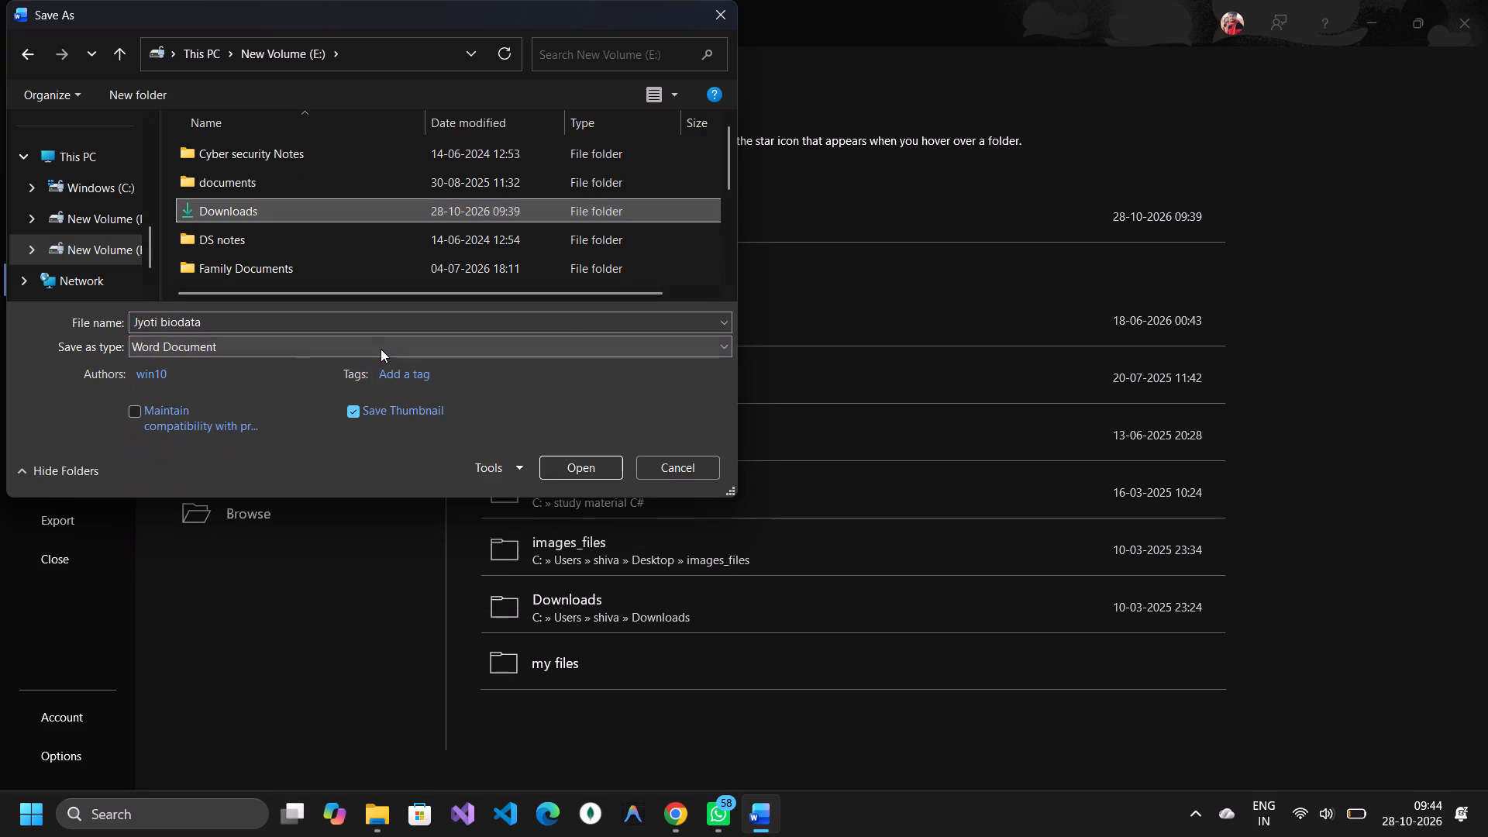
click(381, 349)
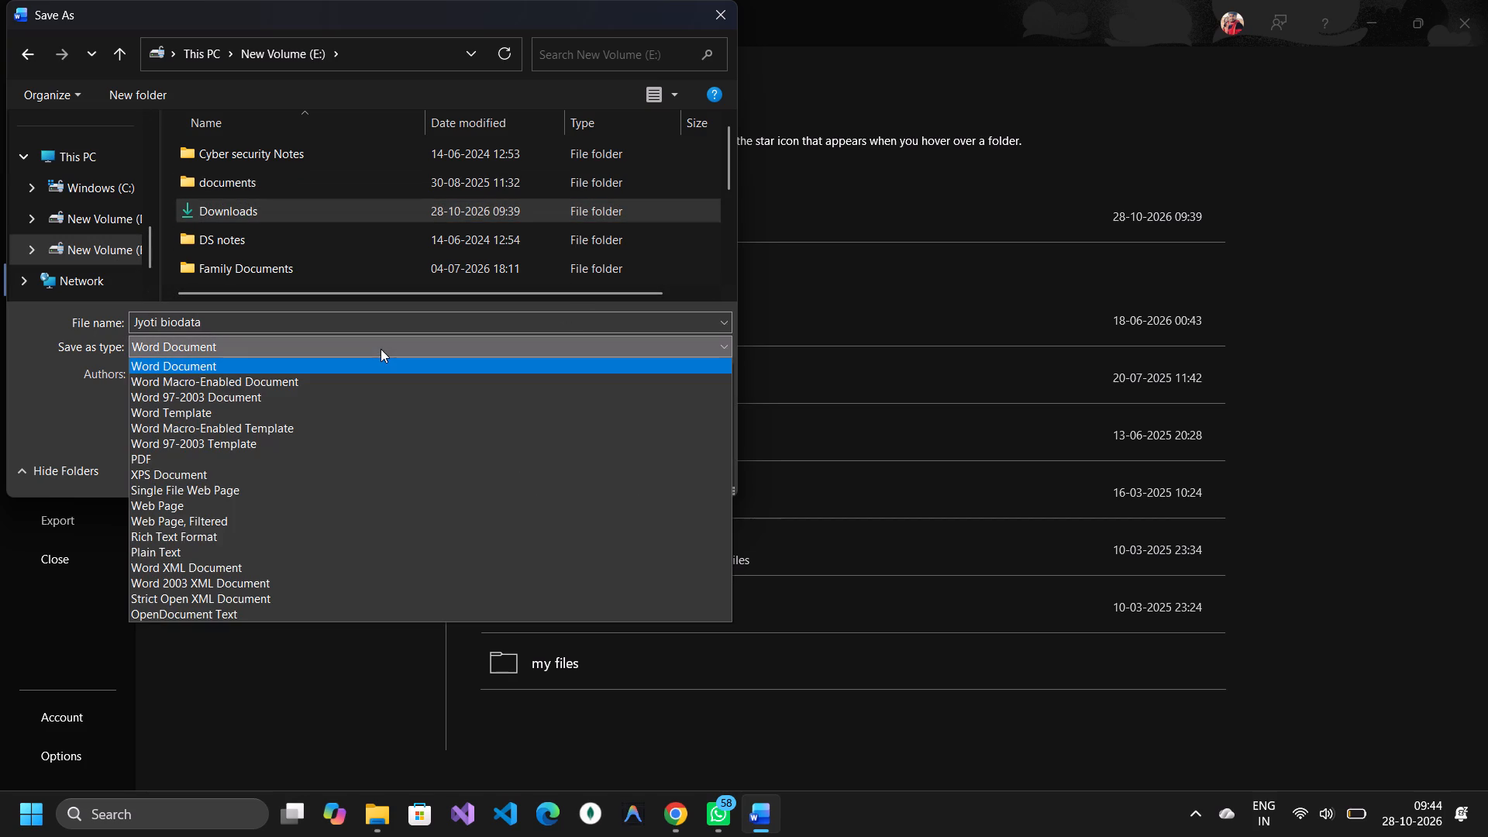
click(165, 455)
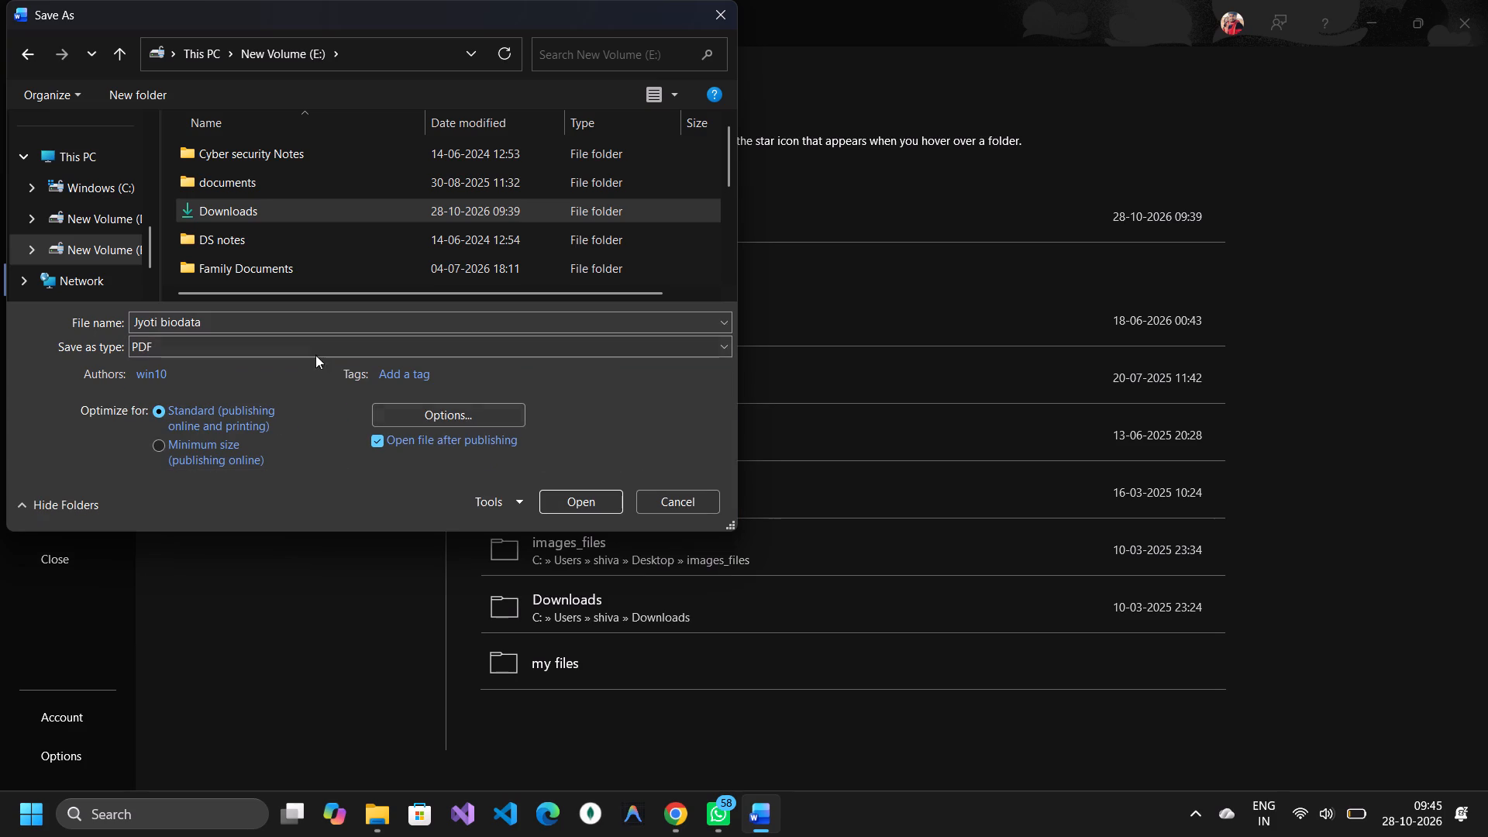
click(565, 501)
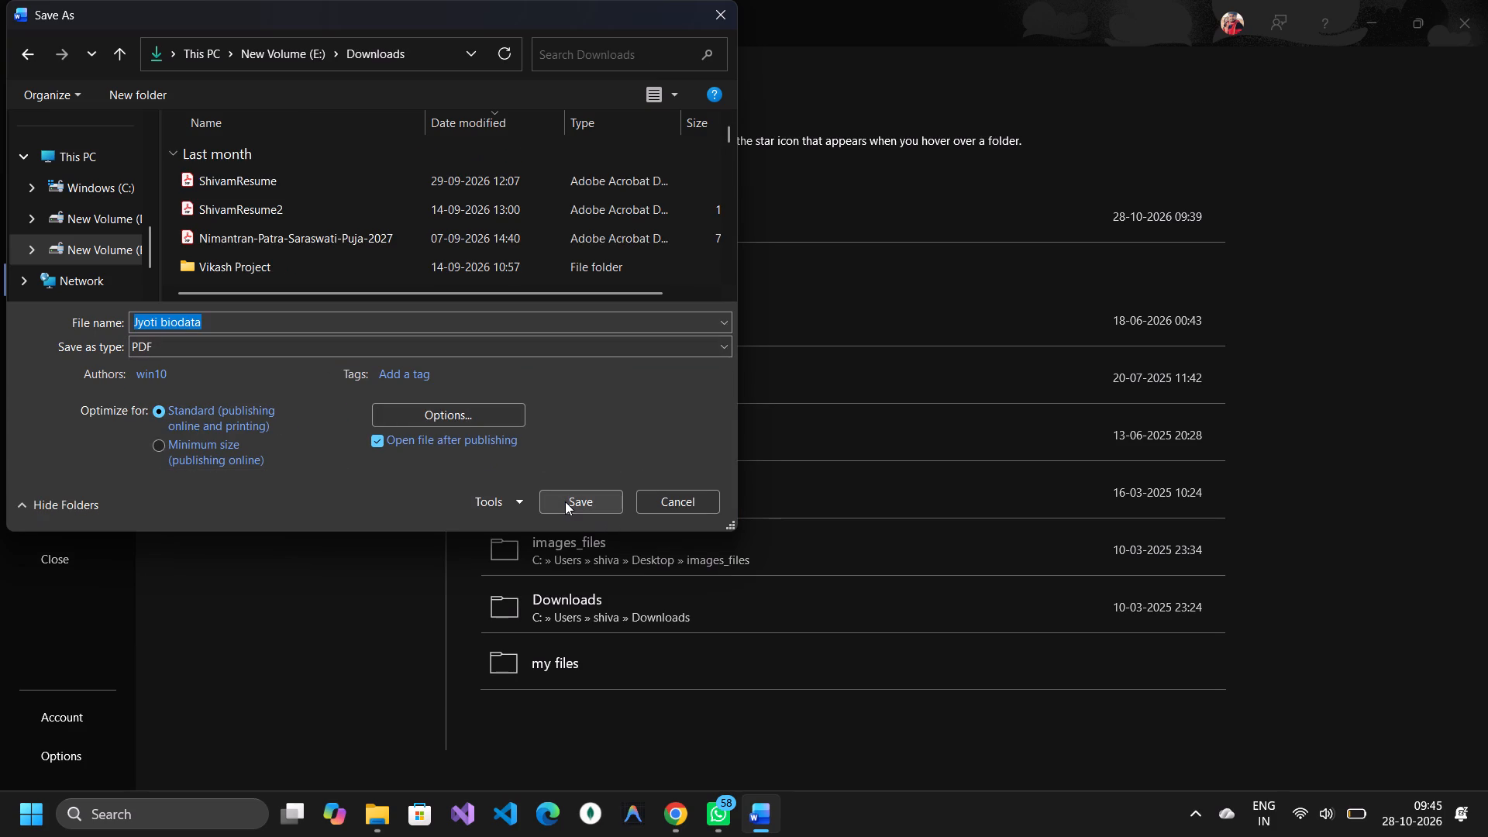
click(565, 501)
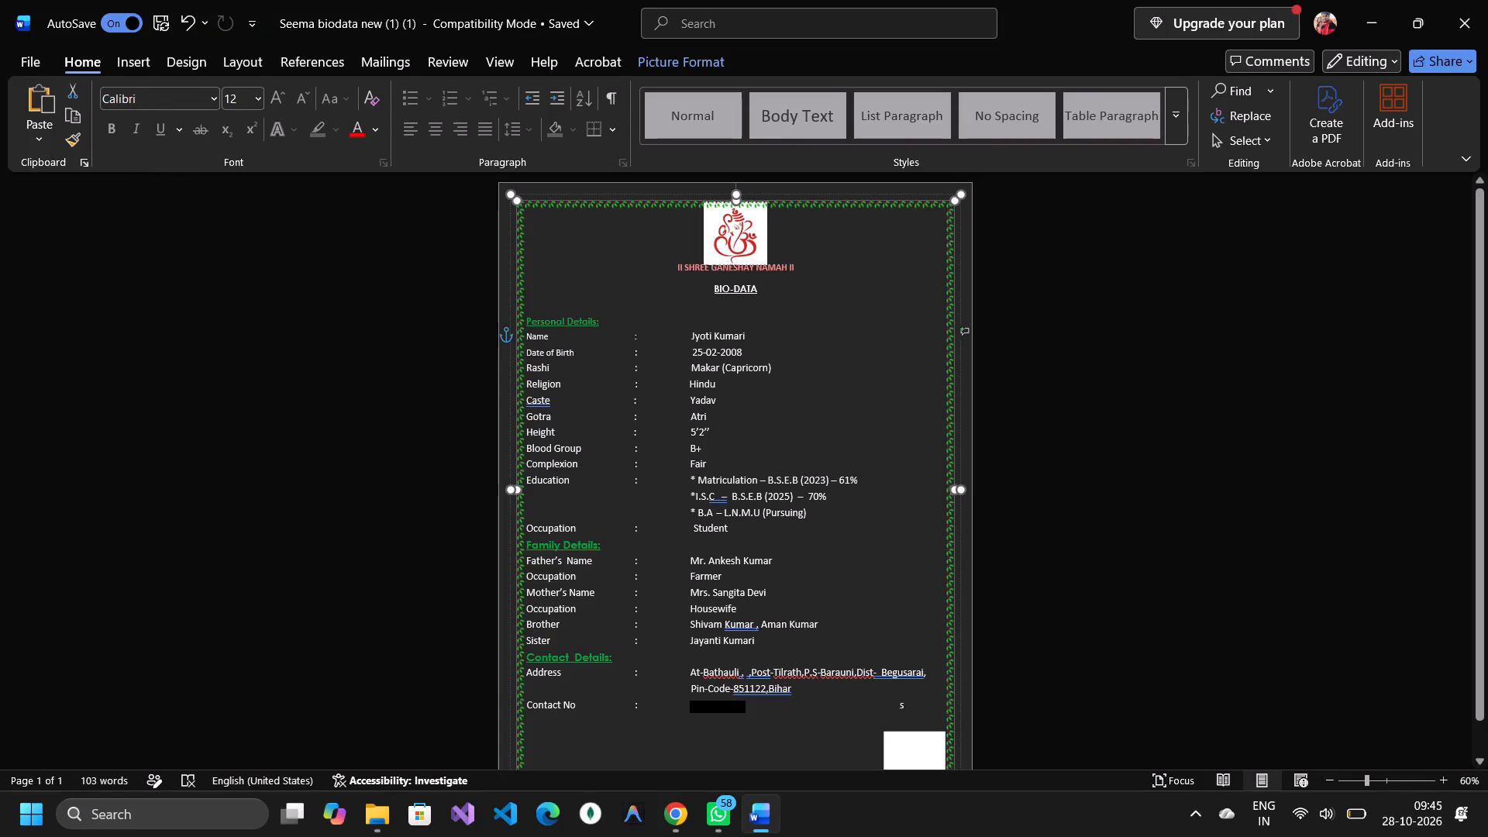
Minimize Word and review the exported biodata in the Acrobat PDF viewer.
click(1378, 29)
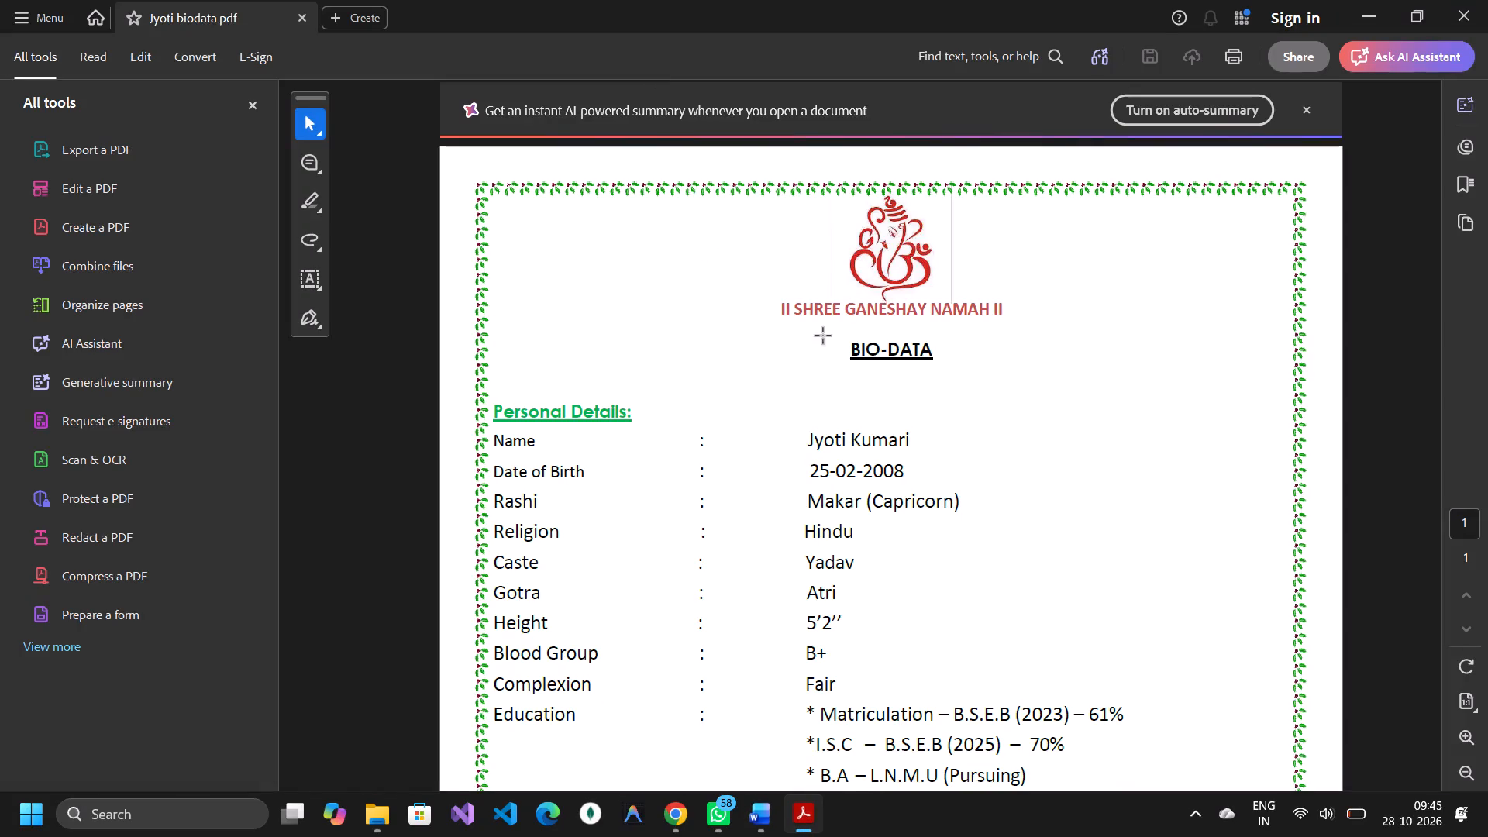
scroll(835, 339, down, 1)
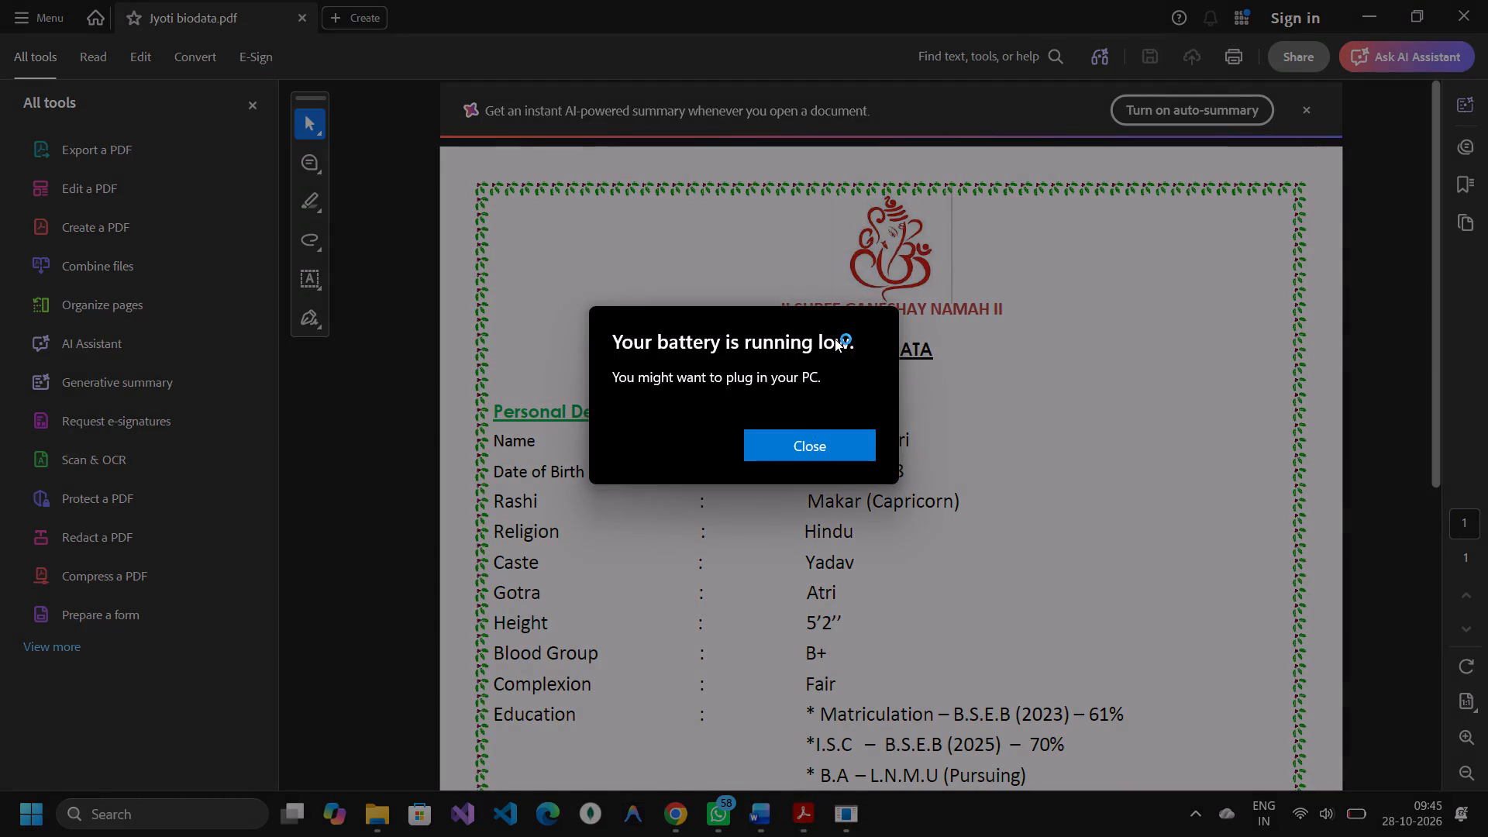
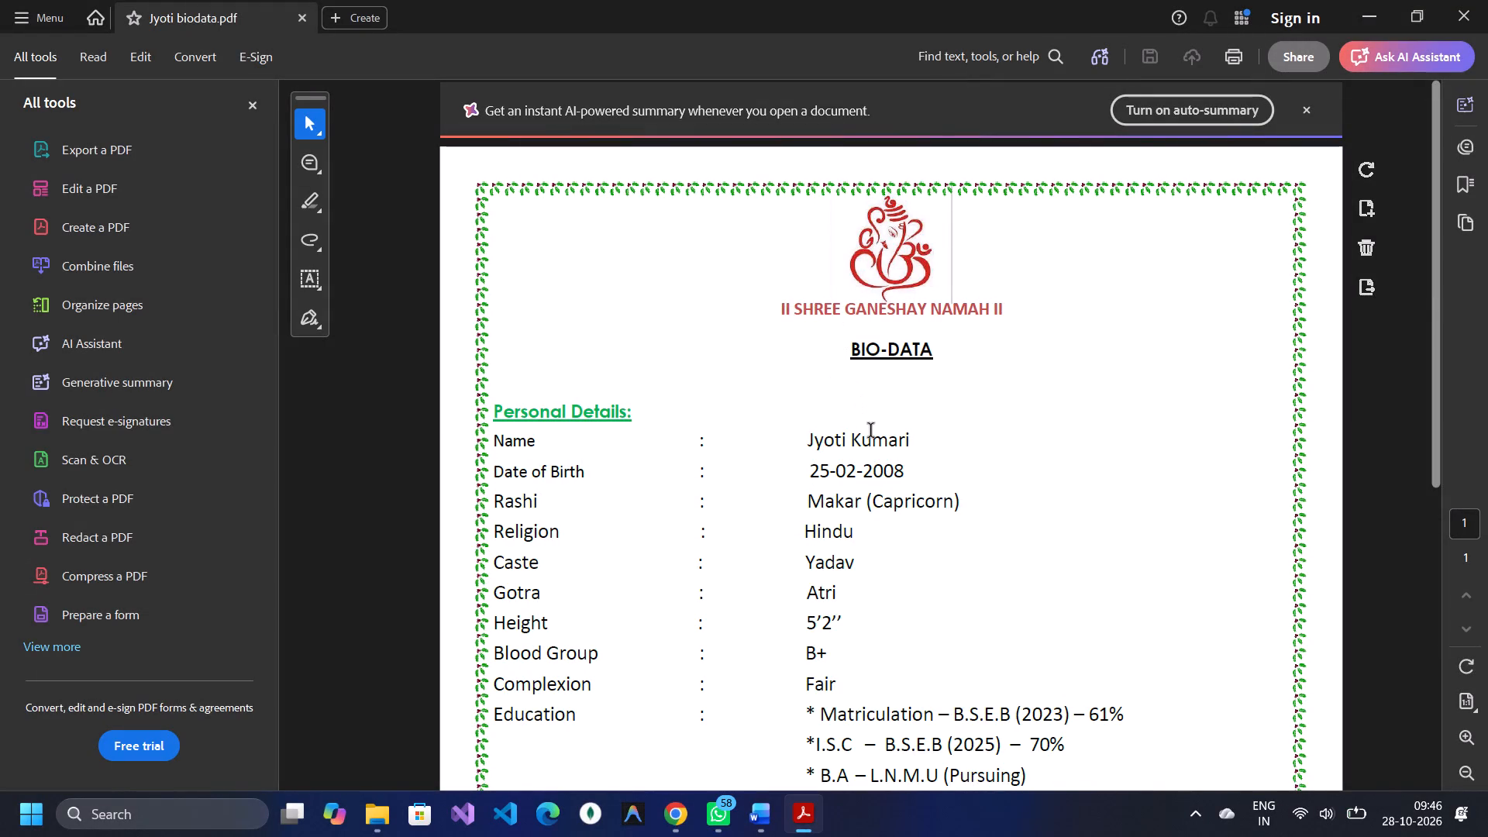
Read through the exported biodata PDF, checking the personal, family and contact details down to the end of the page.
scroll(871, 432, down, 1)
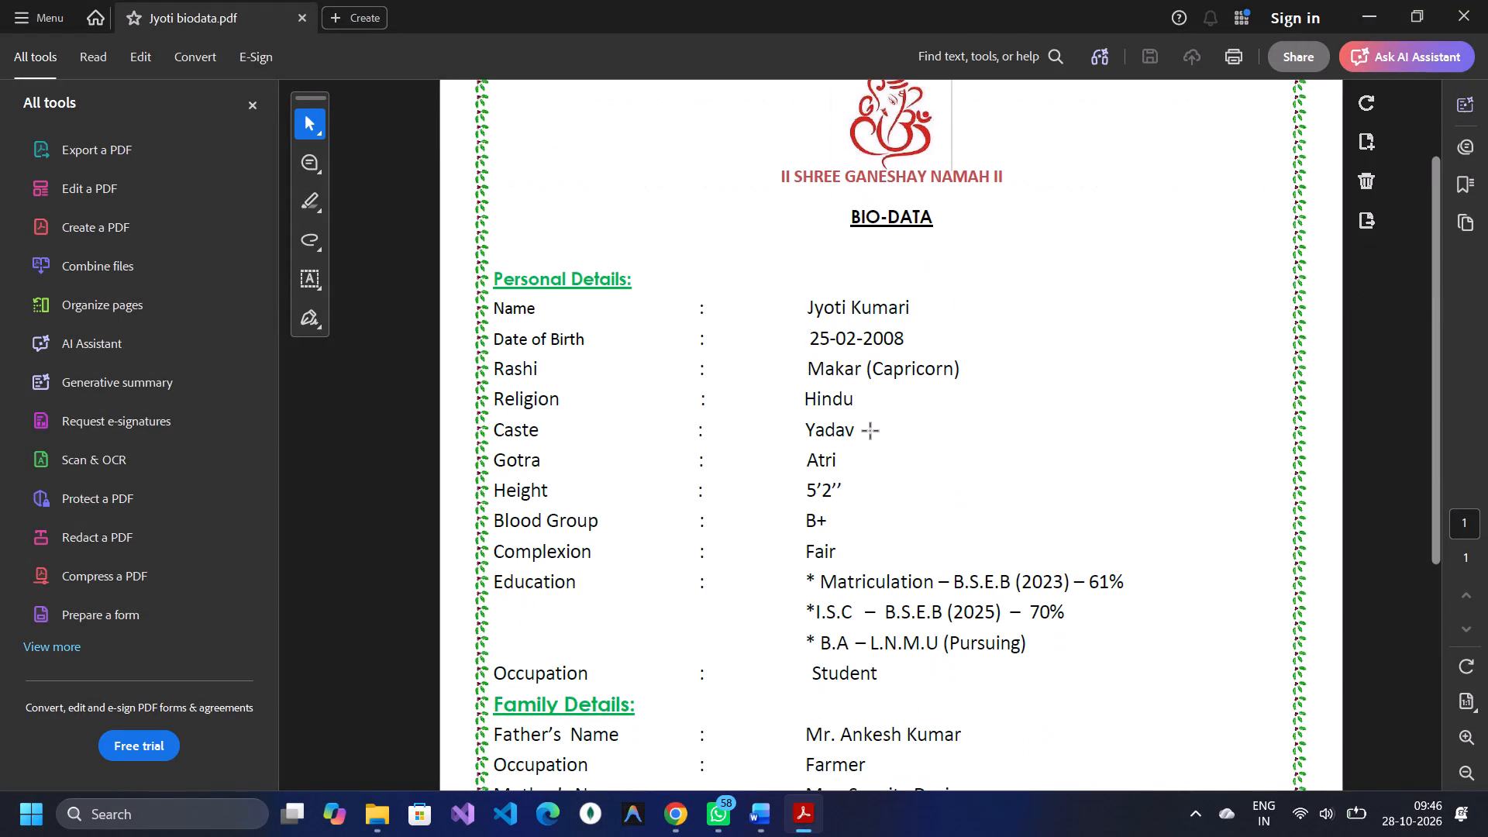
scroll(871, 432, down, 1)
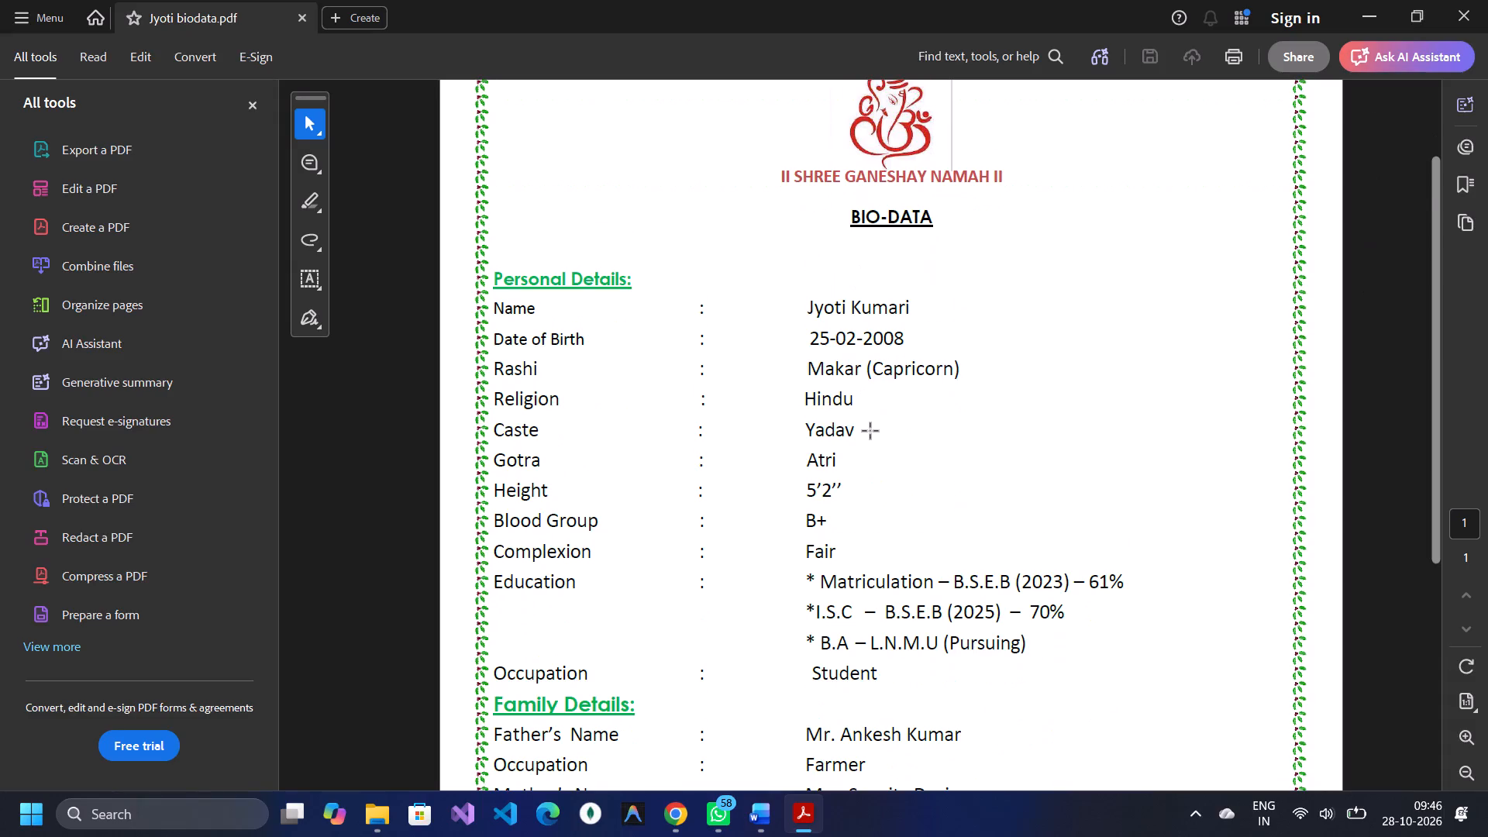
scroll(871, 432, down, 2)
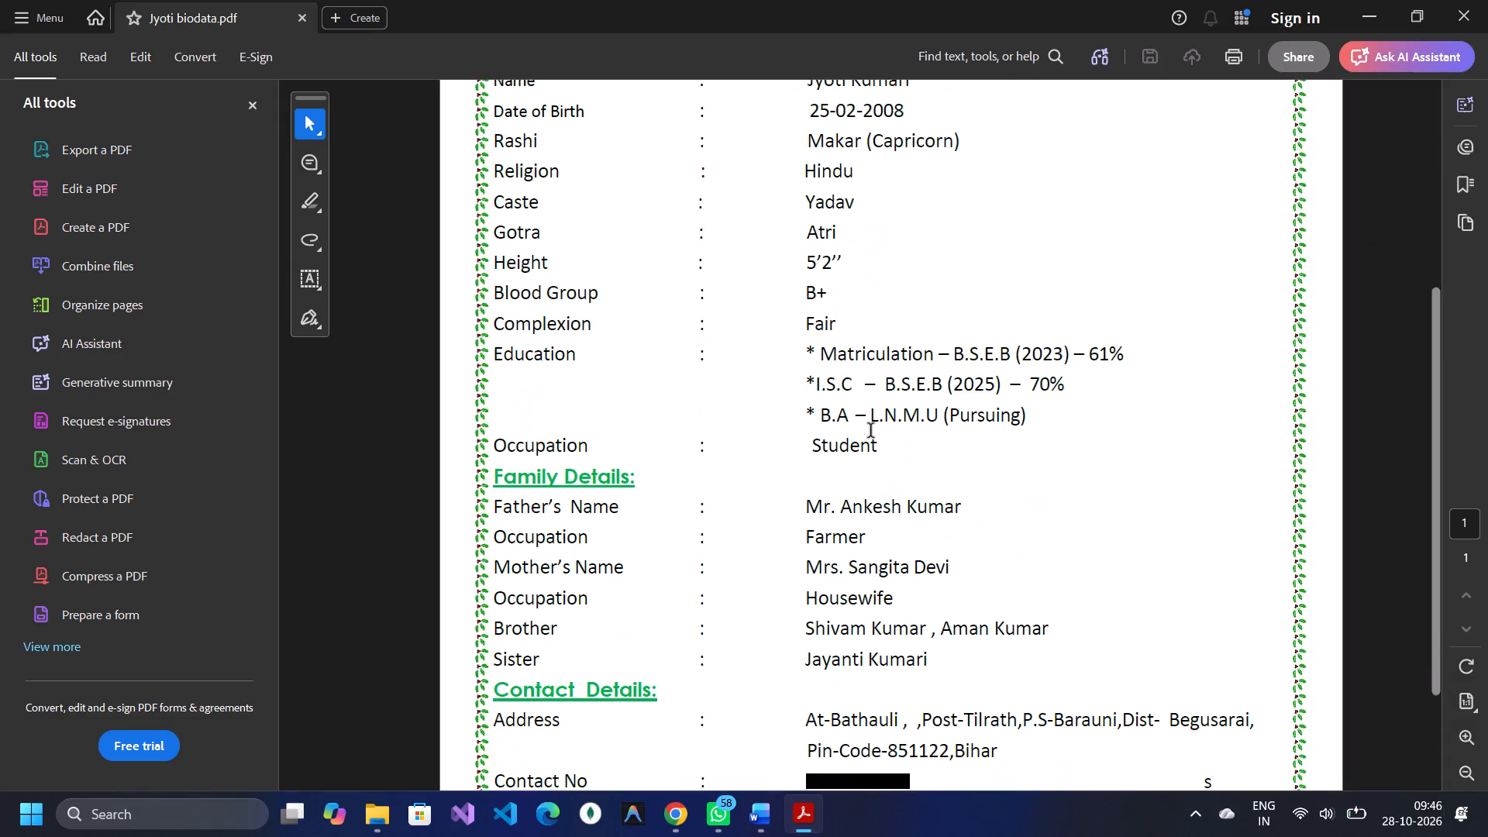
scroll(871, 432, down, 1)
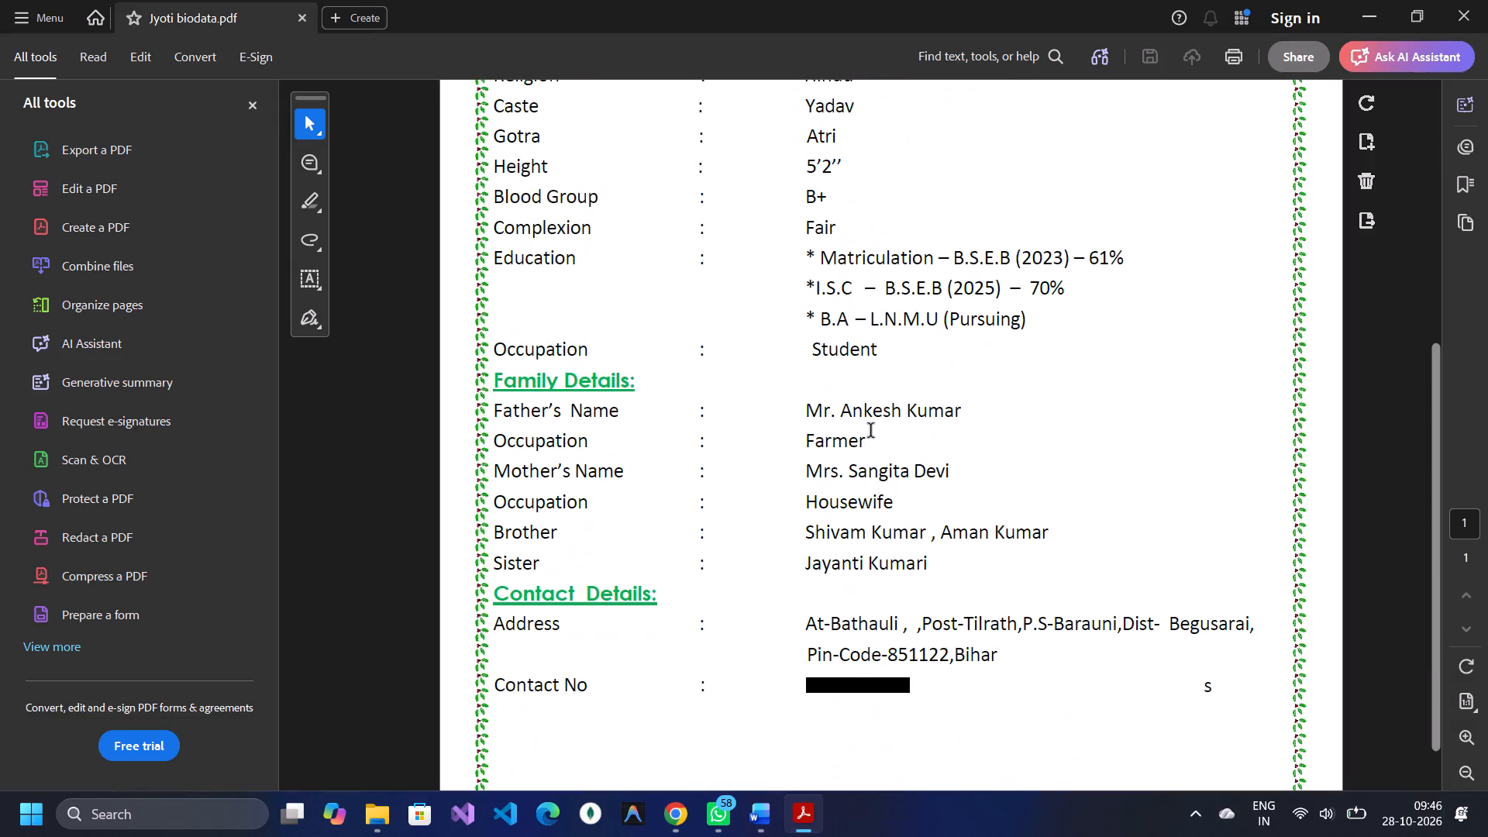
scroll(871, 432, down, 4)
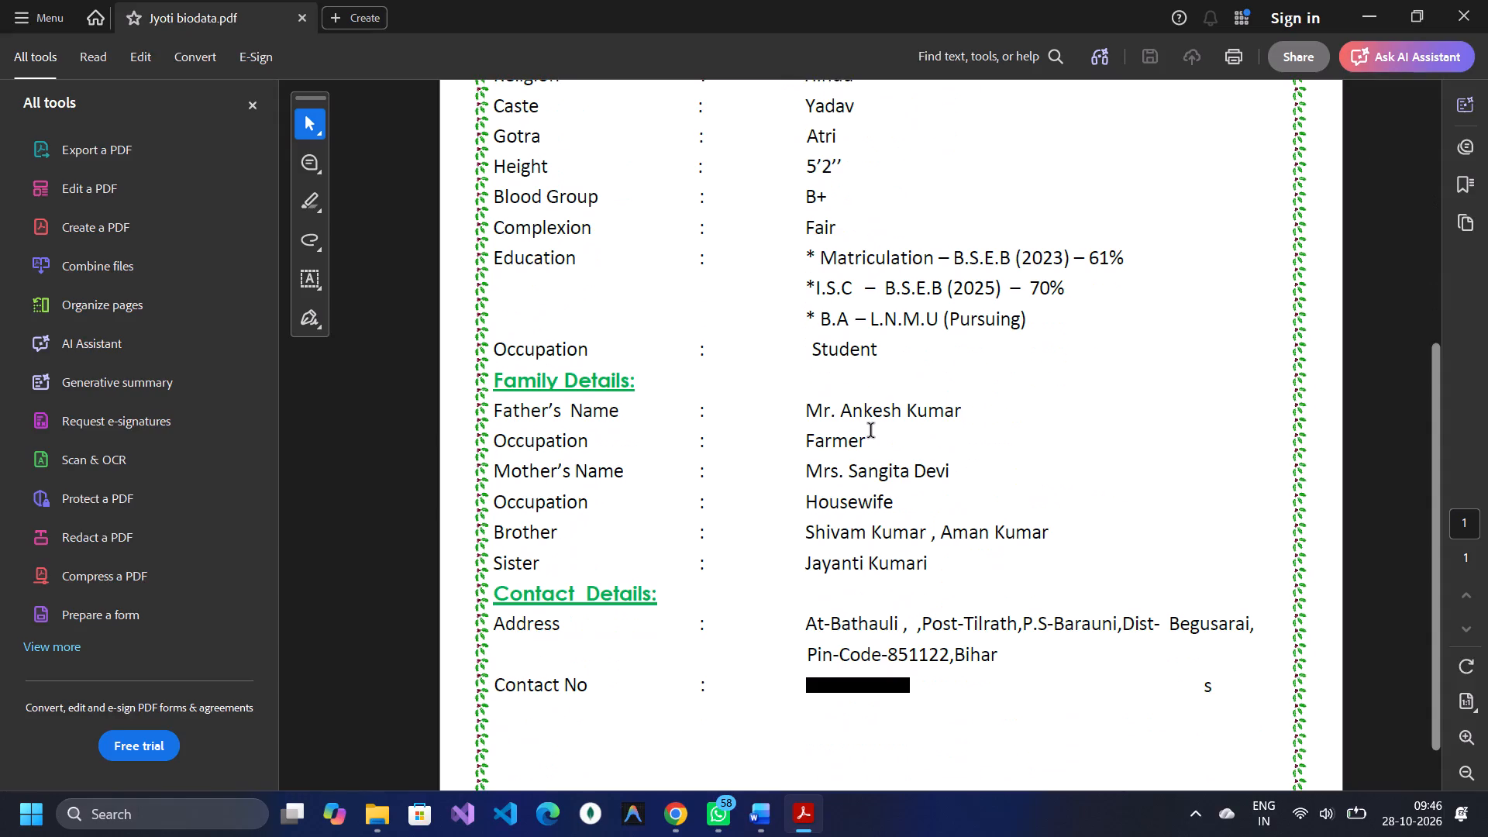
Recheck the exported biodata PDF from the contact details back up to the personal details, and minimize Acrobat.
scroll(871, 432, down, 1)
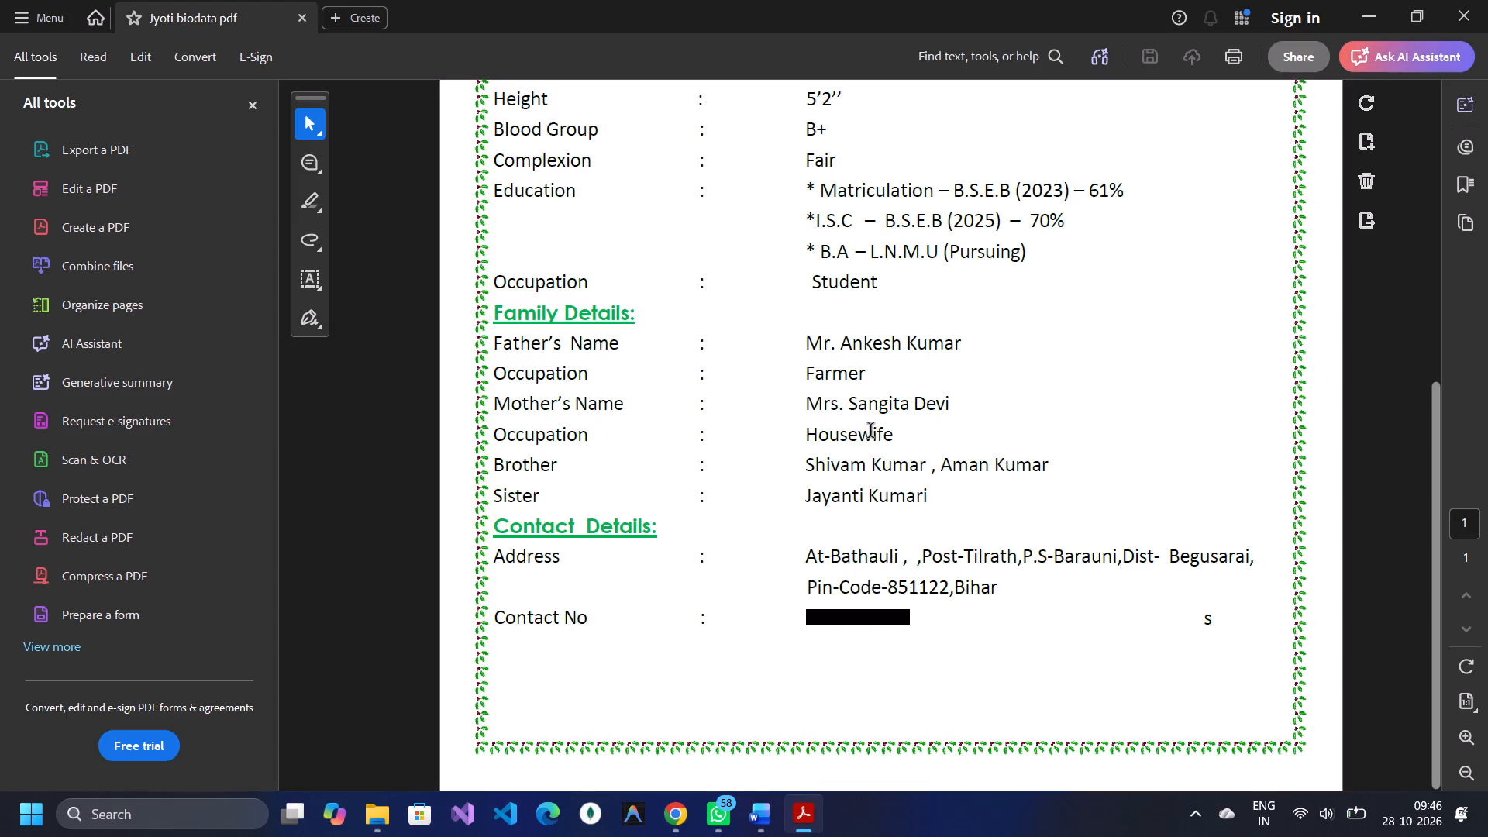
scroll(871, 432, up, 1)
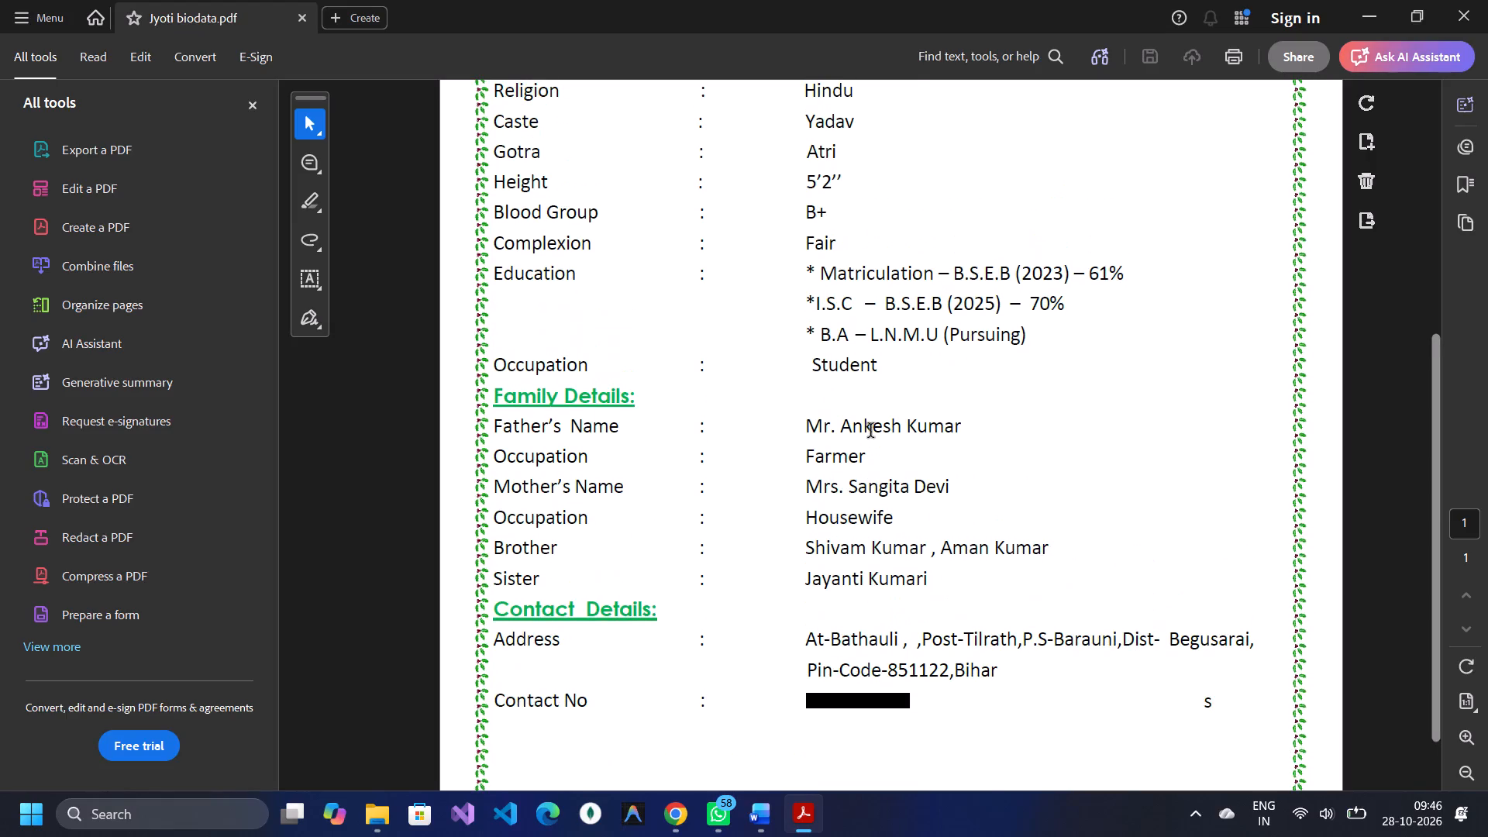
scroll(871, 432, up, 4)
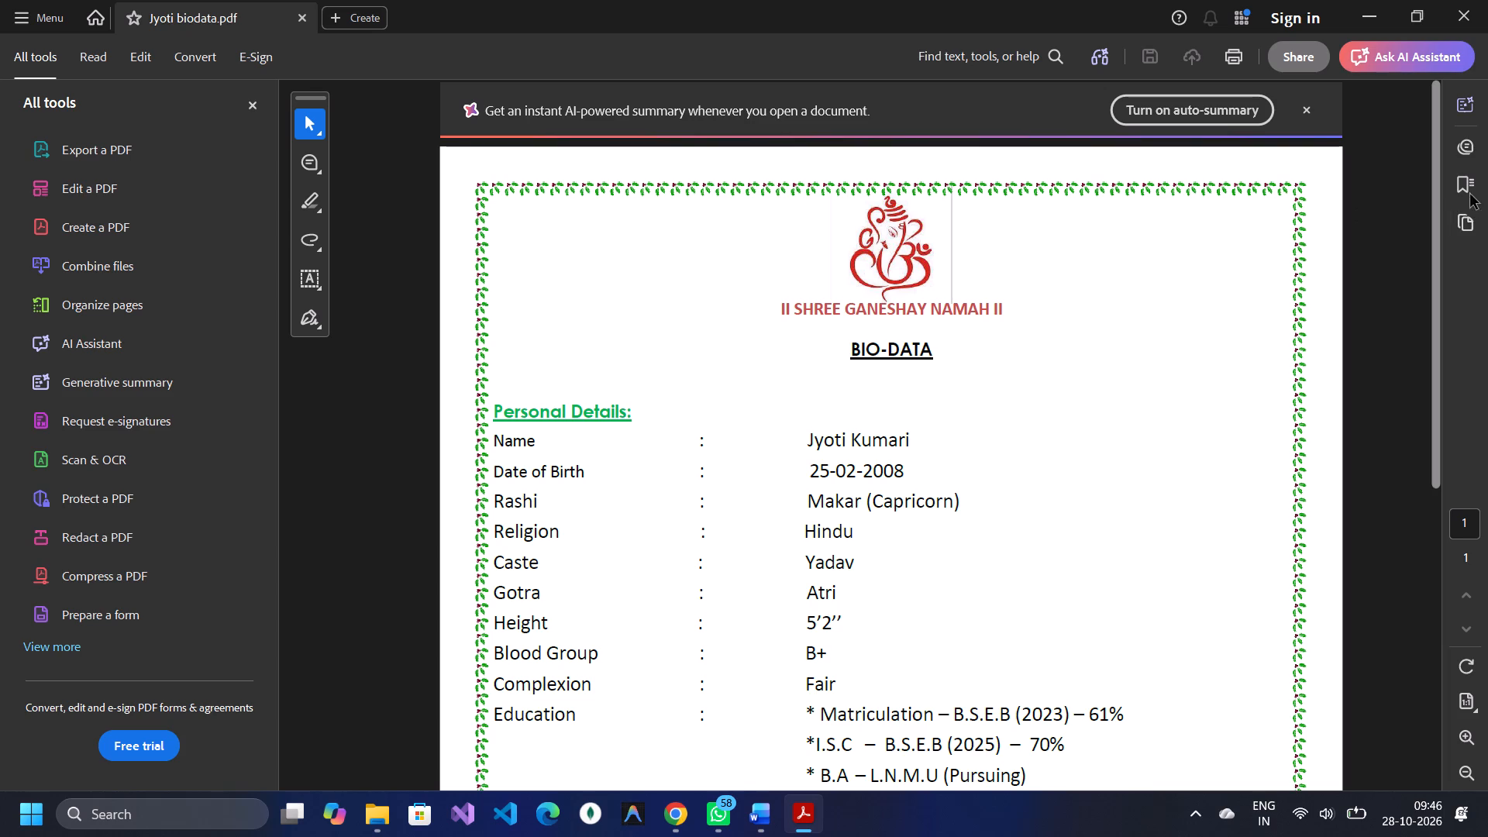